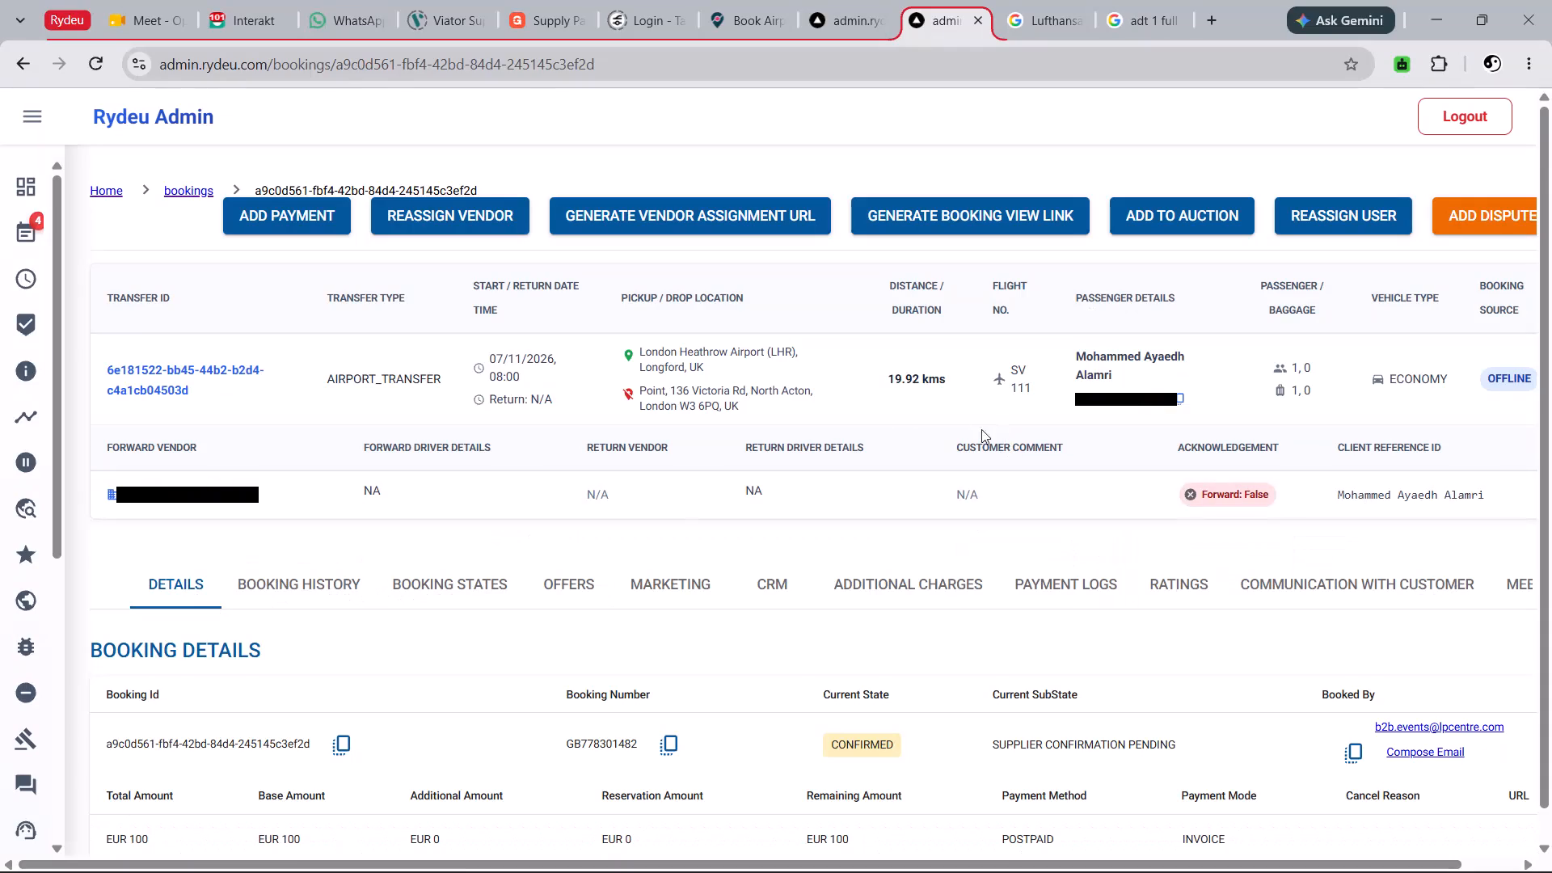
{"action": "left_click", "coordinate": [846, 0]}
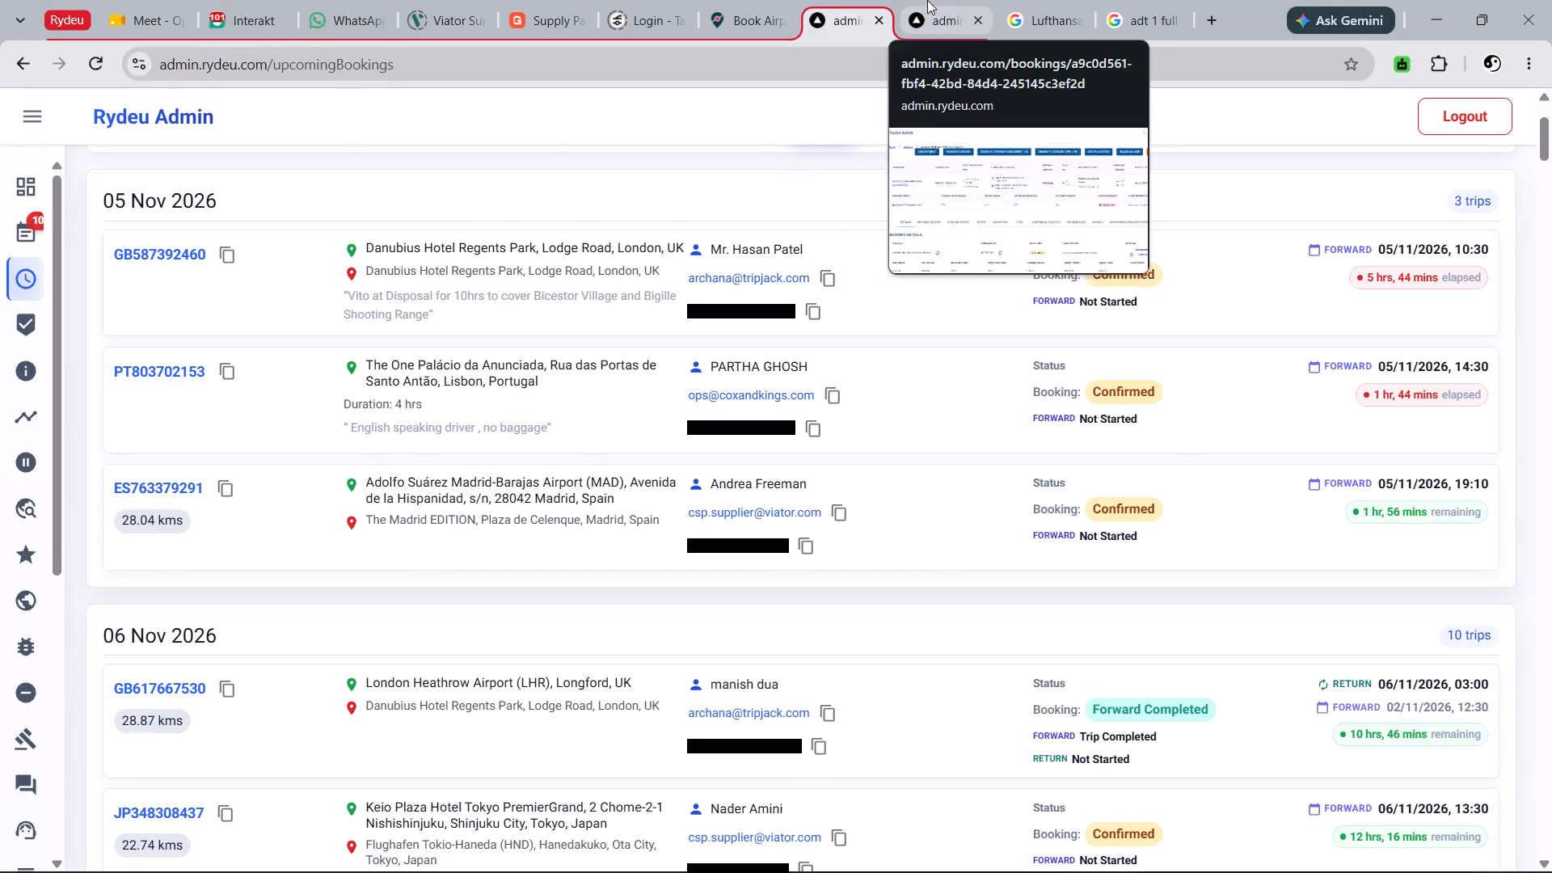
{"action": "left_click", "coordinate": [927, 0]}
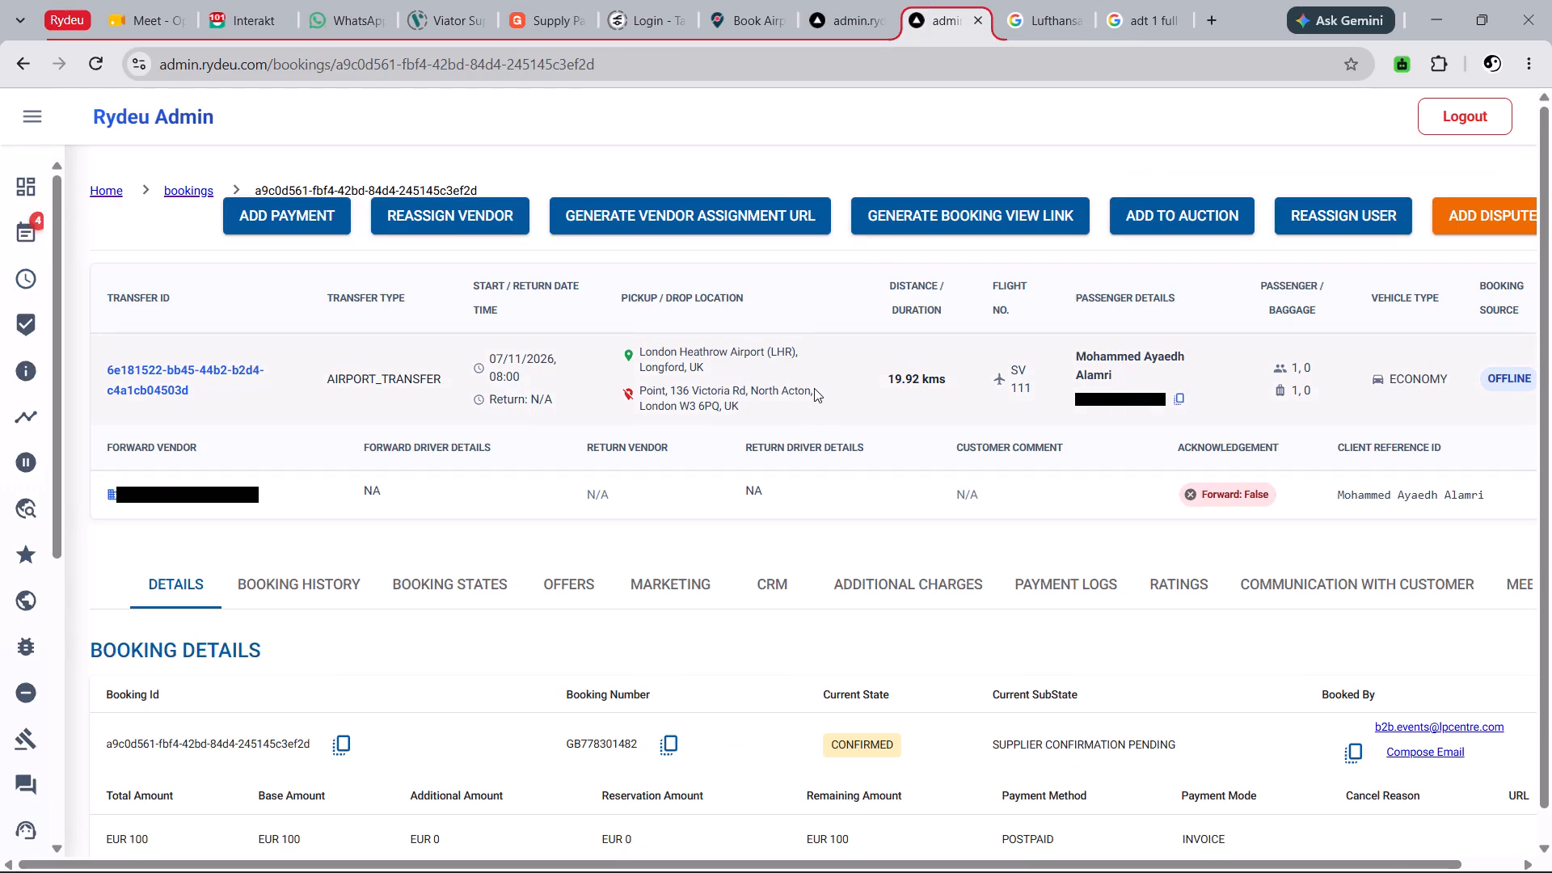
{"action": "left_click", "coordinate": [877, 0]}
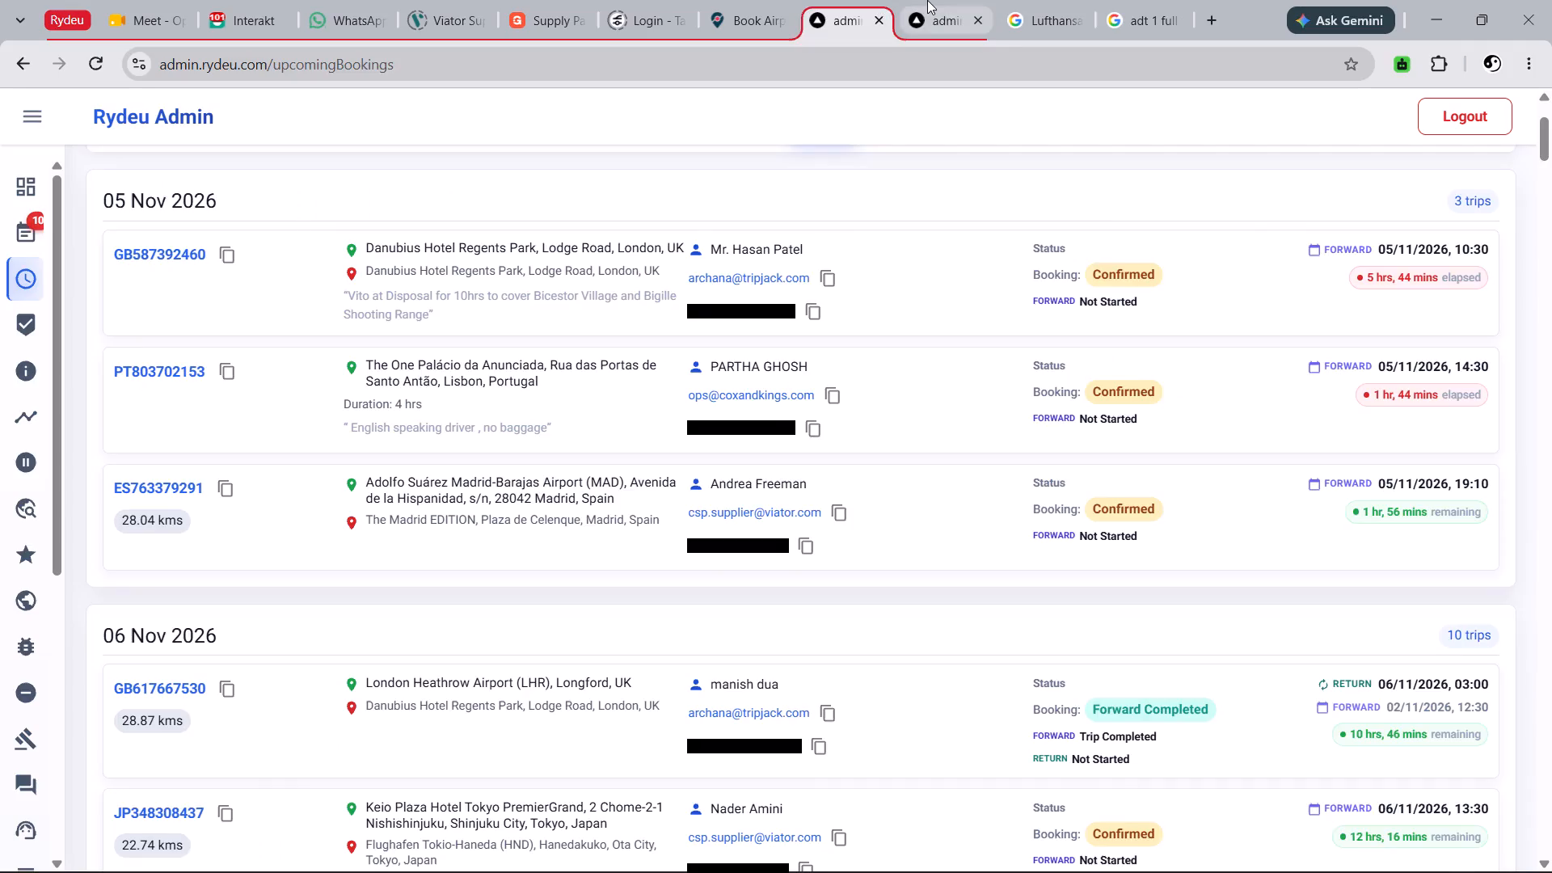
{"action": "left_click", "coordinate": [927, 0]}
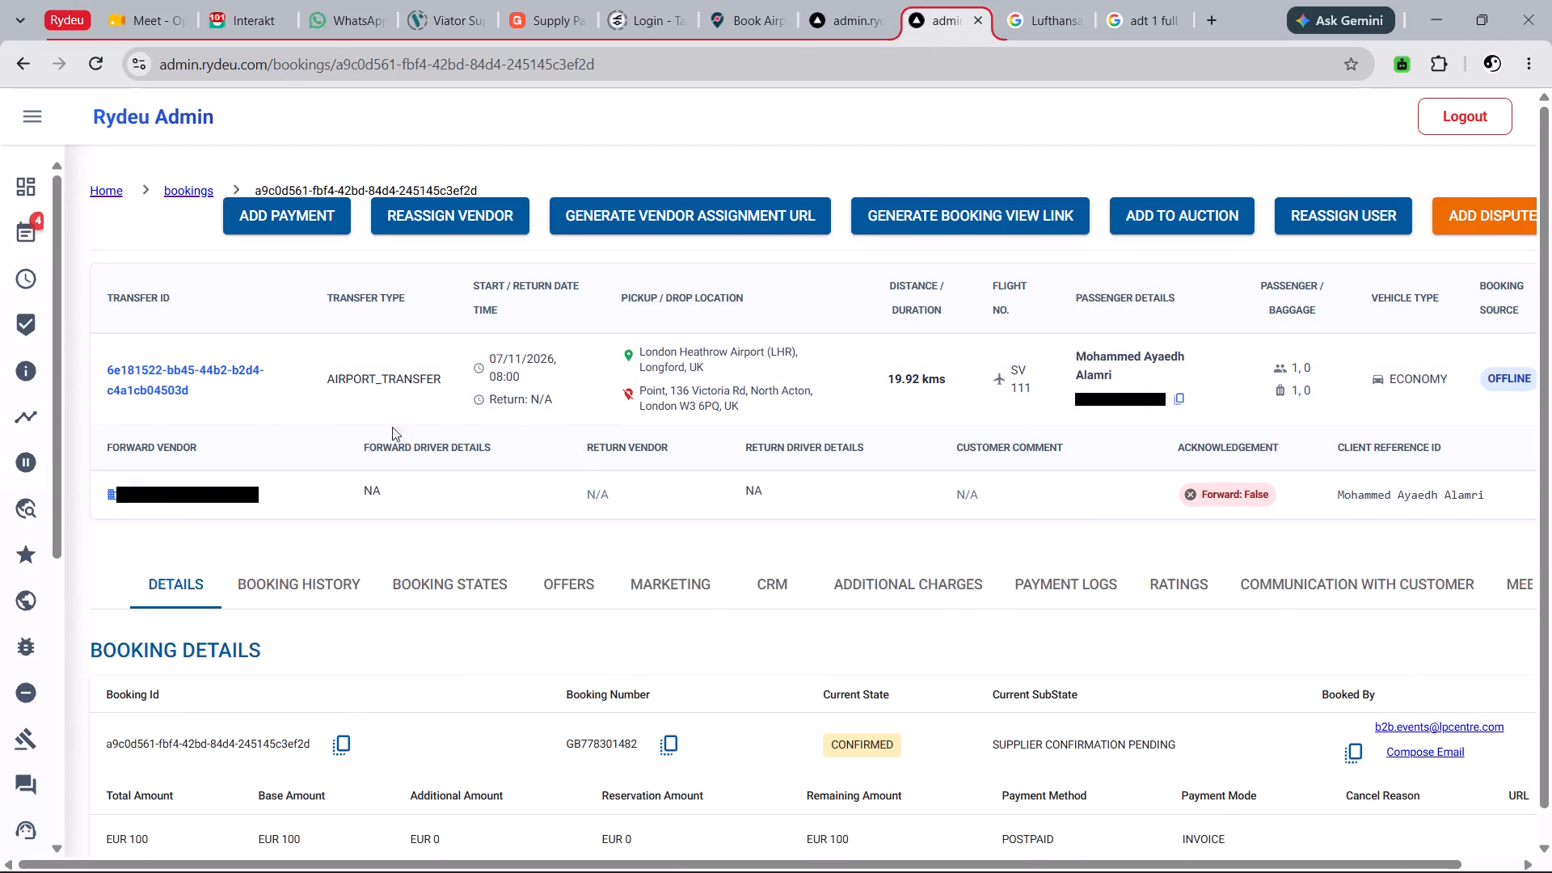
Leave the open airport transfer booking and open the list of all bookings.
{"action": "left_click", "coordinate": [36, 373]}
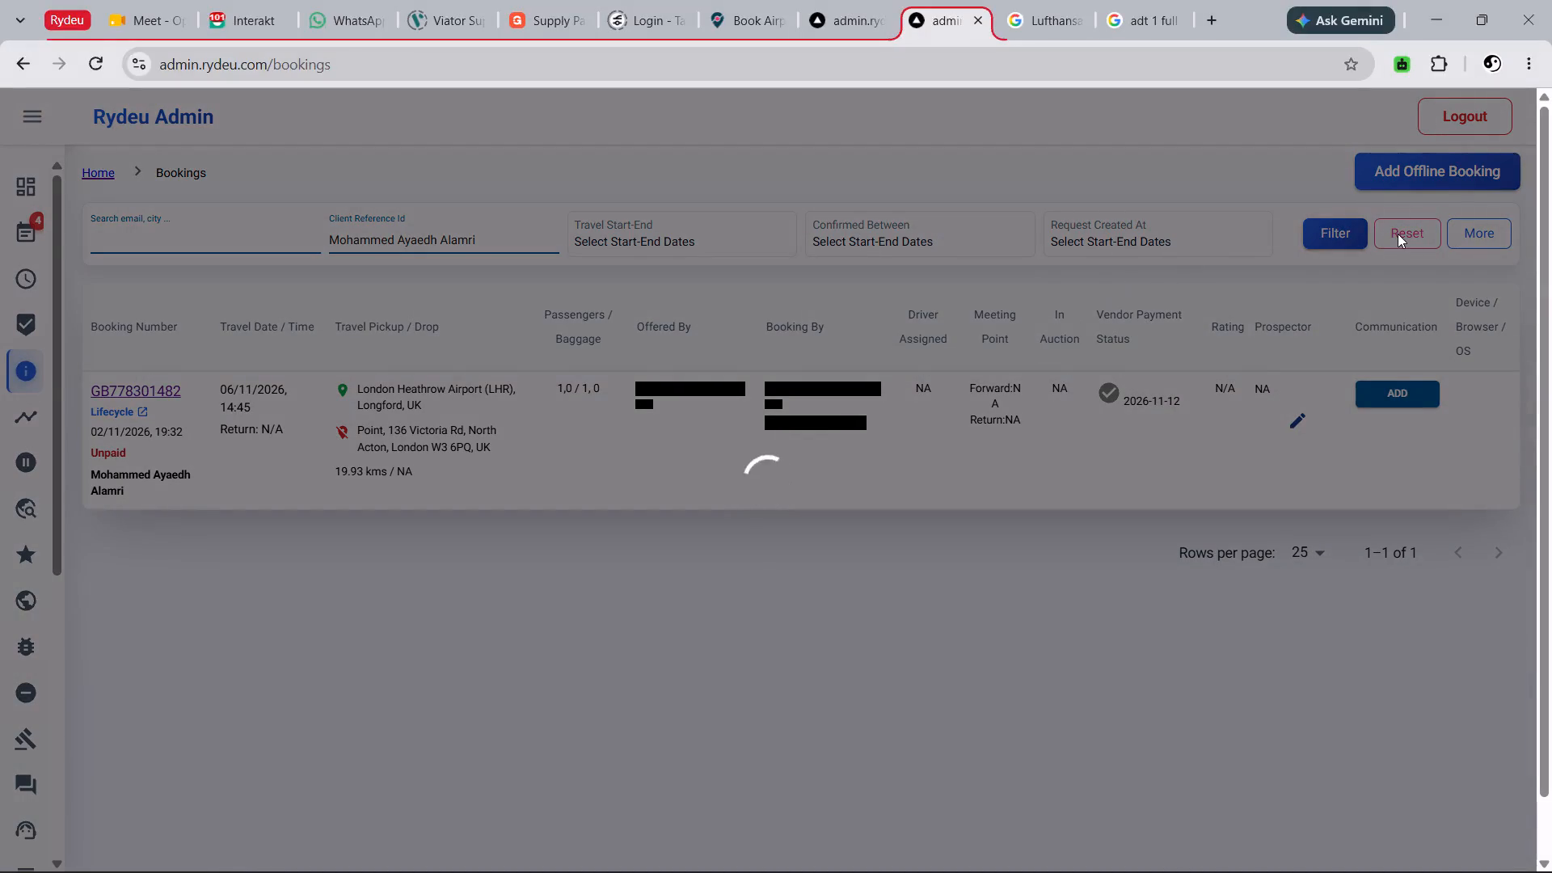
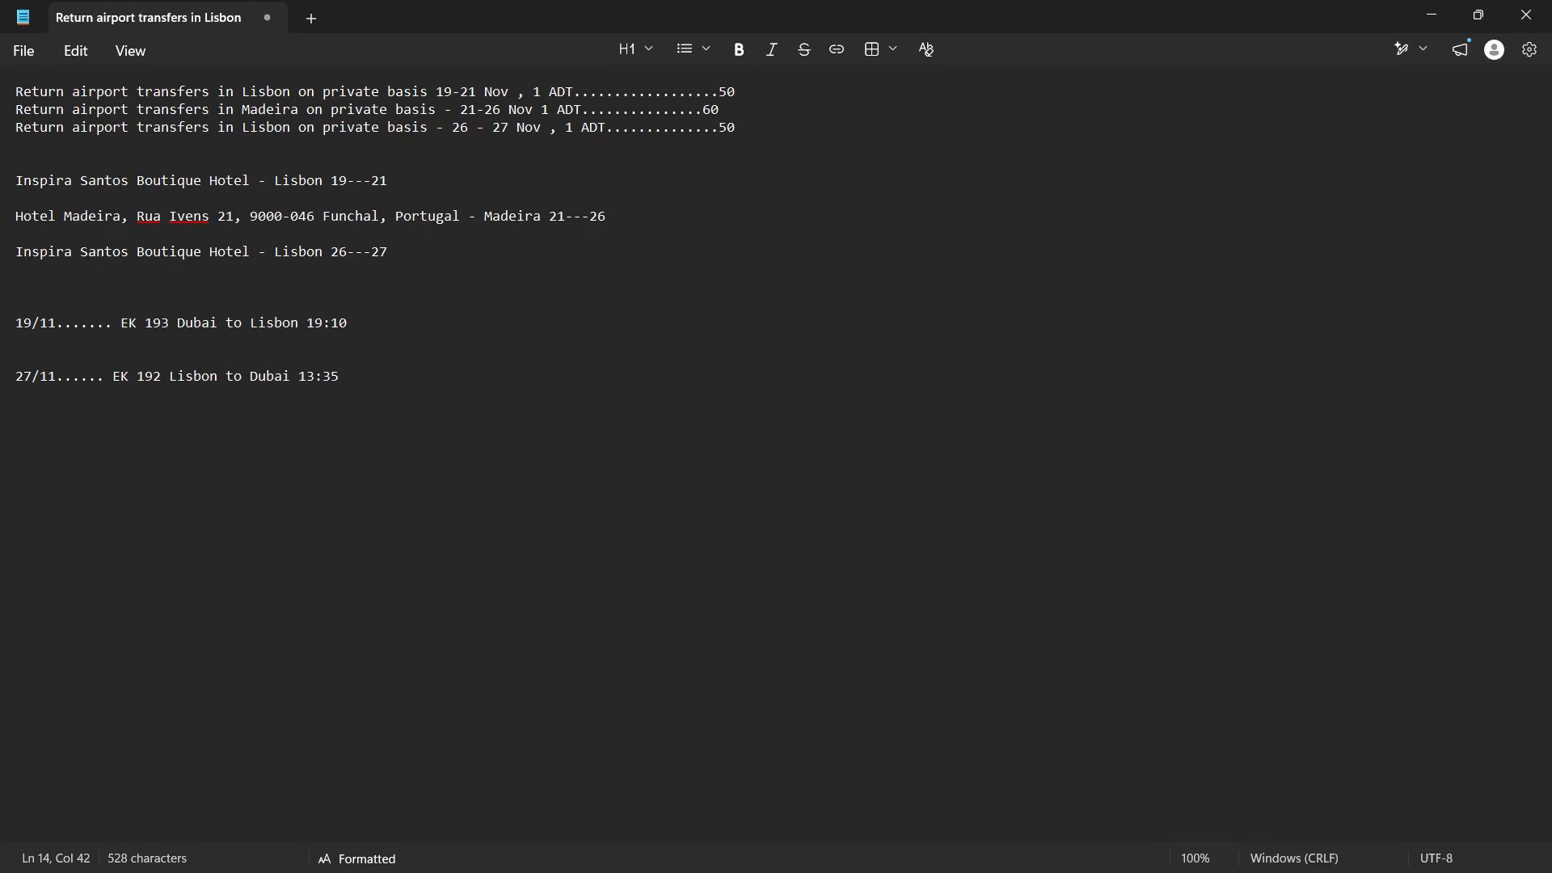
Switch from the Lisbon and Madeira transfer notes to another open window.
{"action": "key", "text": "alt+Tab"}
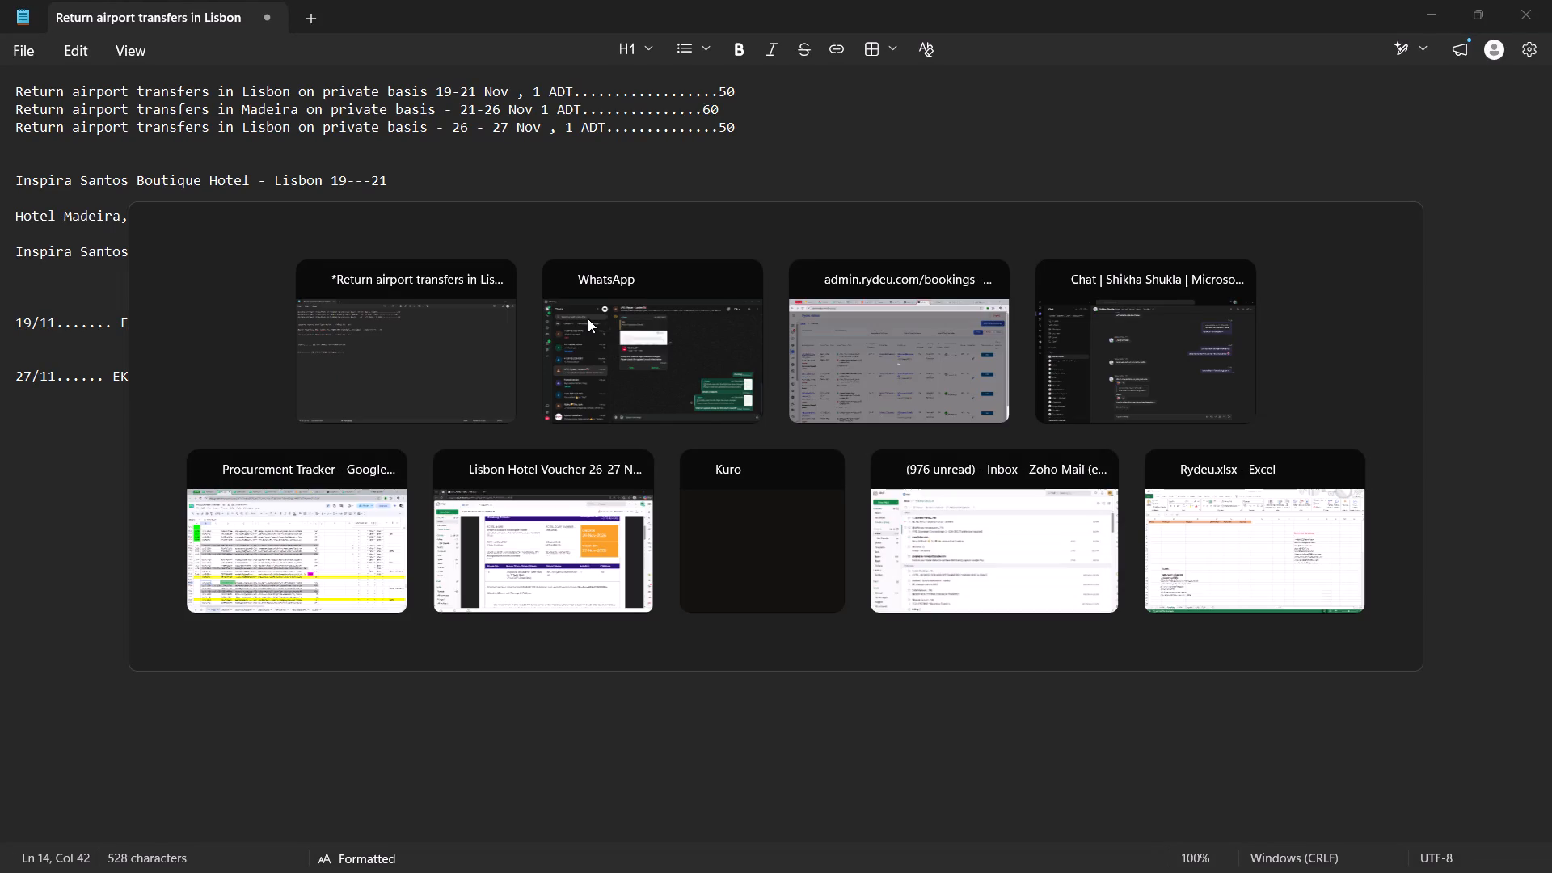
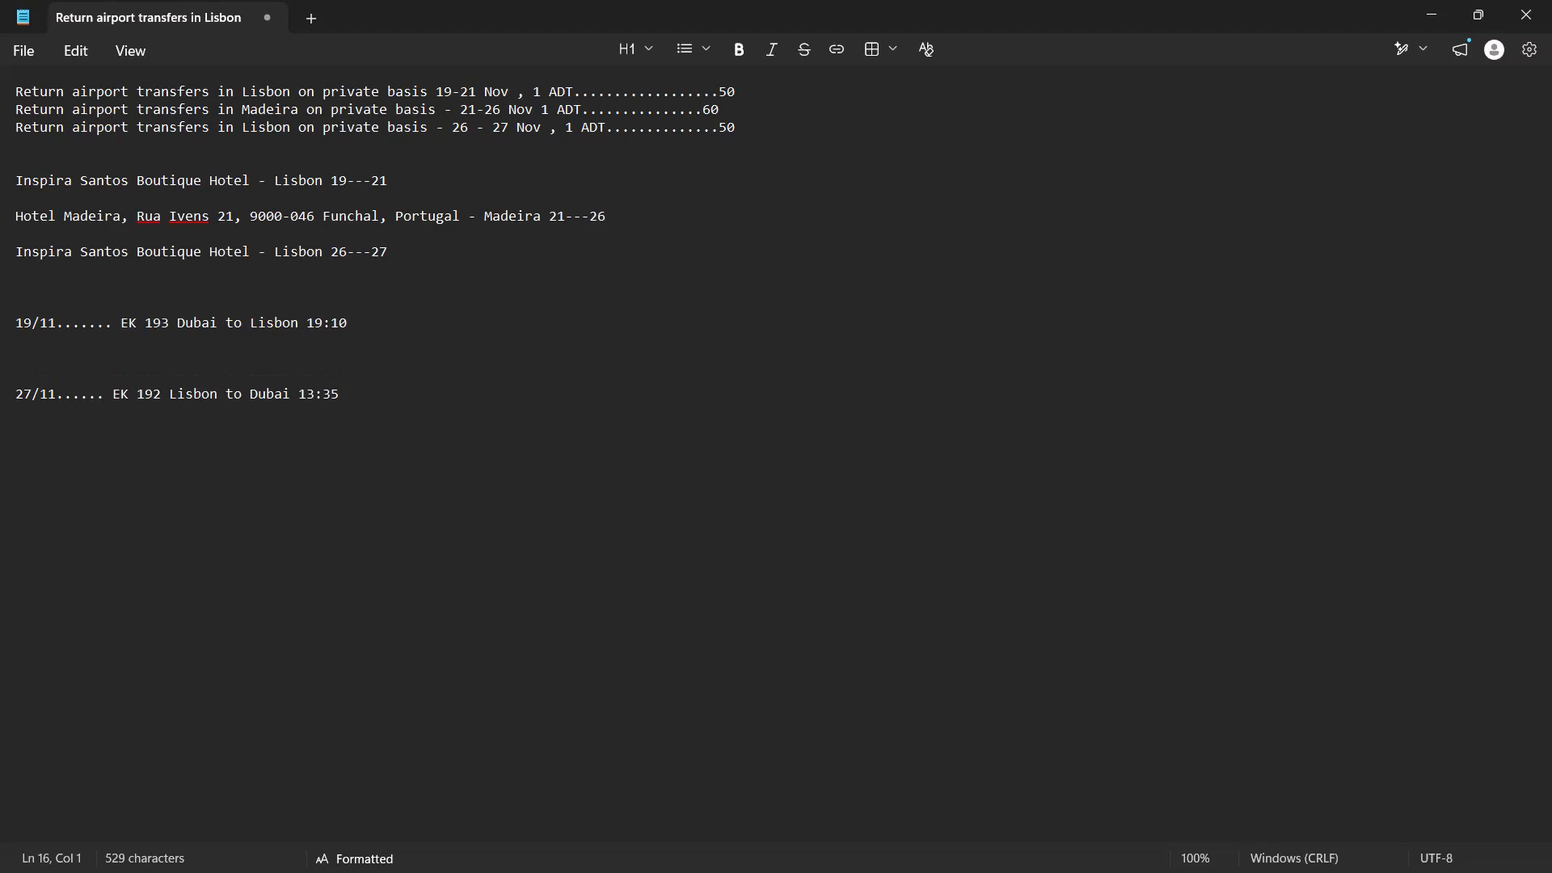
In the Notepad trip notes, start a 21/11 flight entry with a dotted leader between the 19/11 and 27/11 flights.
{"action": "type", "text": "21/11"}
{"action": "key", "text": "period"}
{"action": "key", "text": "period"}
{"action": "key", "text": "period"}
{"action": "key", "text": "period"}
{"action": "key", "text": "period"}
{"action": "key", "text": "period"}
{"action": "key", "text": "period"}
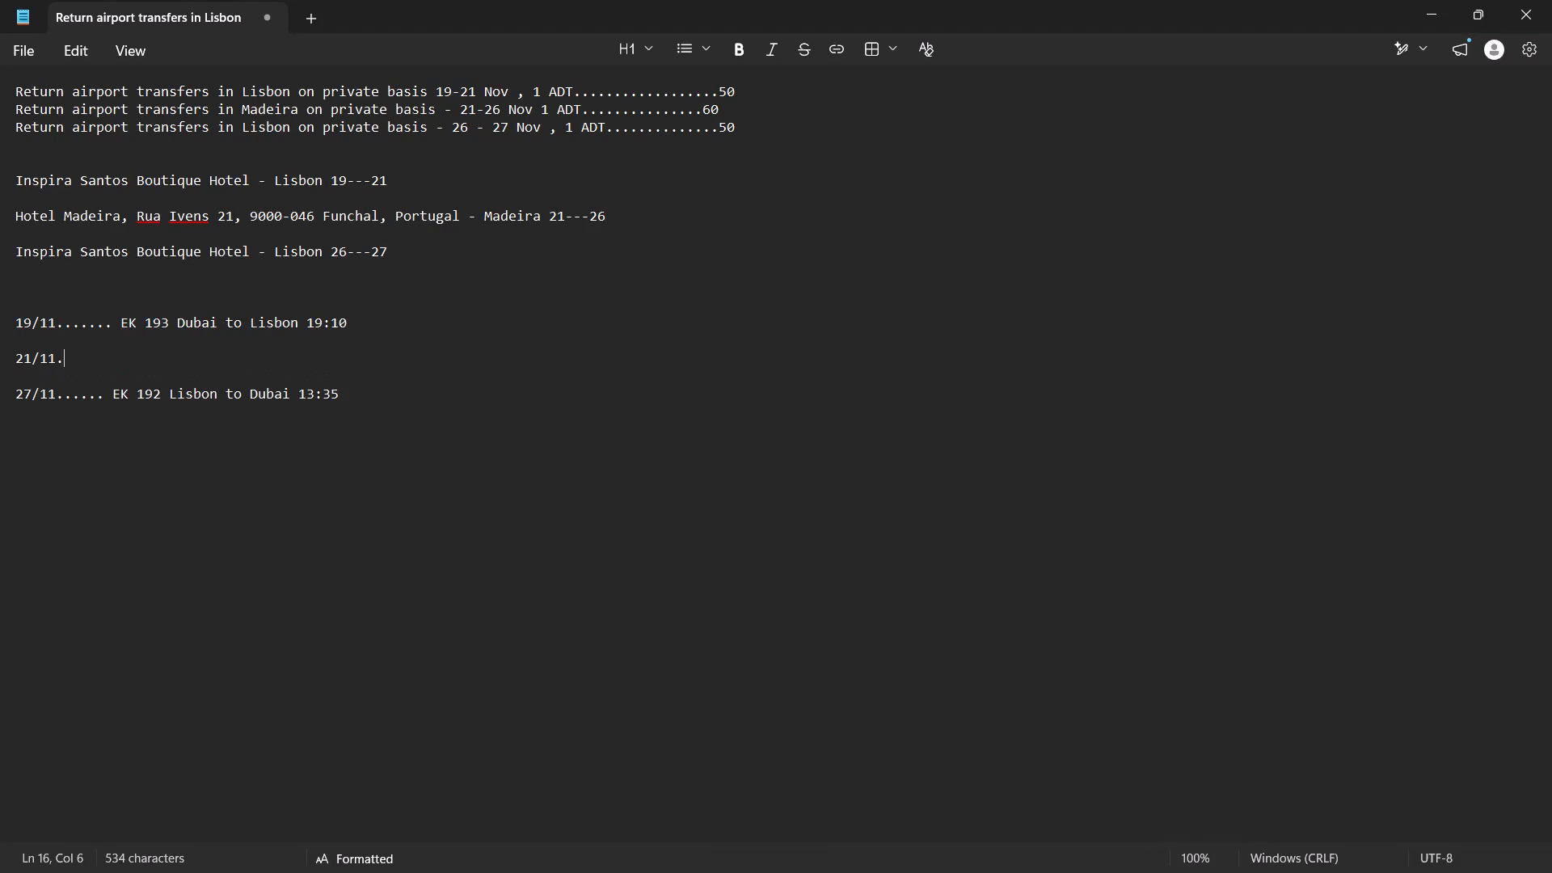
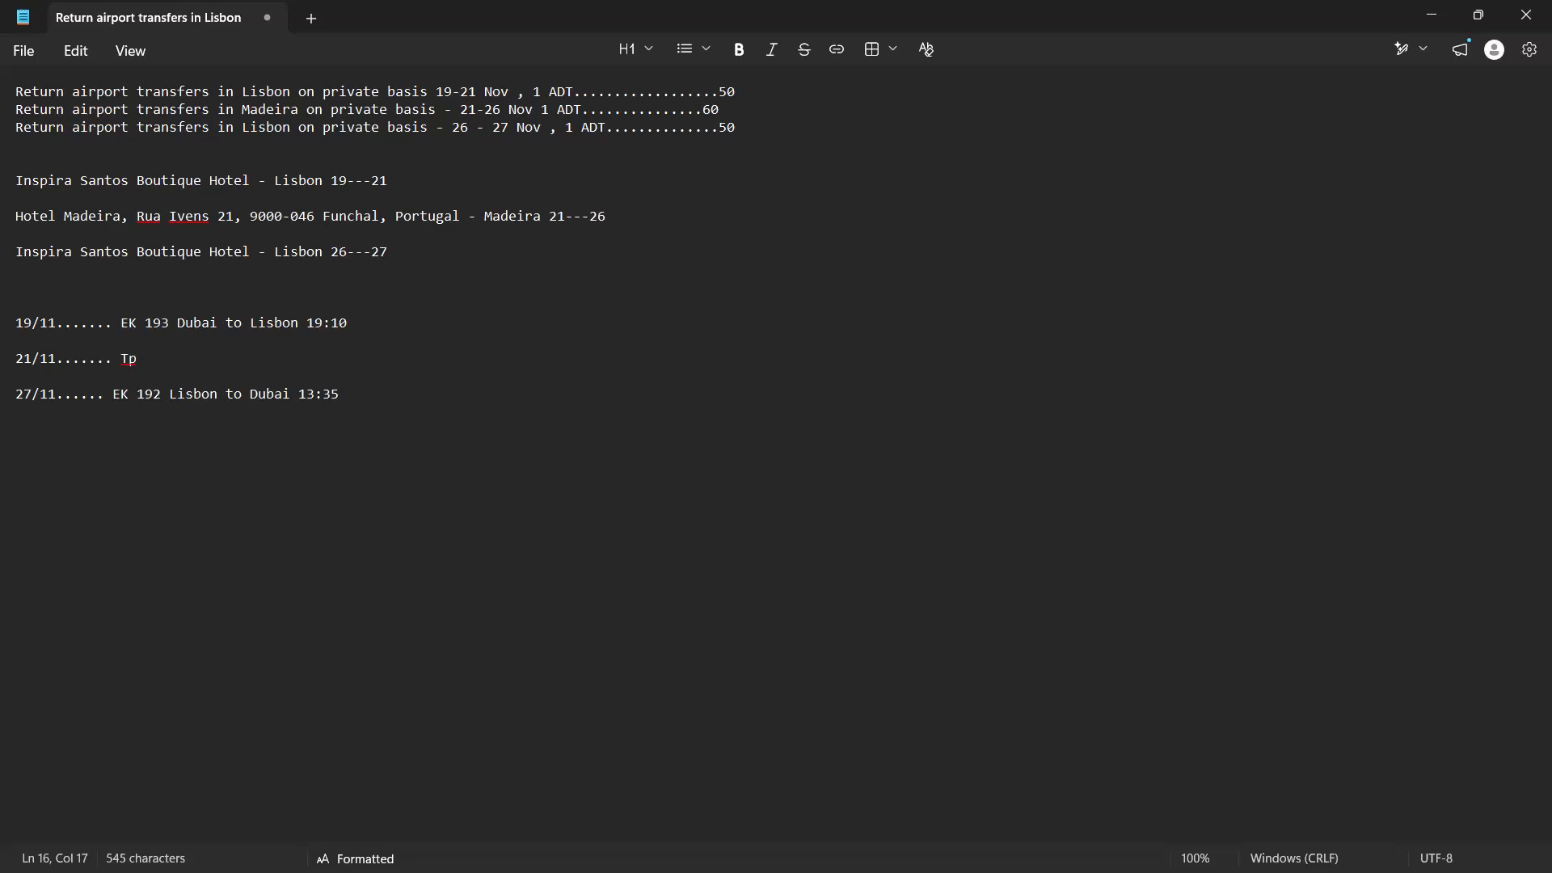
In the Notepad transfer notes, correct the airline code on the 21/11 flight line to TP.
{"action": "key", "text": "BackSpace"}
{"action": "key", "text": "BackSpace"}
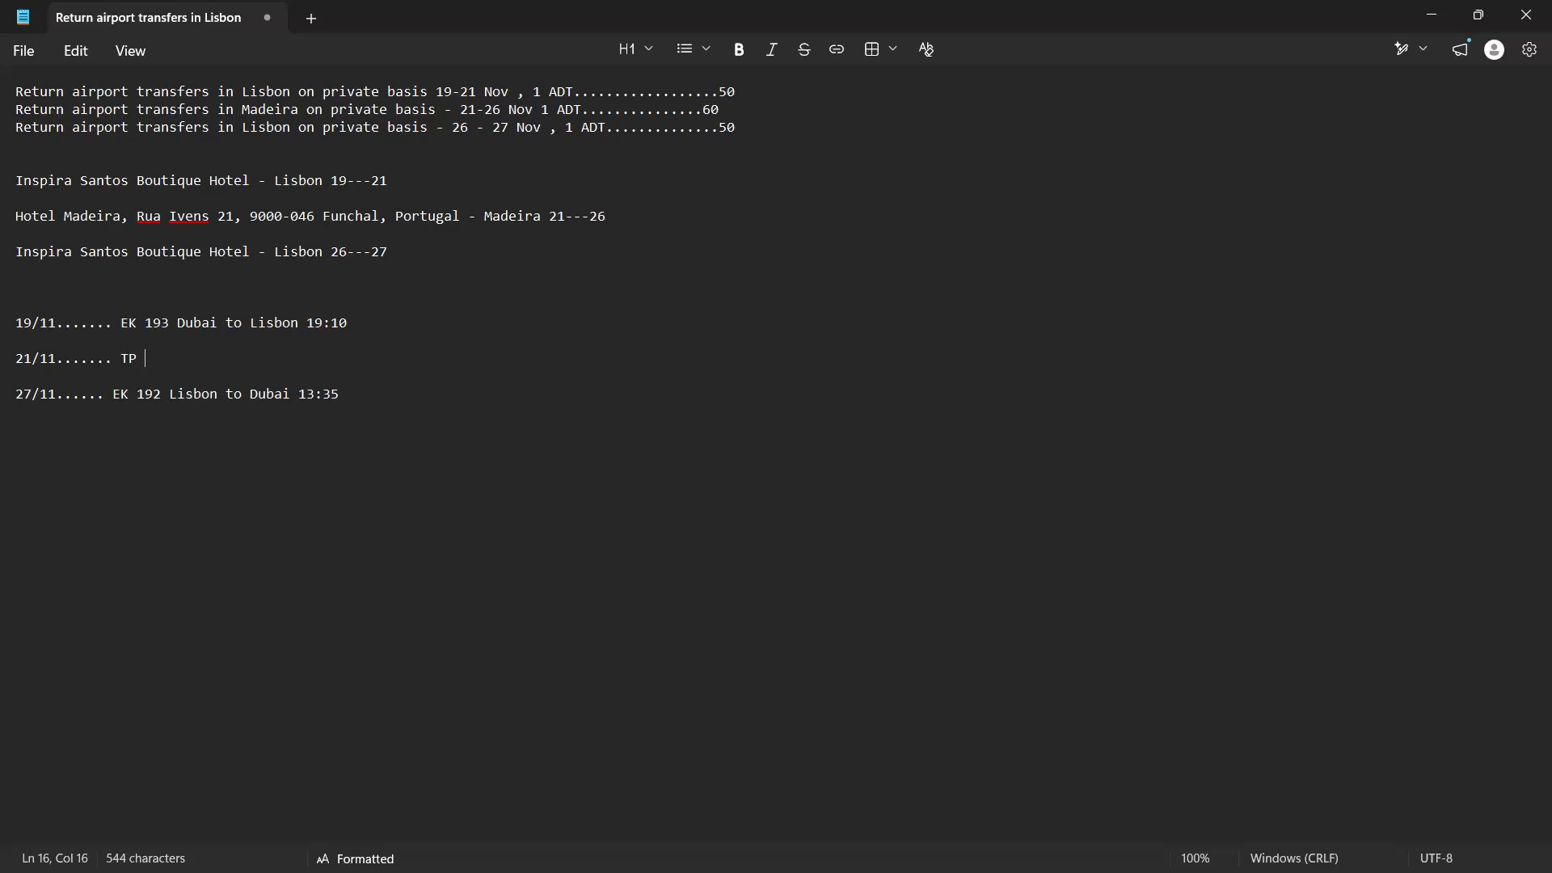
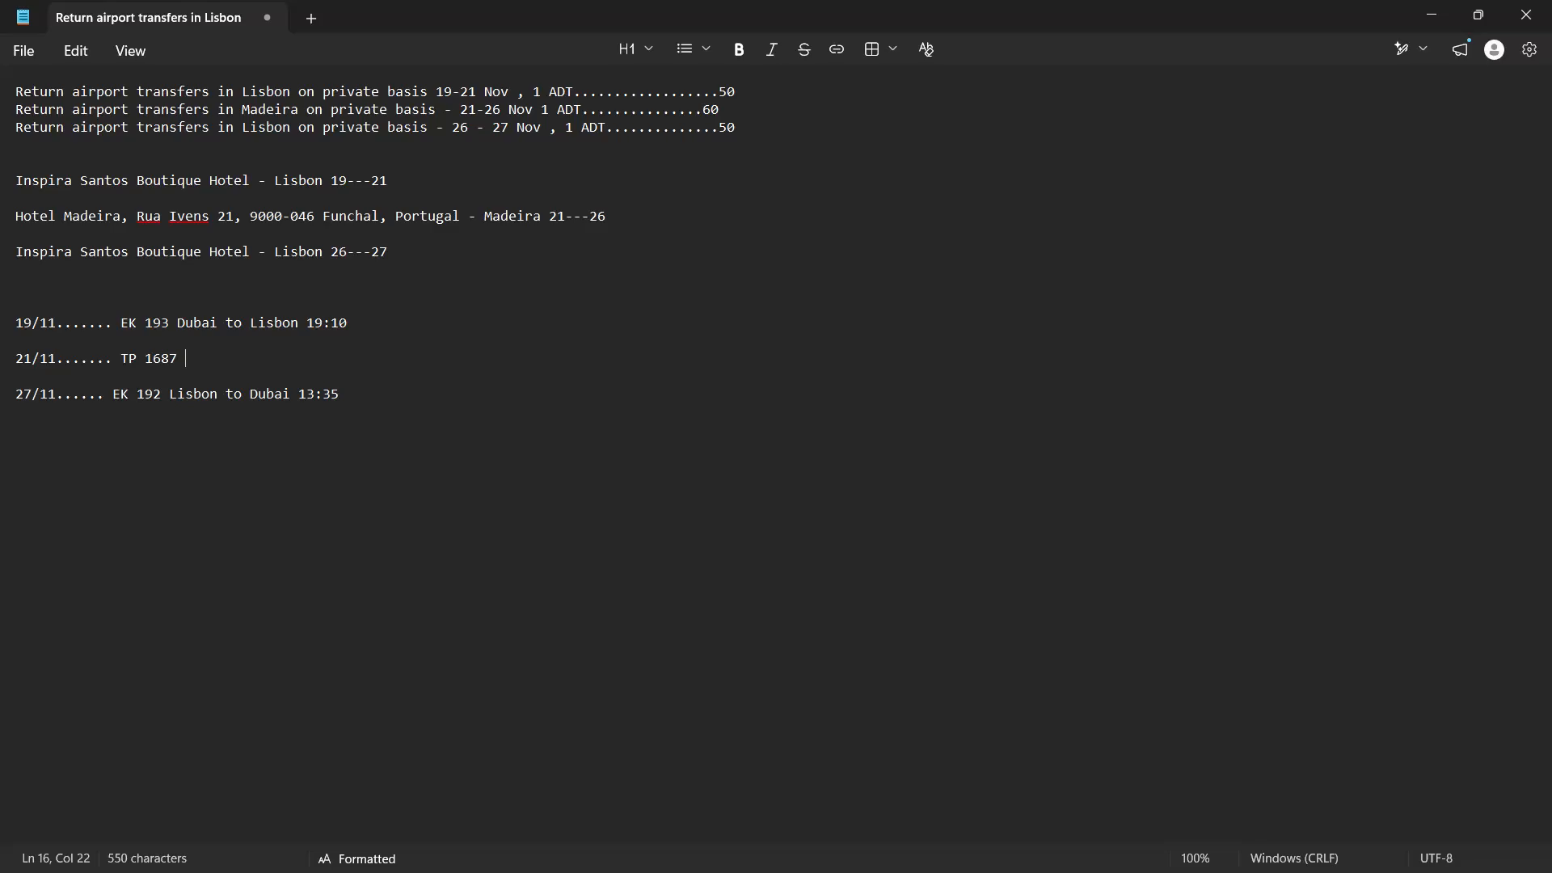
Add the route text "Lisbon to" after TP 1687 on the 21/11 flight line.
{"action": "type", "text": "Lisbon to"}
{"action": "key", "text": "space"}
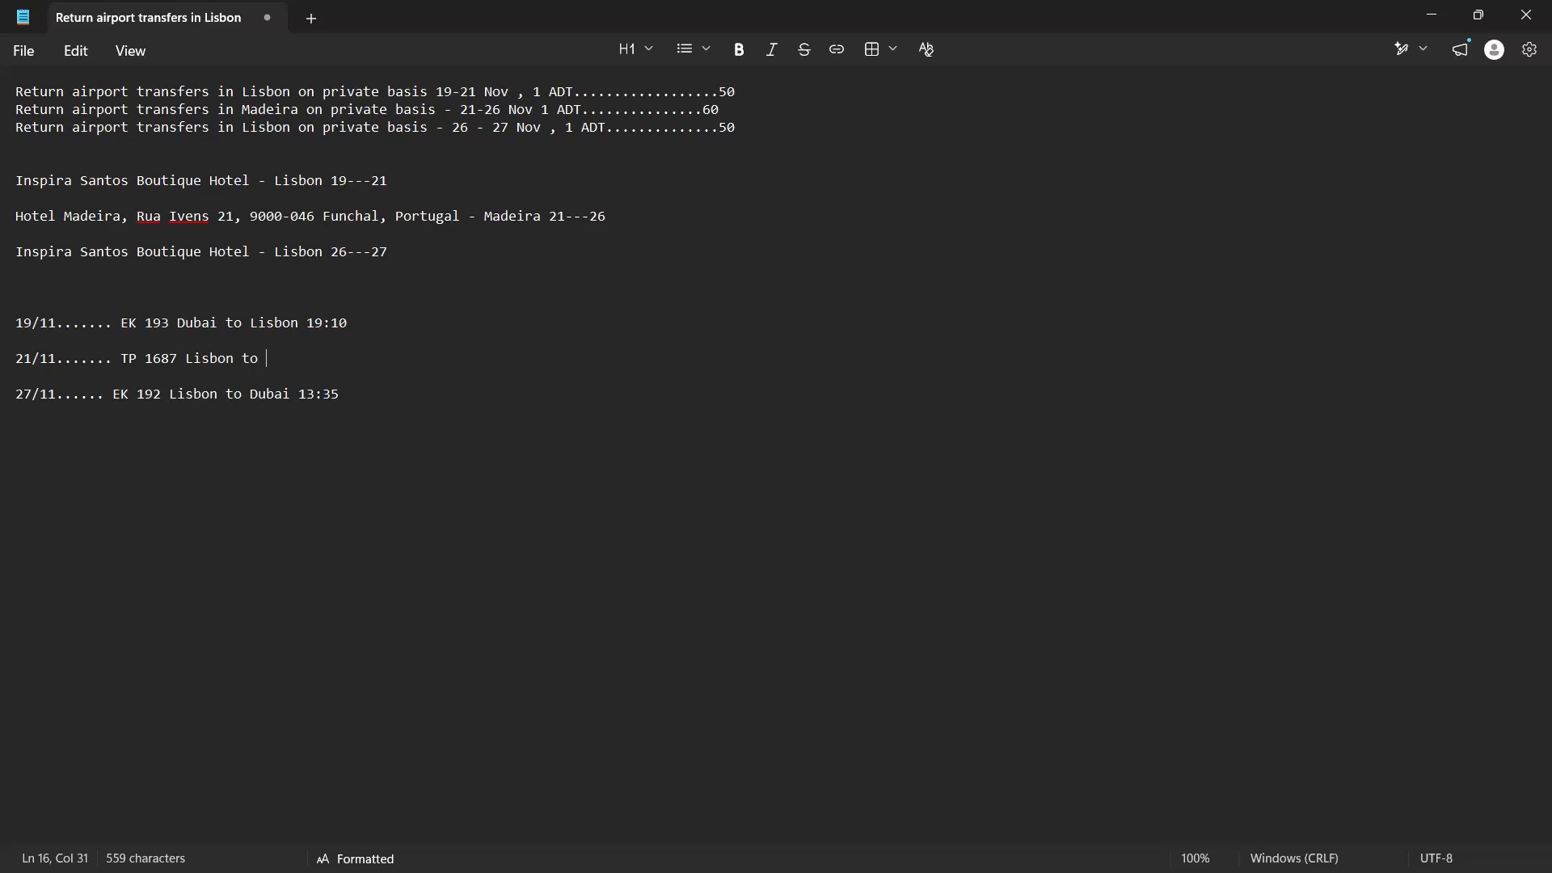
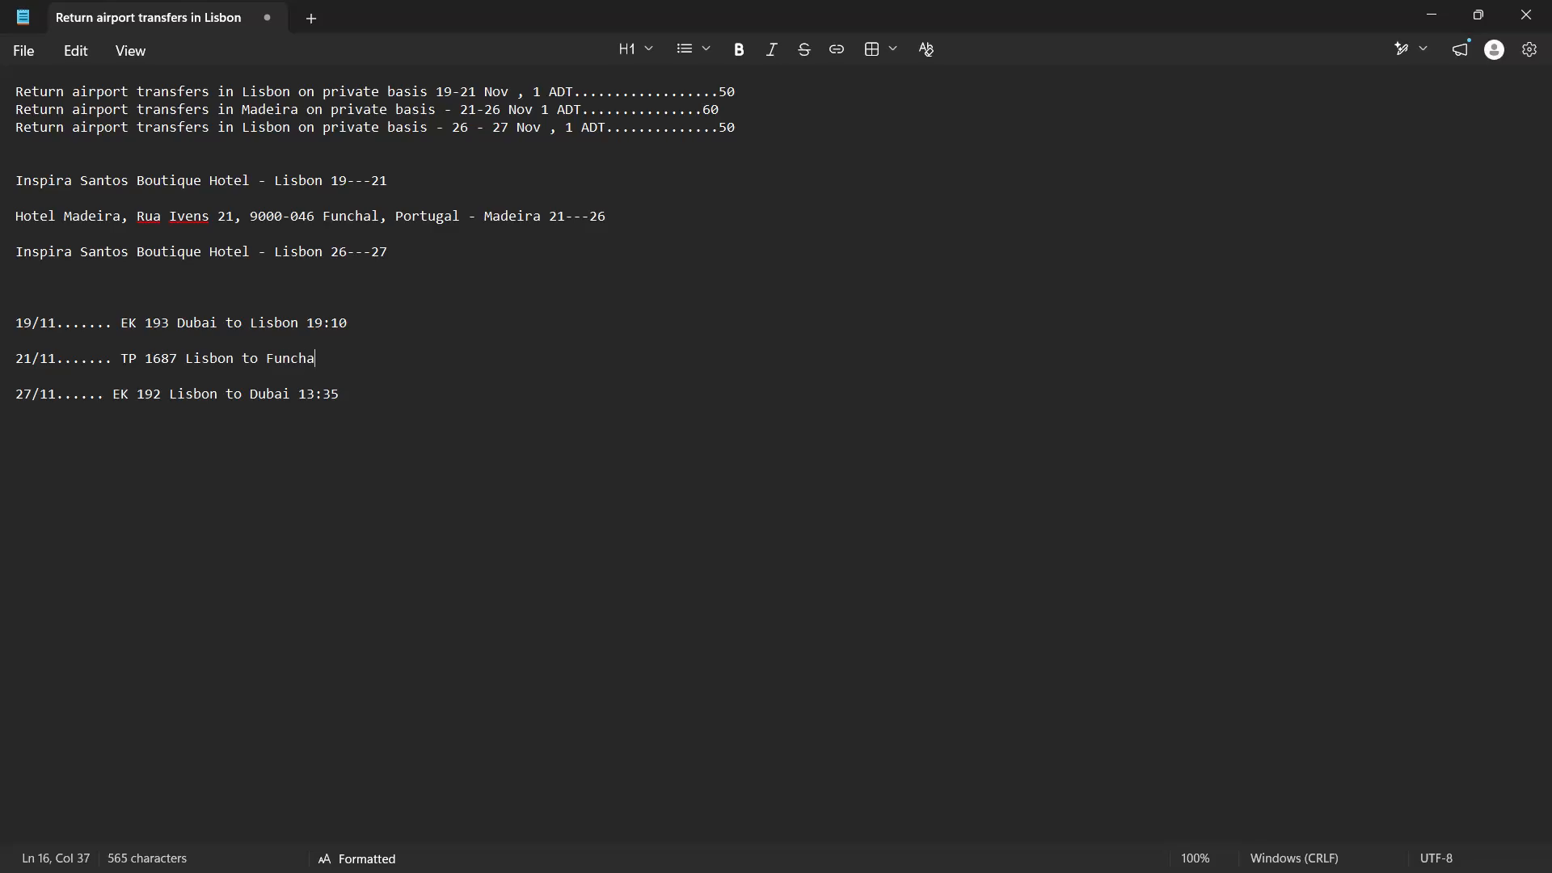
Insert blank line space below the 21/11 Lisbon to Funchal flight entry, above the 27/11 flight entry.
{"action": "key", "text": "shift+Return"}
{"action": "key", "text": "shift+Return"}
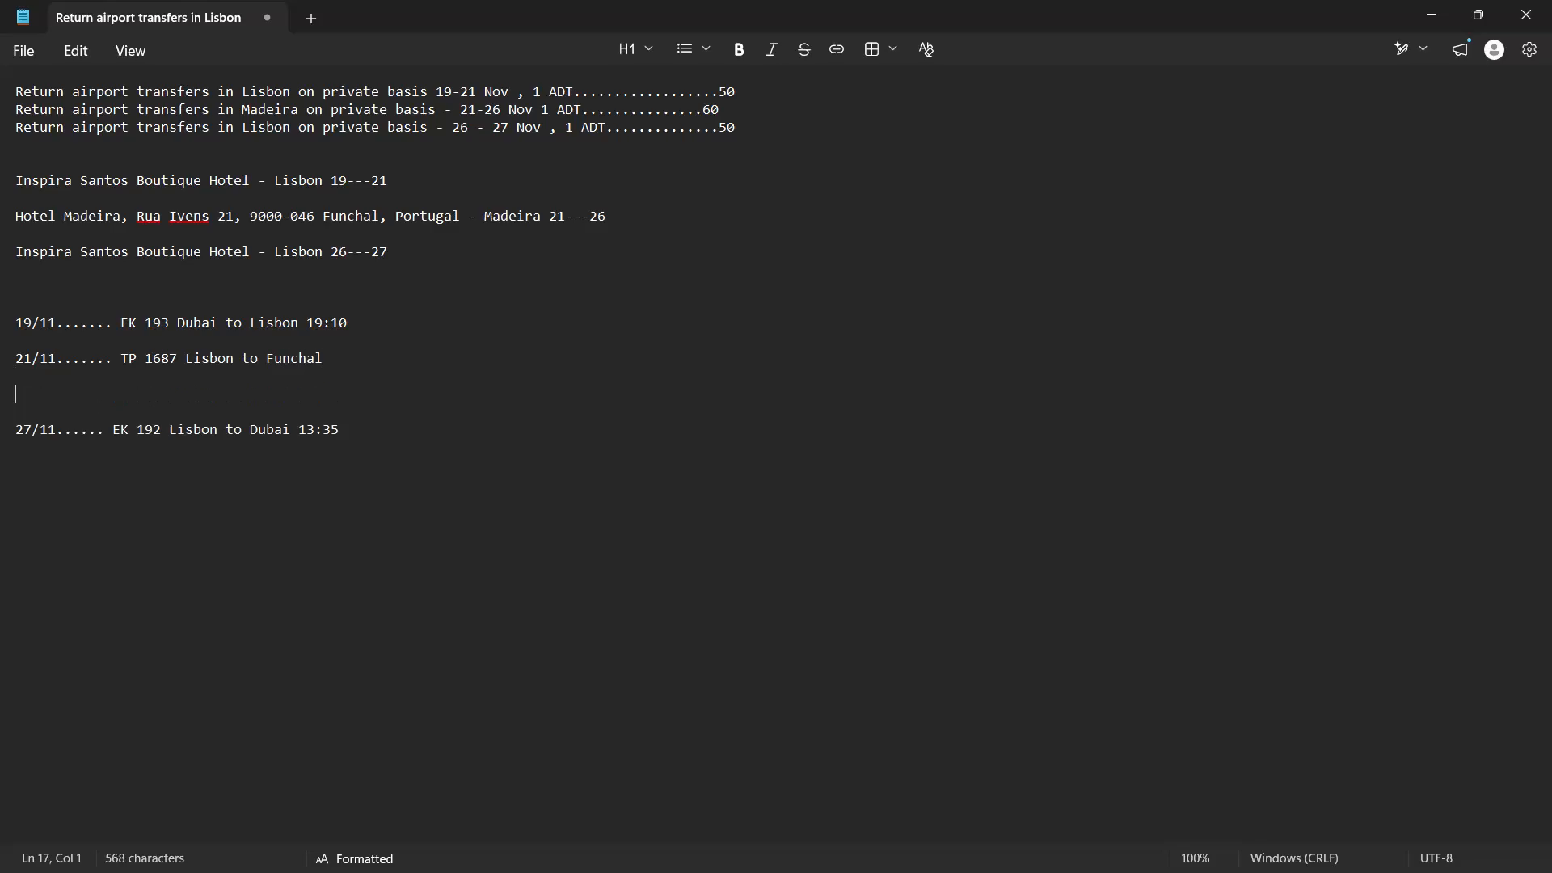
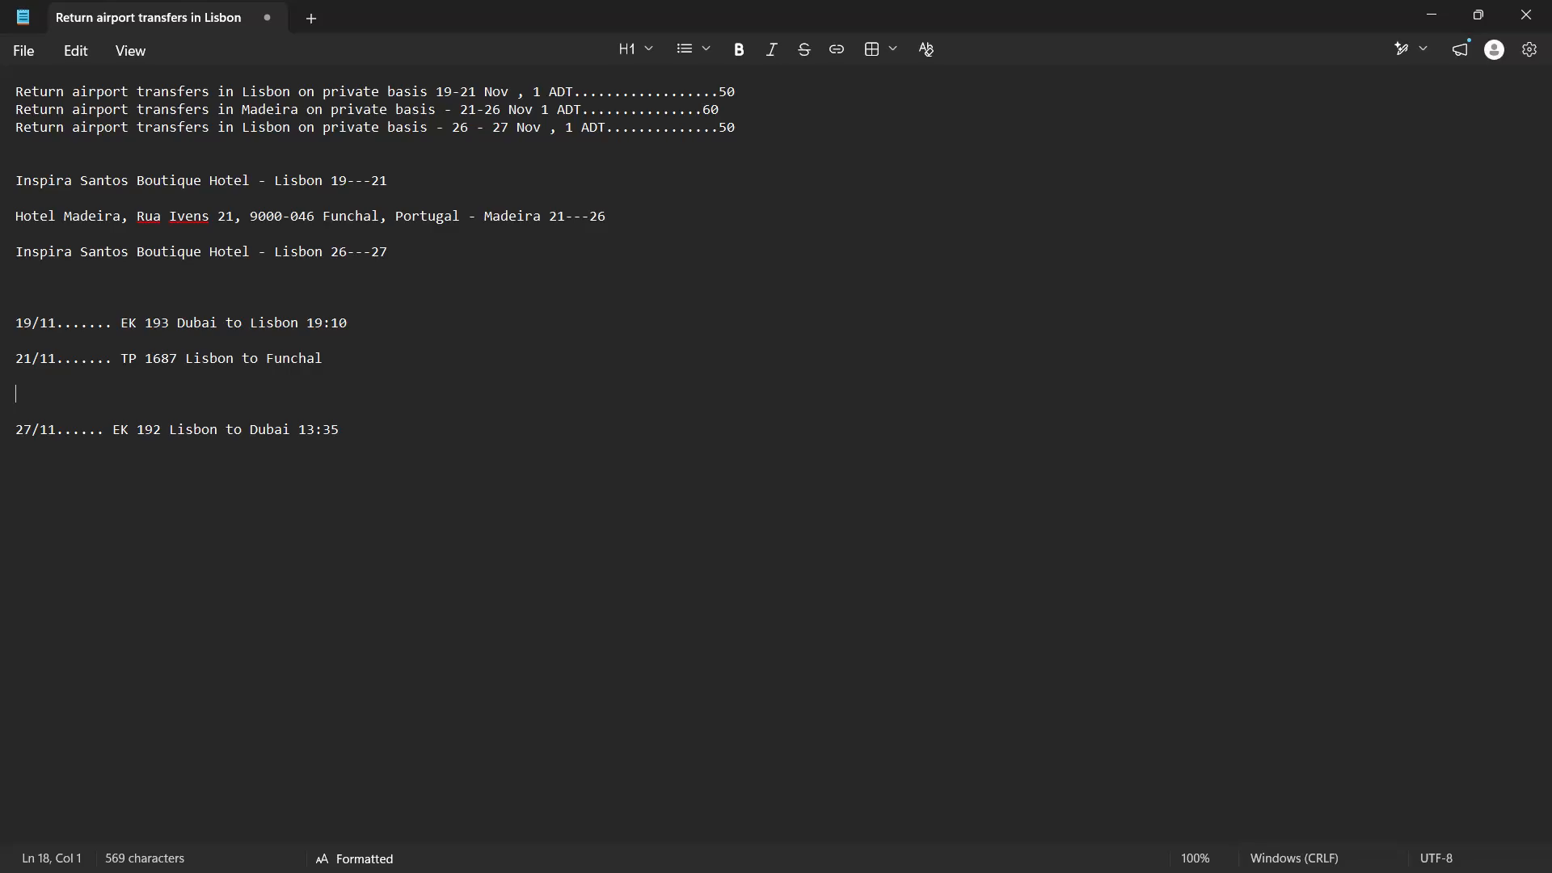
Begin a new flight entry with the date text "26/" on the blank line between the 21/11 and 27/11 entries.
{"action": "type", "text": "26"}
{"action": "key", "text": "slash"}
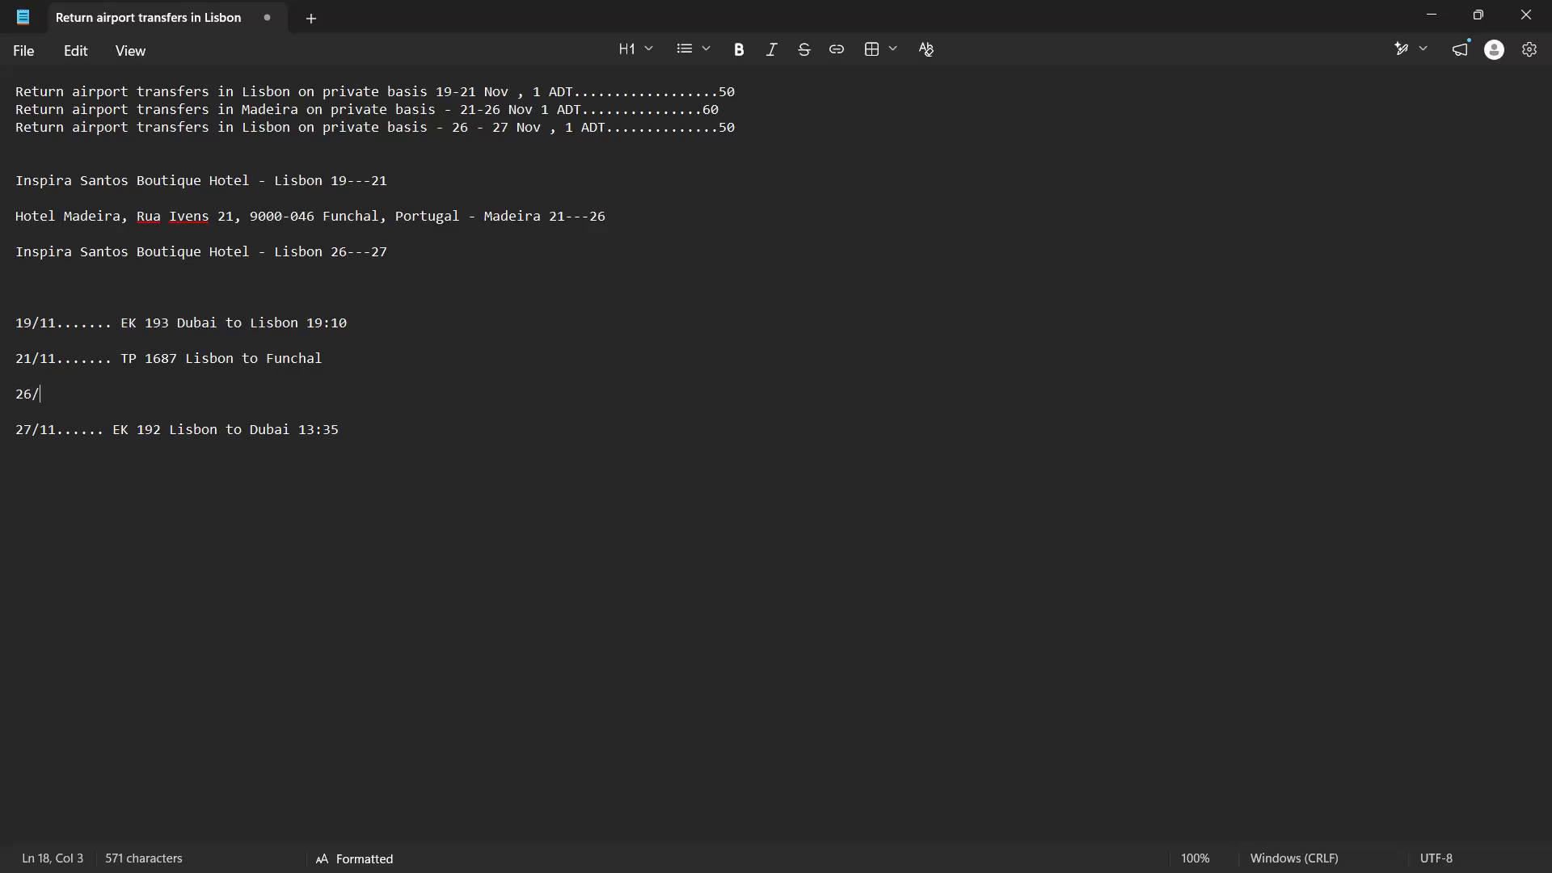
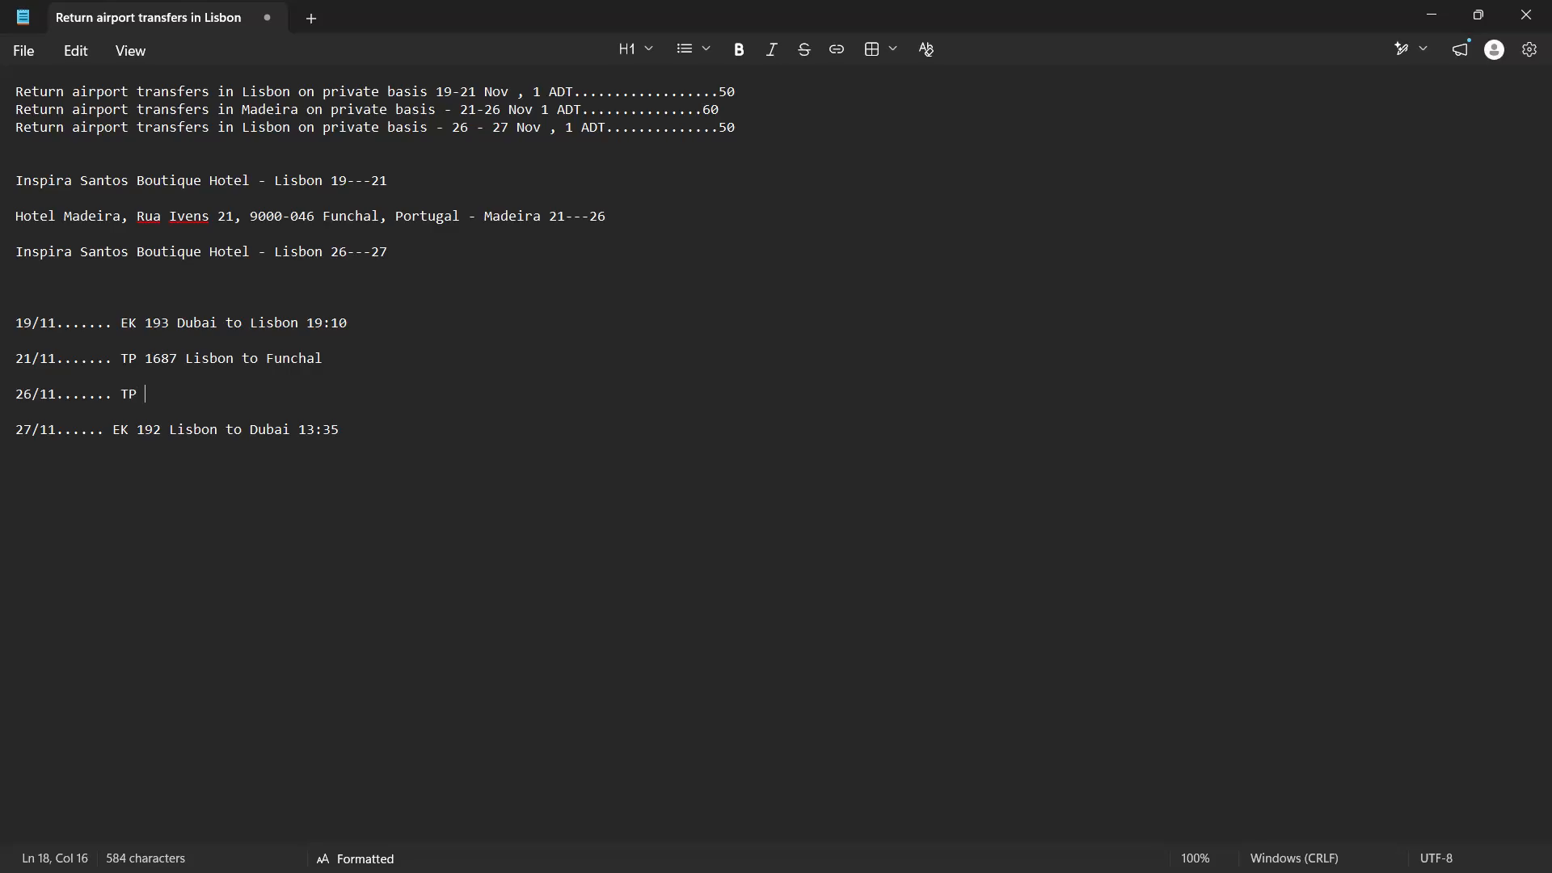
Add the flight number 1688 after "TP" in the 26/11 flight entry.
{"action": "type", "text": "88"}
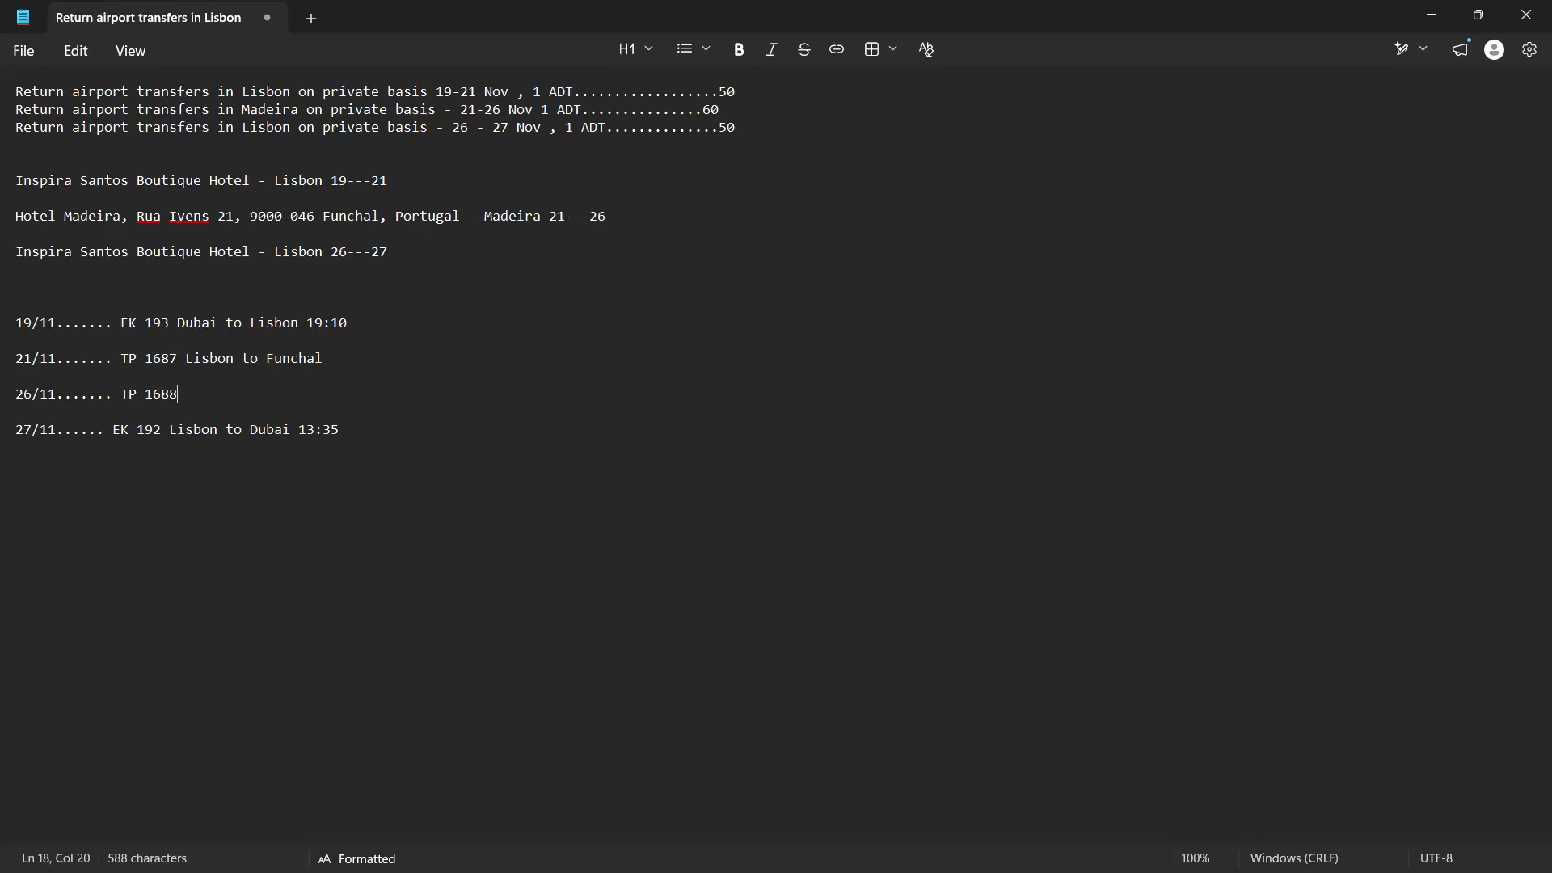
{"action": "key", "text": "space"}
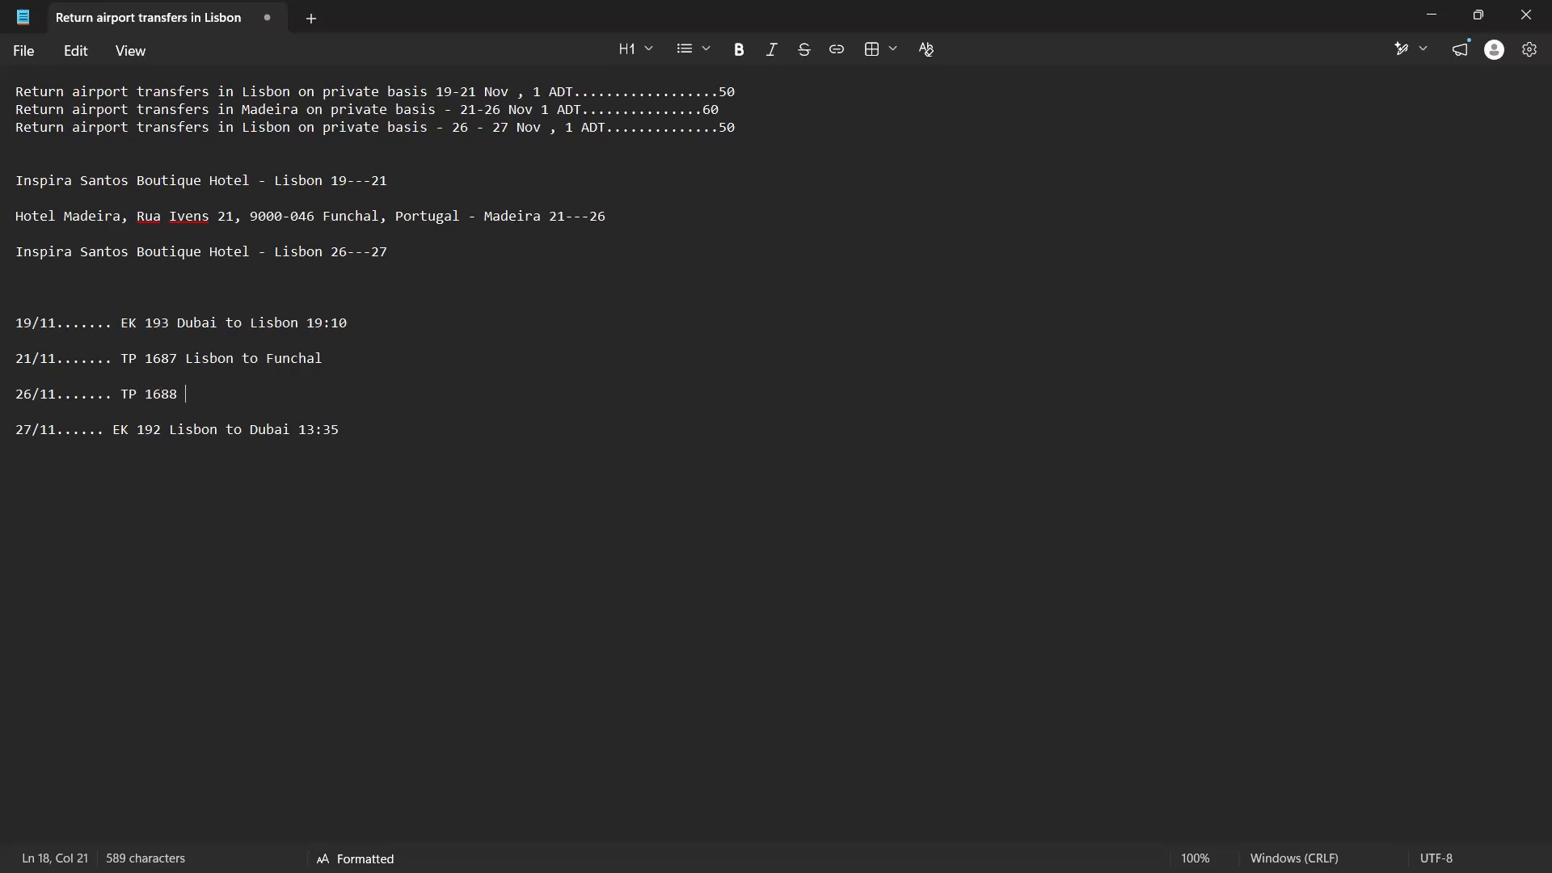
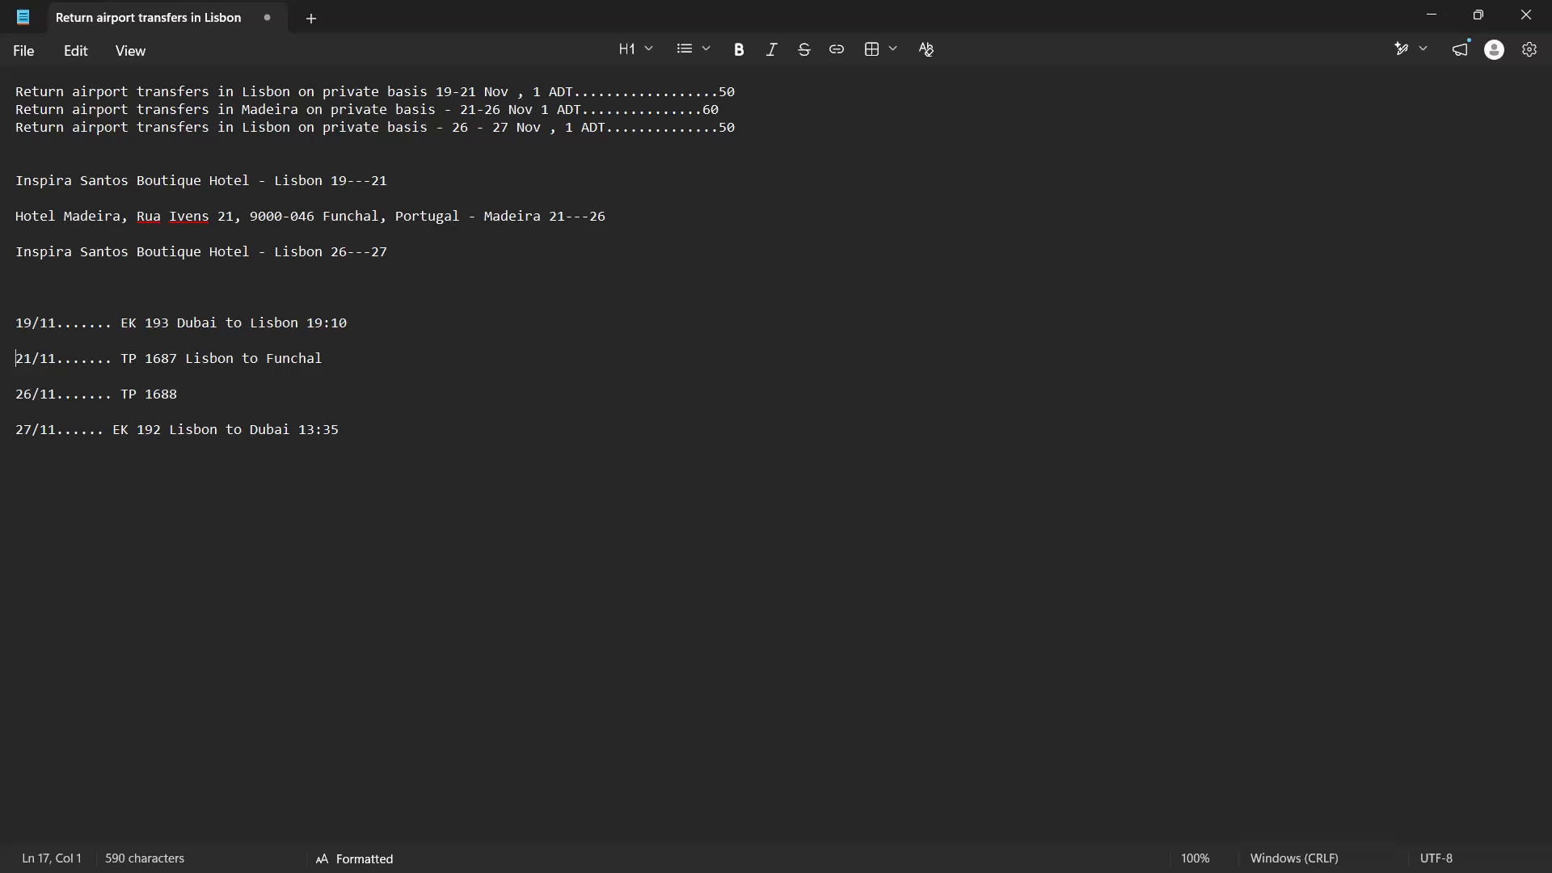
Copy "Funchal" from the 21/11 flight entry to the end of the 26/11 entry, after "TP 1688".
{"action": "key", "text": "End"}
{"action": "key", "text": "ctrl+shift+Left"}
{"action": "key", "text": "ctrl+c"}
{"action": "key", "text": "Down"}
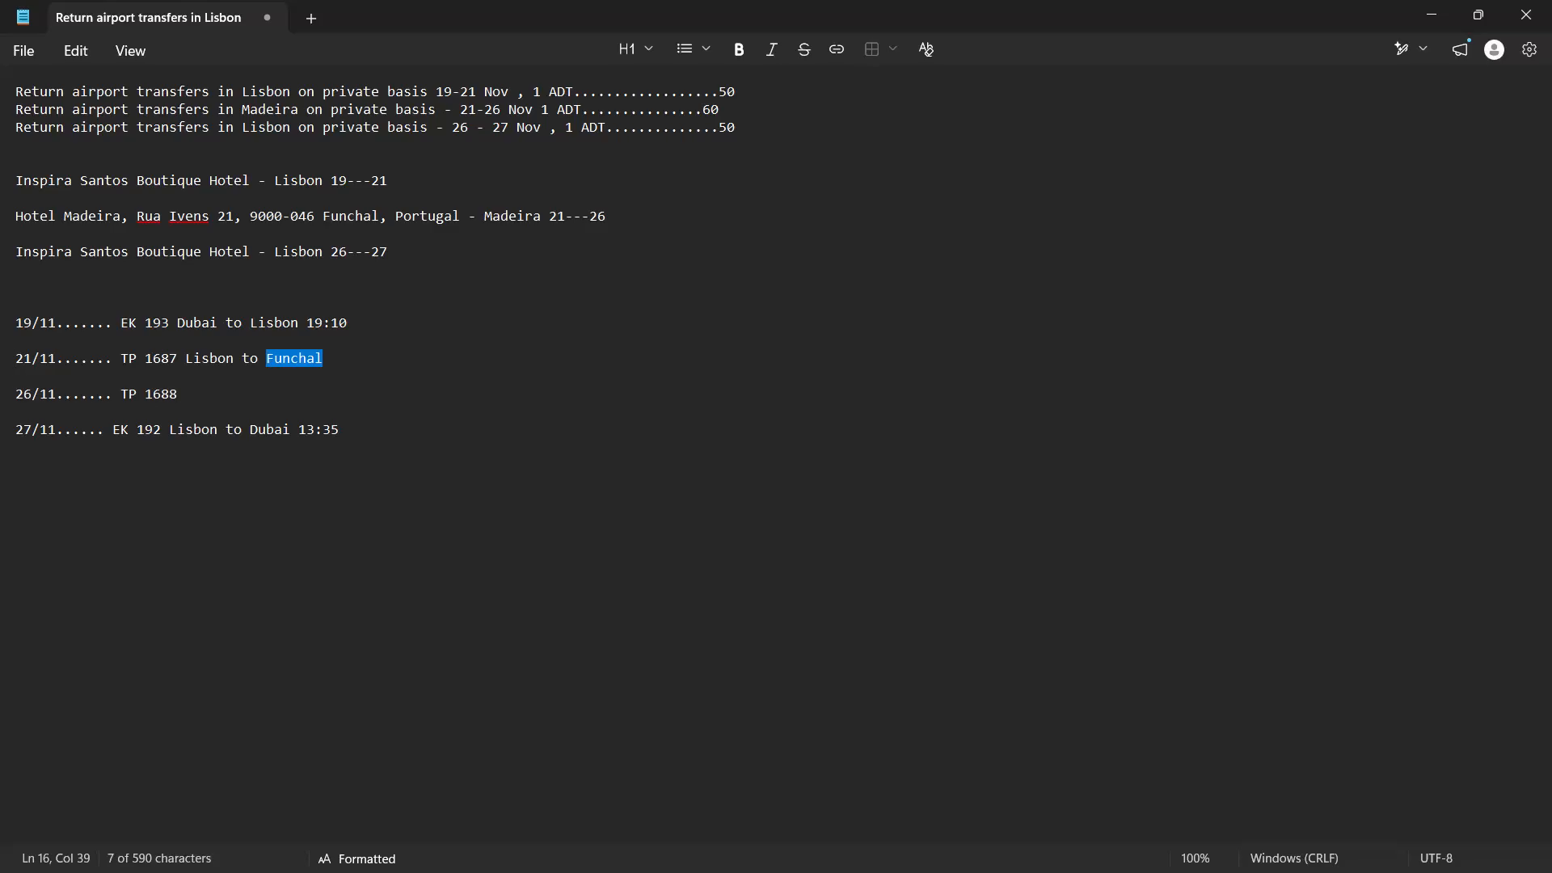
{"action": "key", "text": "Down"}
{"action": "key", "text": "End"}
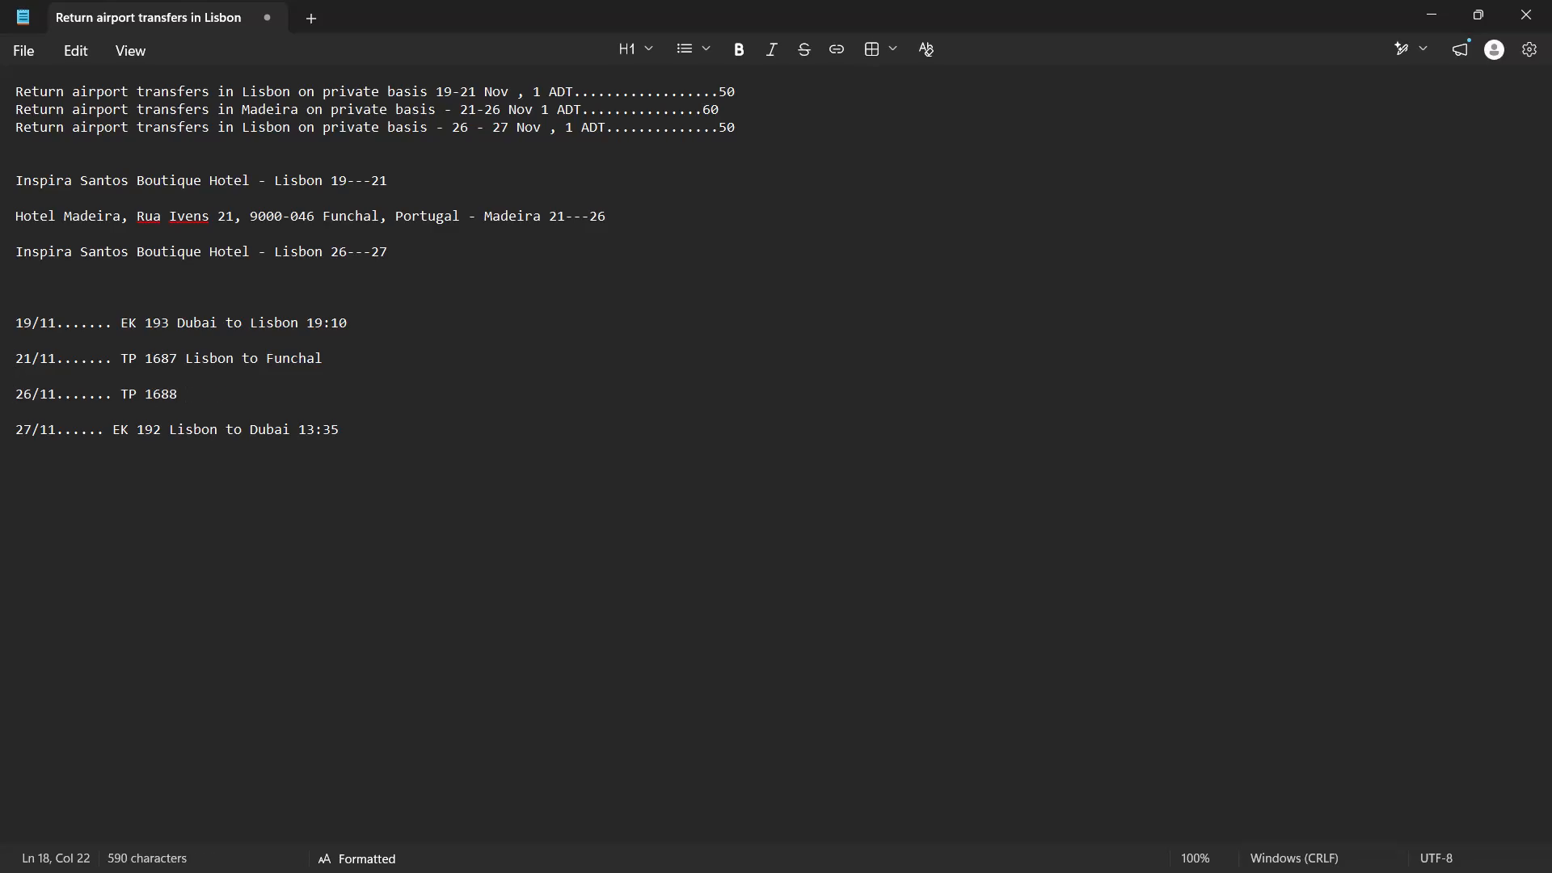
{"action": "key", "text": "ctrl+v"}
Complete the 26/11 route by adding "to Lisbon" after "Funchal", copying "Lisbon" from the 21/11 entry.
{"action": "key", "text": "Up"}
{"action": "key", "text": "Up"}
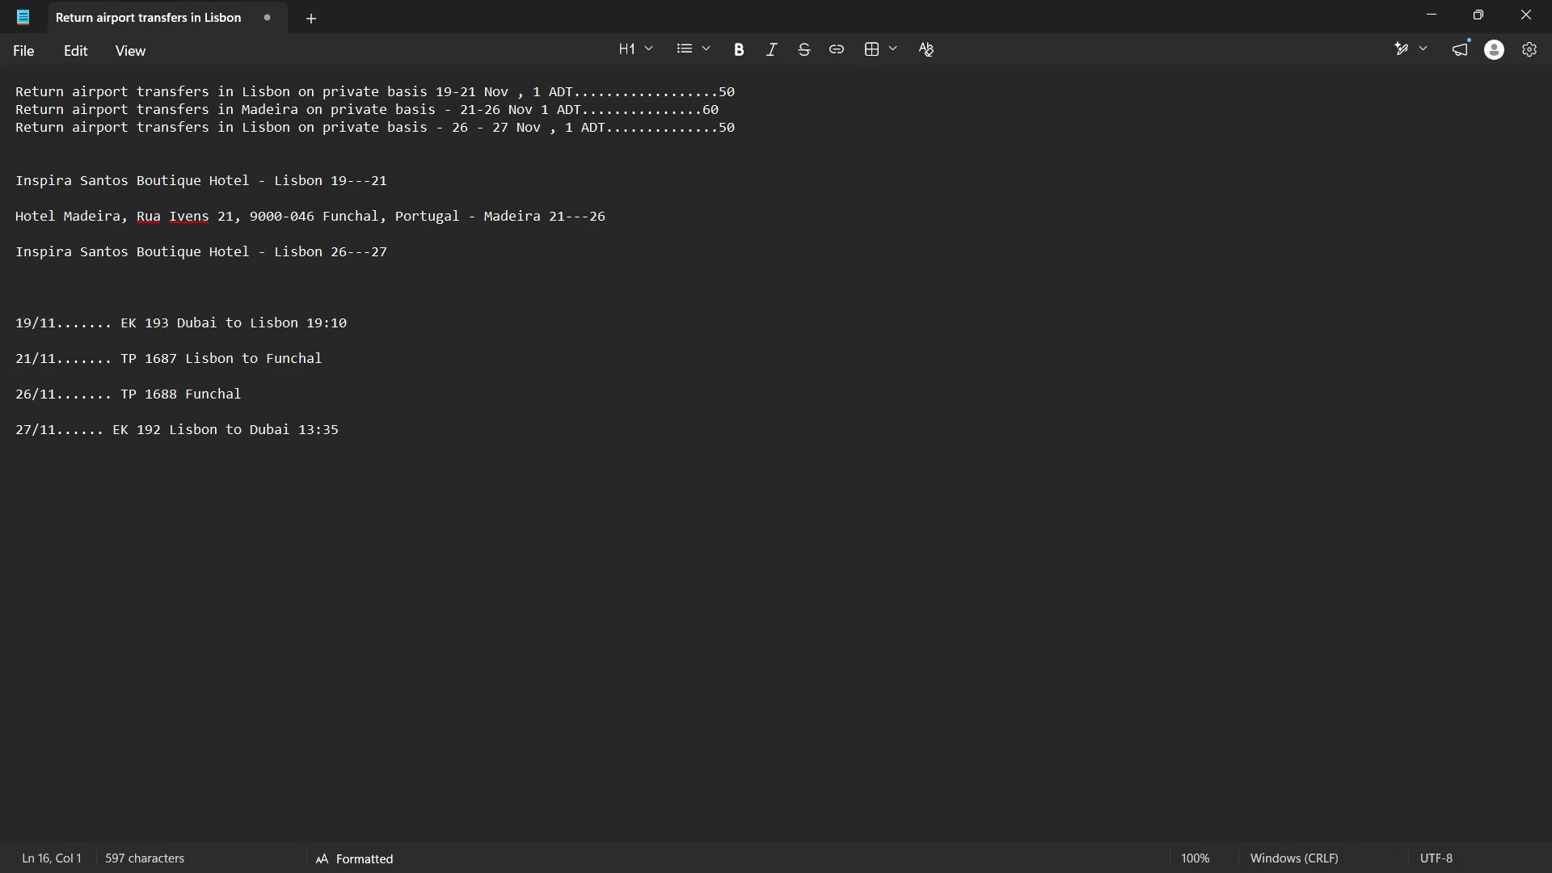
{"action": "key", "text": "End"}
{"action": "key", "text": "ctrl+Left"}
{"action": "key", "text": "ctrl+Left"}
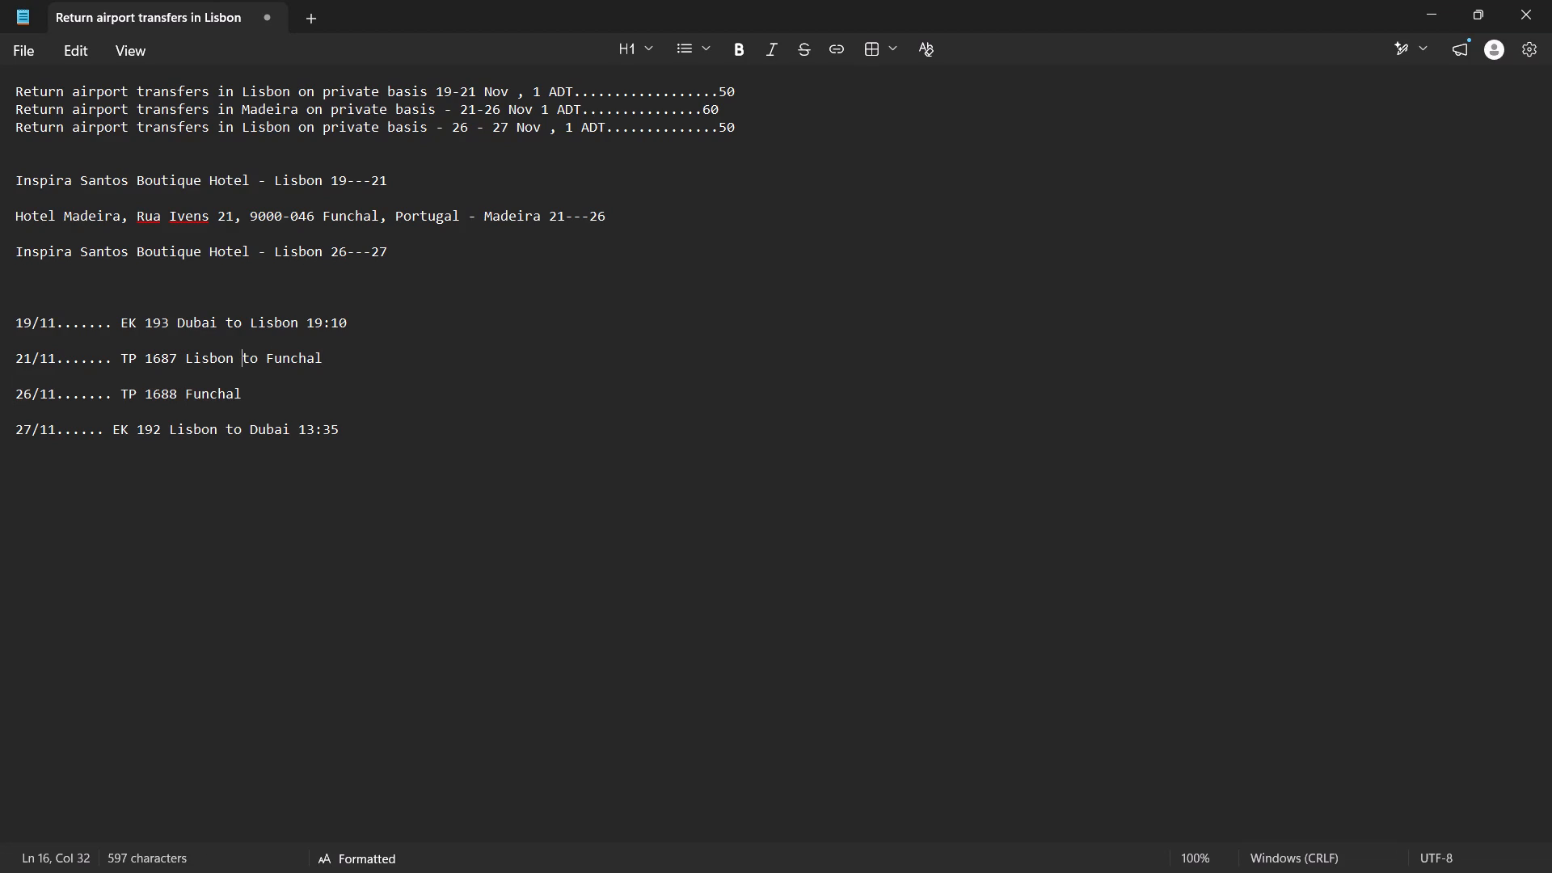
{"action": "key", "text": "ctrl+Left"}
{"action": "key", "text": "ctrl+shift+Right"}
{"action": "key", "text": "ctrl+c"}
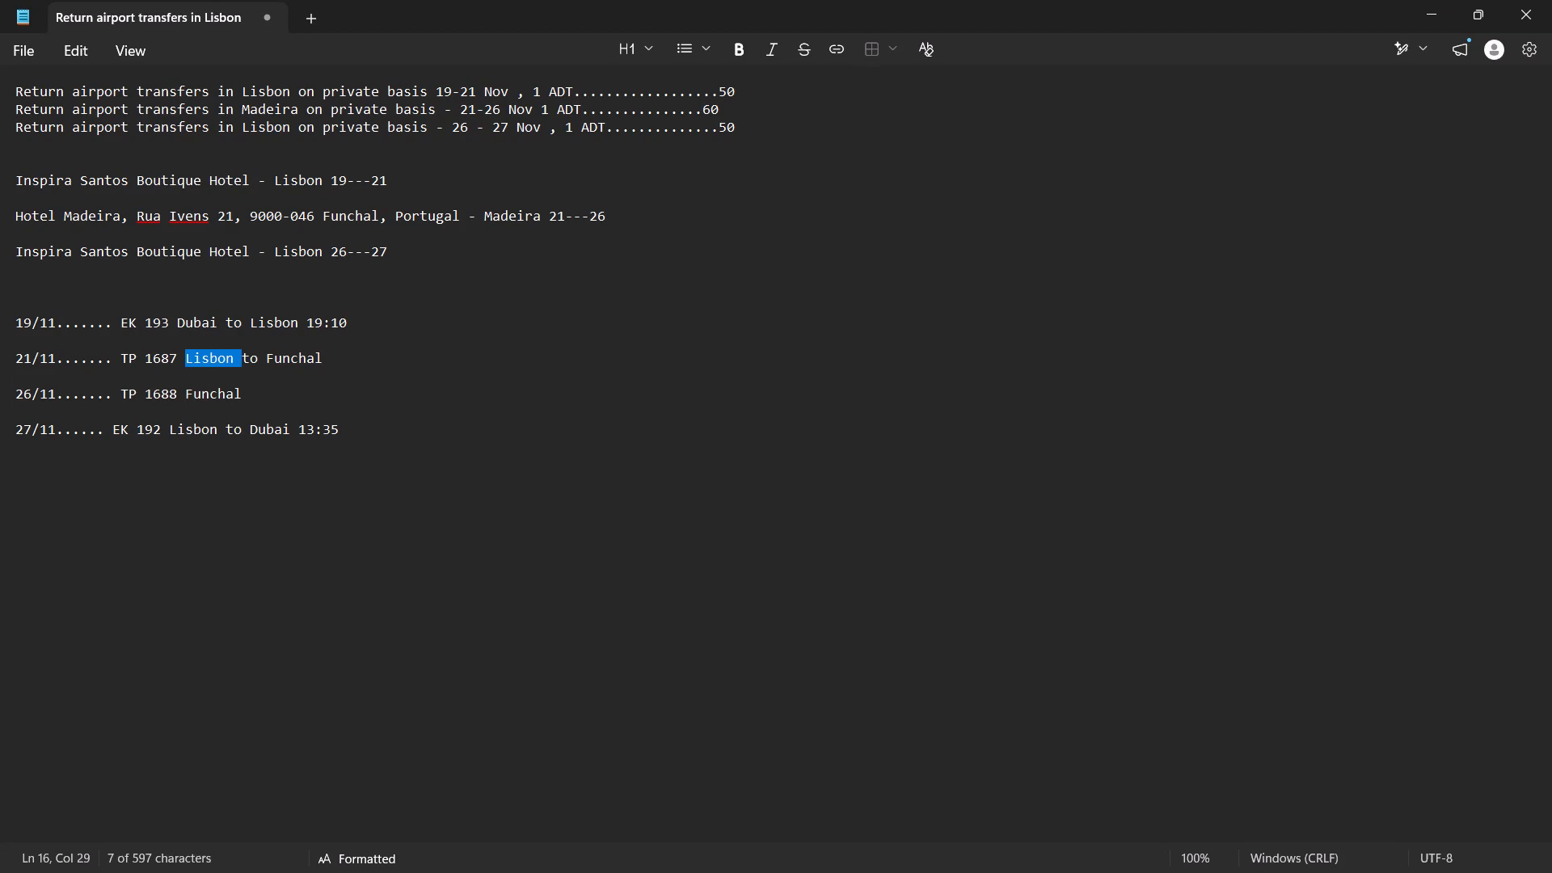
{"action": "key", "text": "Down"}
{"action": "key", "text": "Right"}
{"action": "key", "text": "End"}
{"action": "key", "text": "space"}
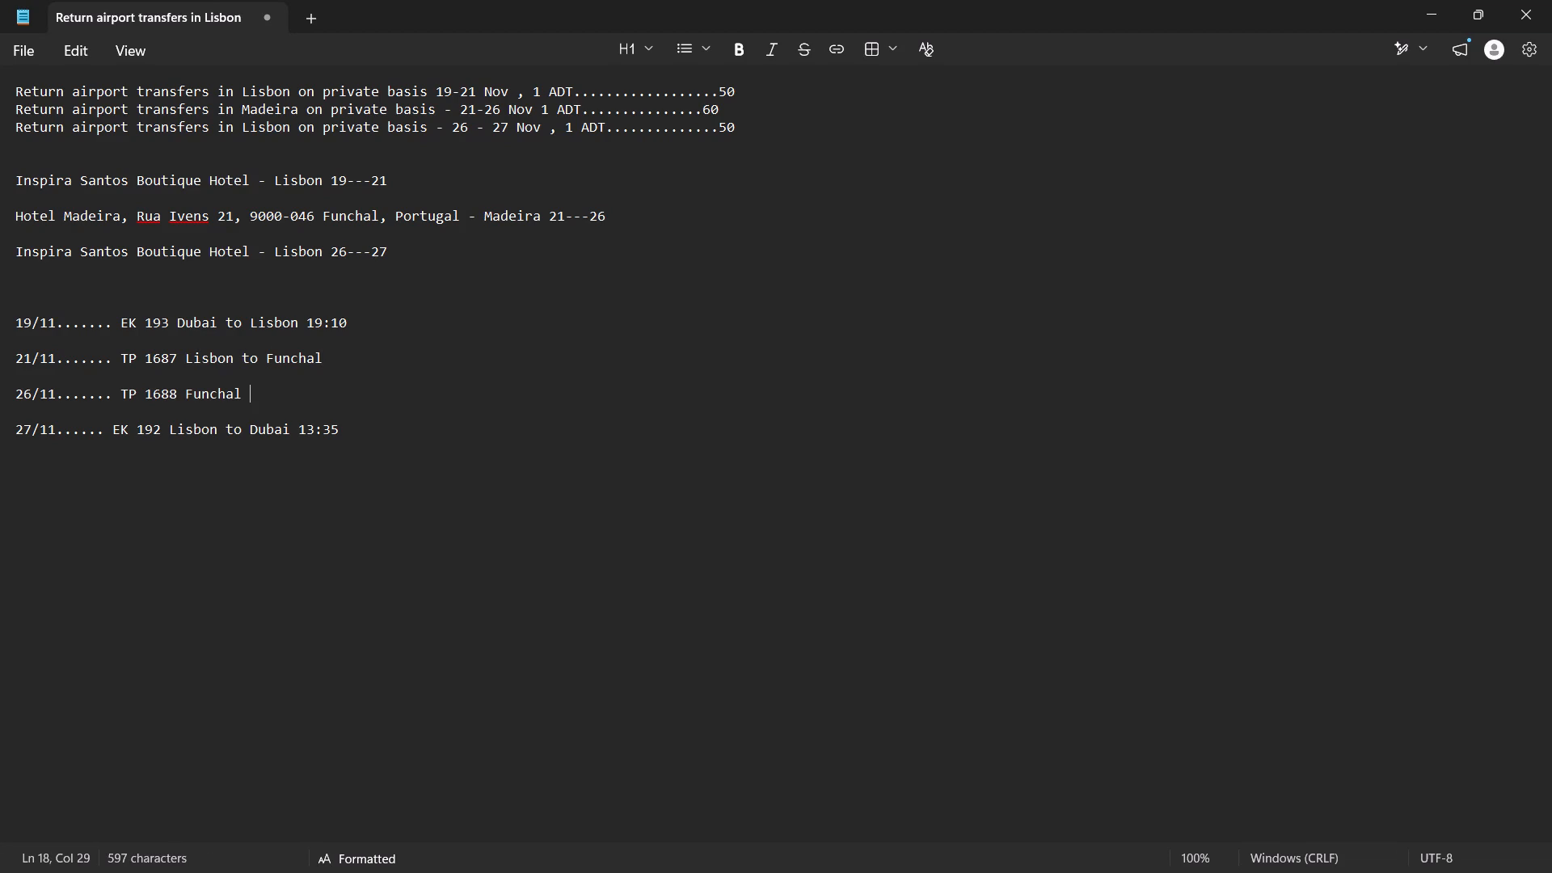
{"action": "type", "text": "to"}
{"action": "key", "text": "space"}
{"action": "key", "text": "ctrl+v"}
Add a space after "Funchal" at the end of the 21/11 TP 1687 flight entry.
{"action": "key", "text": "Up"}
{"action": "key", "text": "Up"}
{"action": "key", "text": "End"}
{"action": "key", "text": "space"}
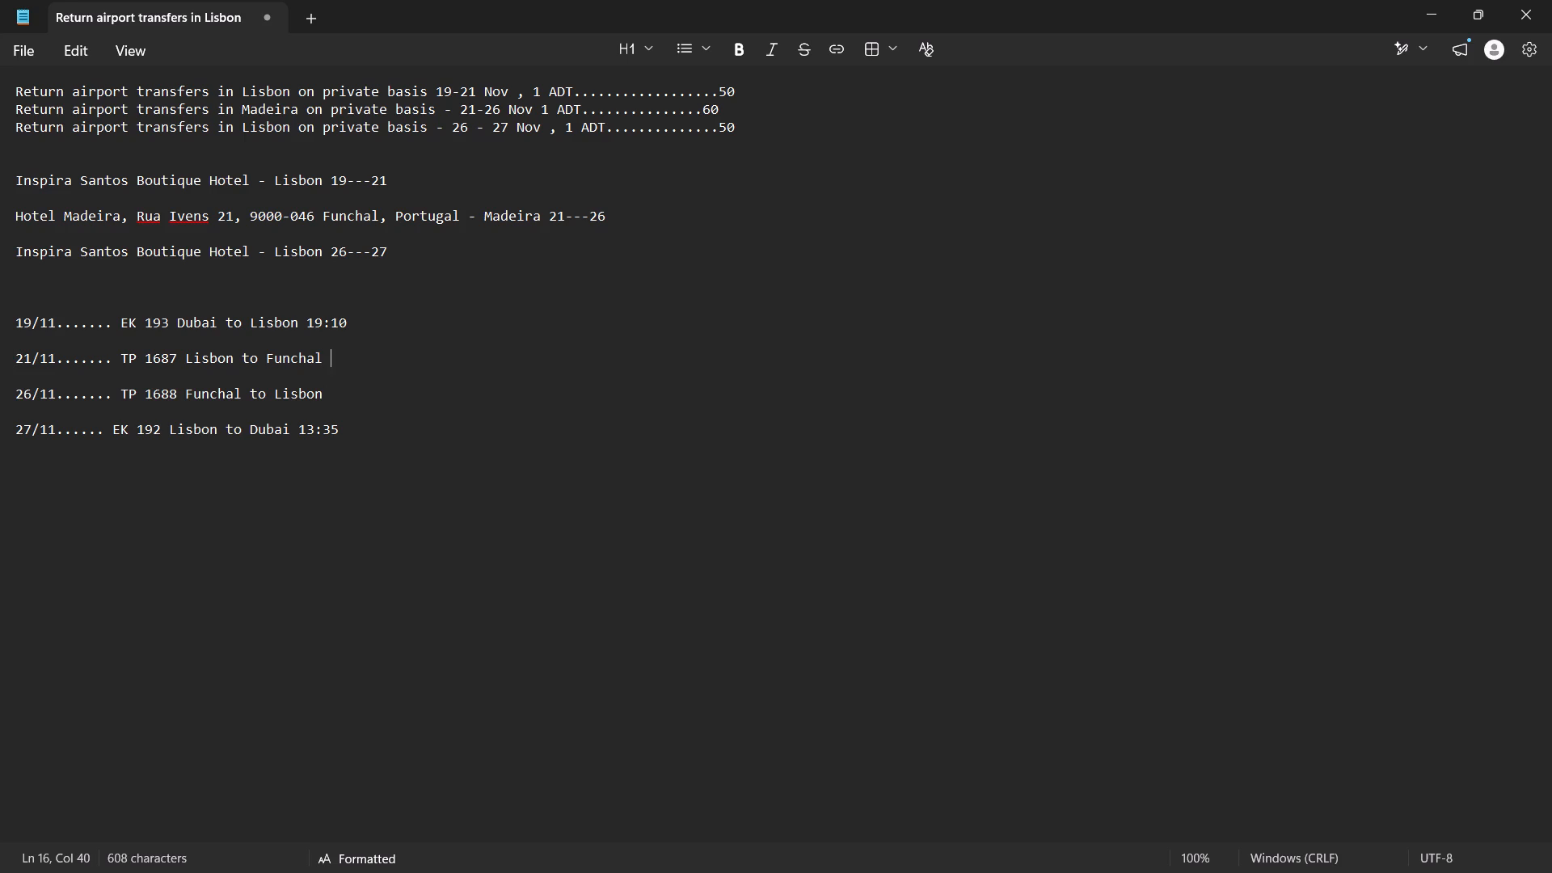
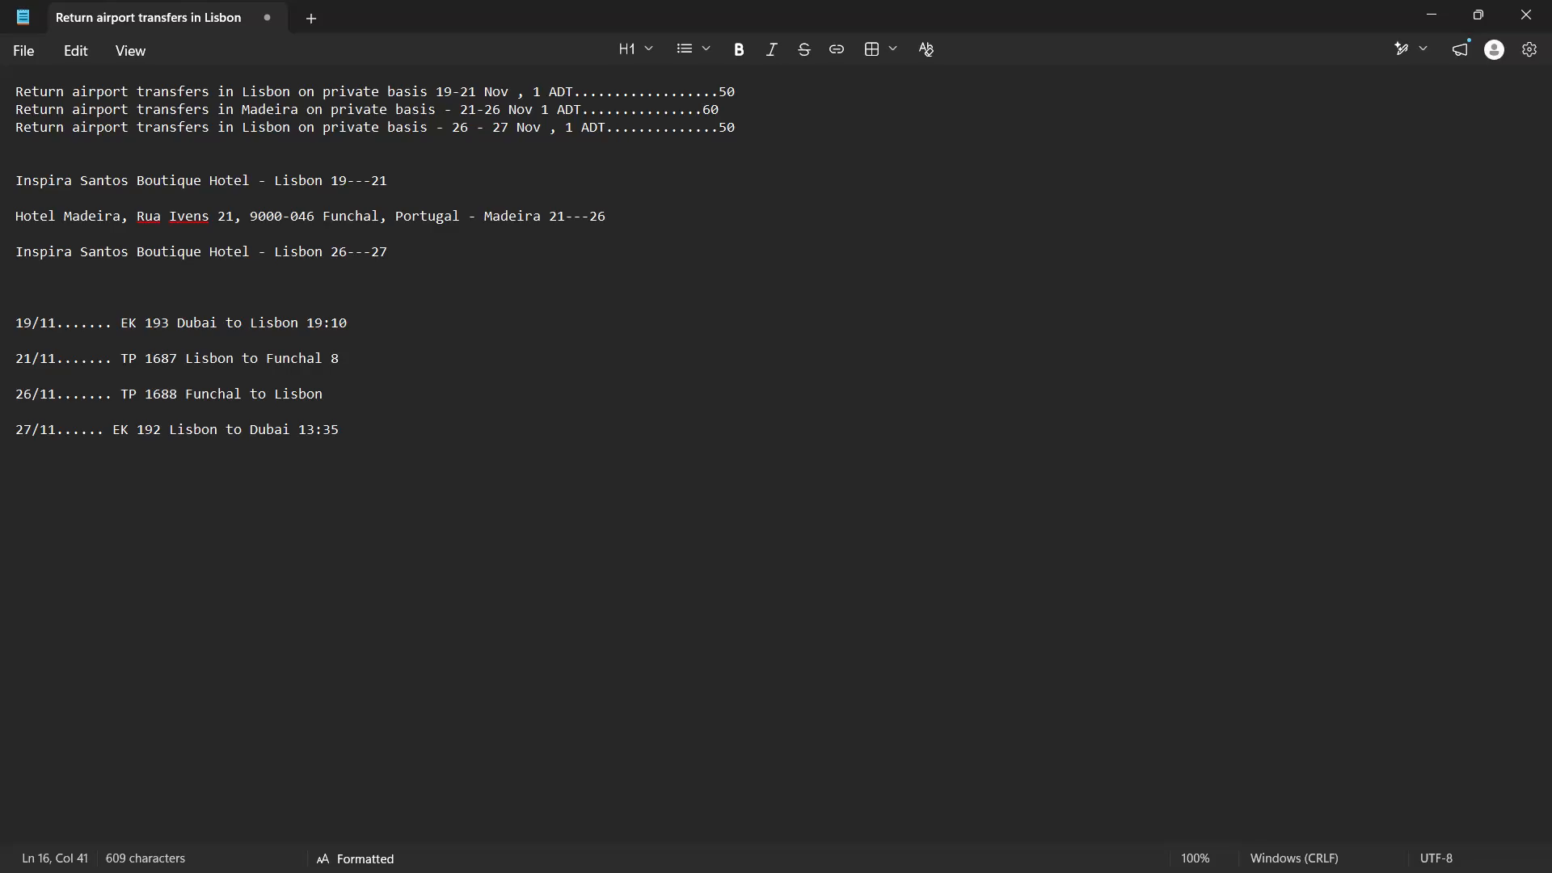
Complete the flight time in the 21/11 TP 1687 entry so it reads 08:20, including the leading zero.
{"action": "type", "text": ":20"}
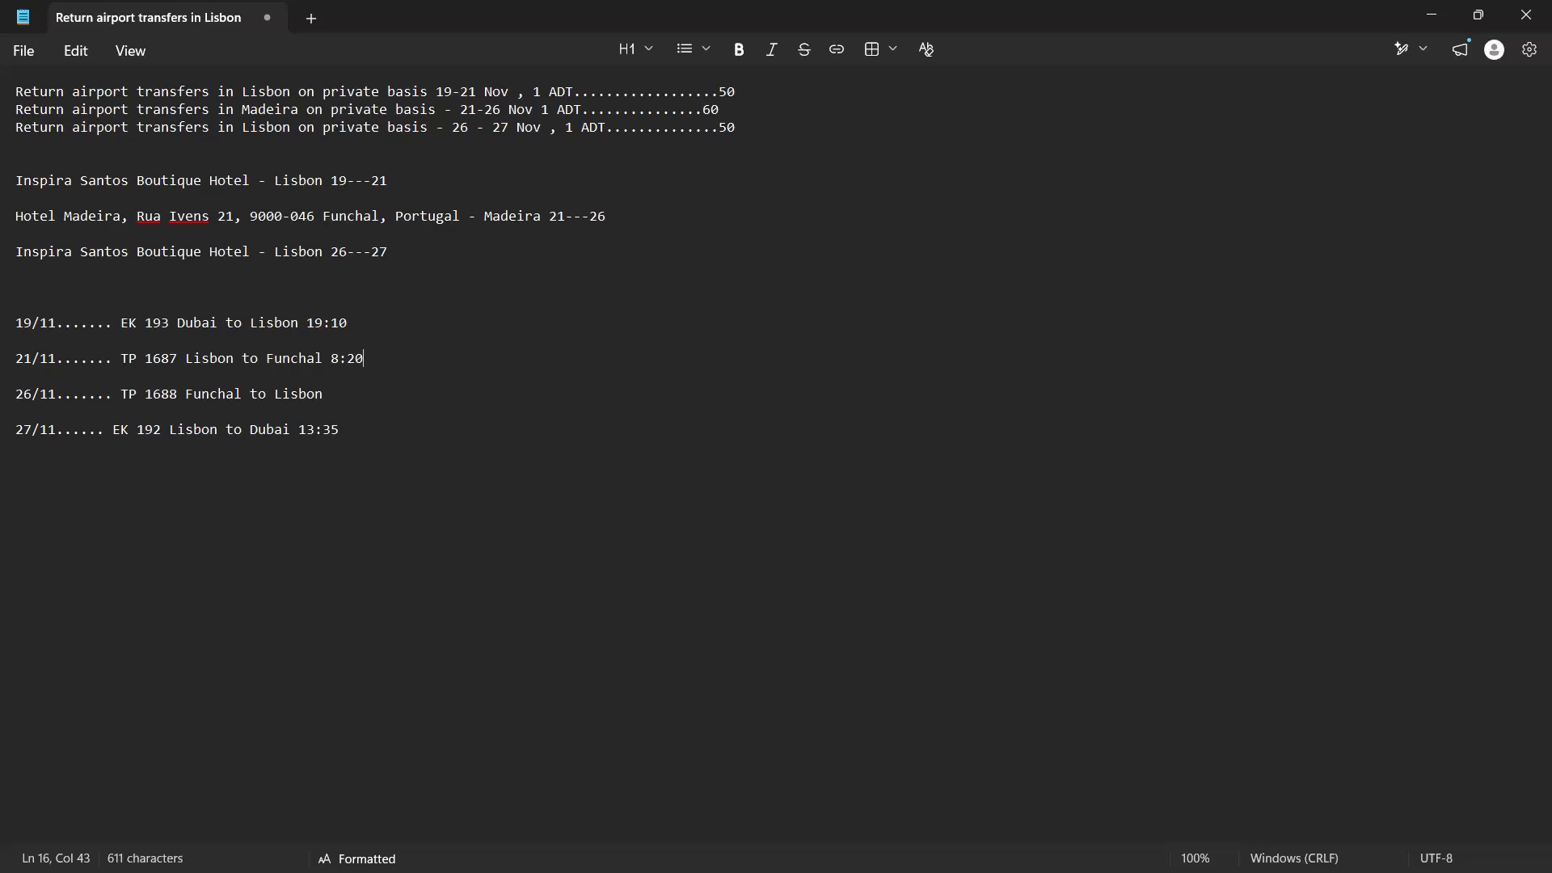
{"action": "key", "text": "ctrl+Left"}
{"action": "key", "text": "Left"}
{"action": "key", "text": "Left"}
{"action": "key", "text": "0"}
Add a space after "Lisbon" at the end of the 26/11 TP 1688 flight entry.
{"action": "key", "text": "Down"}
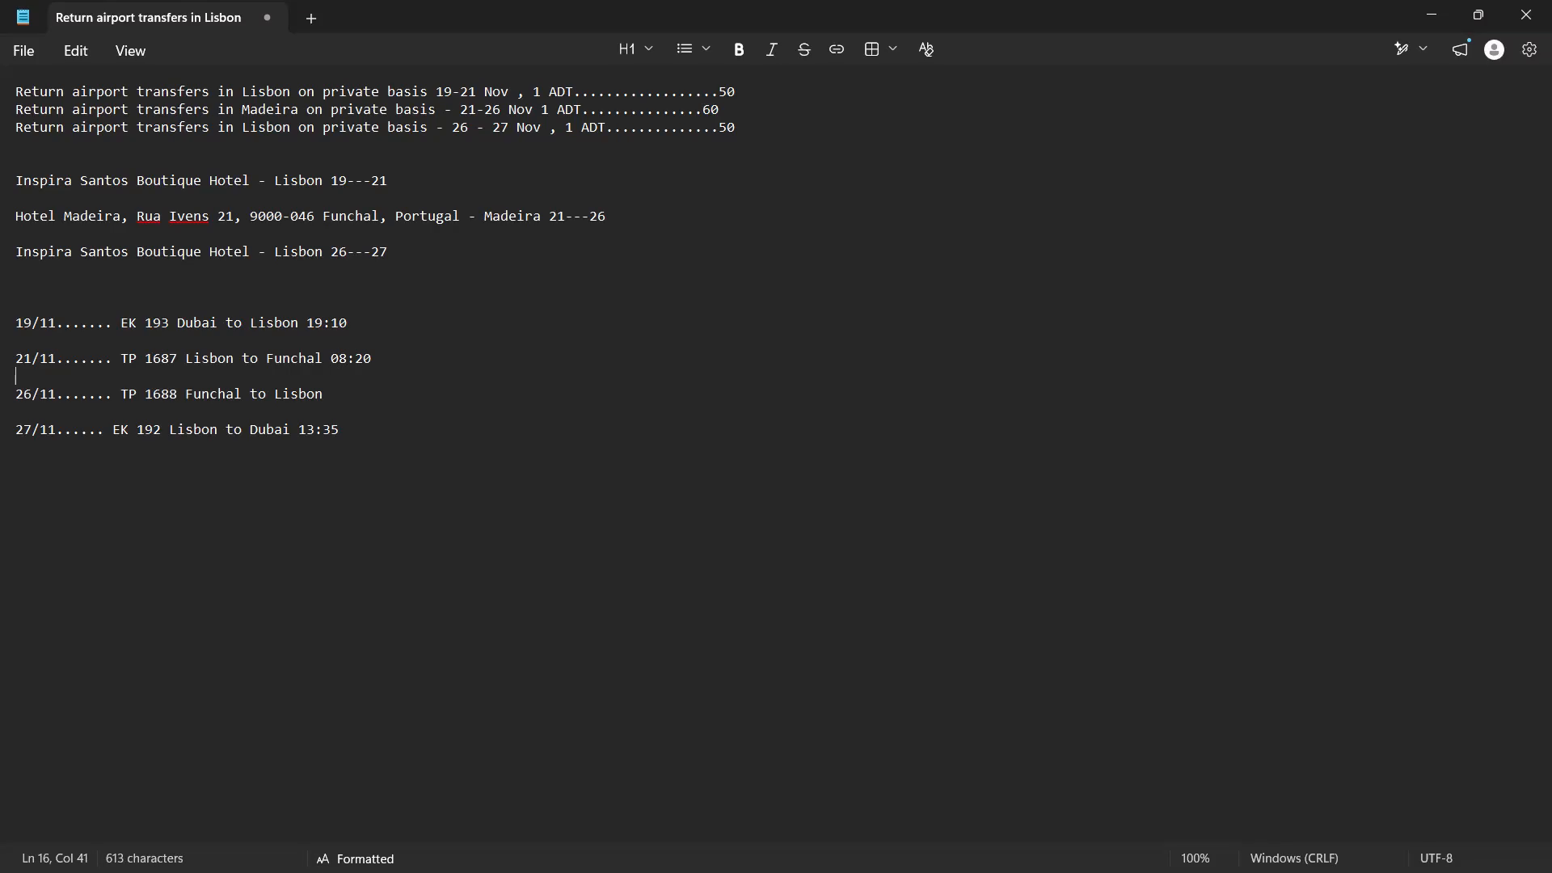
{"action": "key", "text": "Down"}
{"action": "key", "text": "End"}
{"action": "key", "text": "space"}
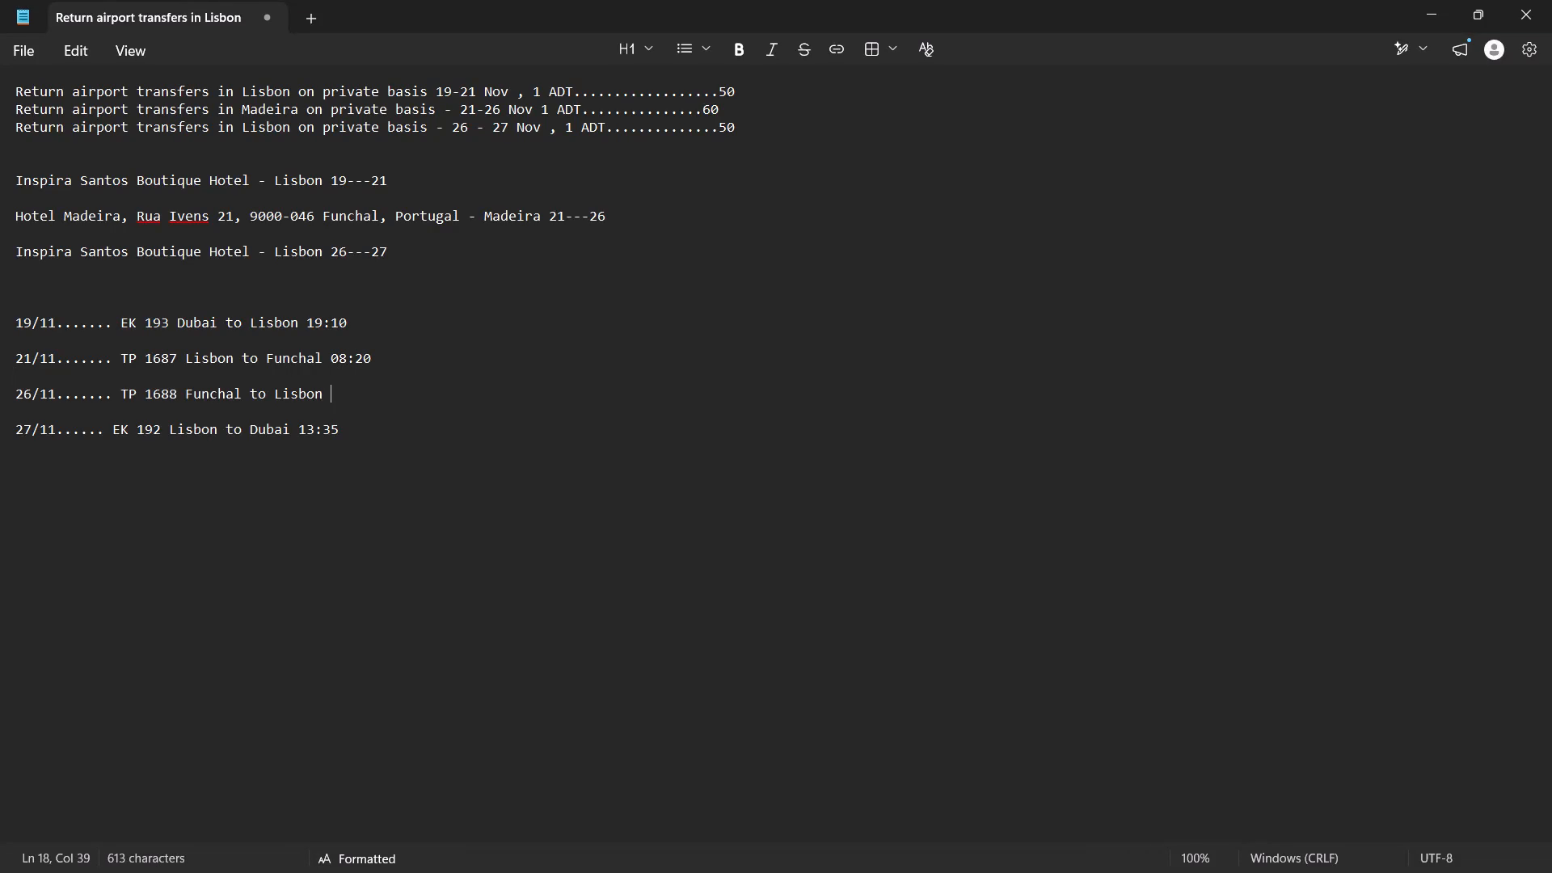
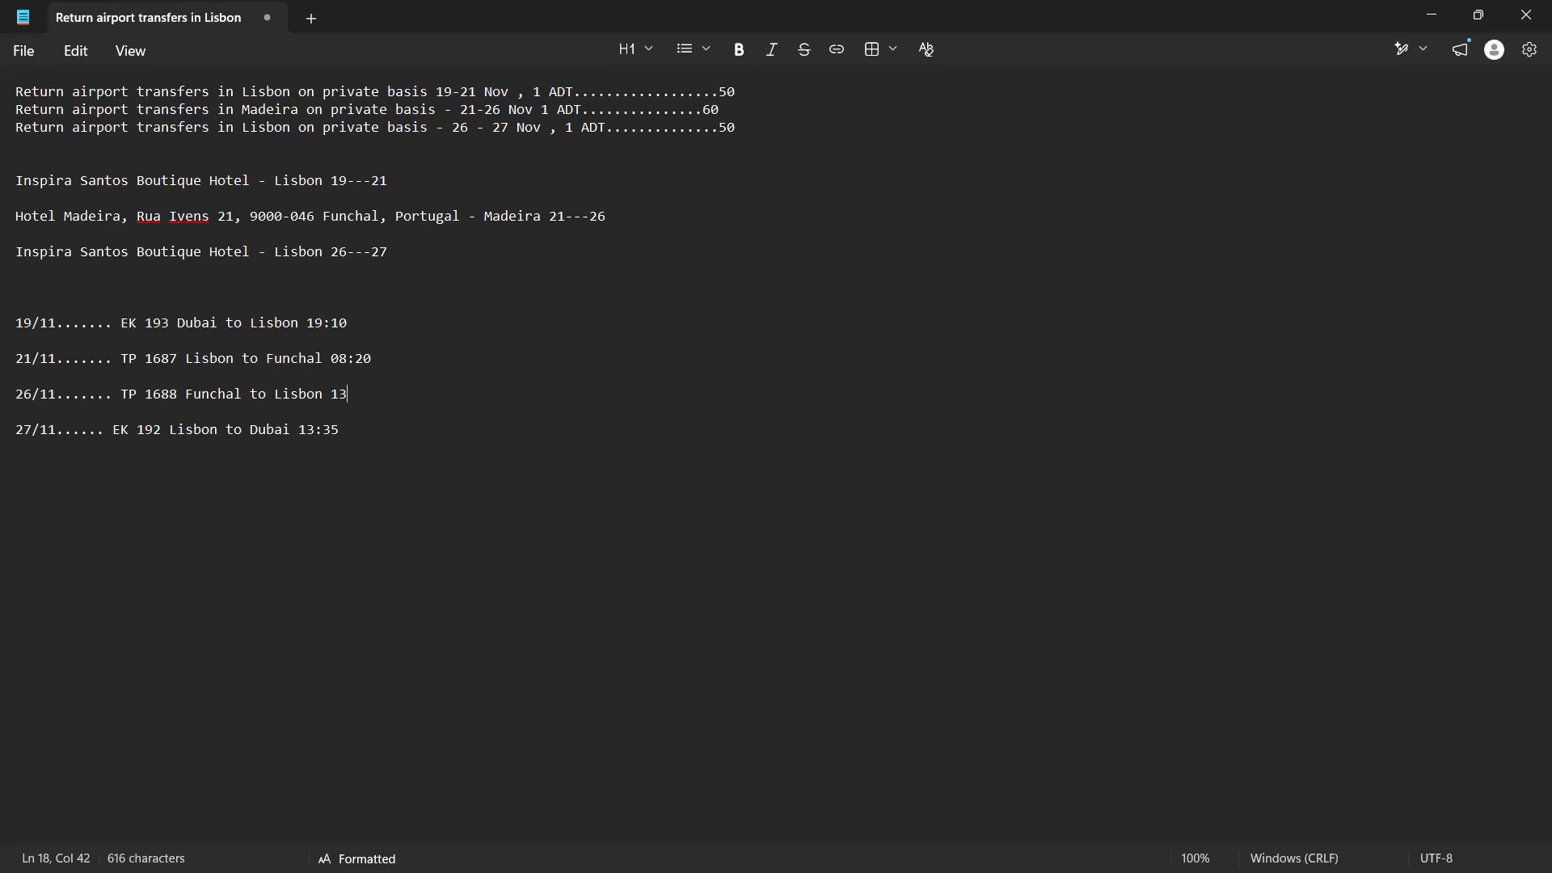
Complete the flight time in the 26/11 TP 1688 entry so it reads 13:00.
{"action": "type", "text": ":00"}
Append a dotted leader and the price 50 after 19:10 in the 19/11 EK 193 Dubai to Lisbon entry.
{"action": "key", "text": "Down"}
{"action": "key", "text": "Down"}
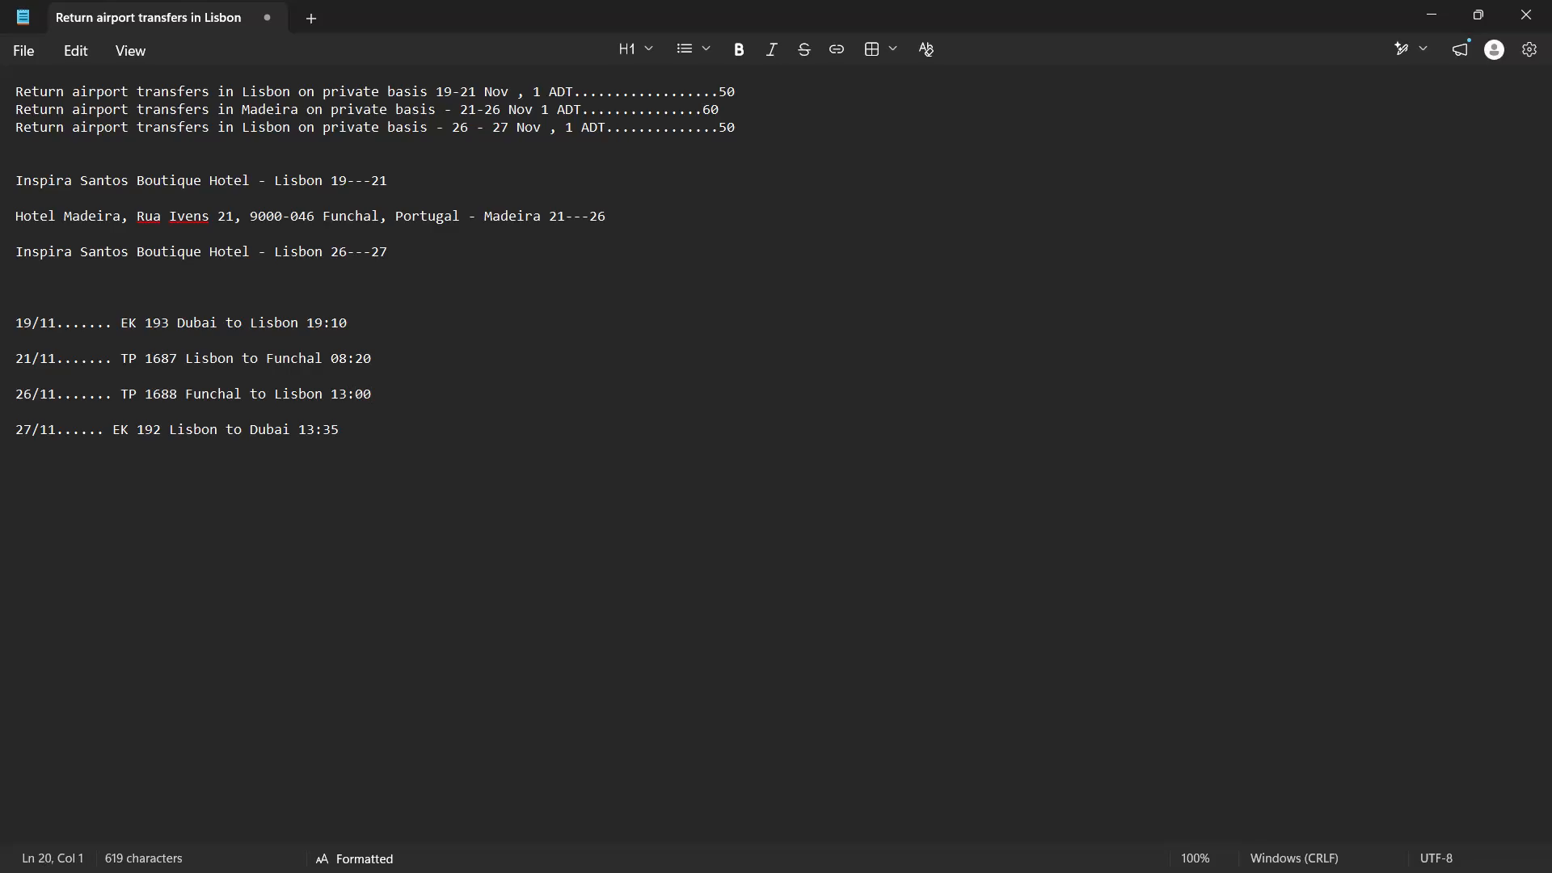
{"action": "key", "text": "Up"}
{"action": "key", "text": "Up"}
{"action": "key", "text": "Up"}
{"action": "key", "text": "Up"}
{"action": "key", "text": "Up"}
{"action": "key", "text": "Up"}
{"action": "key", "text": "Up"}
{"action": "key", "text": "Up"}
{"action": "key", "text": "Up"}
{"action": "key", "text": "Up"}
{"action": "key", "text": "Up"}
{"action": "key", "text": "Up"}
{"action": "key", "text": "Up"}
{"action": "key", "text": "Up"}
{"action": "key", "text": "Up"}
{"action": "key", "text": "Up"}
{"action": "key", "text": "Up"}
{"action": "key", "text": "Up"}
{"action": "key", "text": "Up"}
{"action": "key", "text": "Up"}
{"action": "key", "text": "Up"}
{"action": "key", "text": "Up"}
{"action": "key", "text": "Up"}
{"action": "key", "text": "Up"}
{"action": "key", "text": "Down"}
{"action": "key", "text": "Down"}
{"action": "key", "text": "Down"}
{"action": "key", "text": "Down"}
{"action": "key", "text": "Down"}
{"action": "key", "text": "Down"}
{"action": "key", "text": "Down"}
{"action": "key", "text": "Down"}
{"action": "key", "text": "Down"}
{"action": "key", "text": "Down"}
{"action": "key", "text": "Down"}
{"action": "key", "text": "Down"}
{"action": "key", "text": "Down"}
{"action": "key", "text": "Down"}
{"action": "key", "text": "Down"}
{"action": "key", "text": "Up"}
{"action": "key", "text": "Up"}
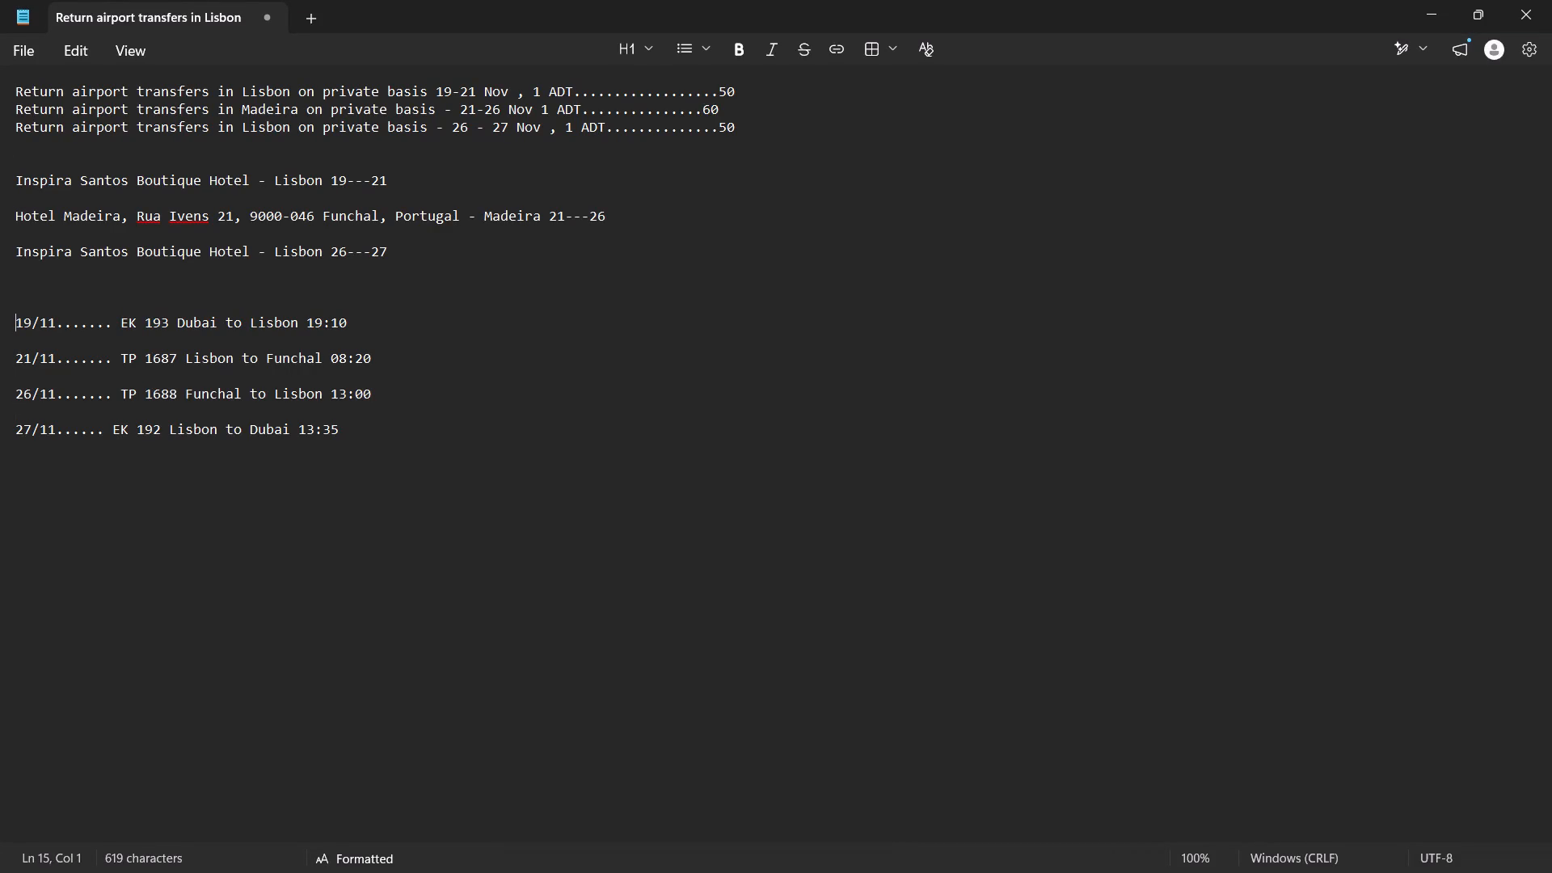
{"action": "key", "text": "End"}
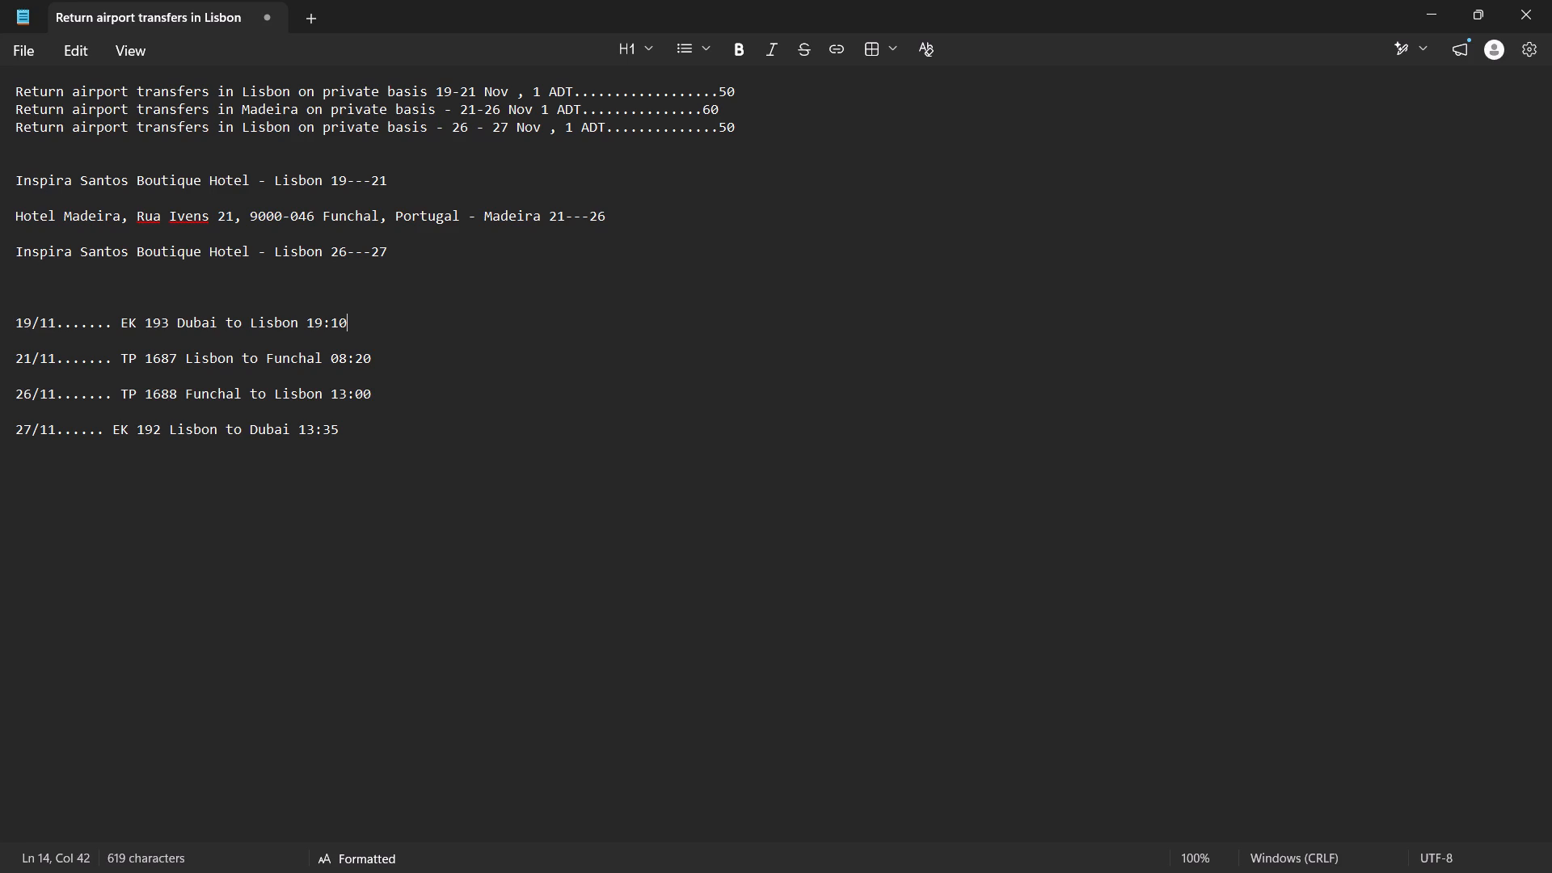
{"action": "key", "text": "period"}
{"action": "key", "text": "period"}
{"action": "key", "text": "period"}
{"action": "key", "text": "period"}
{"action": "key", "text": "period"}
{"action": "key", "text": "period"}
{"action": "key", "text": "period"}
{"action": "key", "text": "period"}
{"action": "key", "text": "period"}
{"action": "key", "text": "period"}
{"action": "key", "text": "period"}
{"action": "key", "text": "period"}
{"action": "key", "text": "period"}
{"action": "key", "text": "period"}
{"action": "key", "text": "period"}
{"action": "key", "text": "period"}
{"action": "key", "text": "period"}
{"action": "key", "text": "period"}
{"action": "type", "text": "50"}
Append a dotted leader and the price 60 after 08:20 in the 21/11 TP 1687 Lisbon to Funchal entry.
{"action": "key", "text": "Down"}
{"action": "key", "text": "Down"}
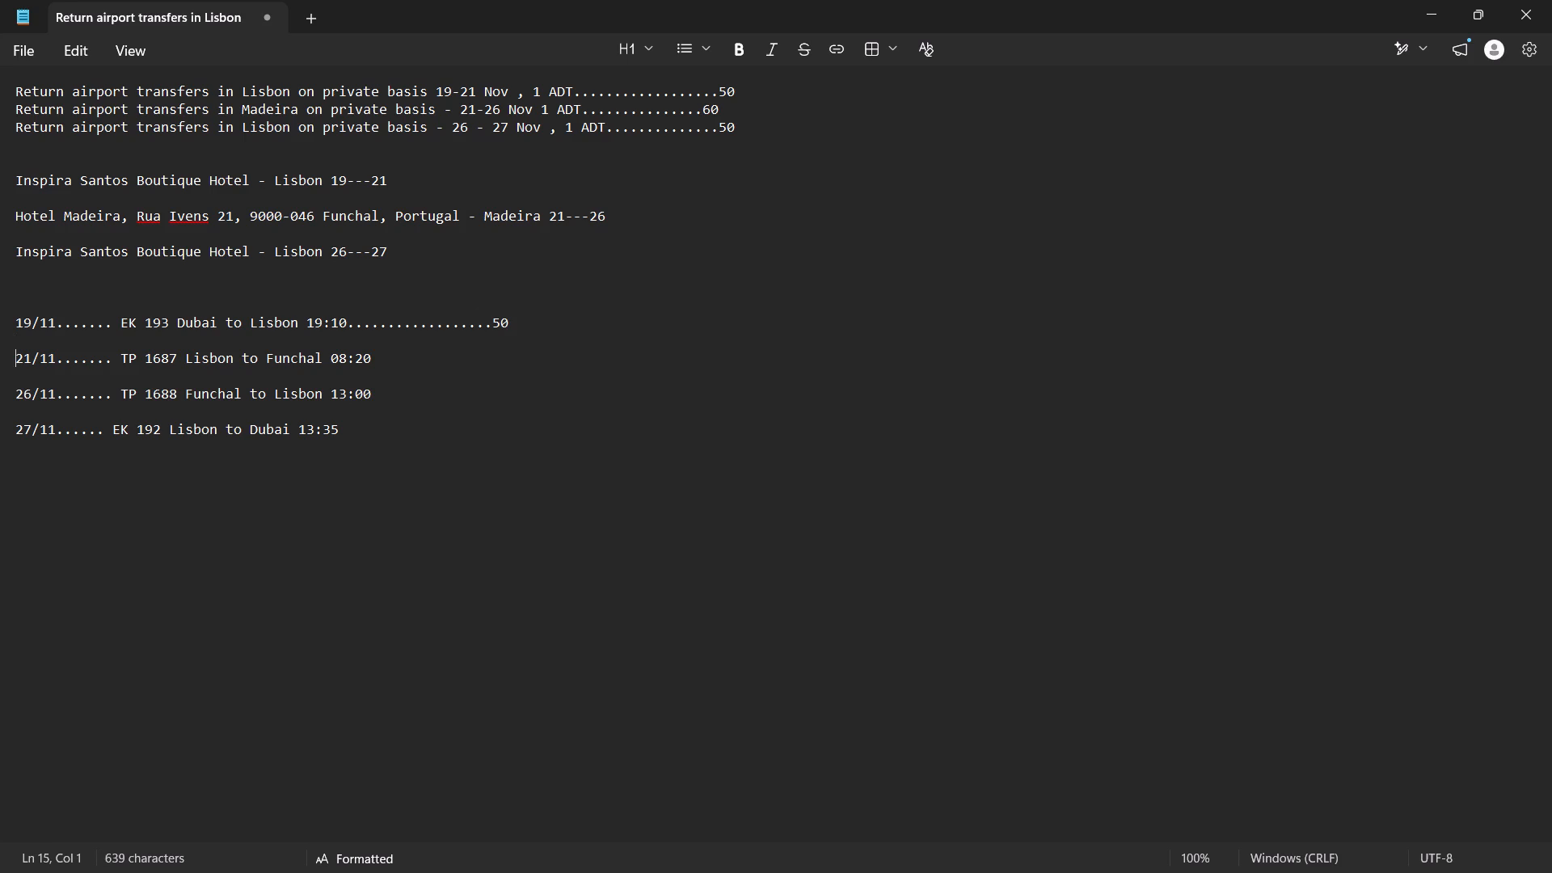
{"action": "key", "text": "End"}
{"action": "key", "text": "period"}
{"action": "key", "text": "period"}
{"action": "key", "text": "period"}
{"action": "key", "text": "period"}
{"action": "key", "text": "period"}
{"action": "key", "text": "period"}
{"action": "key", "text": "period"}
{"action": "key", "text": "period"}
{"action": "key", "text": "period"}
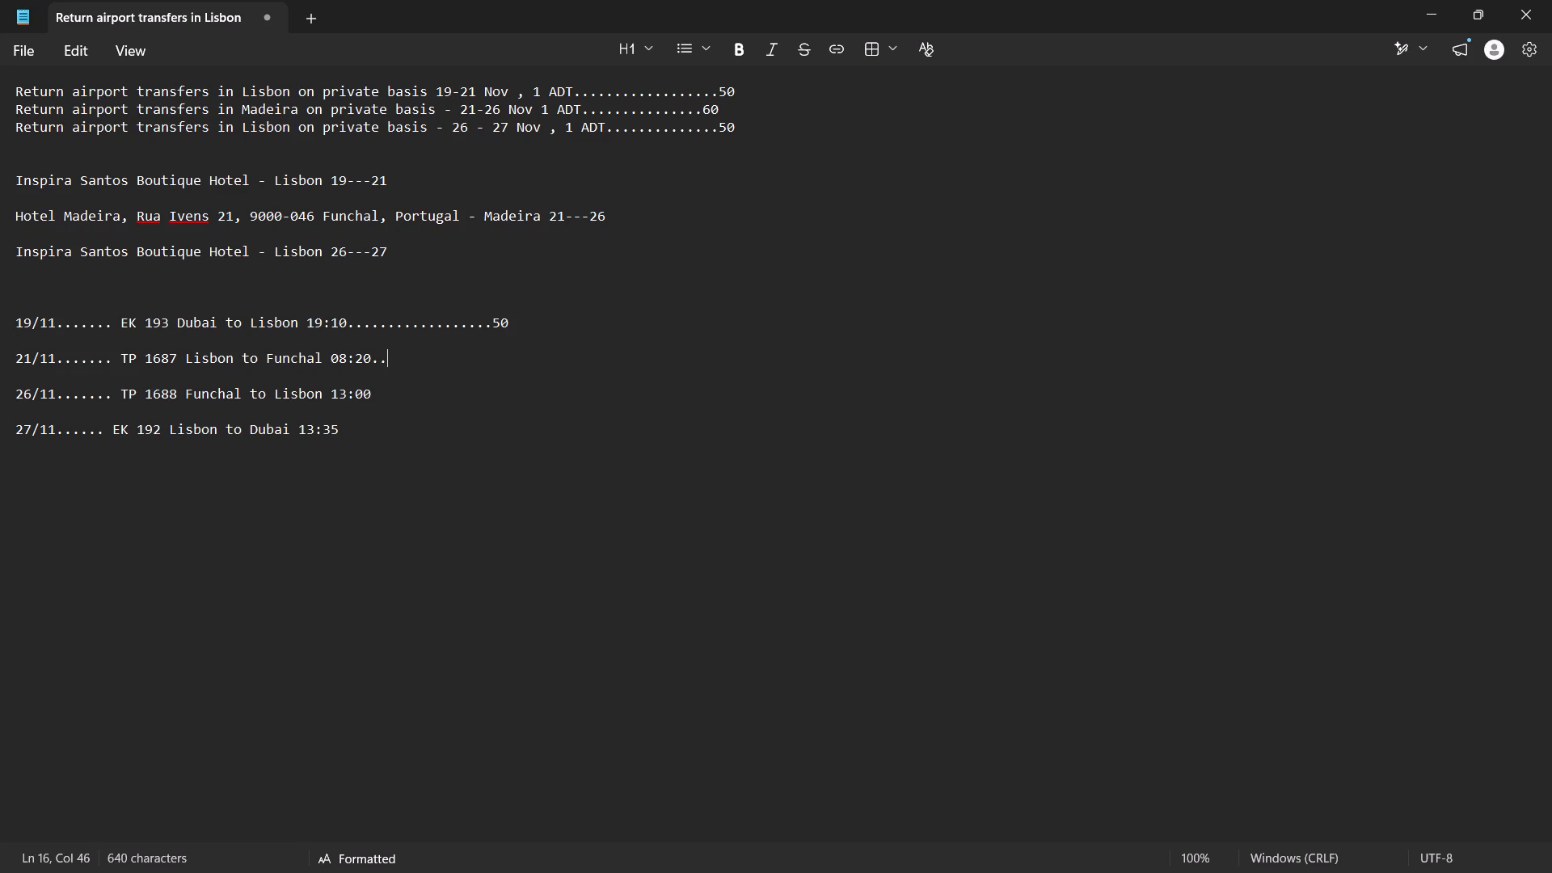
{"action": "type", "text": ".."}
{"action": "type", "text": "60"}
Append a dotted leader and the price 60 after 13:00 in the 26/11 TP 1688 Funchal to Lisbon entry.
{"action": "key", "text": "Down"}
{"action": "key", "text": "Down"}
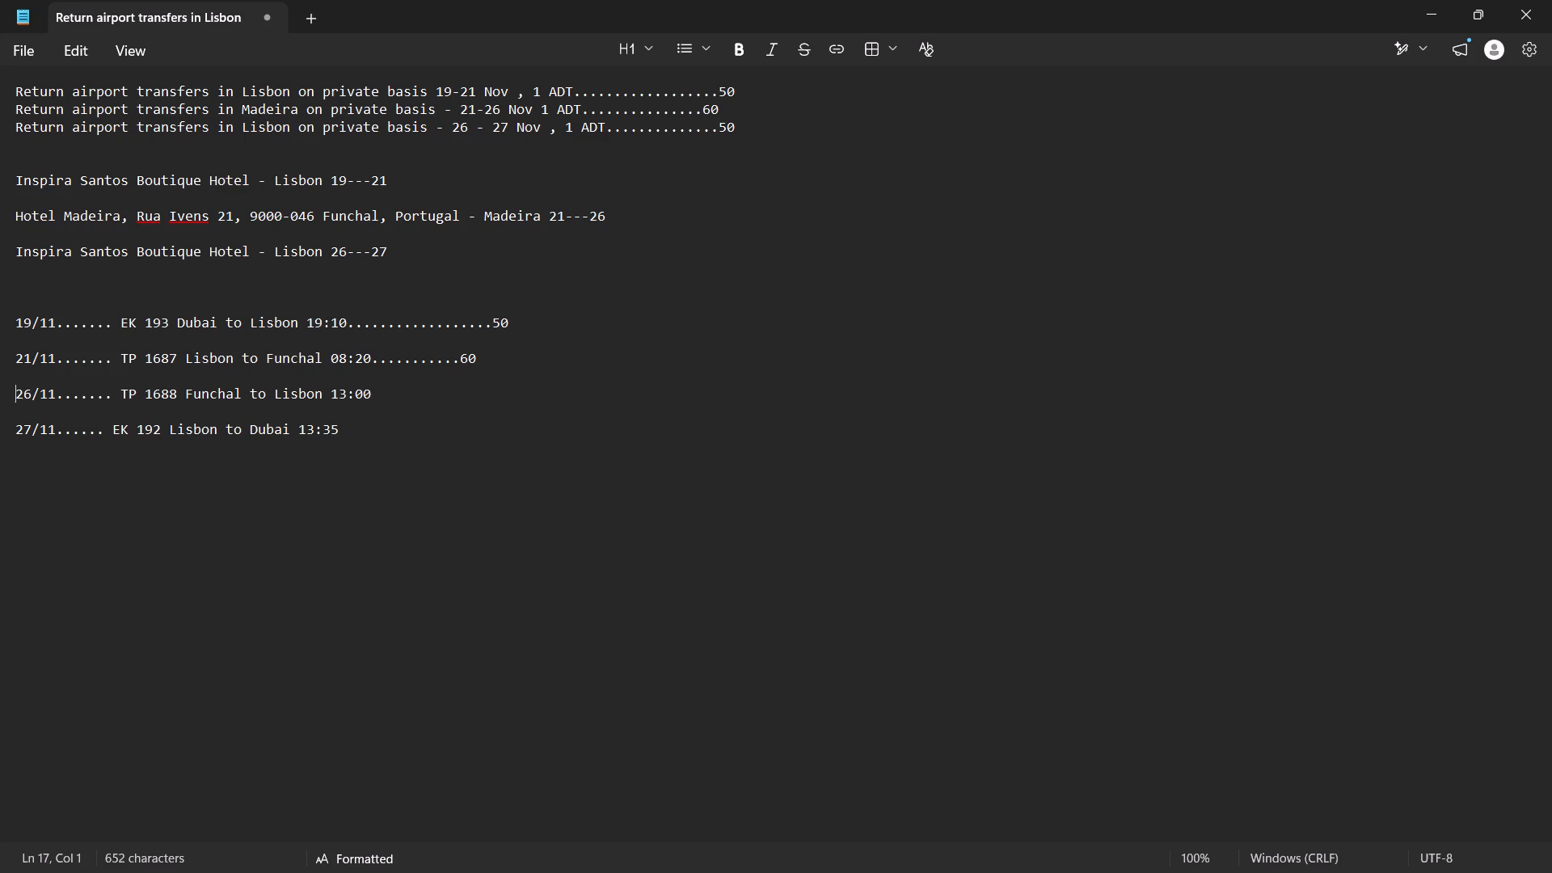
{"action": "key", "text": "End"}
{"action": "key", "text": "period"}
{"action": "key", "text": "period"}
{"action": "key", "text": "period"}
{"action": "key", "text": "period"}
{"action": "key", "text": "period"}
{"action": "key", "text": "period"}
{"action": "key", "text": "period"}
{"action": "key", "text": "period"}
{"action": "key", "text": "period"}
{"action": "key", "text": "period"}
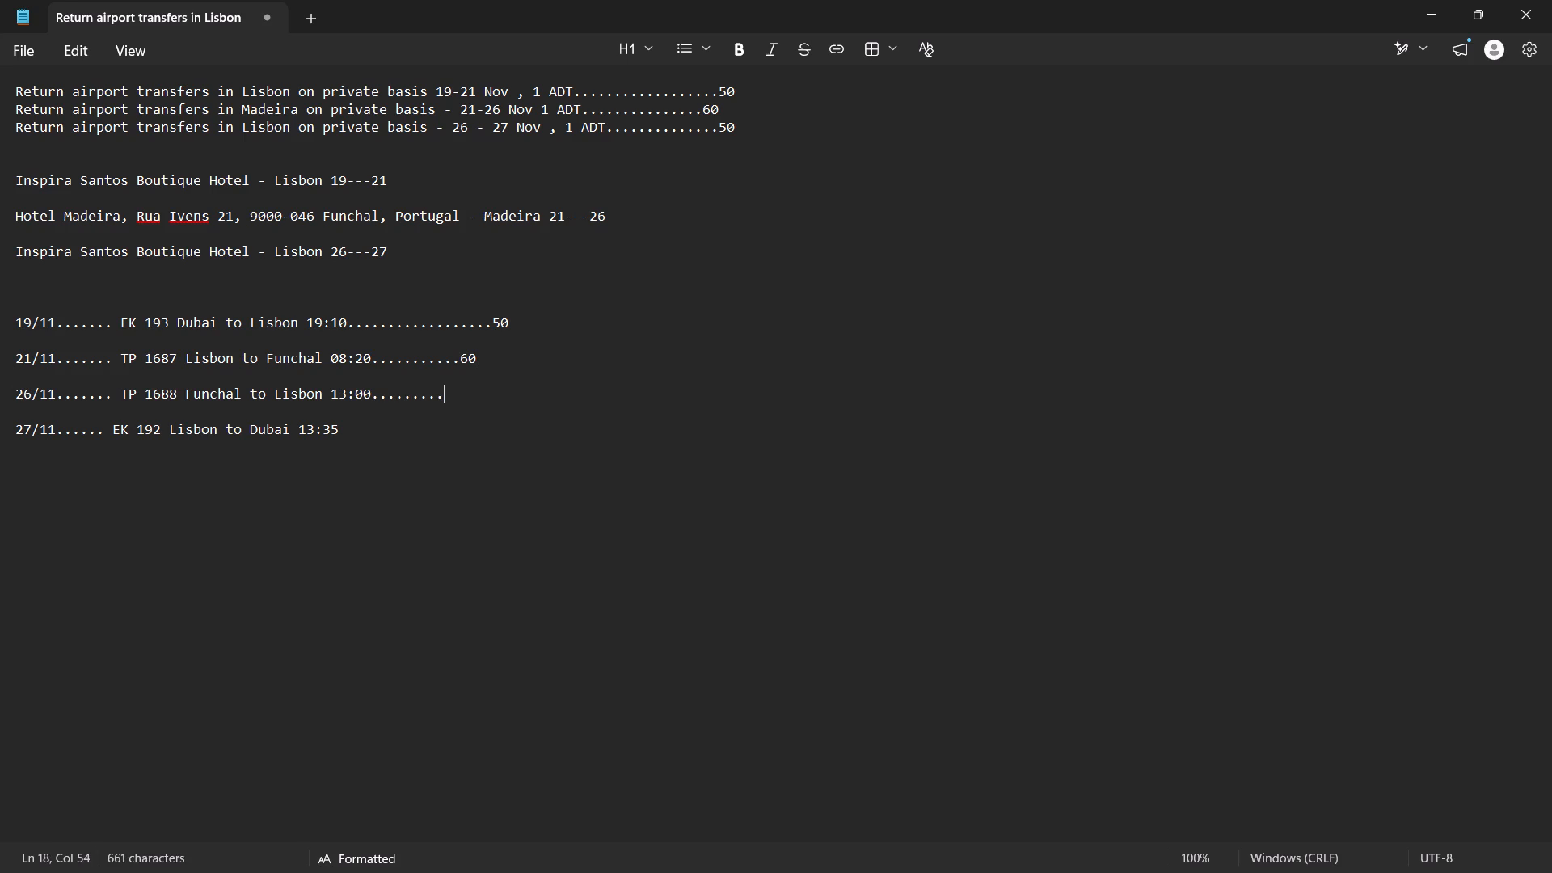
{"action": "type", "text": "60"}
Append a dotted leader and the price 50 after 13:35 in the 27/11 EK 192 Lisbon to Dubai entry, and add a line below.
{"action": "key", "text": "Down"}
{"action": "key", "text": "Down"}
{"action": "key", "text": "Left"}
{"action": "key", "text": "Down"}
{"action": "key", "text": "End"}
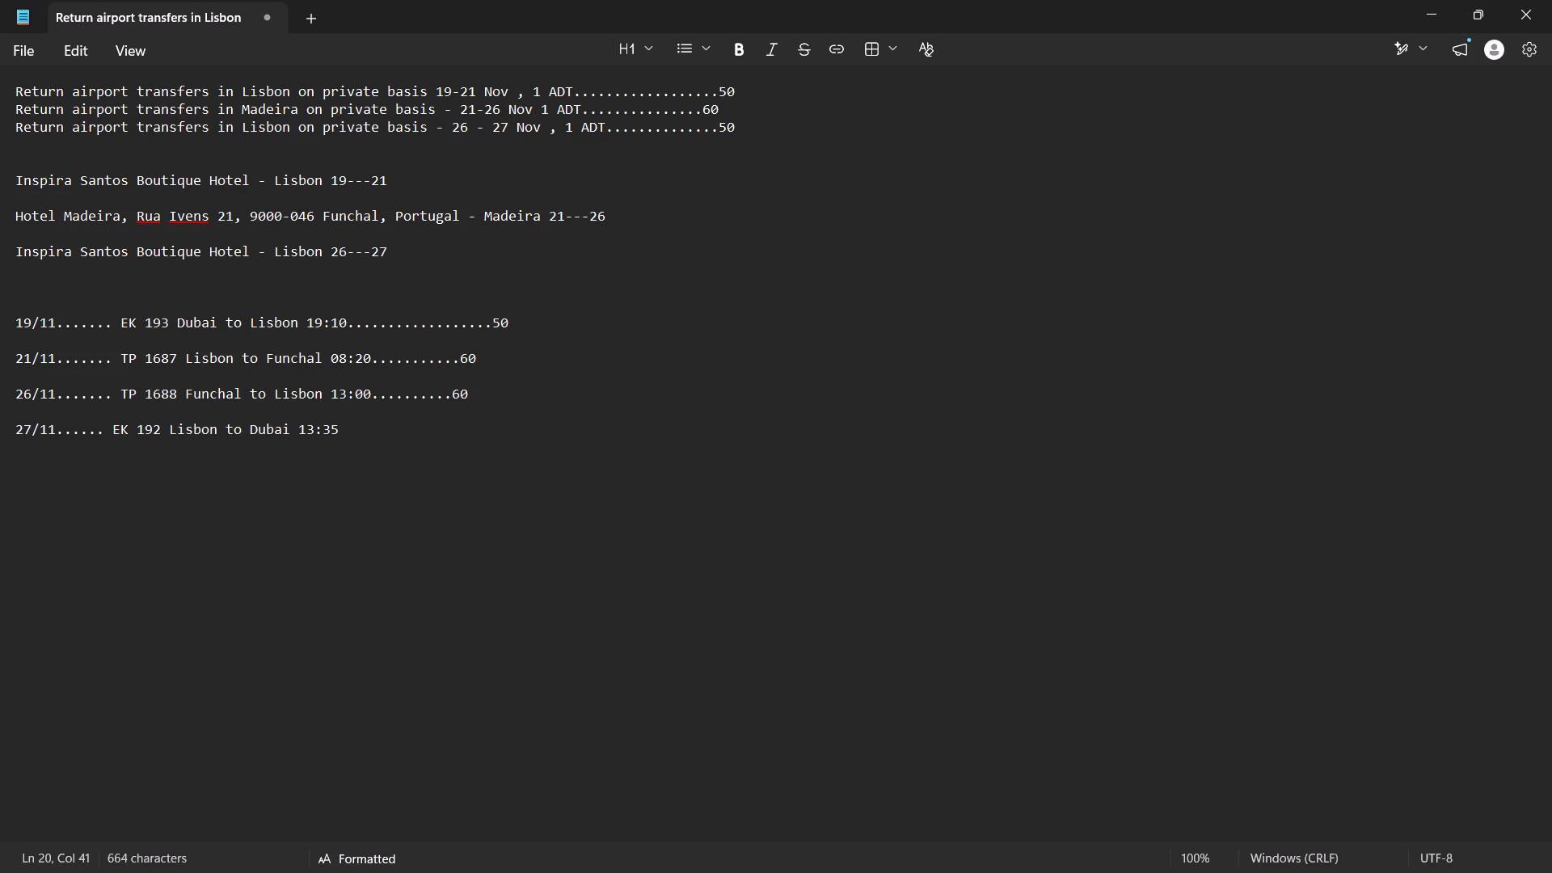
{"action": "key", "text": "period"}
{"action": "key", "text": "period"}
{"action": "key", "text": "period"}
{"action": "key", "text": "period"}
{"action": "key", "text": "period"}
{"action": "key", "text": "period"}
{"action": "key", "text": "period"}
{"action": "key", "text": "period"}
{"action": "key", "text": "period"}
{"action": "key", "text": "period"}
{"action": "key", "text": "period"}
{"action": "key", "text": "period"}
{"action": "key", "text": "period"}
{"action": "key", "text": "period"}
{"action": "key", "text": "period"}
{"action": "key", "text": "period"}
{"action": "key", "text": "period"}
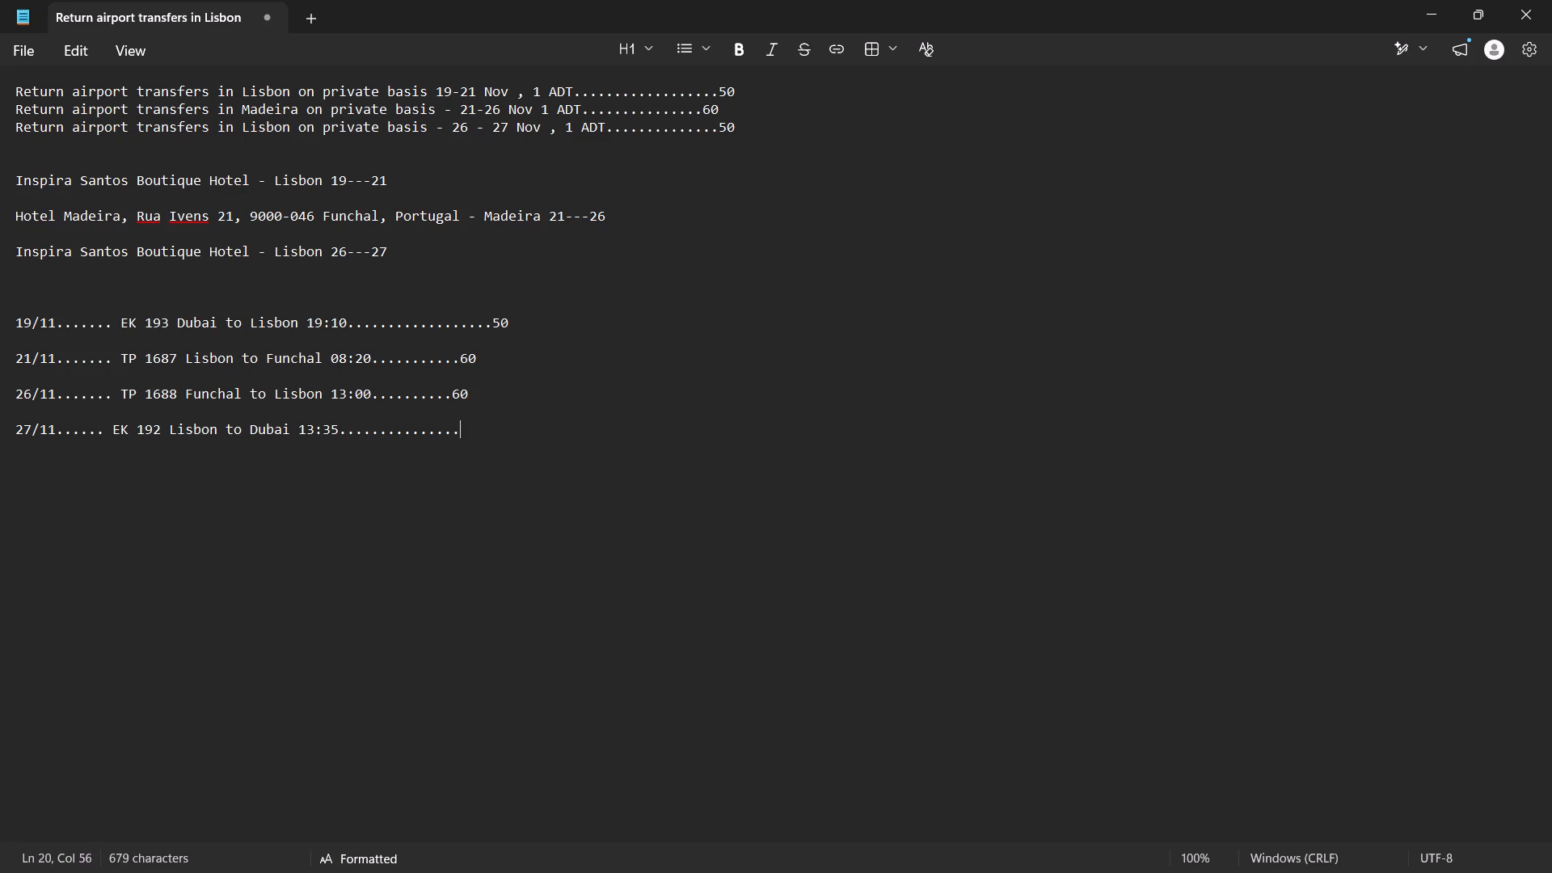
{"action": "type", "text": "50"}
{"action": "key", "text": "Return"}
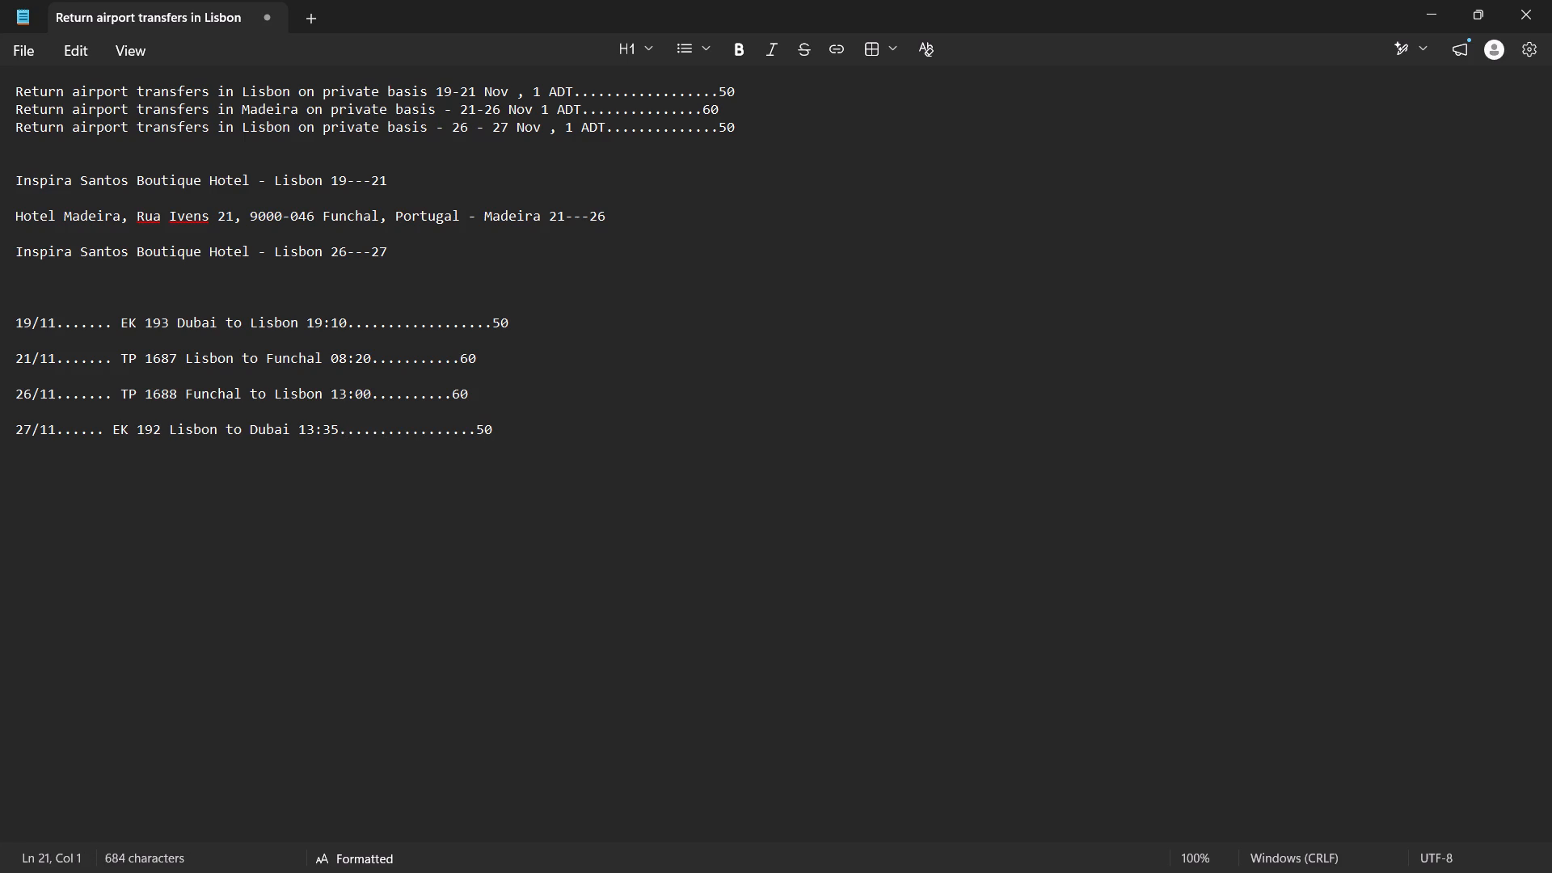
Insert a hyphen and a space between 08:20 and the dotted leader in the 21/11 TP 1687 entry.
{"action": "key", "text": "Up"}
{"action": "key", "text": "Up"}
{"action": "key", "text": "Up"}
{"action": "key", "text": "Up"}
{"action": "key", "text": "Up"}
{"action": "key", "text": "End"}
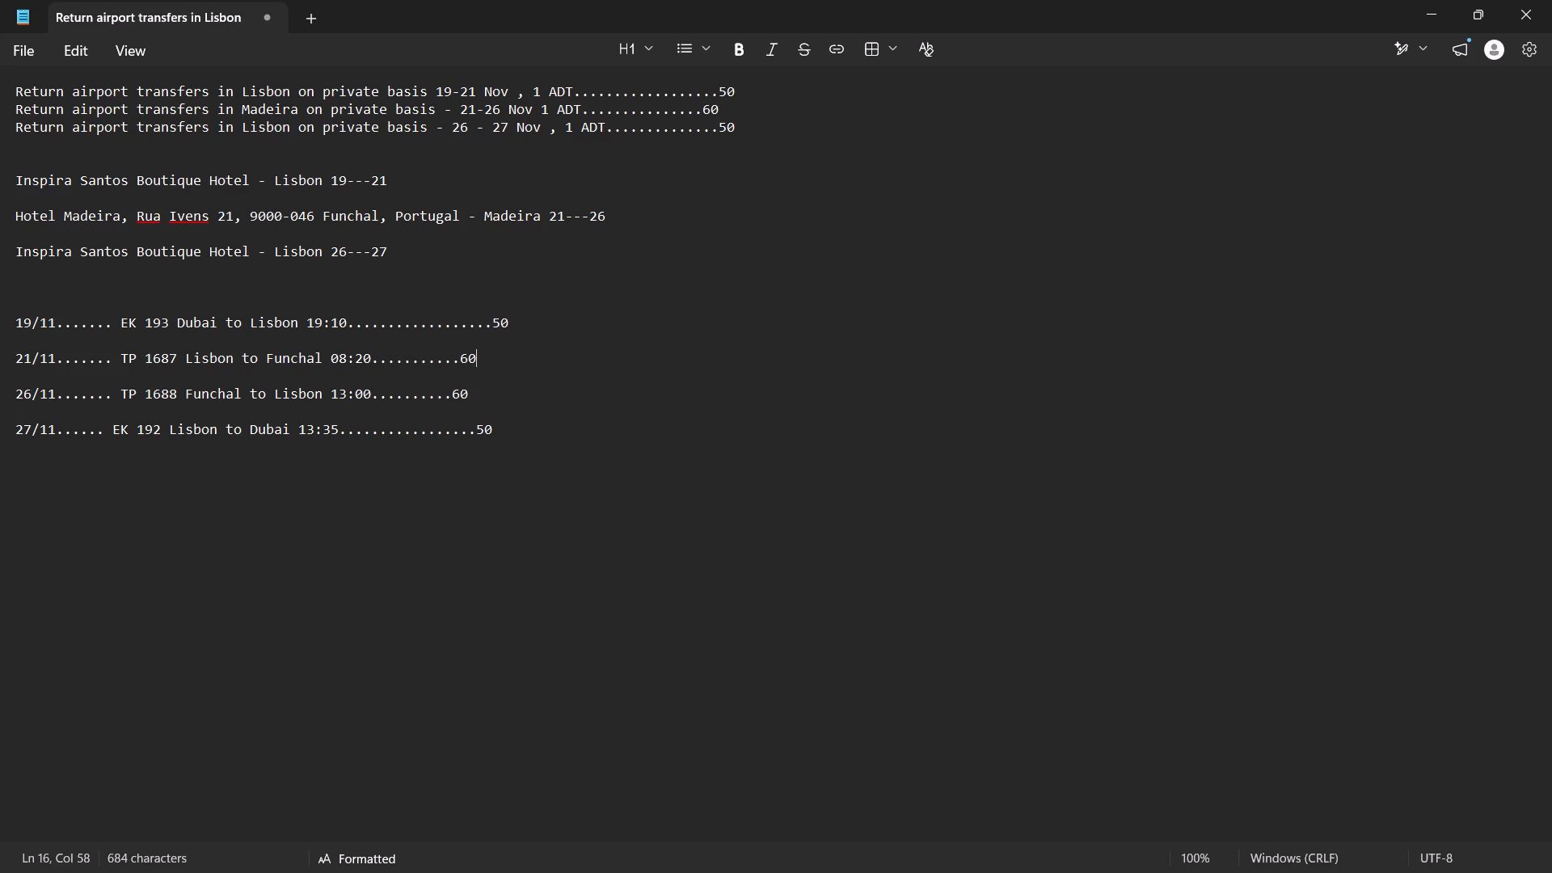
{"action": "key", "text": "Left"}
{"action": "key", "text": "Left"}
{"action": "key", "text": "Left"}
{"action": "key", "text": "Left"}
{"action": "key", "text": "Left"}
{"action": "key", "text": "Left"}
{"action": "key", "text": "Left"}
{"action": "key", "text": "Left"}
{"action": "key", "text": "Left"}
{"action": "key", "text": "Left"}
{"action": "key", "text": "Left"}
{"action": "key", "text": "Left"}
{"action": "key", "text": "Left"}
{"action": "key", "text": "Left"}
{"action": "key", "text": "Left"}
{"action": "key", "text": "Left"}
{"action": "key", "text": "Left"}
{"action": "key", "text": "Left"}
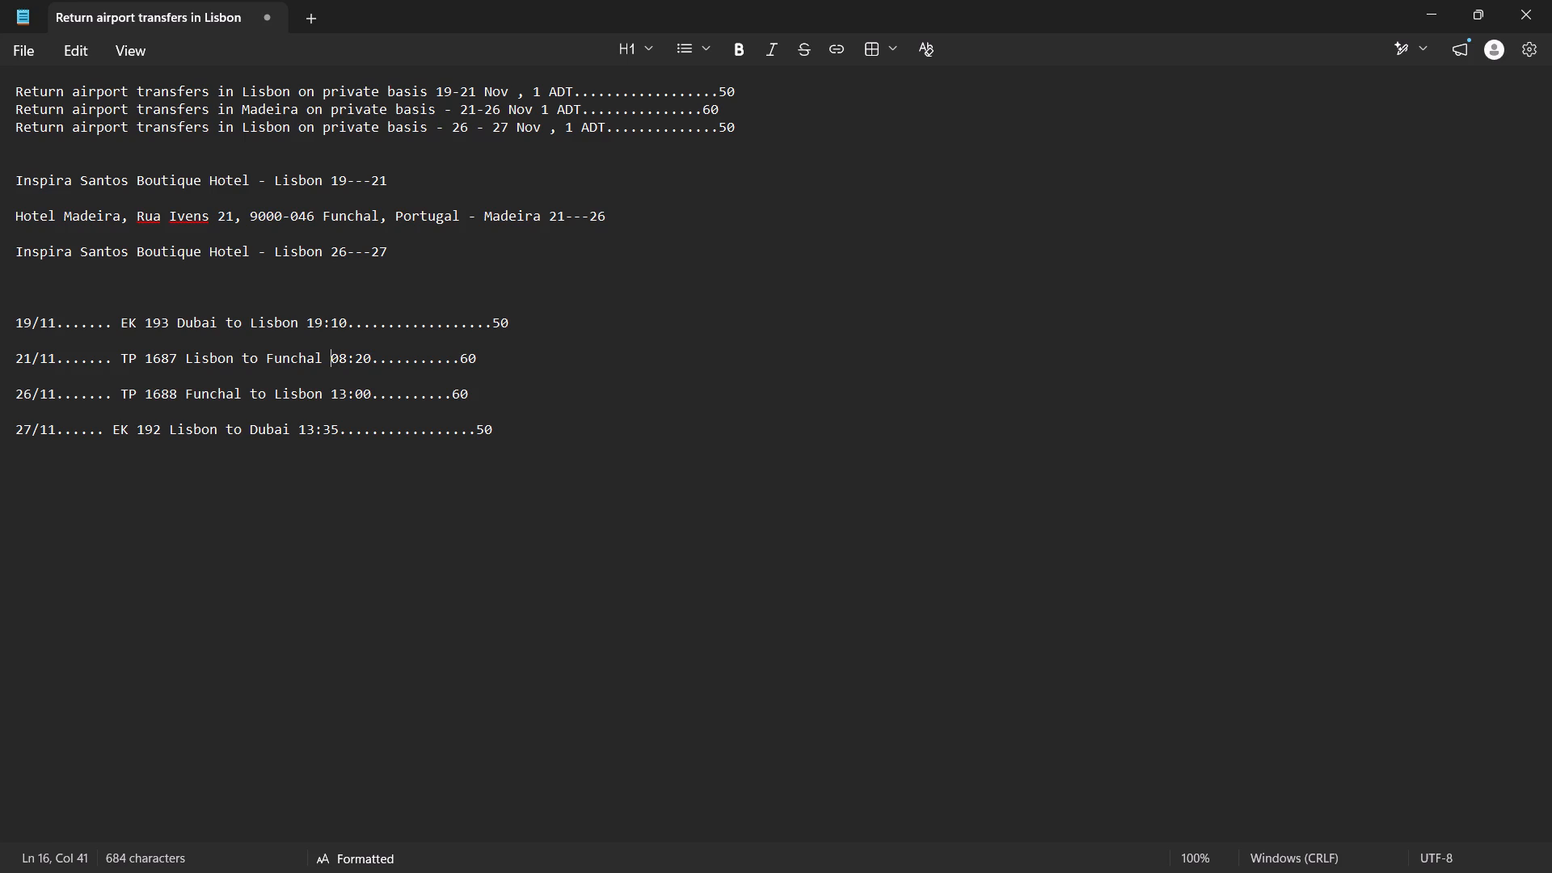
{"action": "key", "text": "Left"}
{"action": "key", "text": "Right"}
{"action": "key", "text": "Right"}
{"action": "key", "text": "Right"}
{"action": "key", "text": "Right"}
{"action": "key", "text": "Right"}
{"action": "key", "text": "Right"}
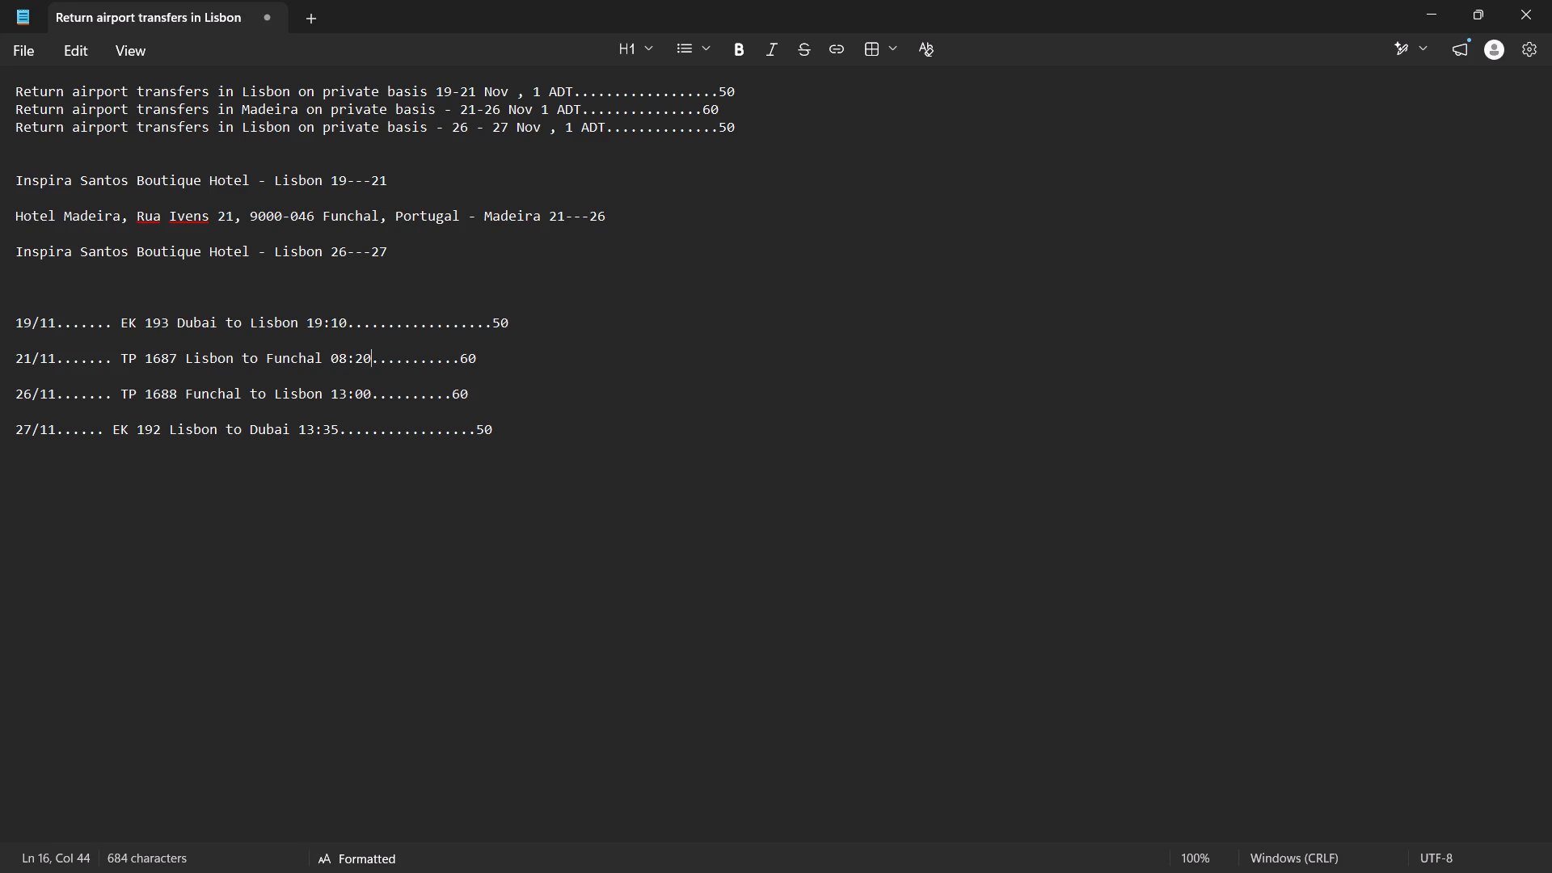
{"action": "type", "text": "-"}
{"action": "key", "text": "space"}
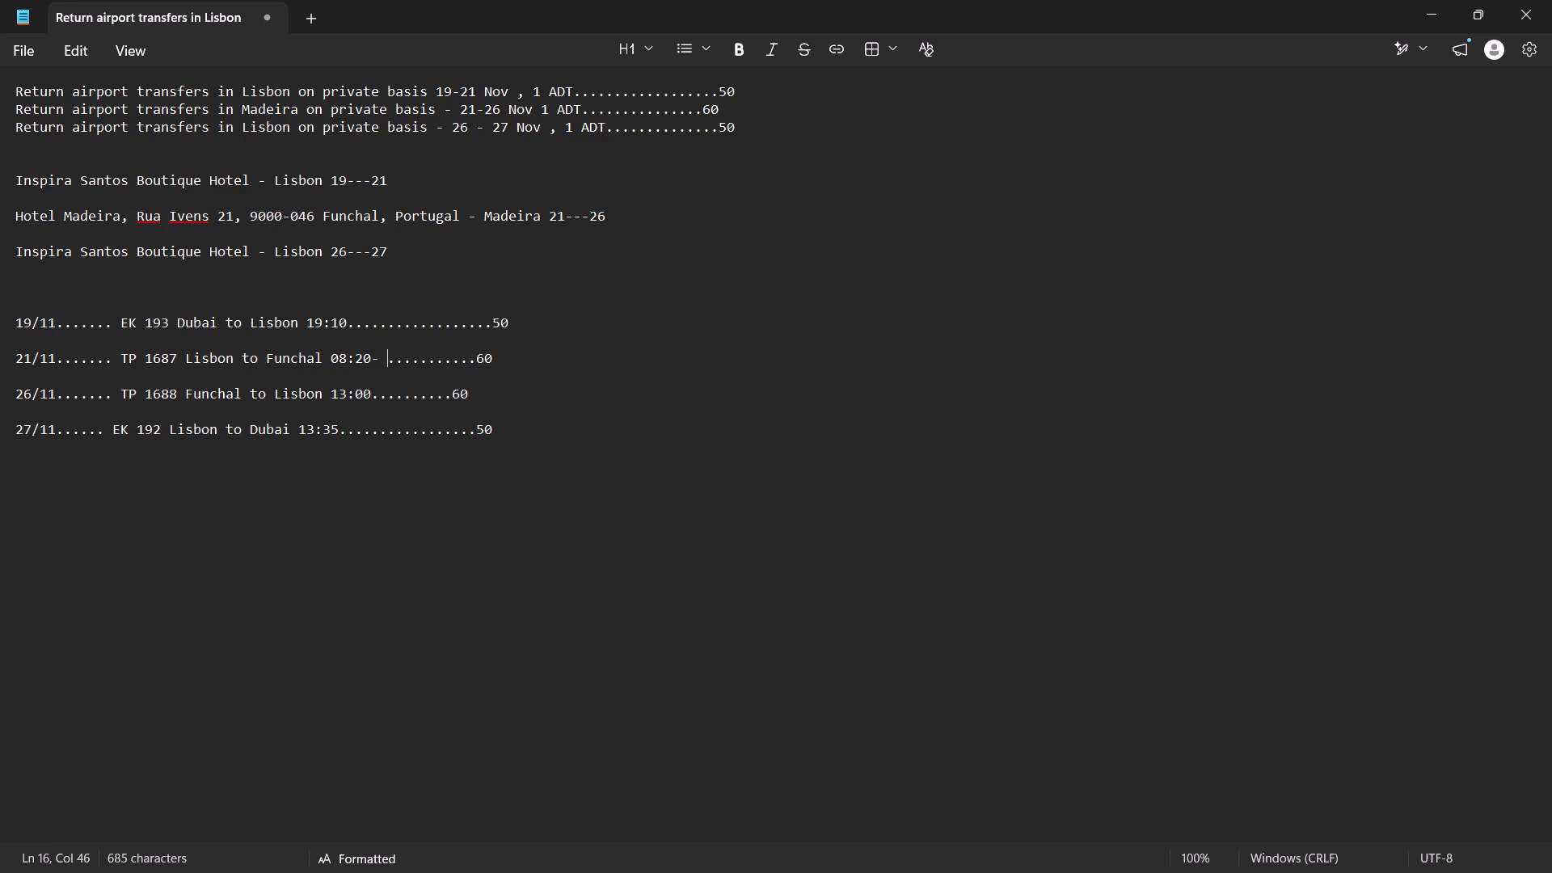
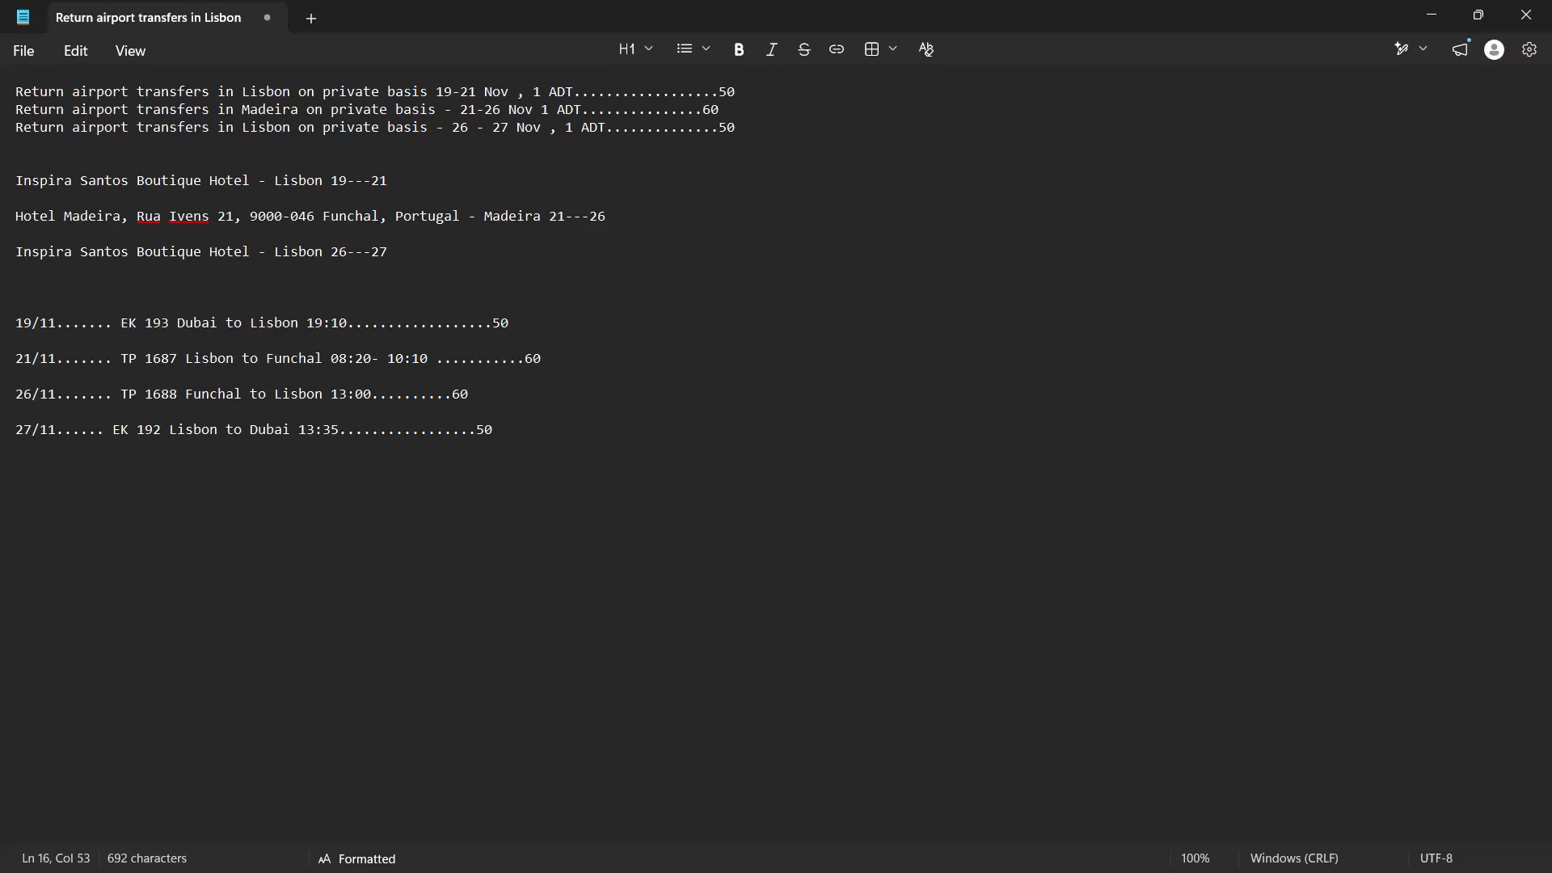
Delete the dotted leader and the price after 10:10 in the 21/11 TP 1687 Lisbon to Funchal entry.
{"action": "key", "text": "Down"}
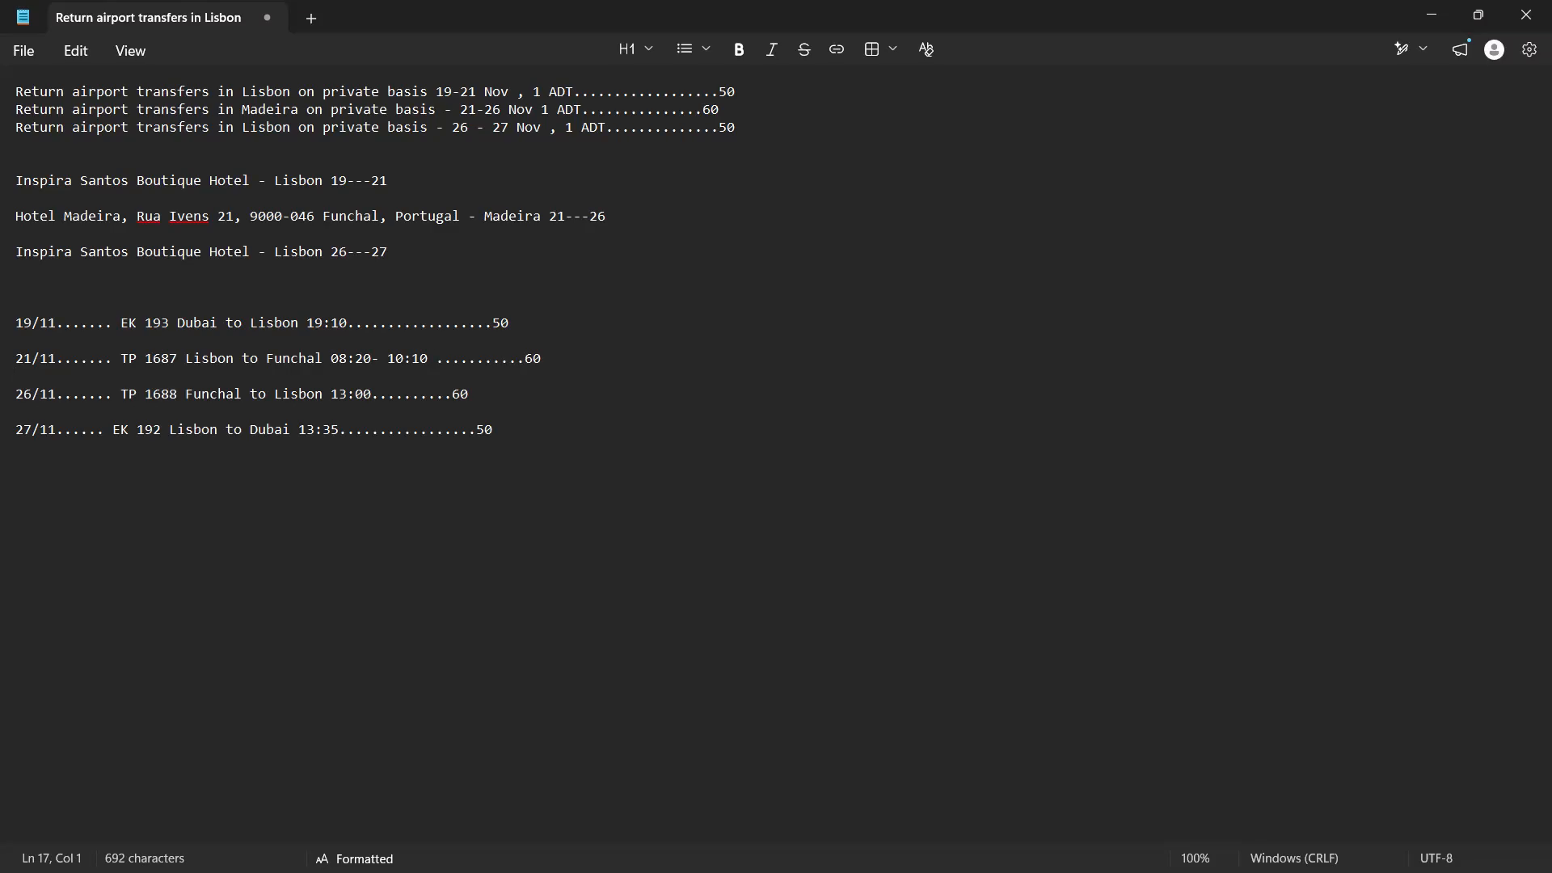
{"action": "key", "text": "Up"}
{"action": "key", "text": "End"}
{"action": "key", "text": "BackSpace"}
{"action": "key", "text": "BackSpace"}
{"action": "key", "text": "BackSpace"}
{"action": "key", "text": "BackSpace"}
{"action": "key", "text": "BackSpace"}
{"action": "key", "text": "BackSpace"}
{"action": "key", "text": "BackSpace"}
{"action": "key", "text": "BackSpace"}
{"action": "key", "text": "BackSpace"}
{"action": "key", "text": "BackSpace"}
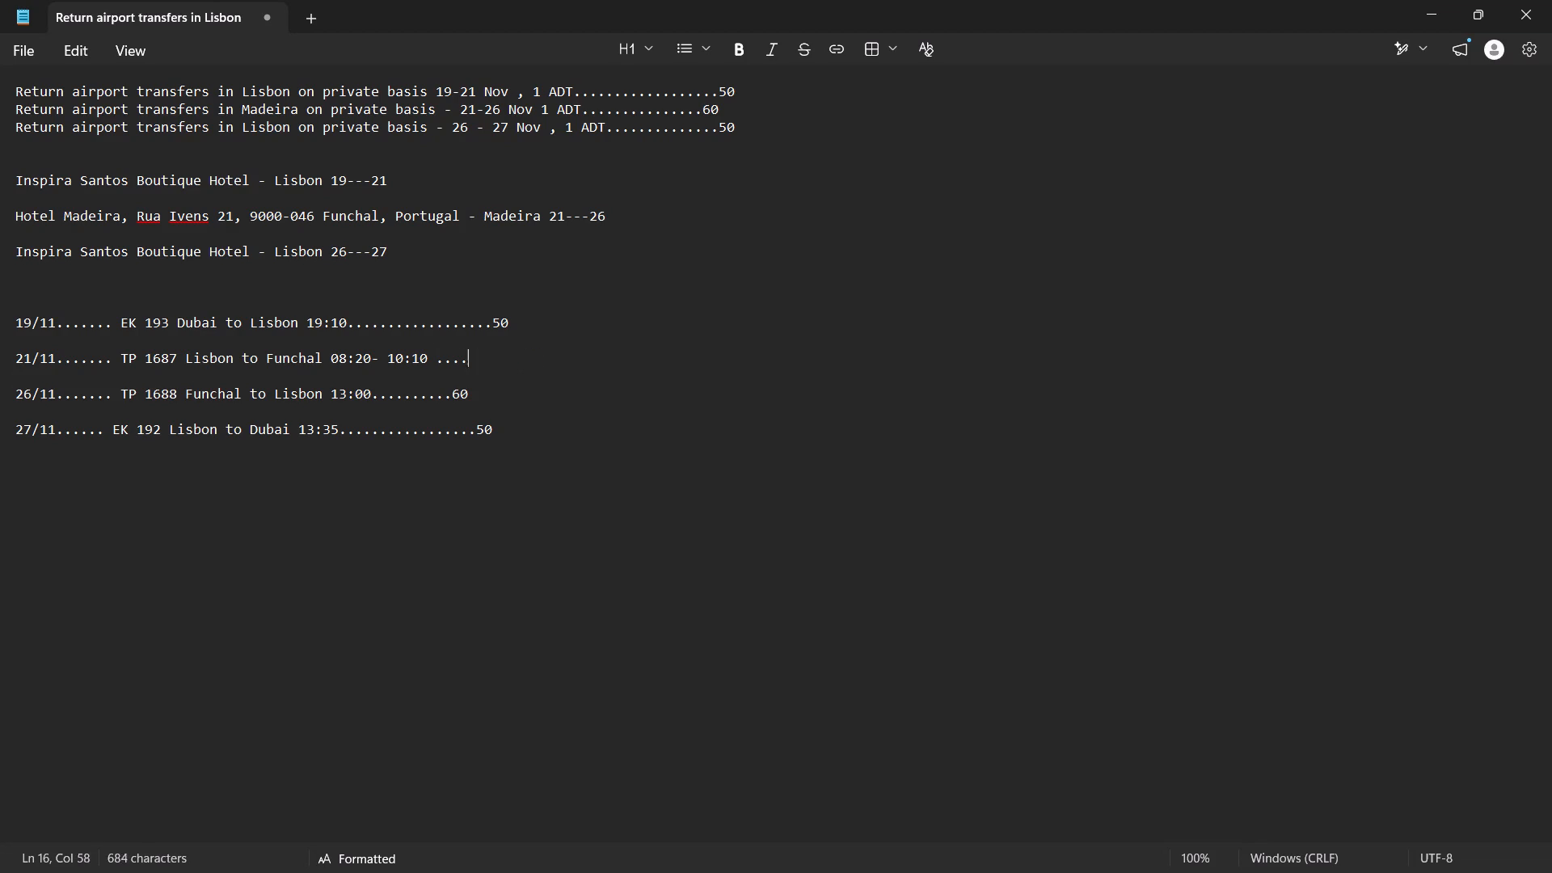
{"action": "key", "text": "BackSpace"}
{"action": "key", "text": "BackSpace"}
{"action": "key", "text": "BackSpace"}
Delete the dotted leader and the price after 19:10 in the 19/11 EK 193 Dubai to Lisbon entry, keeping the time.
{"action": "key", "text": "Up"}
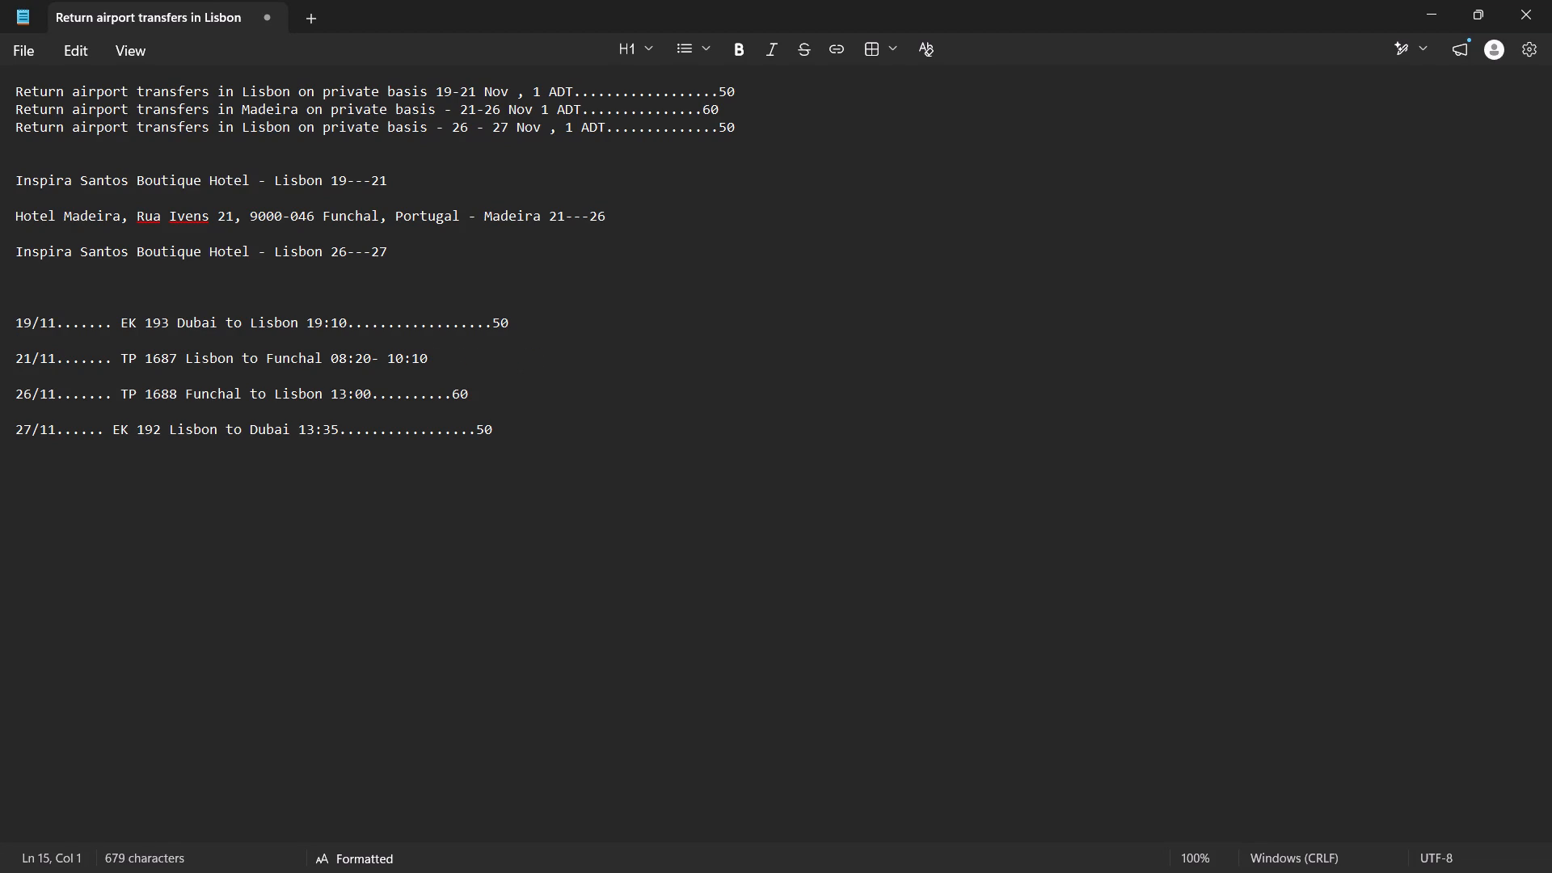
{"action": "key", "text": "Up"}
{"action": "key", "text": "End"}
{"action": "key", "text": "ctrl+BackSpace"}
{"action": "key", "text": "ctrl+BackSpace"}
{"action": "key", "text": "ctrl+BackSpace"}
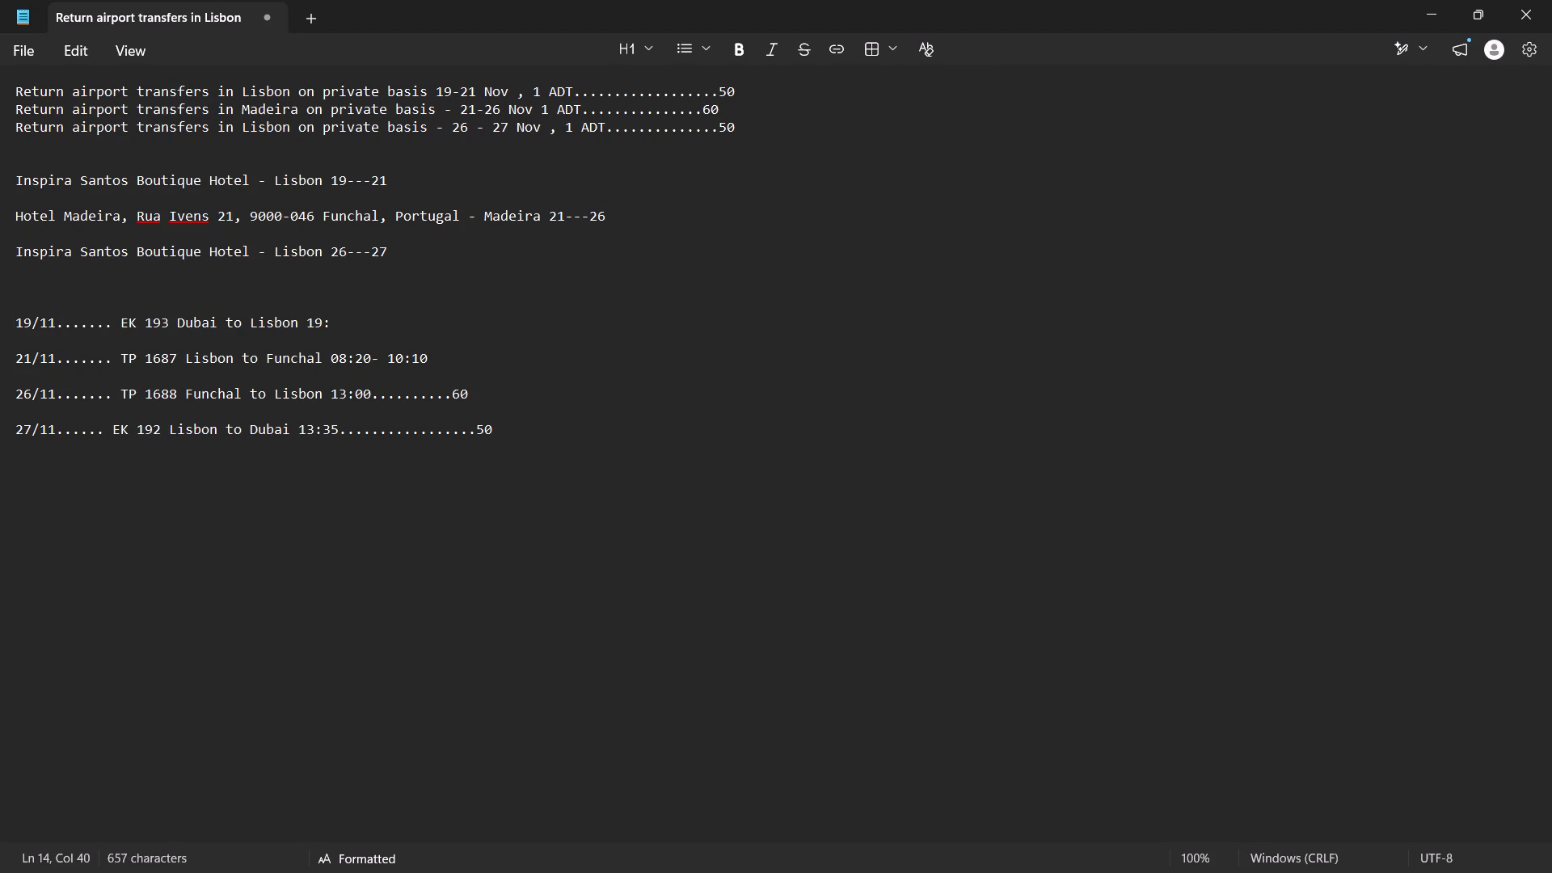
{"action": "key", "text": "ctrl+z"}
{"action": "key", "text": "ctrl+z"}
{"action": "key", "text": "ctrl+BackSpace"}
Delete the dotted leader and the price after 13:00 in the 26/11 TP 1688 Funchal to Lisbon entry.
{"action": "key", "text": "Down"}
{"action": "key", "text": "Down"}
{"action": "key", "text": "Down"}
{"action": "key", "text": "Down"}
{"action": "key", "text": "End"}
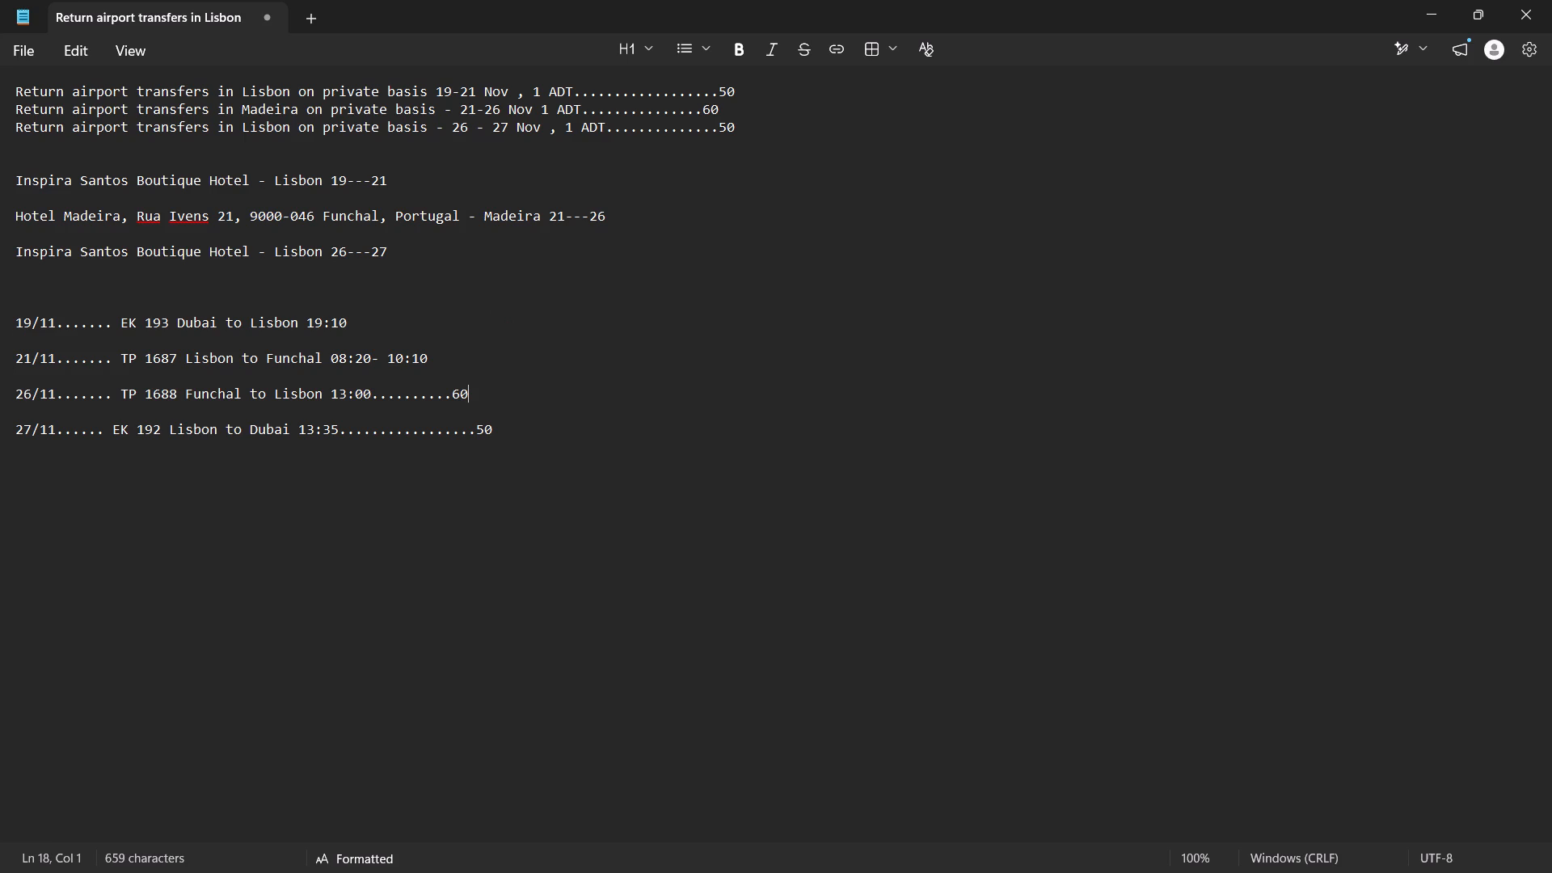
{"action": "key", "text": "ctrl+BackSpace"}
{"action": "key", "text": "ctrl+BackSpace"}
Delete the dotted leader and the price after 13:35 in the 27/11 EK 192 Lisbon to Dubai entry.
{"action": "key", "text": "Down"}
{"action": "key", "text": "Down"}
{"action": "key", "text": "End"}
{"action": "key", "text": "ctrl+BackSpace"}
{"action": "key", "text": "ctrl+BackSpace"}
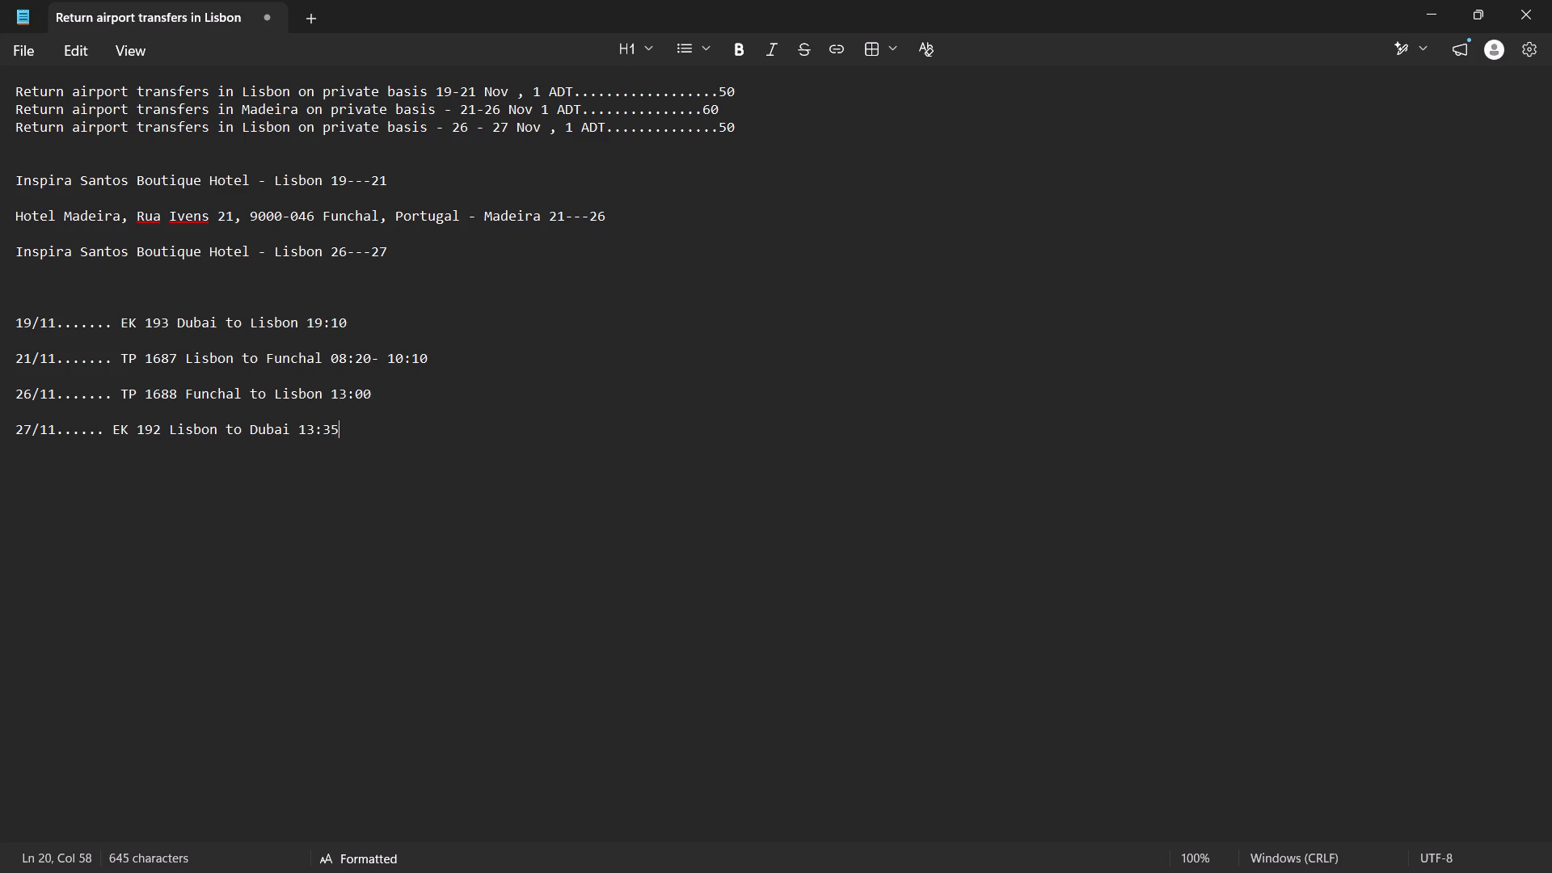
Append a hyphen and a space after 13:00 in the 26/11 TP 1688 Funchal to Lisbon entry.
{"action": "key", "text": "Up"}
{"action": "key", "text": "Up"}
{"action": "key", "text": "End"}
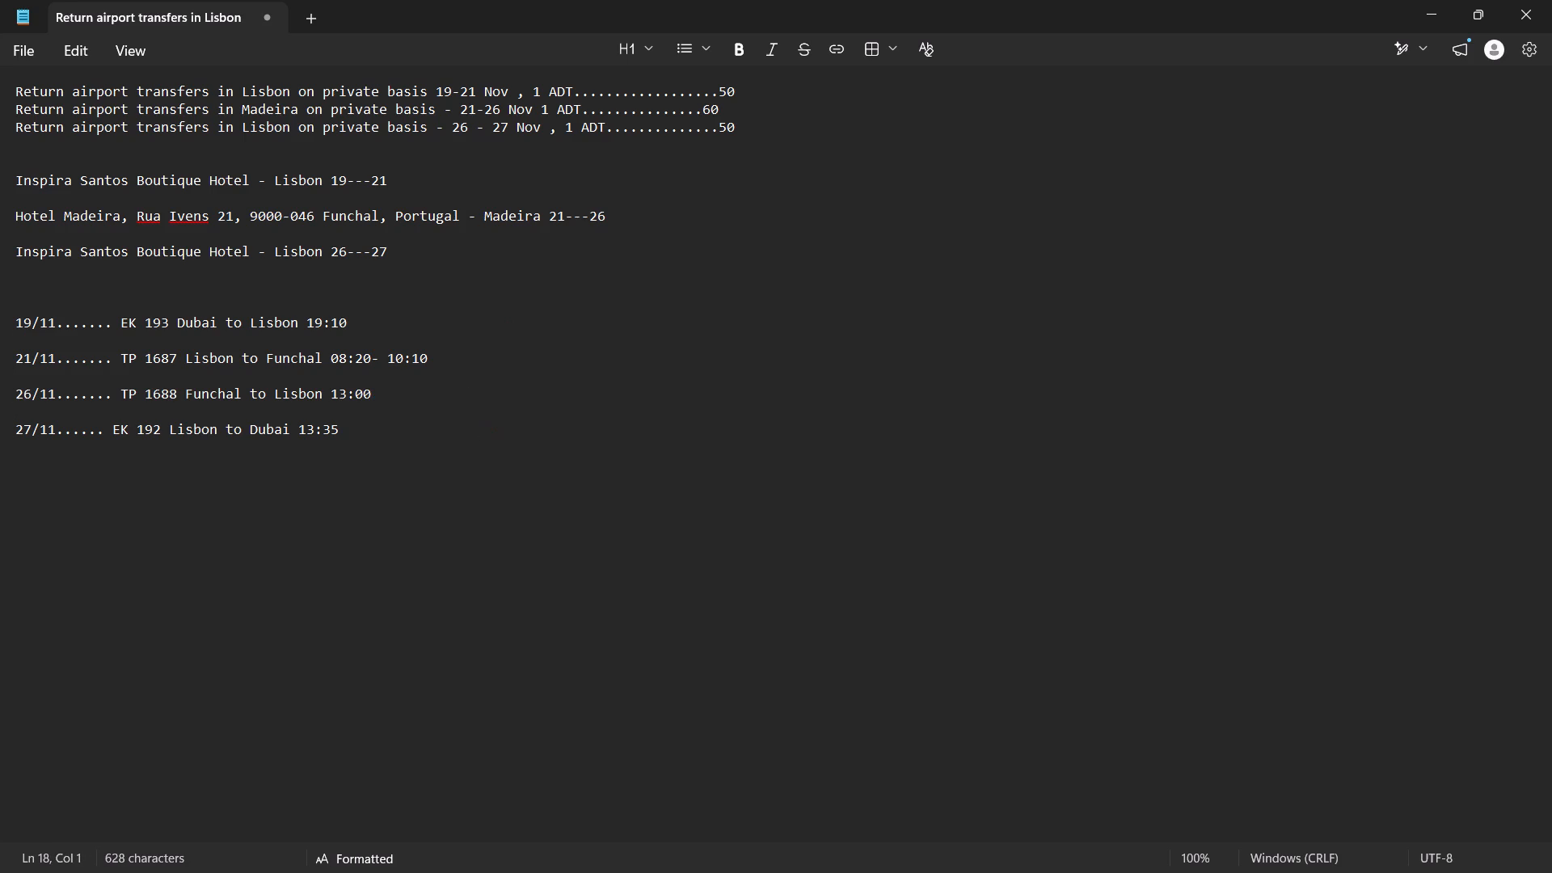
{"action": "type", "text": "-"}
{"action": "key", "text": "space"}
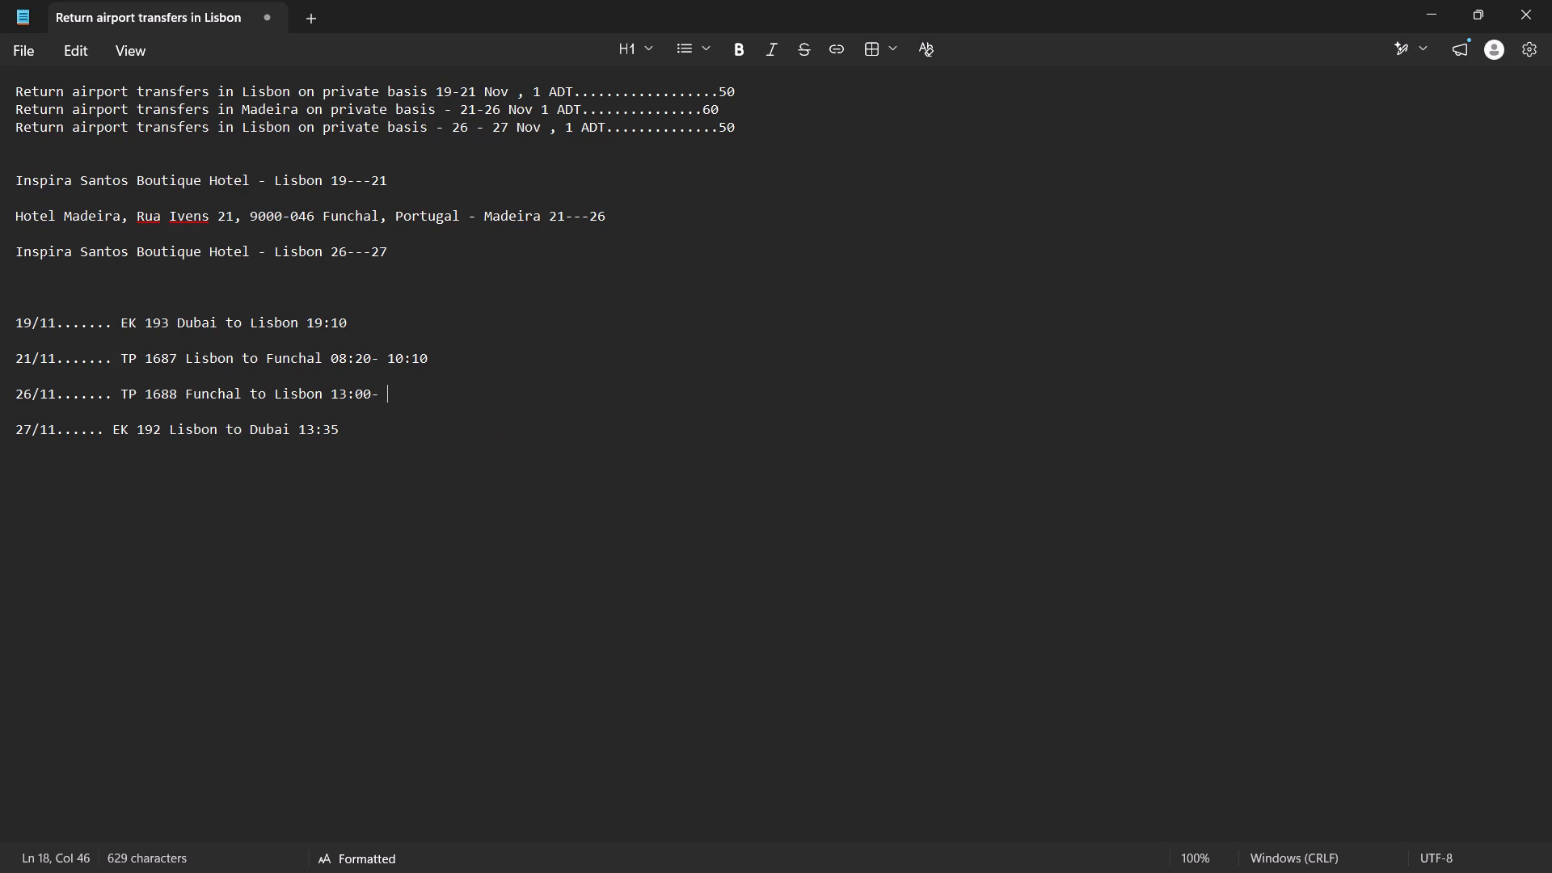
Switch to WhatsApp to check the Funchal to Lisbon flight's arrival time.
{"action": "key", "text": "alt+Tab"}
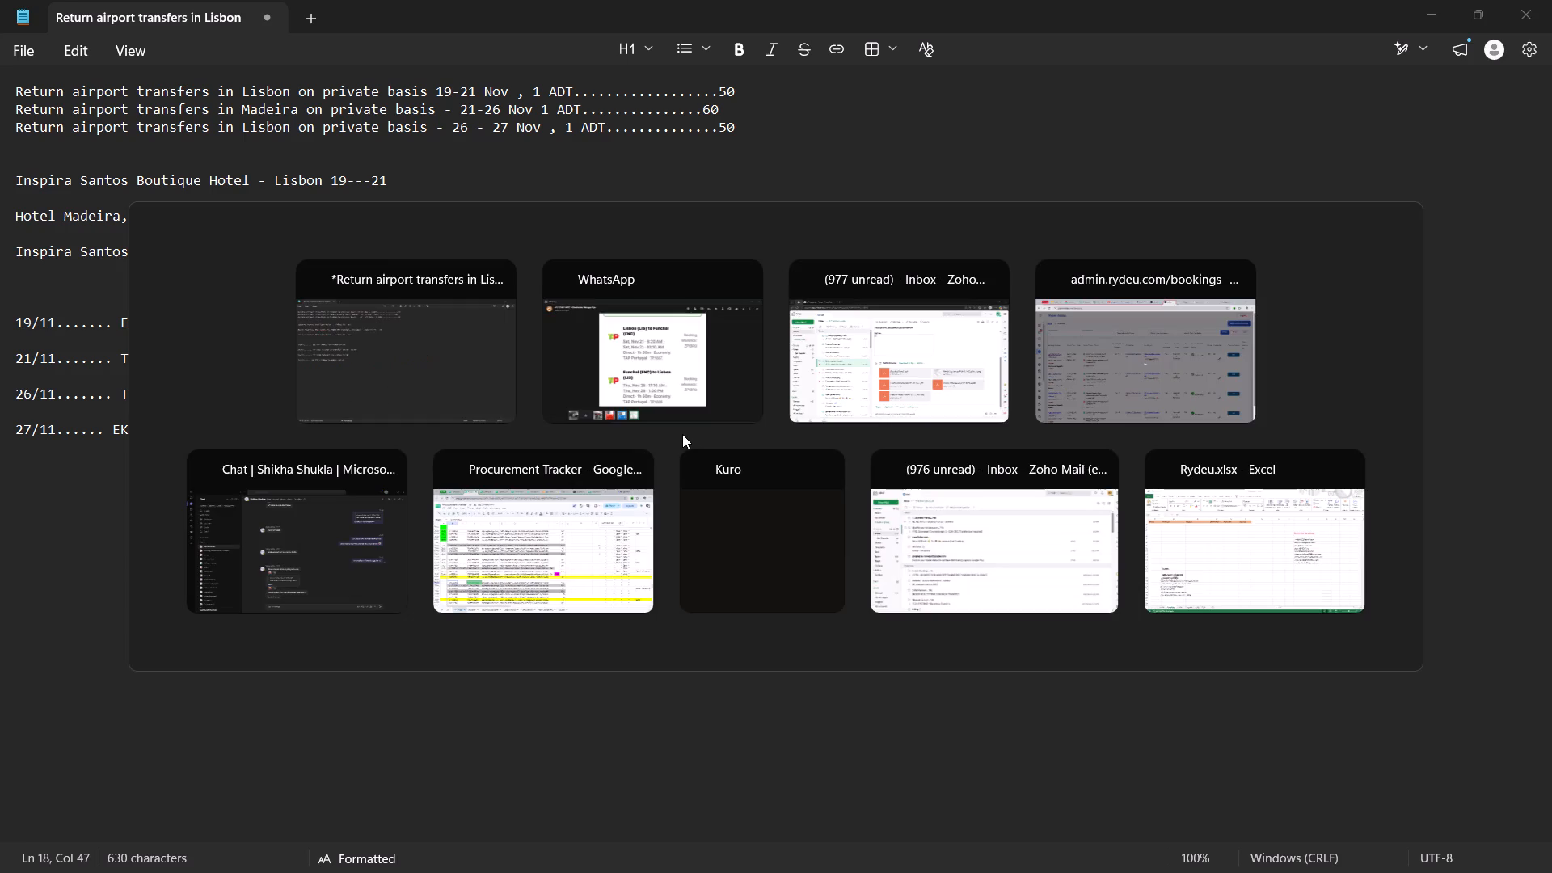
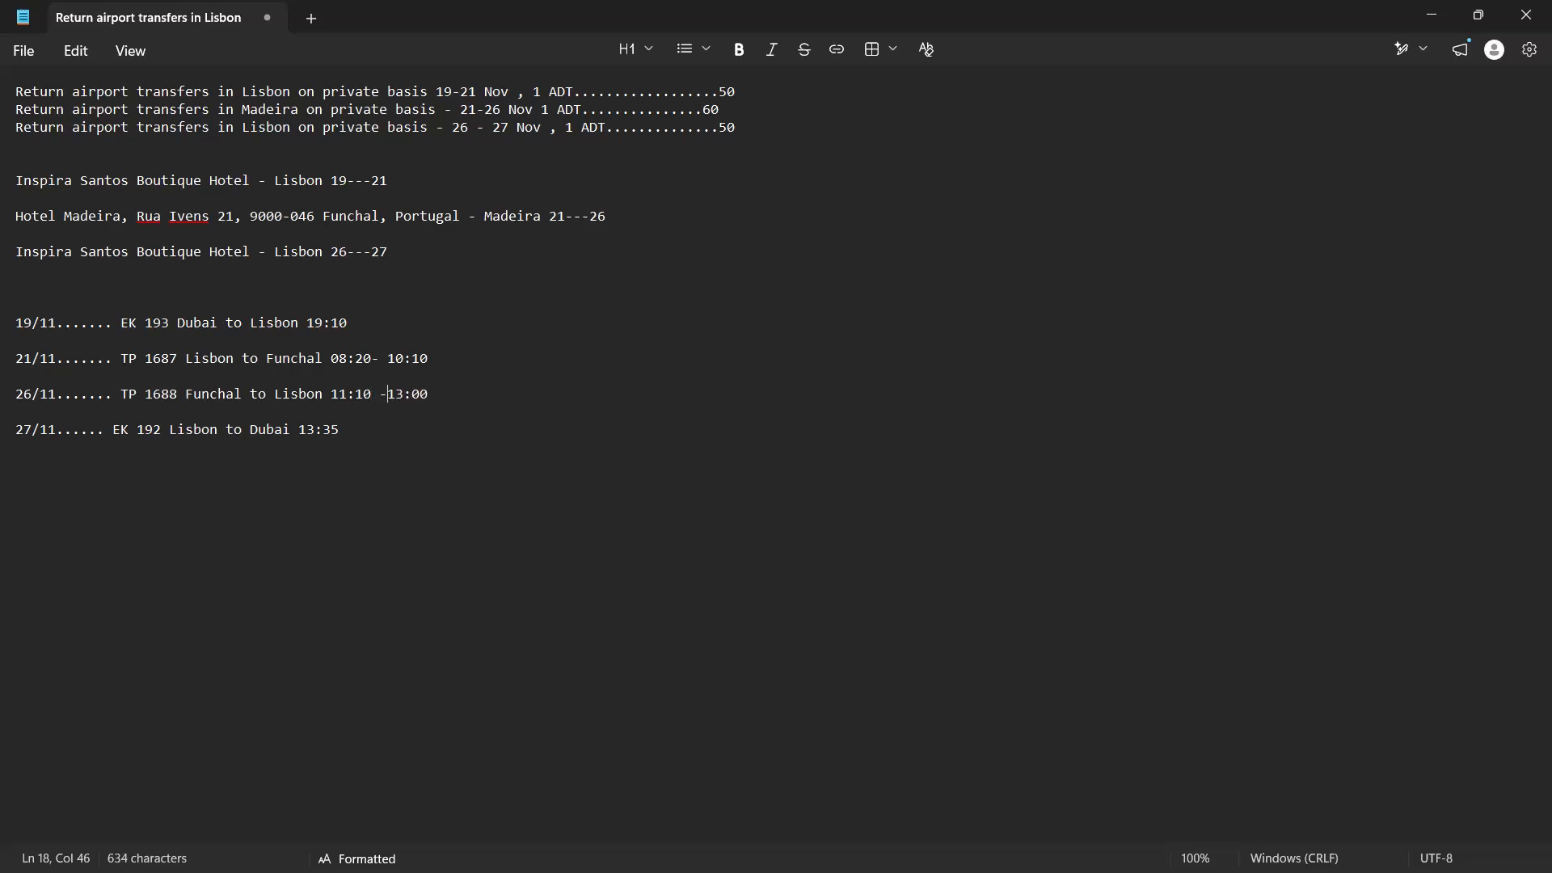
Insert a space between 08:20 and the hyphen in the 21/11 TP 1687 Lisbon to Funchal entry.
{"action": "key", "text": "Up"}
{"action": "key", "text": "Up"}
{"action": "key", "text": "End"}
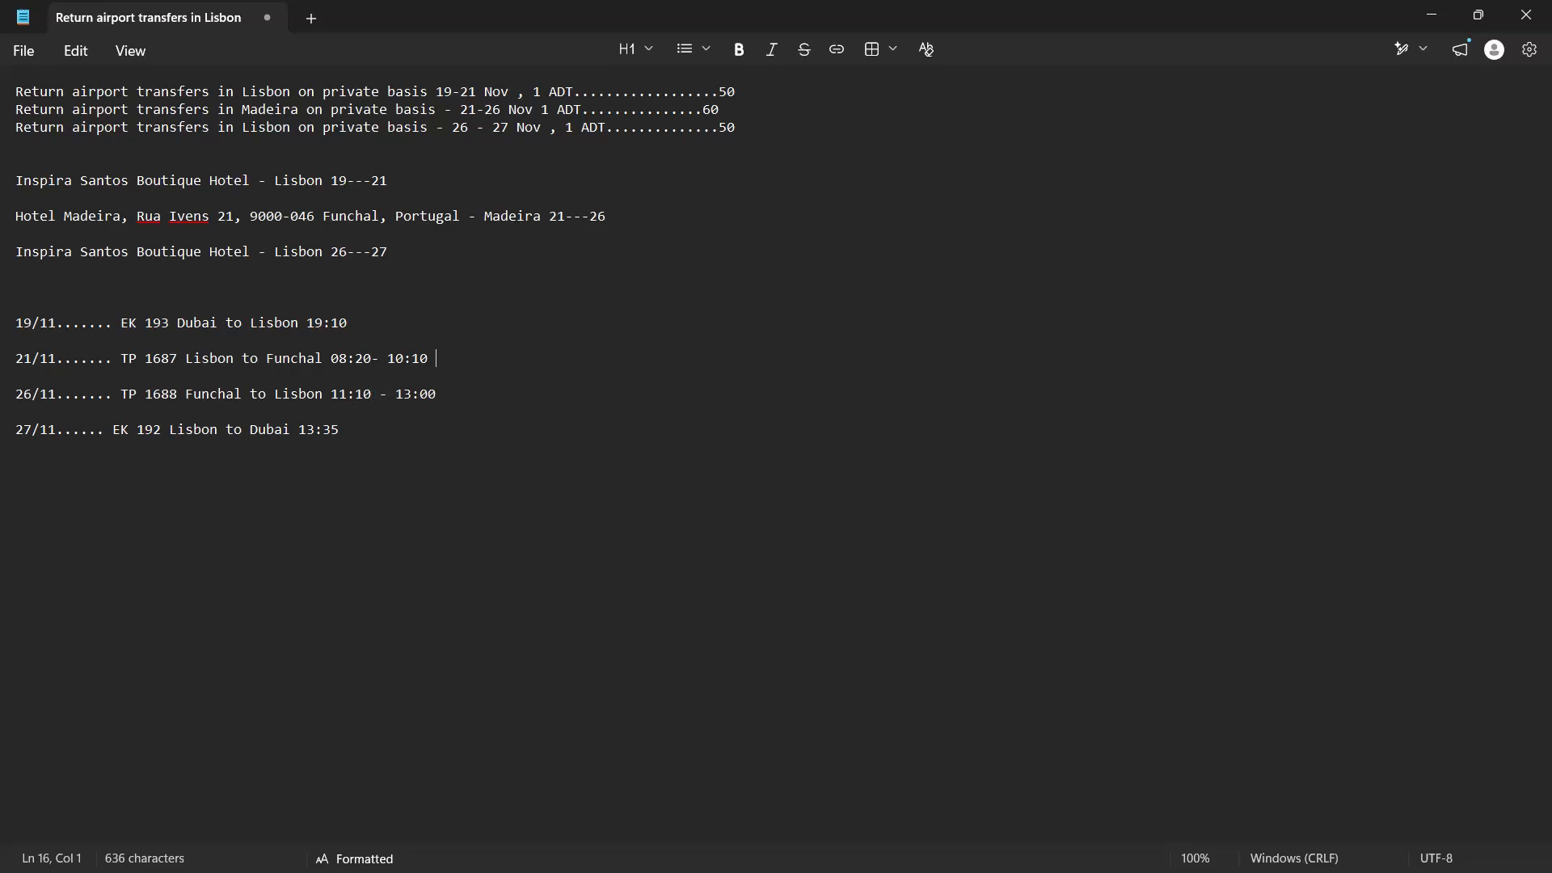
{"action": "key", "text": "ctrl+Left"}
{"action": "key", "text": "ctrl+Left"}
{"action": "key", "text": "ctrl+Left"}
{"action": "key", "text": "ctrl+Left"}
{"action": "key", "text": "space"}
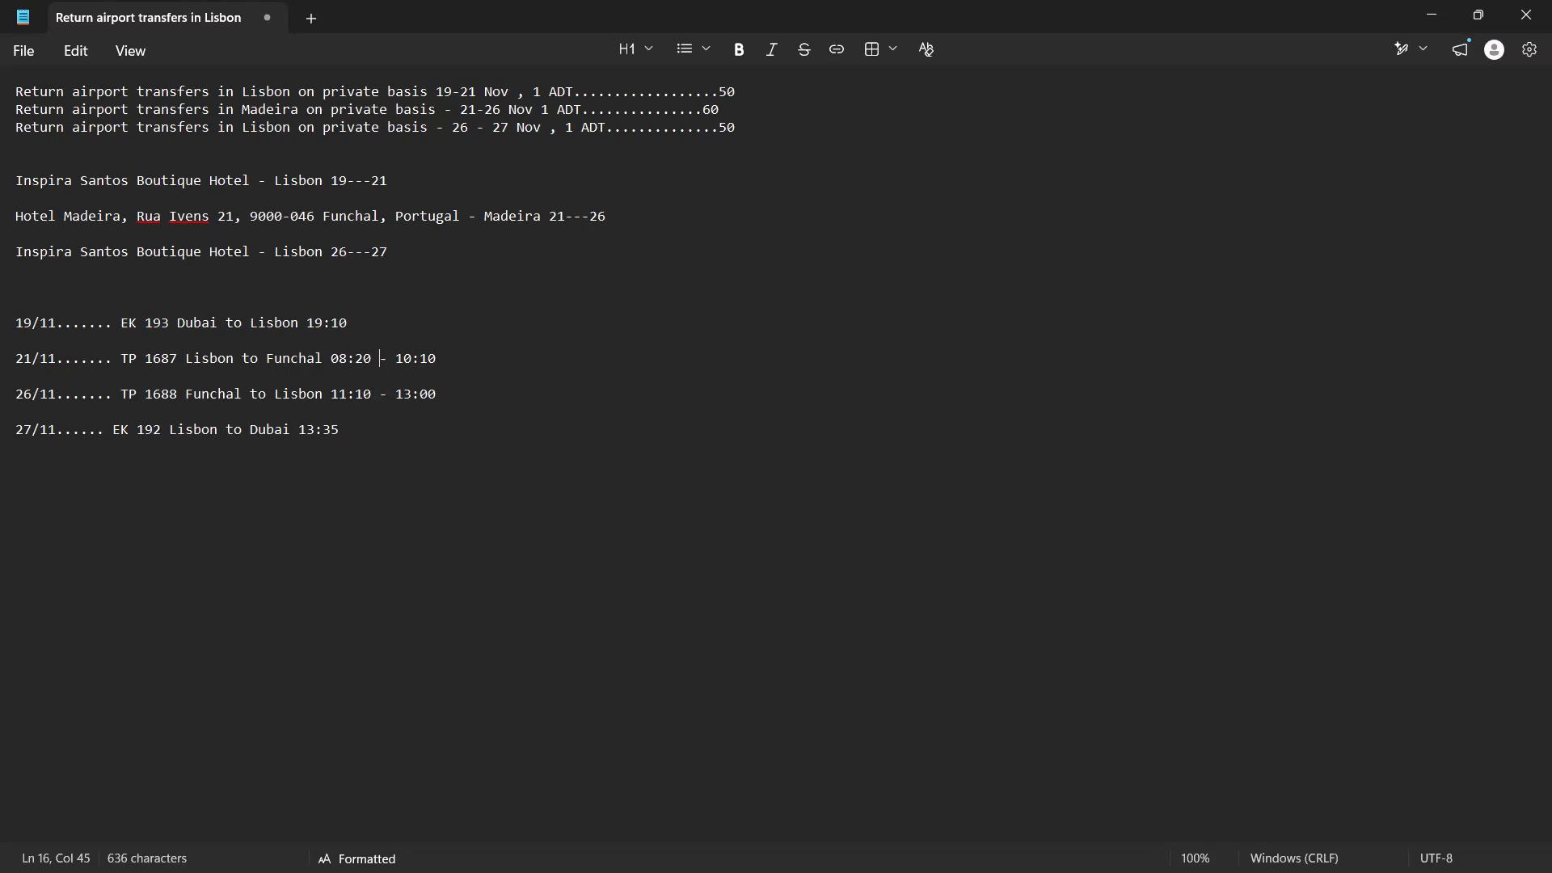
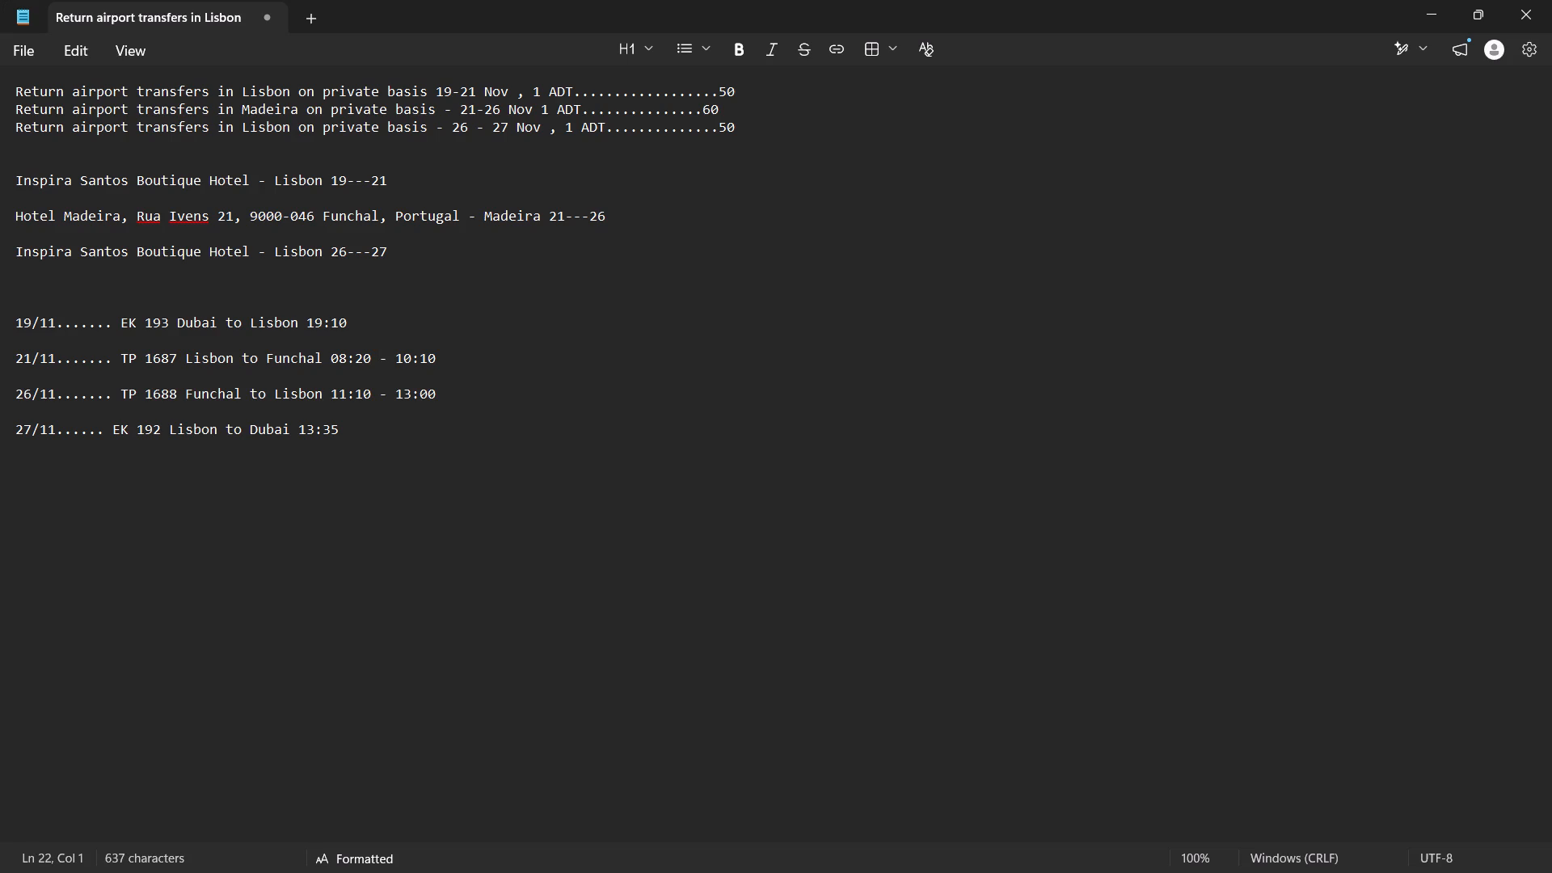
Below the flight entries, leave a gap and add the dotted line for 19: Lis apt to Hotel, priced at 50.
{"action": "key", "text": "shift+Return"}
{"action": "key", "text": "shift+Return"}
{"action": "key", "text": "Down"}
{"action": "type", "text": "19.........."}
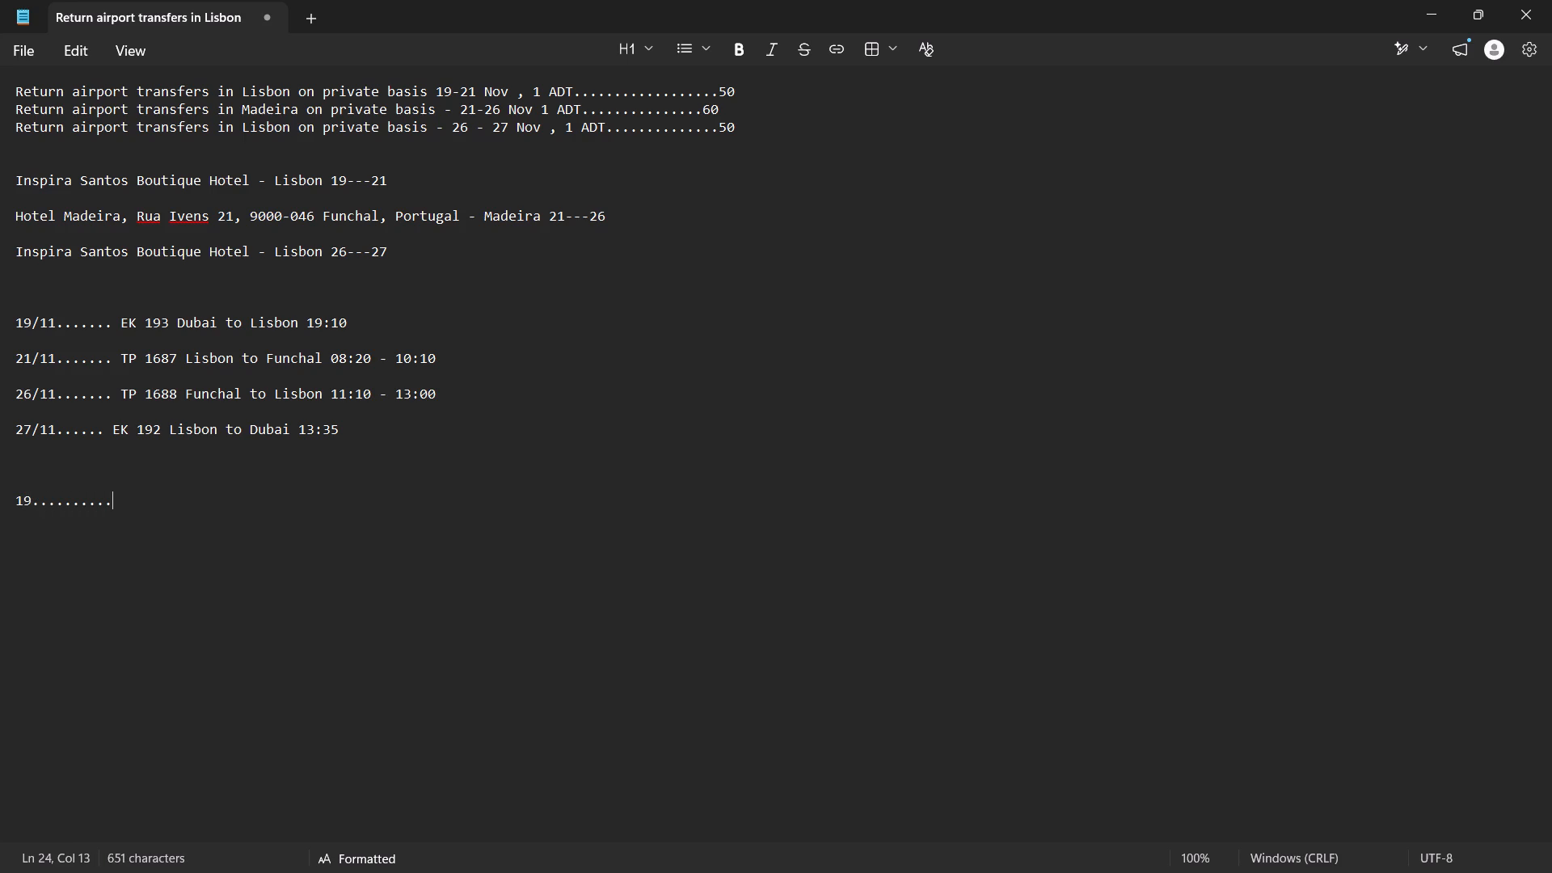
{"action": "type", "text": "Lis apt to Hotel"}
{"action": "key", "text": "period"}
{"action": "key", "text": "period"}
{"action": "key", "text": "period"}
{"action": "key", "text": "period"}
{"action": "key", "text": "period"}
{"action": "key", "text": "period"}
{"action": "key", "text": "period"}
{"action": "key", "text": "period"}
{"action": "key", "text": "period"}
{"action": "key", "text": "period"}
{"action": "key", "text": "period"}
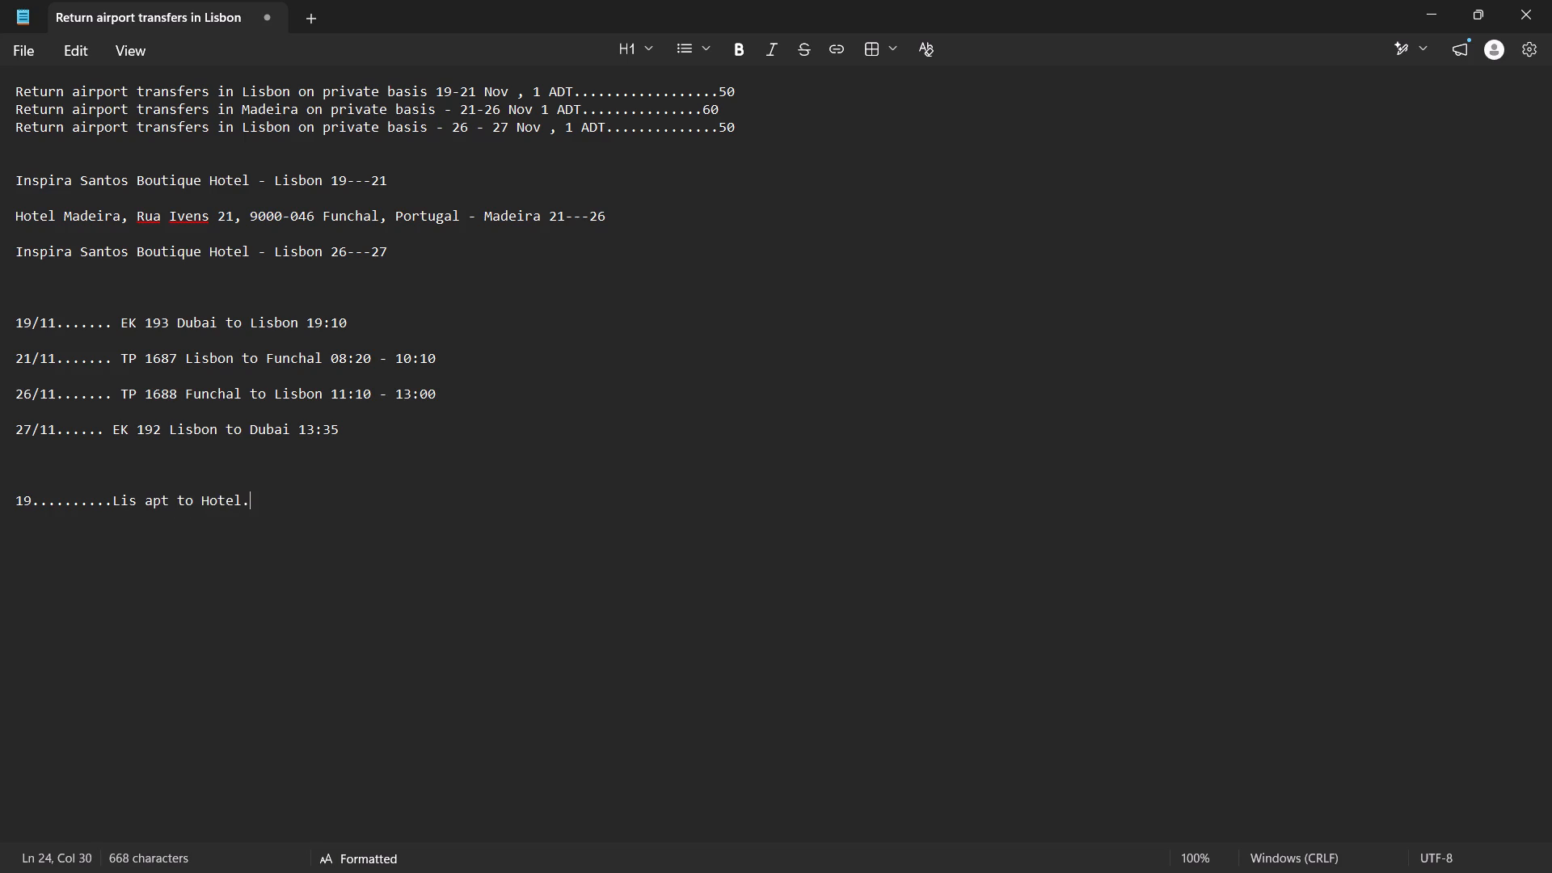
{"action": "type", "text": "50"}
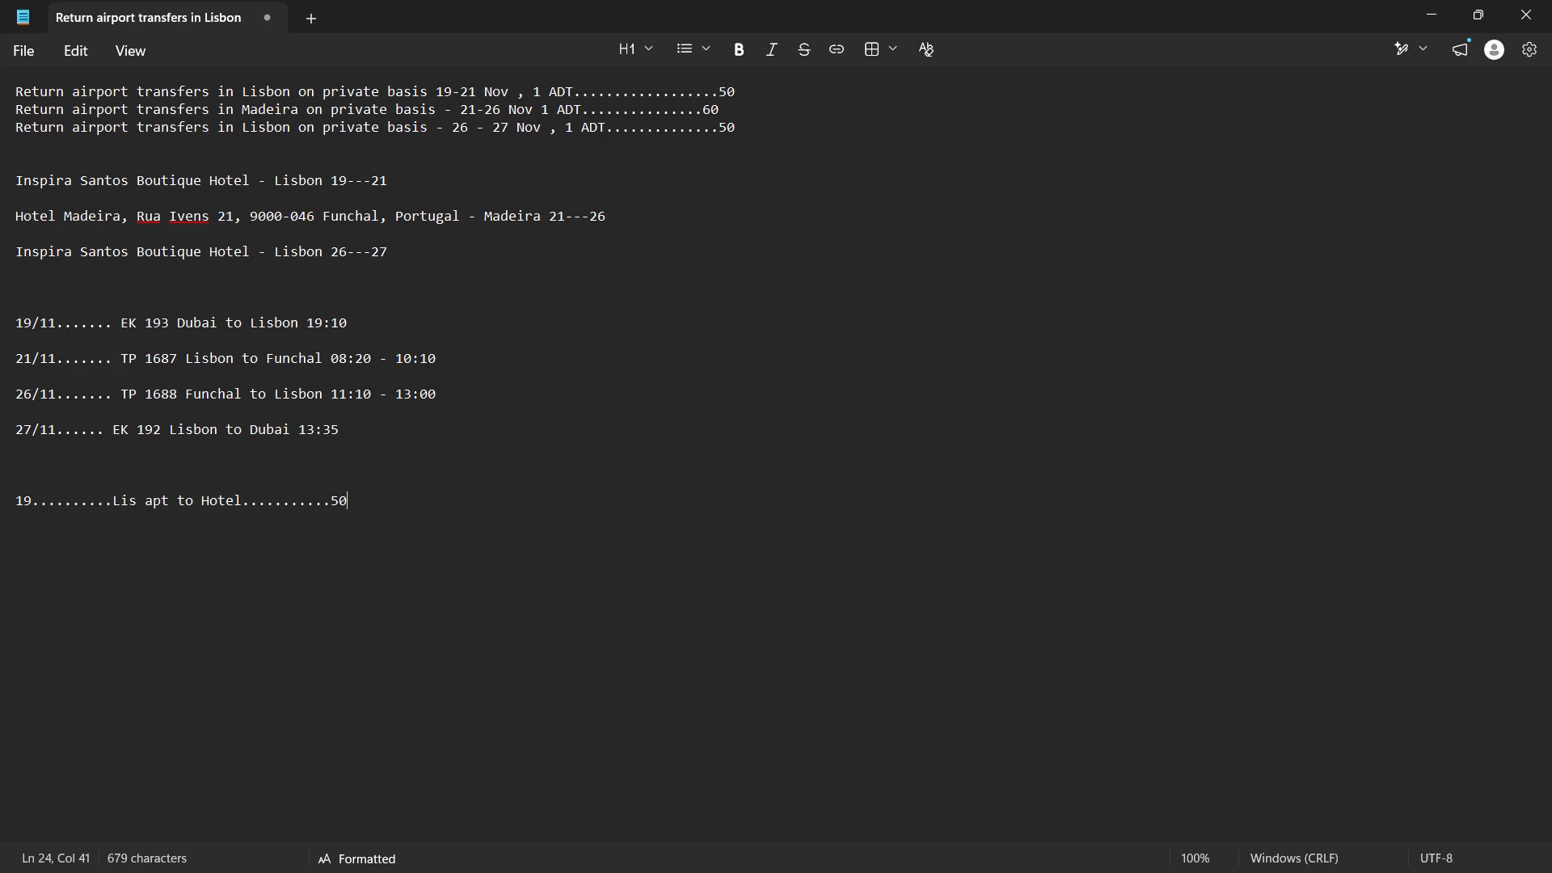
Add a spaced dotted line for 21: Lis Hotel to Apt, priced at 50.
{"action": "key", "text": "shift+Return"}
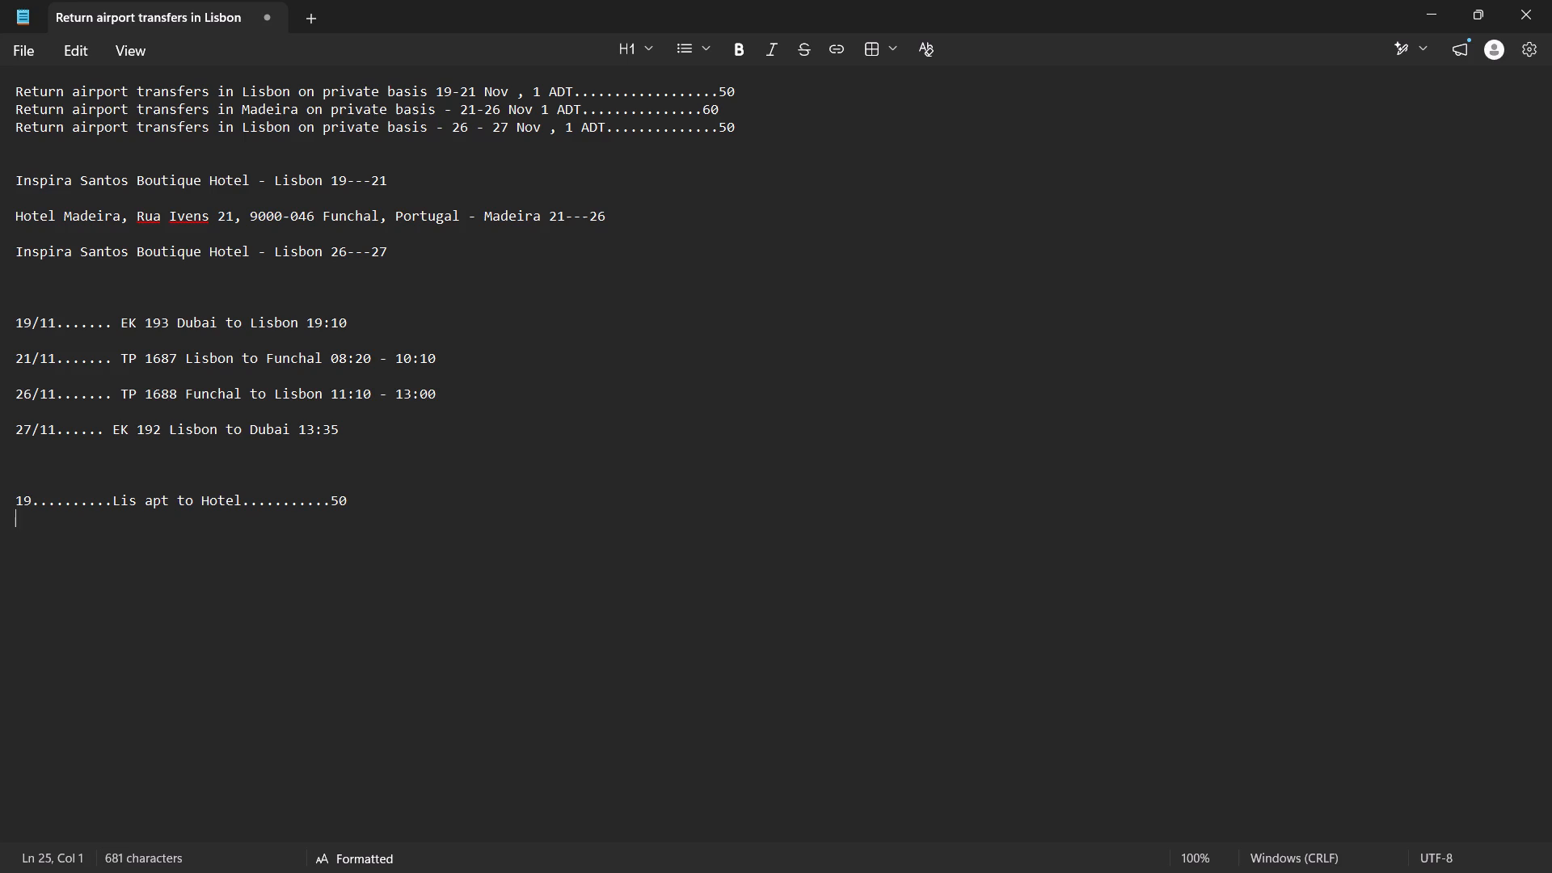
{"action": "key", "text": "shift+Return"}
{"action": "type", "text": "21."}
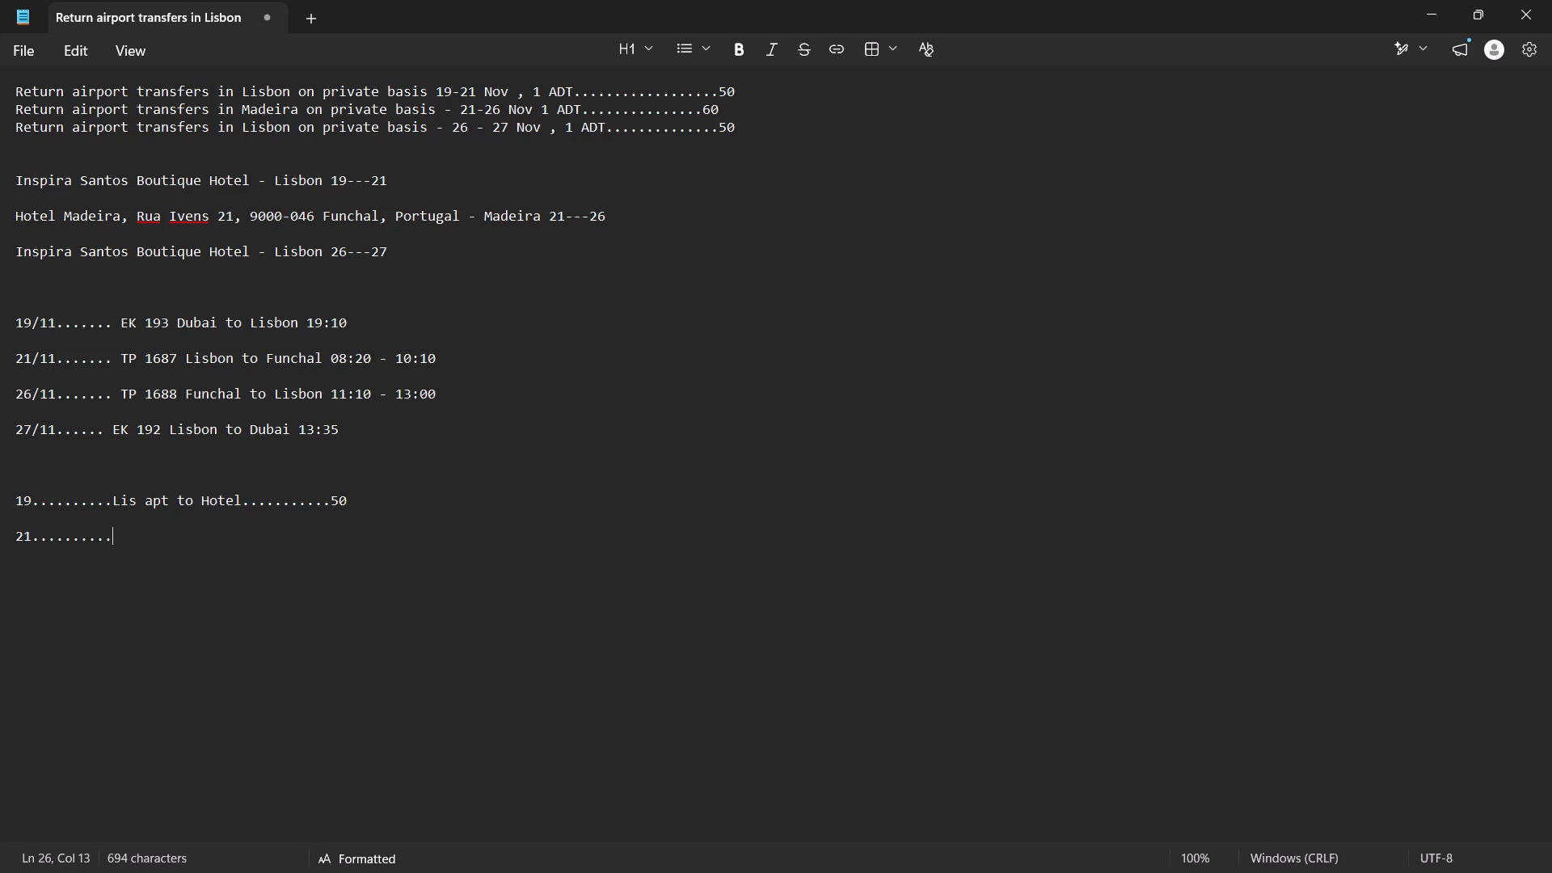
{"action": "key", "text": "space"}
{"action": "type", "text": "Lis"}
{"action": "key", "text": "space"}
{"action": "type", "text": "Hotell"}
{"action": "key", "text": "space"}
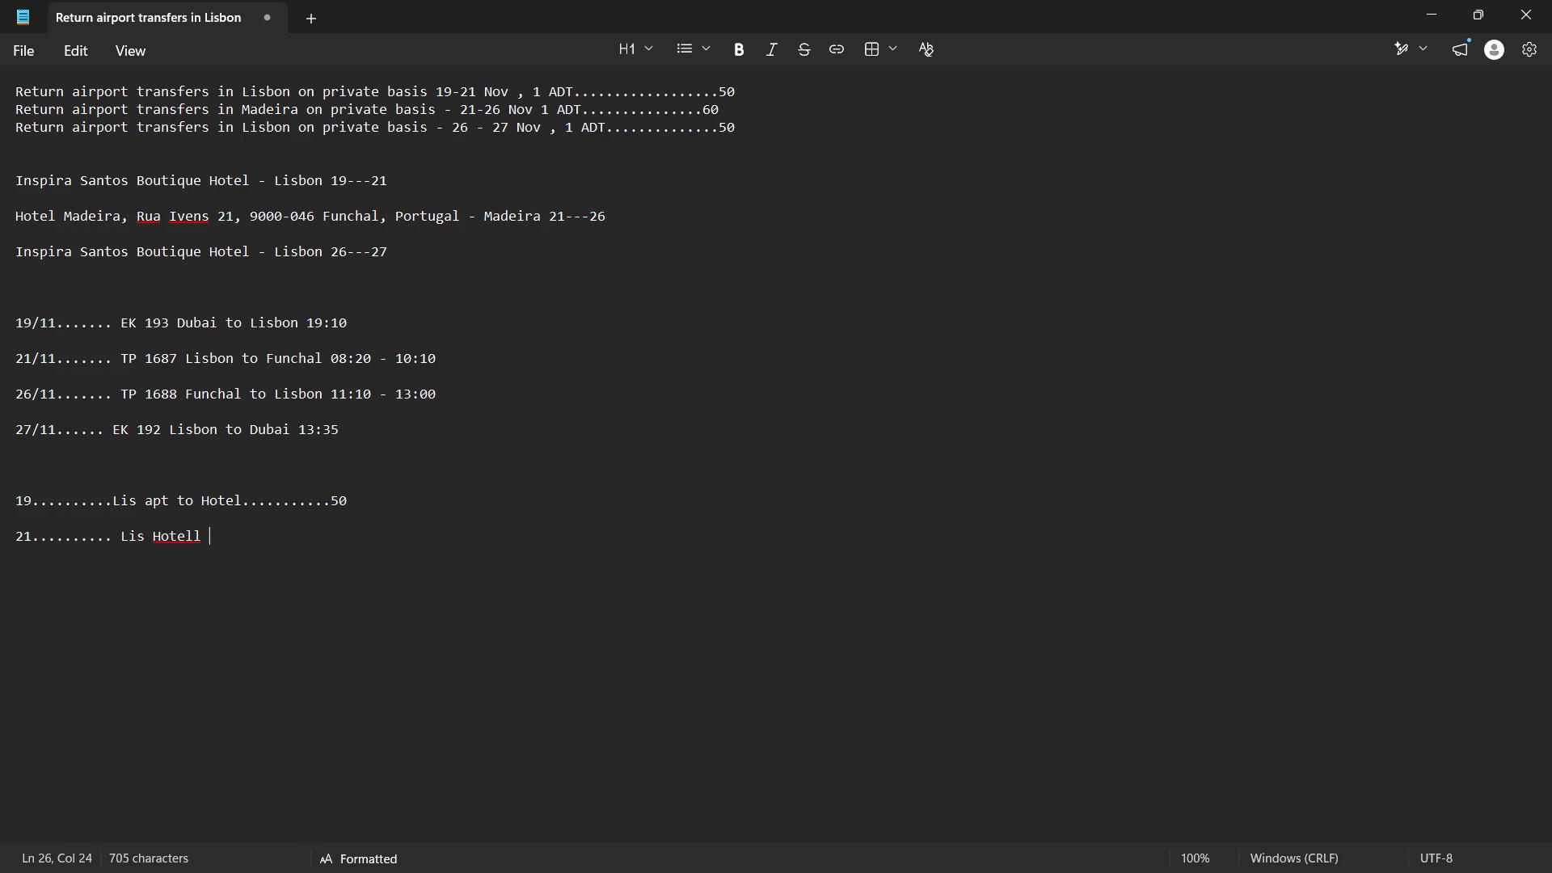
{"action": "key", "text": "BackSpace"}
{"action": "key", "text": "BackSpace"}
{"action": "key", "text": "space"}
{"action": "type", "text": "top"}
{"action": "key", "text": "space"}
{"action": "key", "text": "BackSpace"}
{"action": "key", "text": "BackSpace"}
{"action": "key", "text": "space"}
{"action": "key", "text": "shift+a"}
{"action": "type", "text": "pt"}
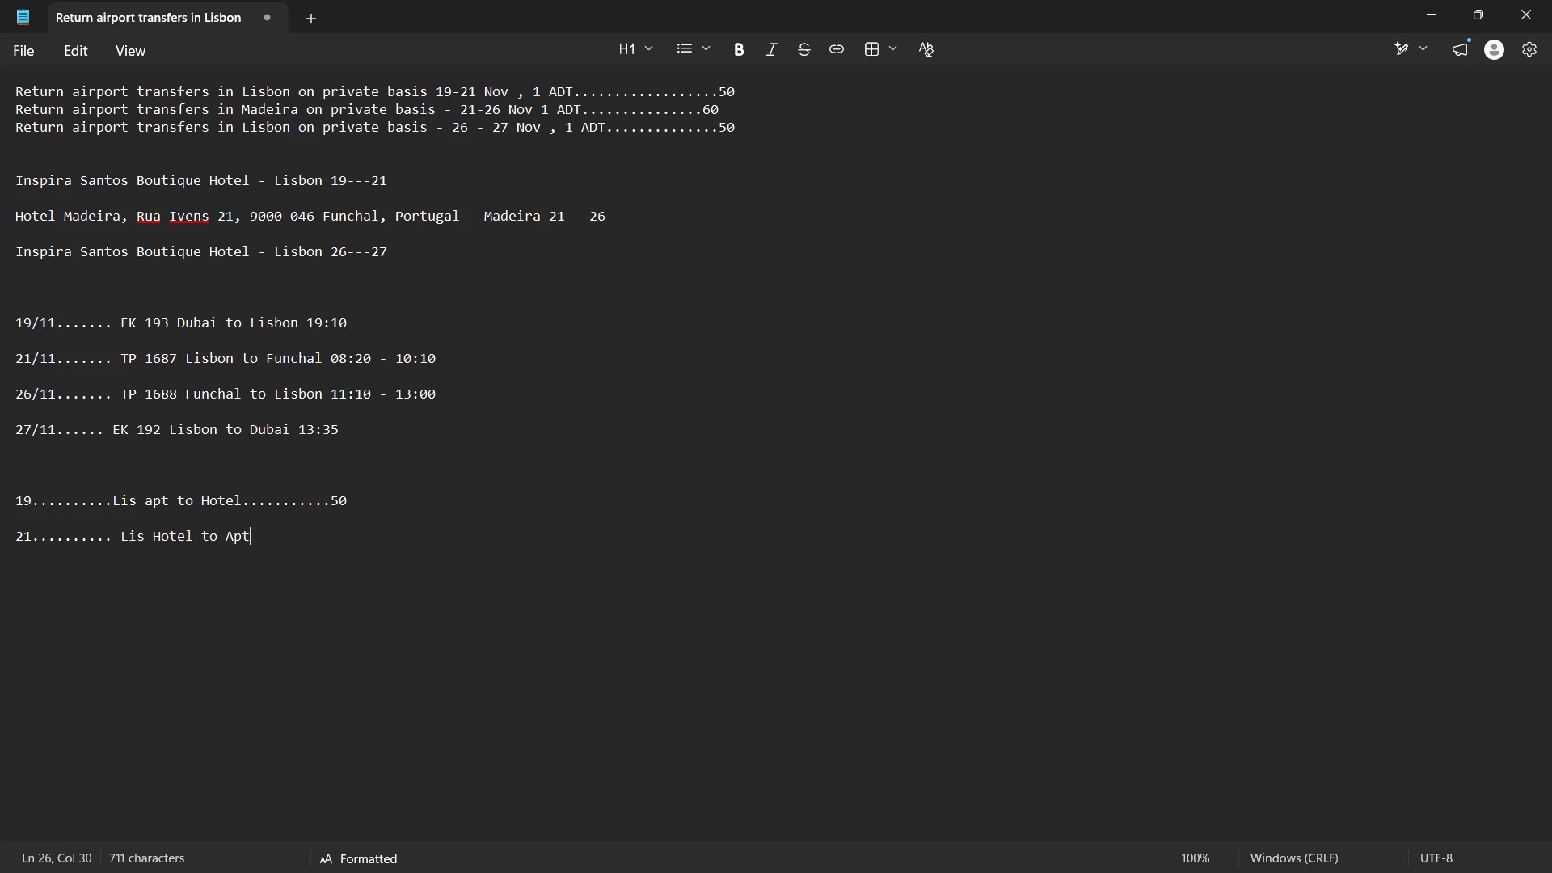
{"action": "key", "text": "period"}
{"action": "key", "text": "period"}
{"action": "key", "text": "period"}
{"action": "key", "text": "period"}
{"action": "key", "text": "period"}
{"action": "key", "text": "period"}
{"action": "key", "text": "period"}
{"action": "key", "text": "period"}
{"action": "key", "text": "period"}
{"action": "type", "text": "50"}
{"action": "key", "text": "shift+Return"}
{"action": "key", "text": "shift+Return"}
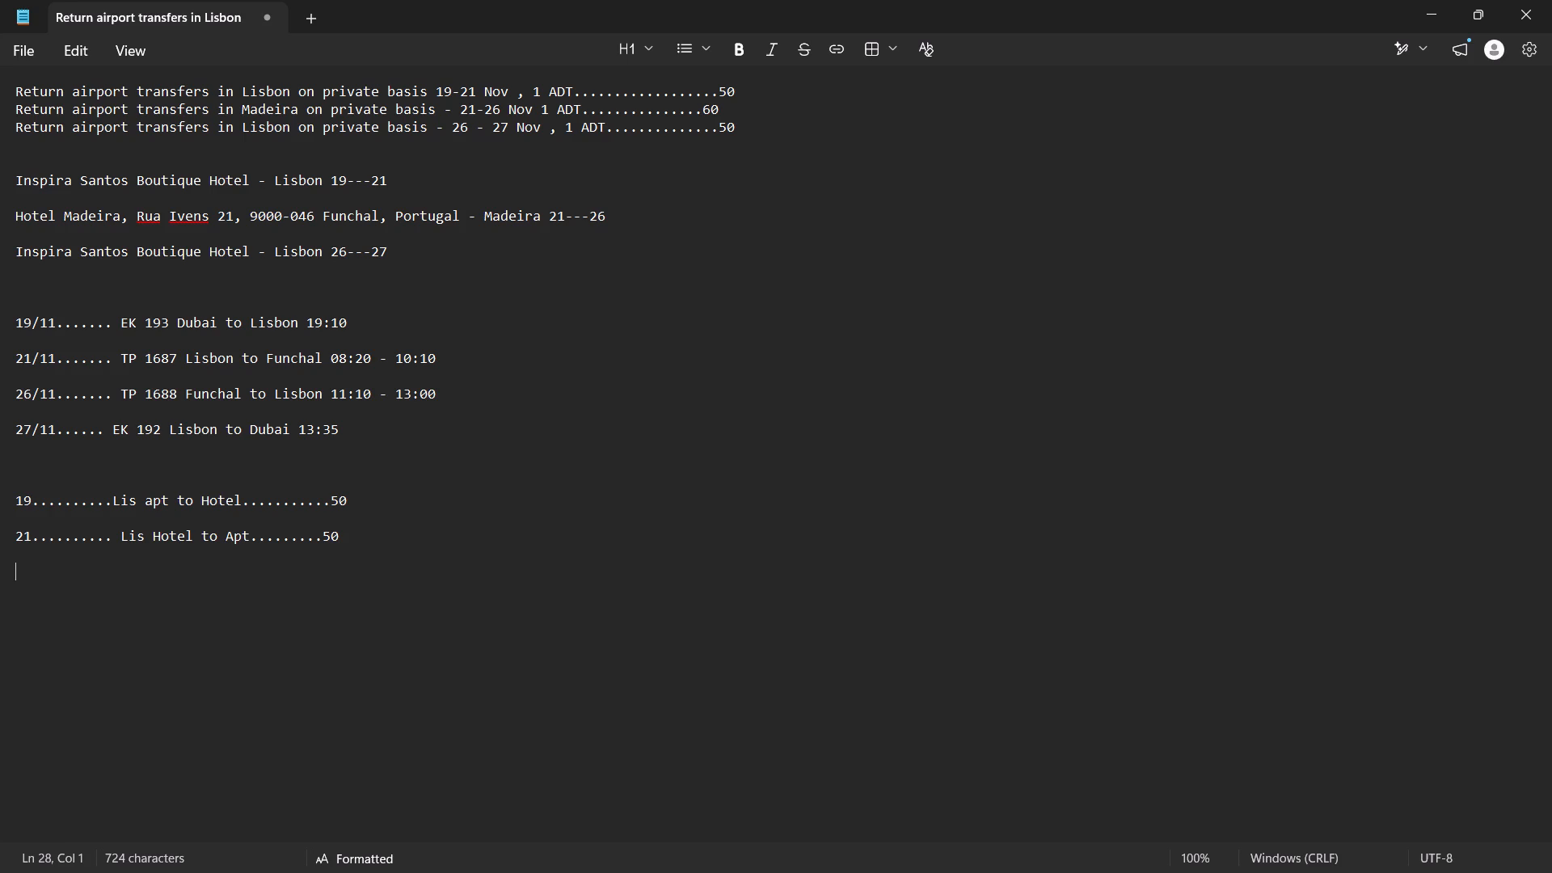
Switch to the Chrome browser and search Google for funchal to check where the city is.
{"action": "key", "text": "alt+Tab"}
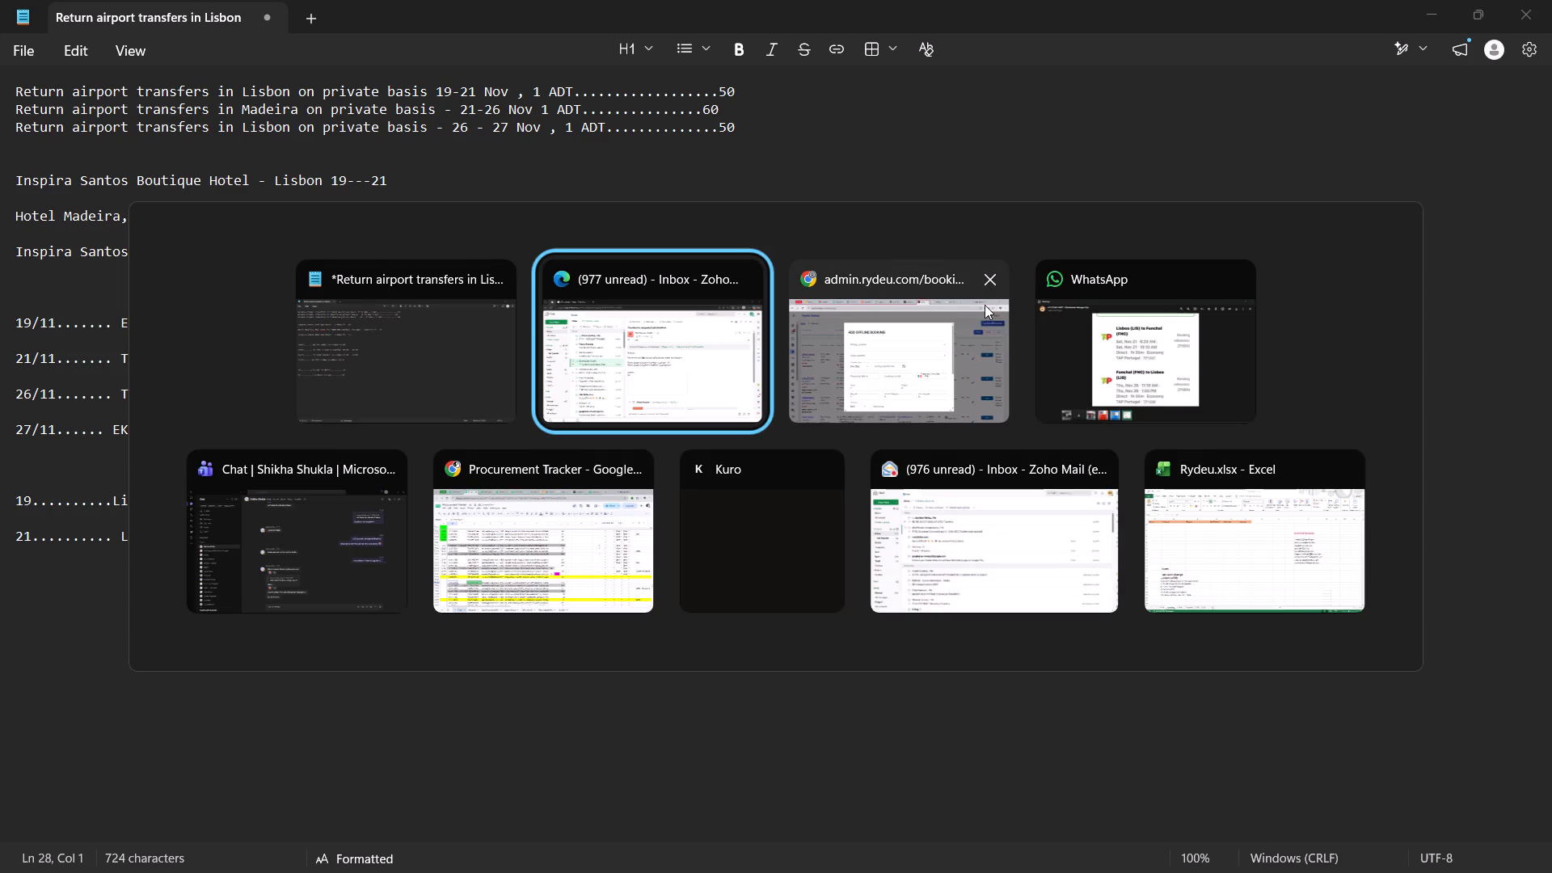
{"action": "key", "text": "alt+Tab"}
{"action": "left_click", "coordinate": [1014, 0]}
{"action": "left_click", "coordinate": [934, 132]}
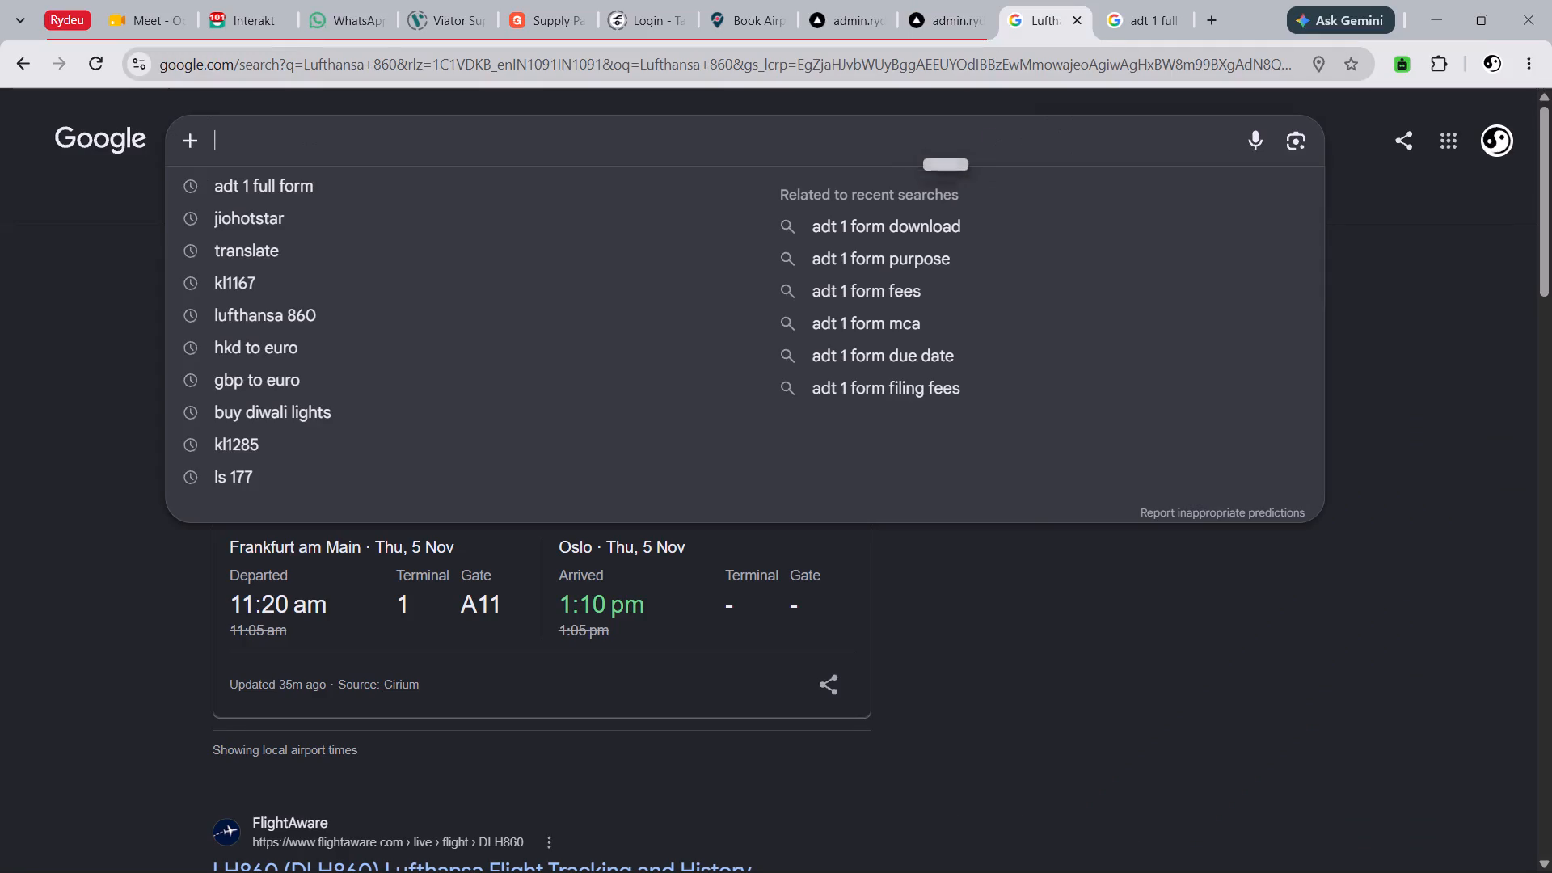
{"action": "type", "text": "funchal"}
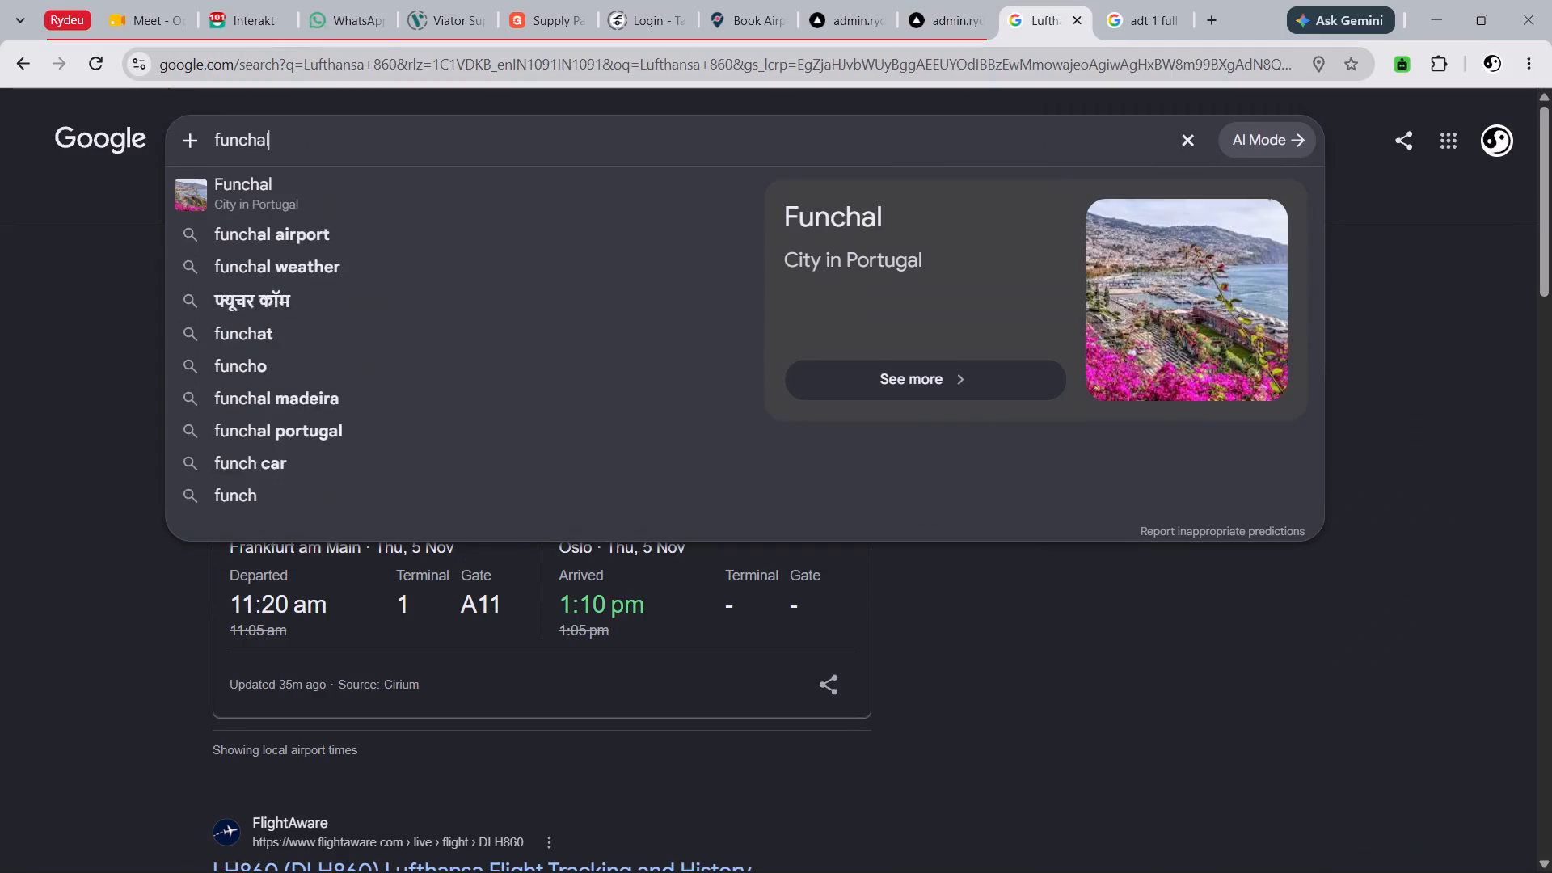
{"action": "key", "text": "space"}
{"action": "key", "text": "Return"}
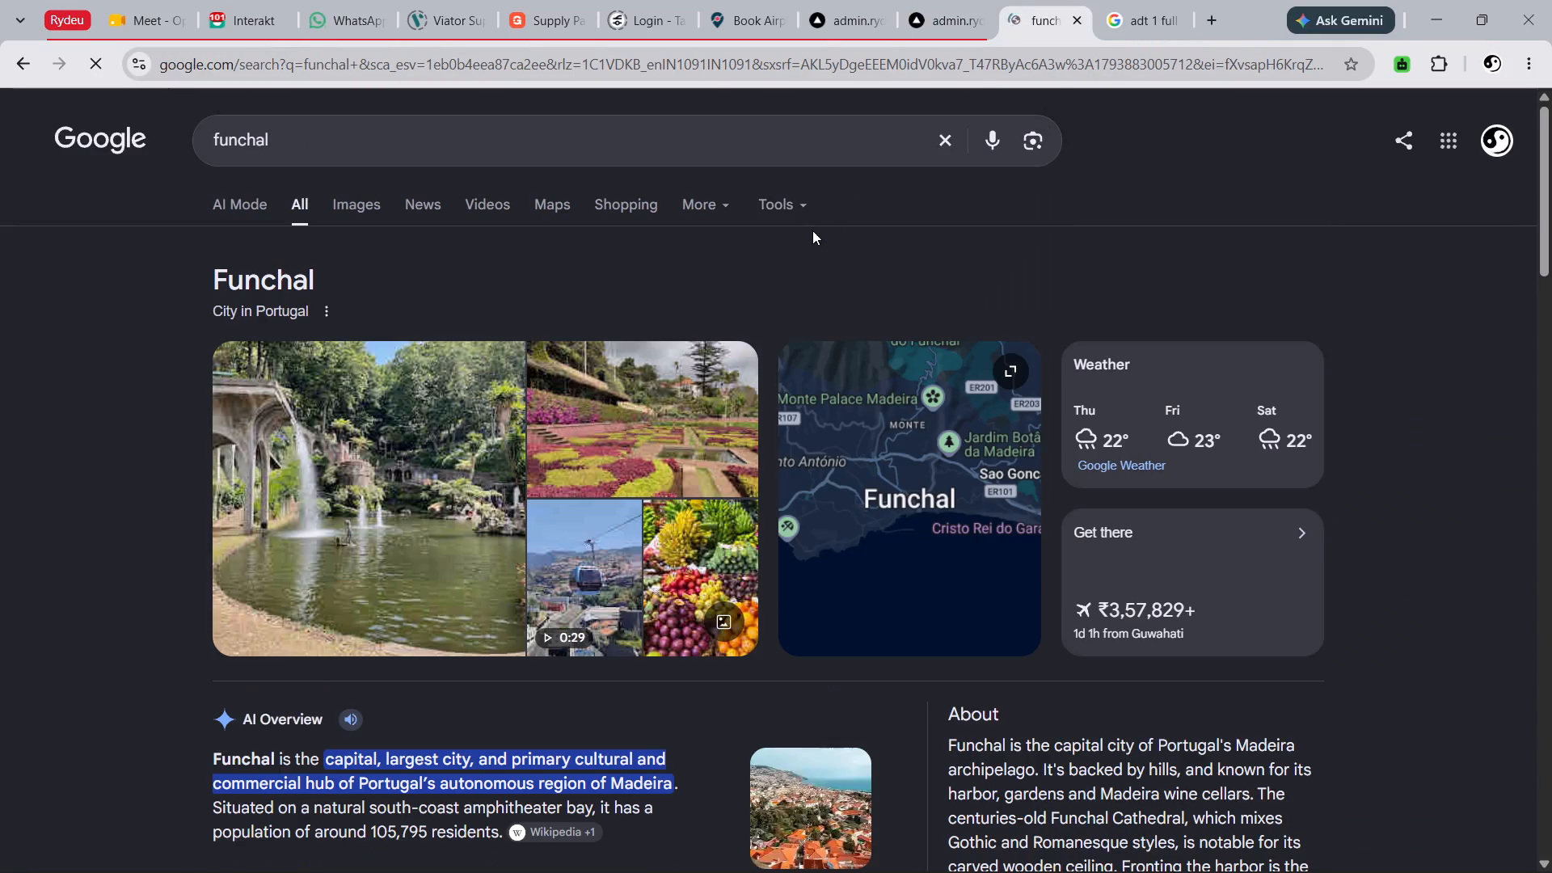
{"action": "scroll", "coordinate": [732, 296], "scroll_direction": "down", "scroll_amount": 3}
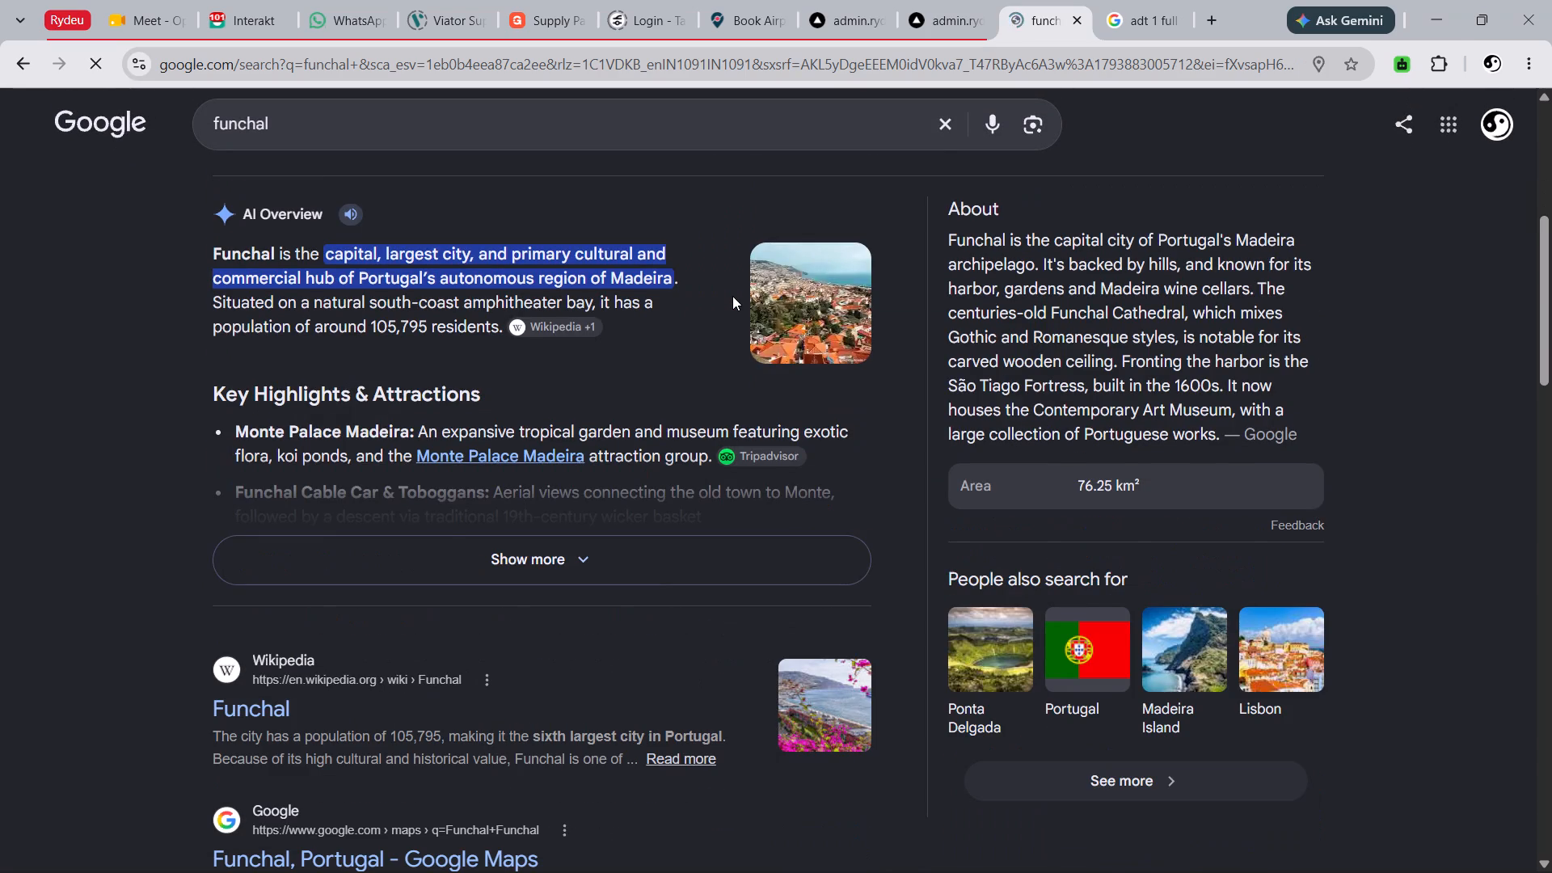
{"action": "scroll", "coordinate": [732, 296], "scroll_direction": "up", "scroll_amount": 7}
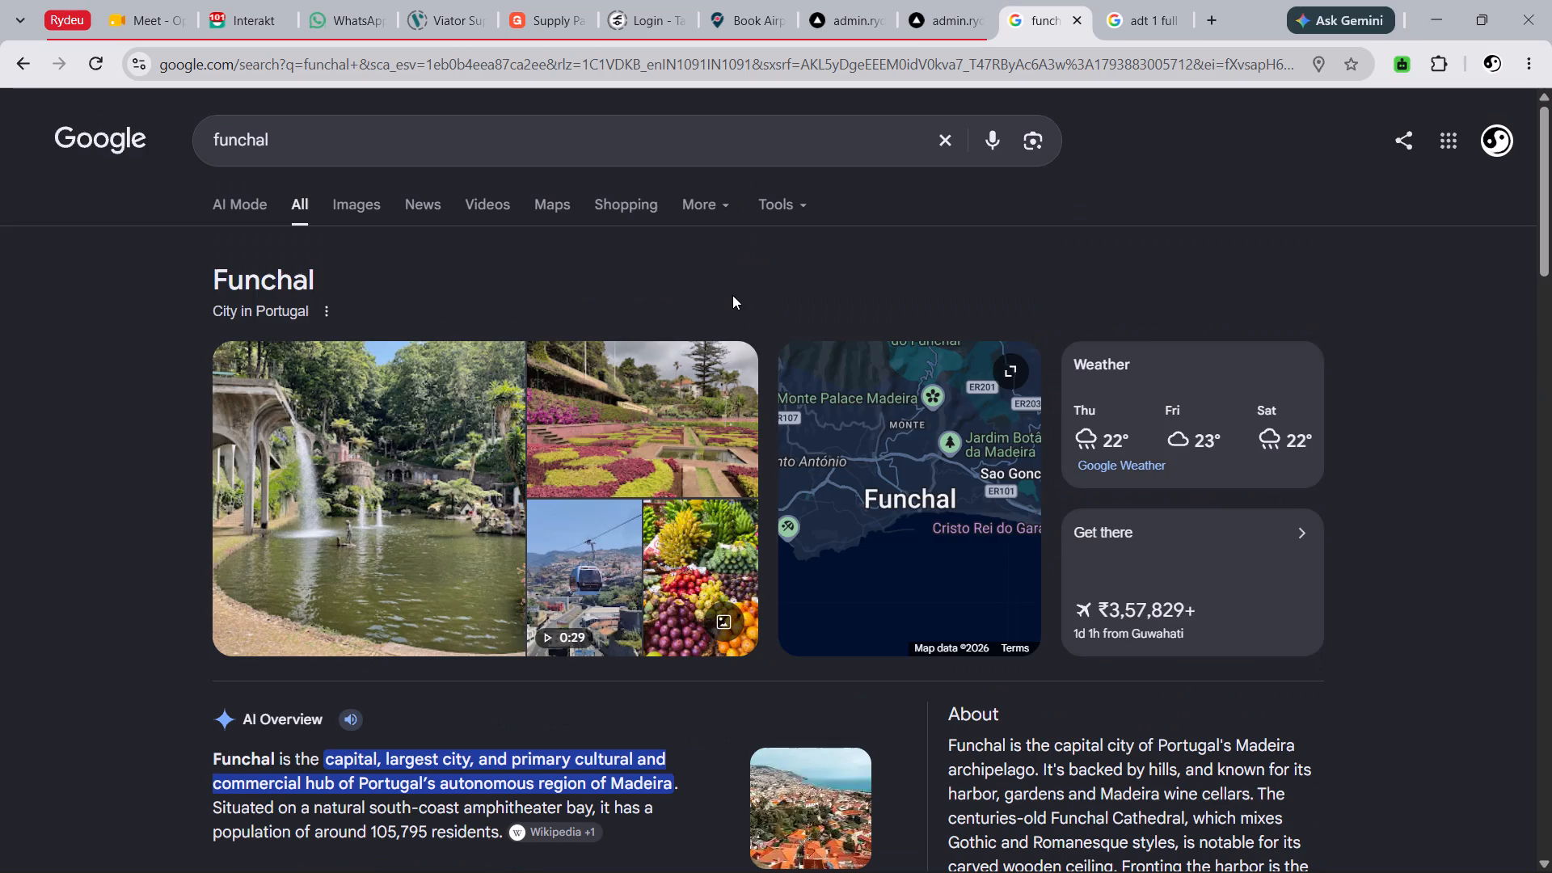
Return to the Notepad transfer notes and add a dotted line for 21: Funchal apt to Hotel, priced at 60.
{"action": "key", "text": "alt+Tab"}
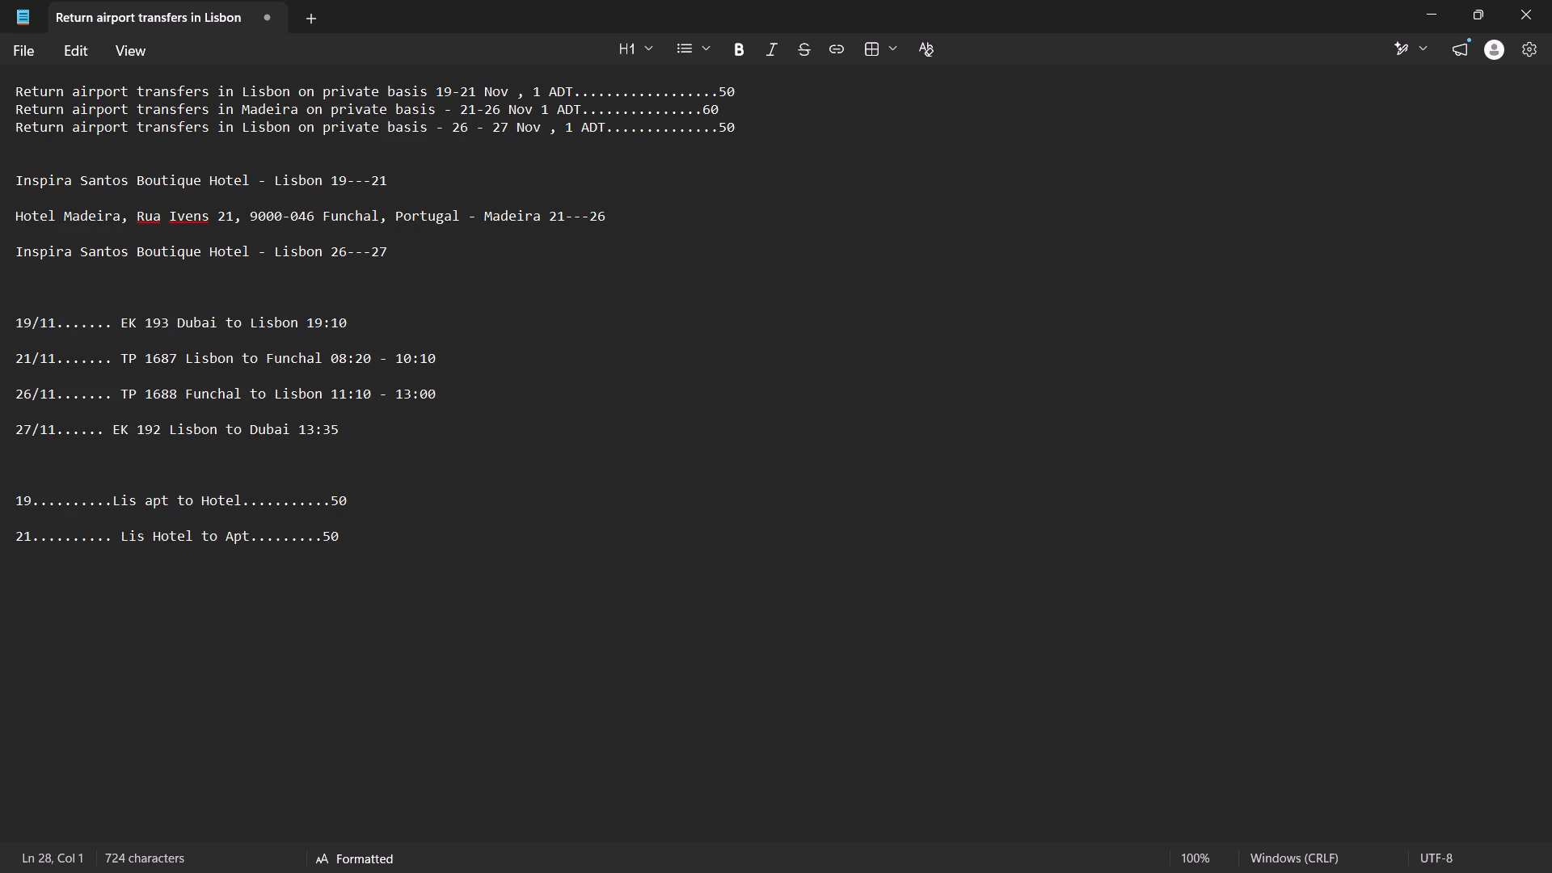
{"action": "type", "text": "21."}
{"action": "type", "text": "."}
{"action": "key", "text": "space"}
{"action": "type", "text": "Funchal apt to"}
{"action": "key", "text": "space"}
{"action": "type", "text": "Hotel"}
{"action": "key", "text": "period"}
{"action": "key", "text": "period"}
{"action": "key", "text": "period"}
{"action": "key", "text": "period"}
{"action": "key", "text": "period"}
{"action": "key", "text": "period"}
{"action": "key", "text": "period"}
{"action": "key", "text": "period"}
{"action": "key", "text": "period"}
{"action": "key", "text": "period"}
{"action": "key", "text": "period"}
{"action": "type", "text": "60"}
Add a spaced dotted line for 26: Funchal hotel to Apt, priced at 60.
{"action": "key", "text": "shift+Return"}
{"action": "key", "text": "shift+Return"}
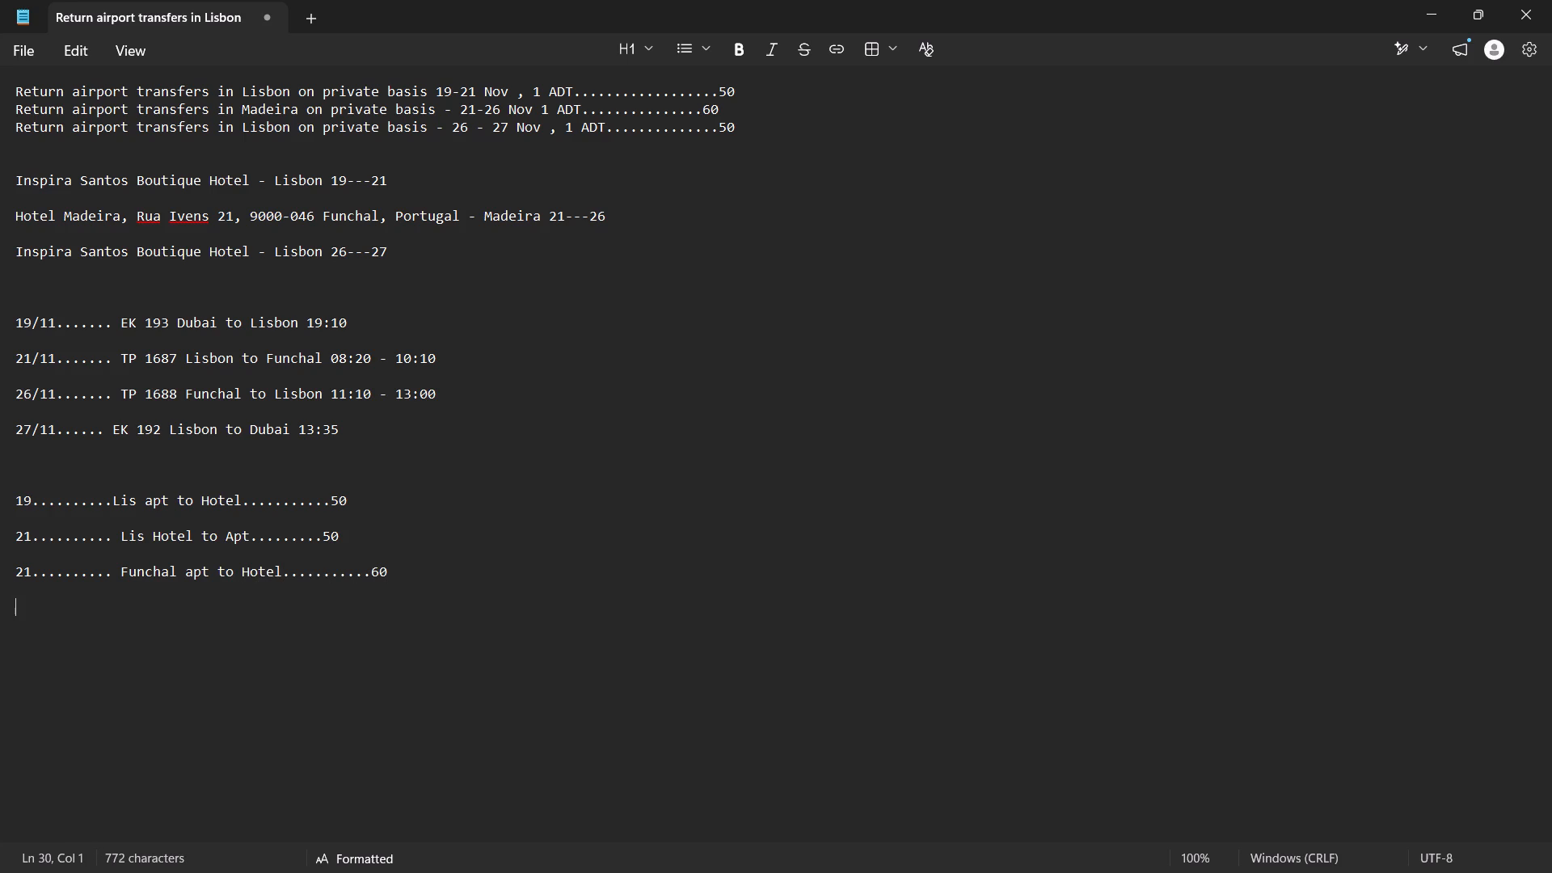
{"action": "type", "text": "26."}
{"action": "type", "text": ".."}
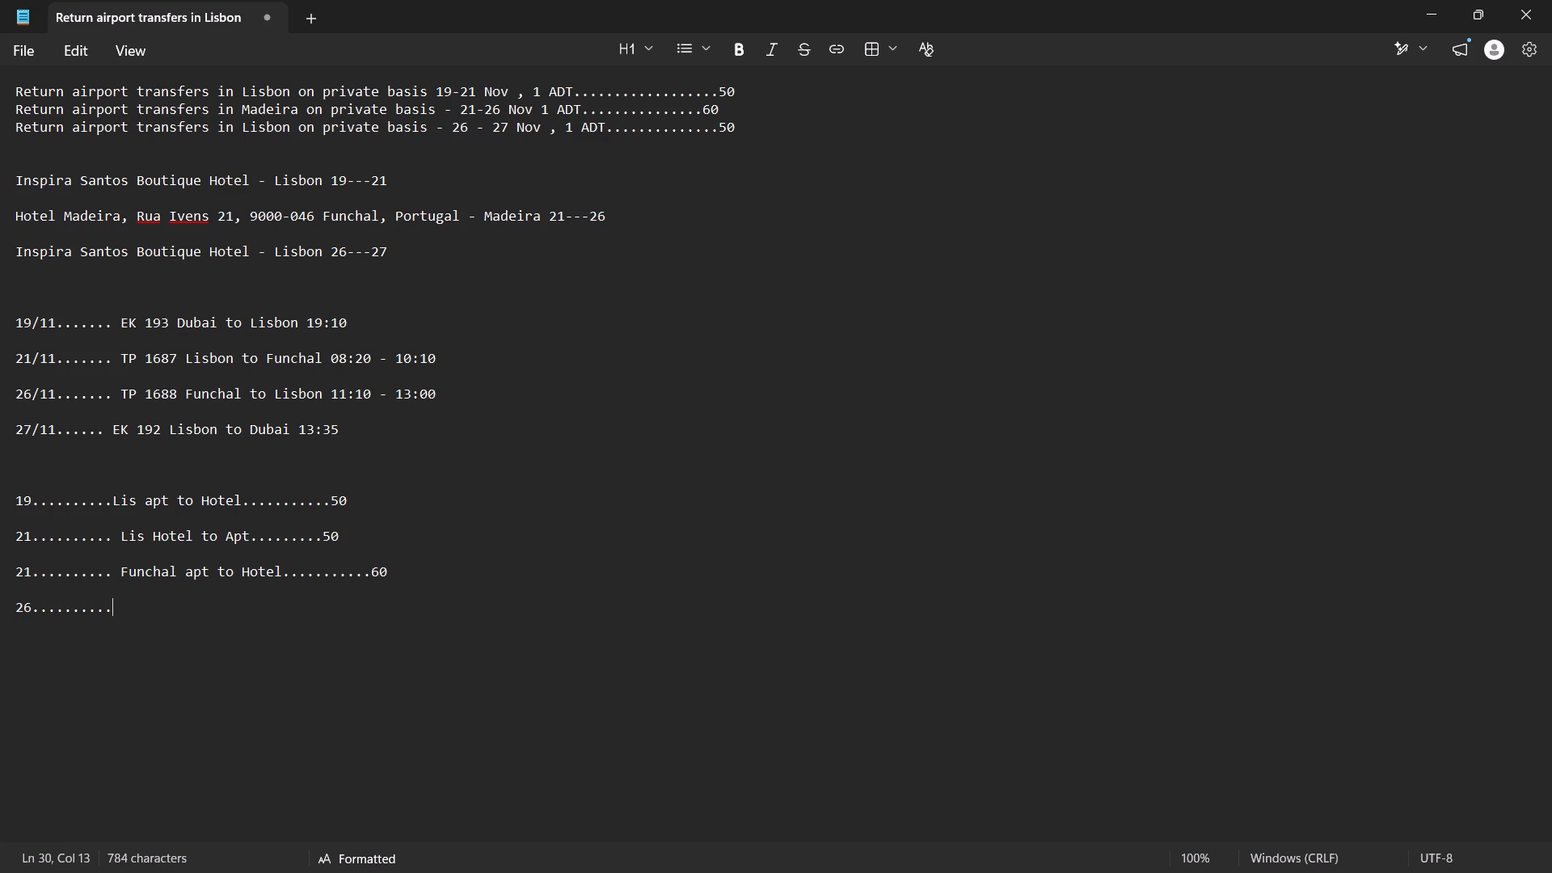
{"action": "type", "text": "Funchal hotel to Apt"}
{"action": "key", "text": "period"}
{"action": "key", "text": "period"}
{"action": "key", "text": "period"}
{"action": "key", "text": "period"}
{"action": "key", "text": "period"}
{"action": "key", "text": "period"}
{"action": "key", "text": "period"}
{"action": "key", "text": "period"}
{"action": "key", "text": "period"}
{"action": "key", "text": "period"}
{"action": "type", "text": "60"}
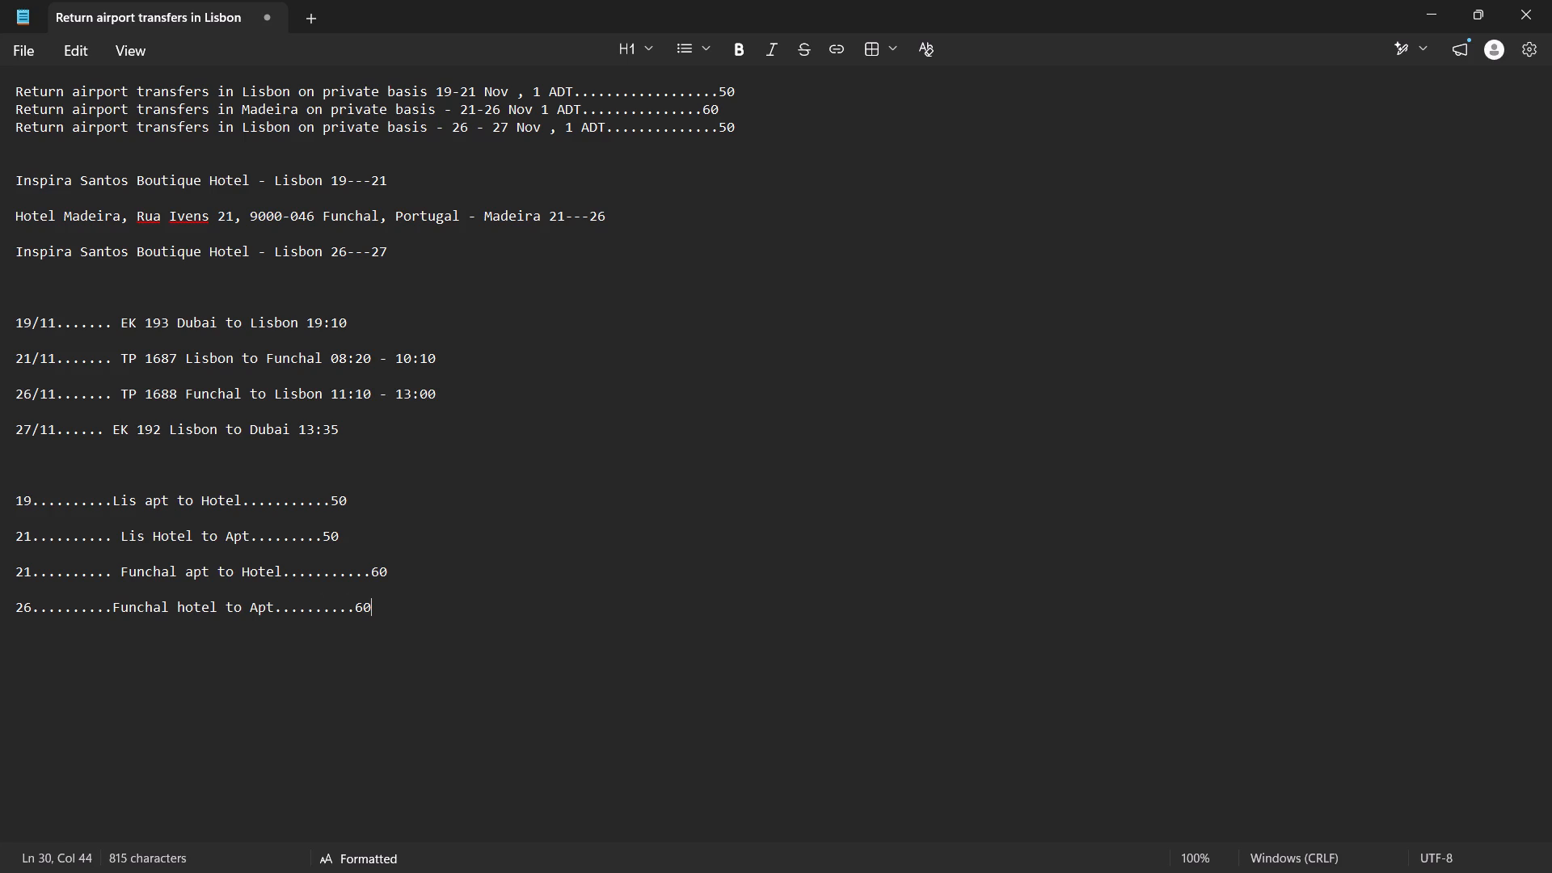
Add a second dotted line for 26 covering the Lis Apt to hotel transfer, priced at 50.
{"action": "key", "text": "shift+Return"}
{"action": "key", "text": "shift+Return"}
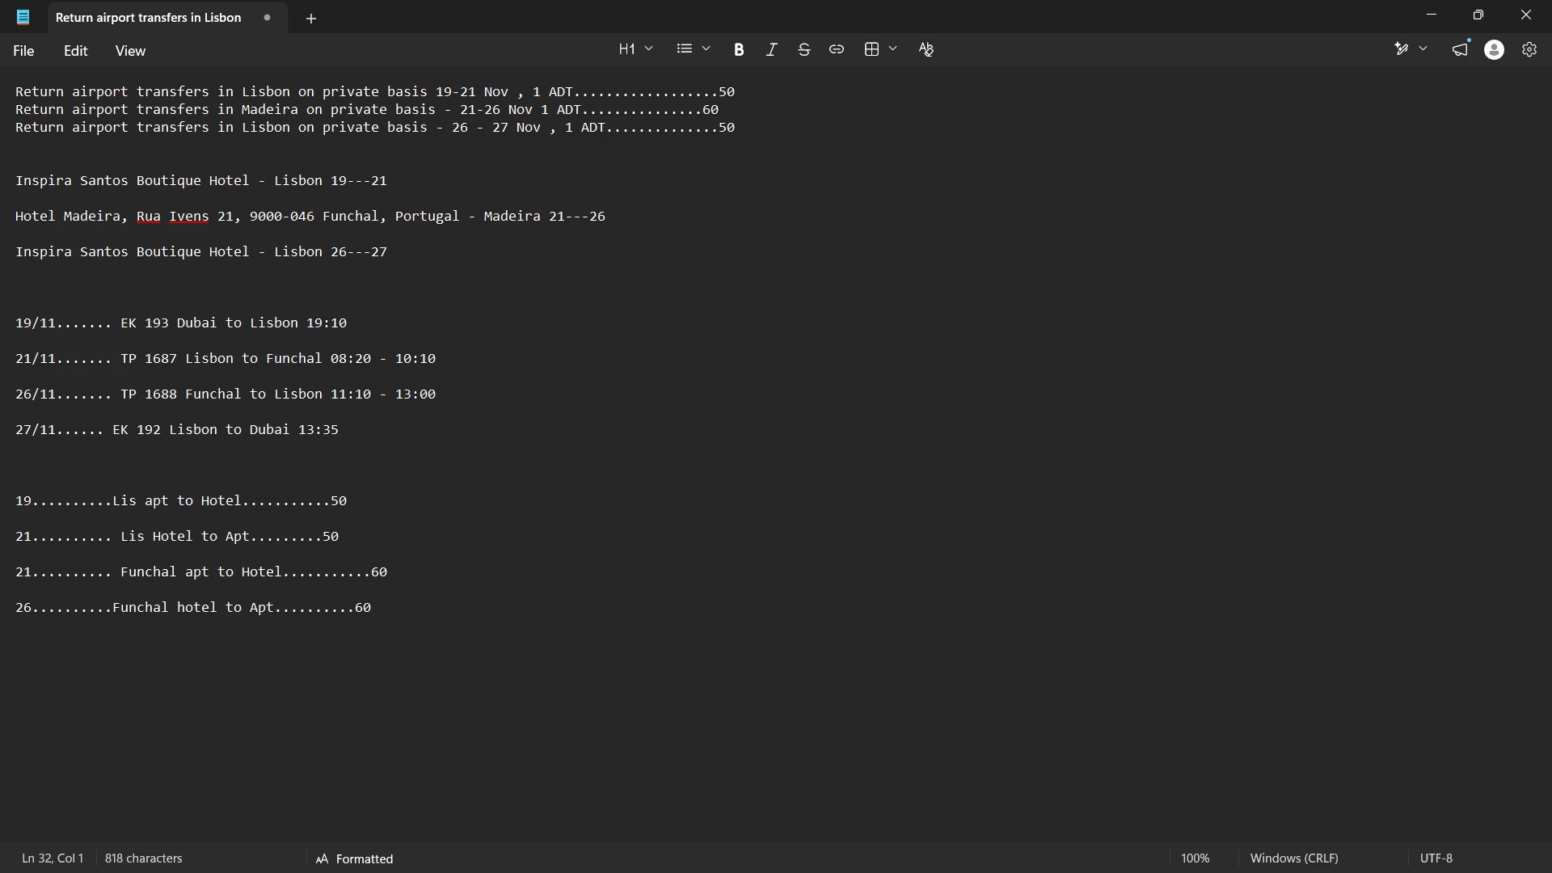
{"action": "key", "text": "Down"}
{"action": "type", "text": "26"}
{"action": "key", "text": "period"}
{"action": "key", "text": "period"}
{"action": "key", "text": "period"}
{"action": "key", "text": "period"}
{"action": "key", "text": "period"}
{"action": "key", "text": "period"}
{"action": "key", "text": "period"}
{"action": "key", "text": "period"}
{"action": "key", "text": "period"}
{"action": "key", "text": "period"}
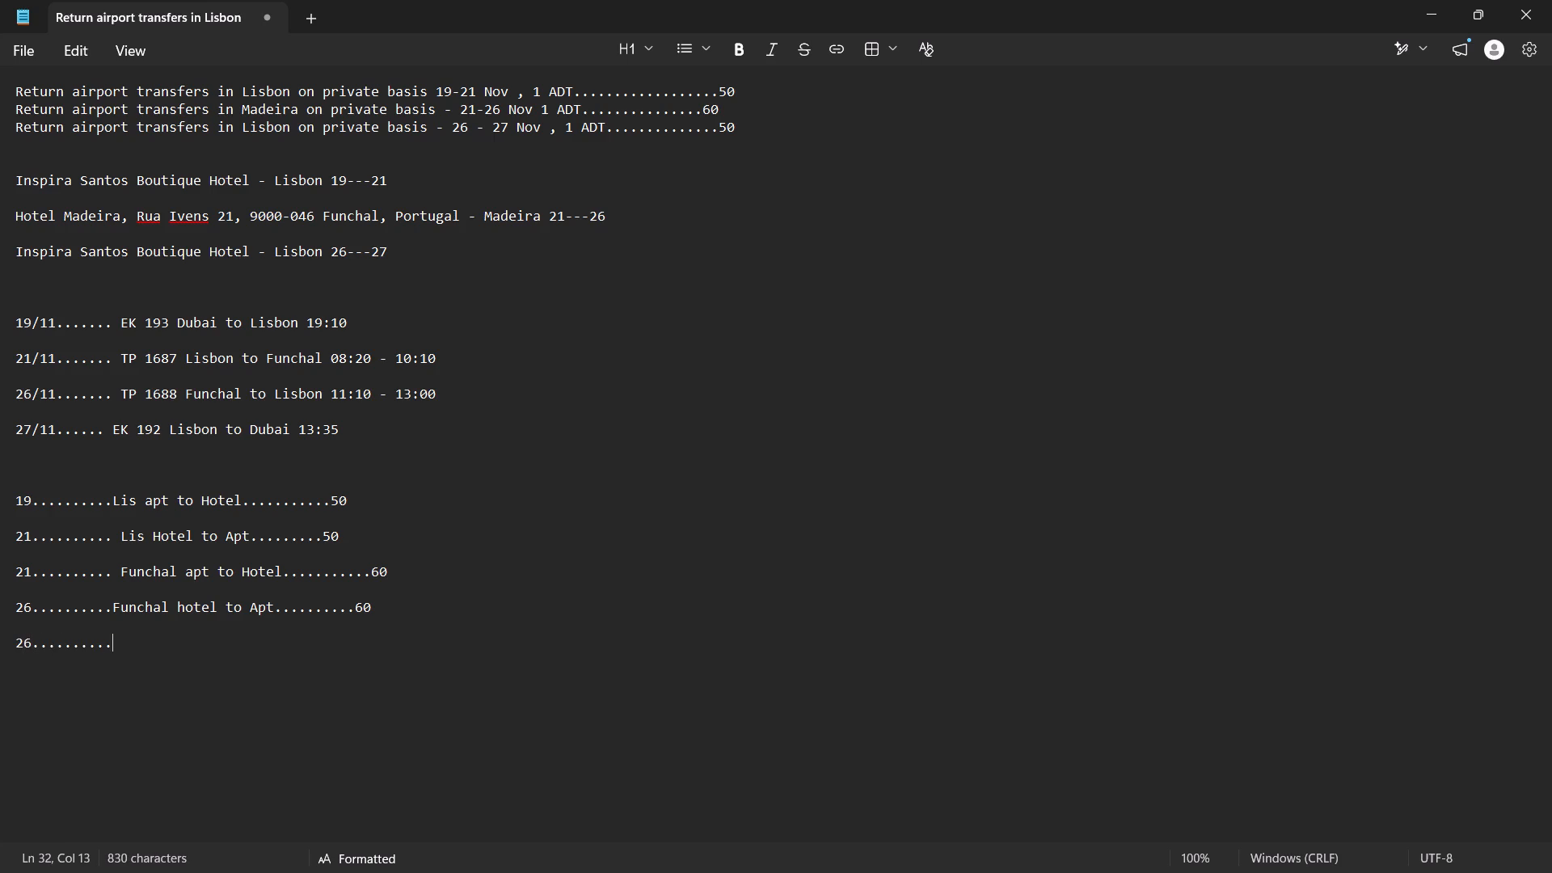
{"action": "key", "text": "shift+k"}
{"action": "key", "text": "BackSpace"}
{"action": "type", "text": "Lis Apt to HToel"}
{"action": "key", "text": "period"}
{"action": "key", "text": "period"}
{"action": "key", "text": "period"}
{"action": "key", "text": "period"}
{"action": "key", "text": "period"}
{"action": "key", "text": "period"}
{"action": "key", "text": "period"}
{"action": "key", "text": "period"}
{"action": "key", "text": "period"}
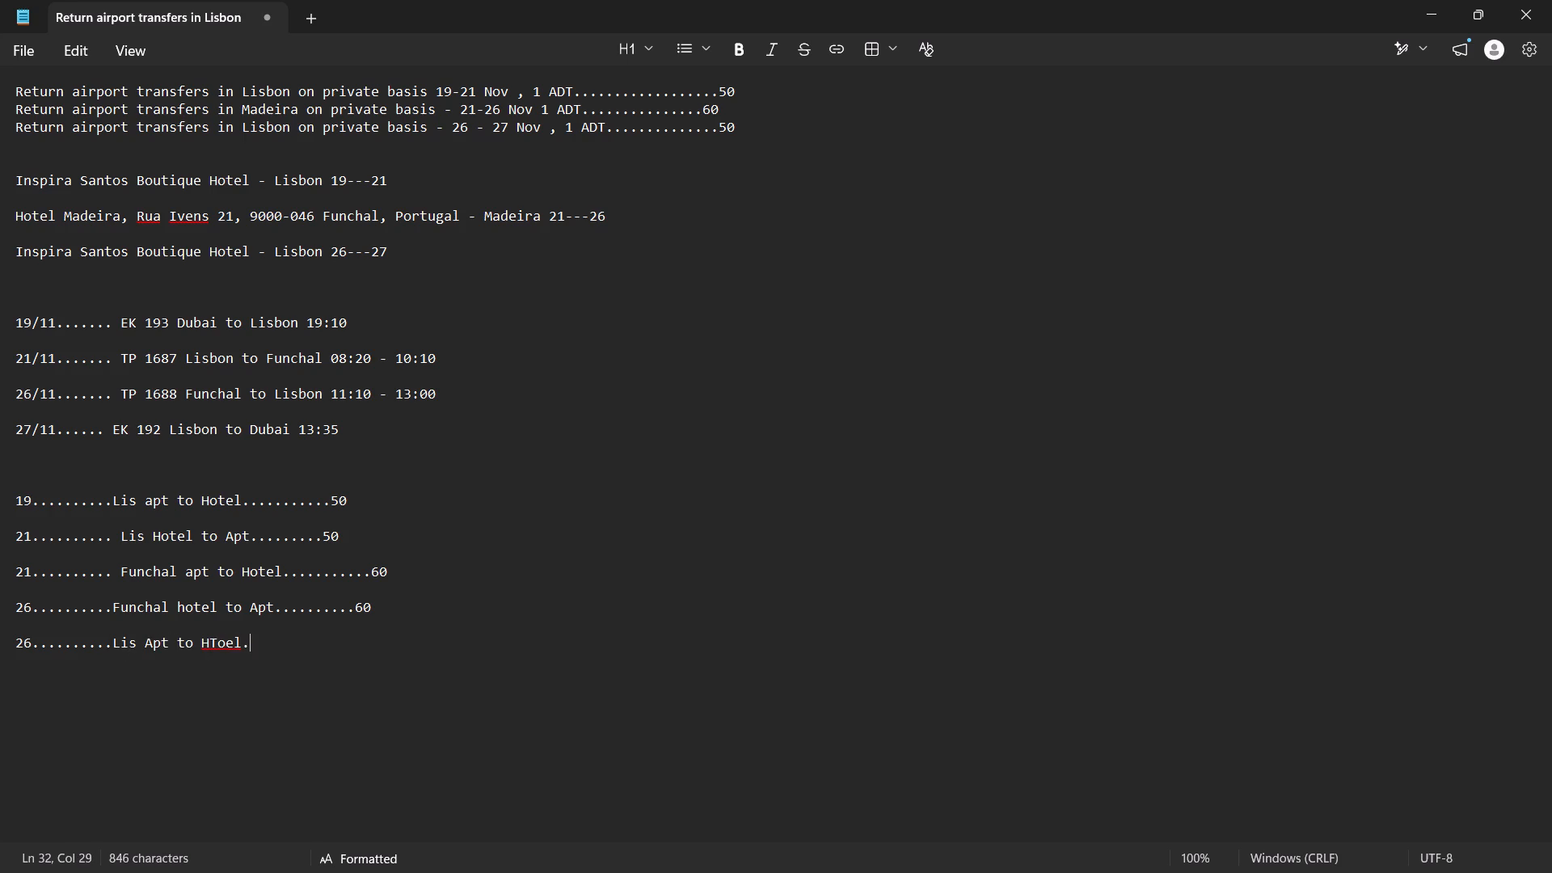
{"action": "type", "text": "50"}
Add a spaced dotted line for 27: Lis hotel to apt, priced at 50, and end the line.
{"action": "key", "text": "shift+Return"}
{"action": "key", "text": "shift+Return"}
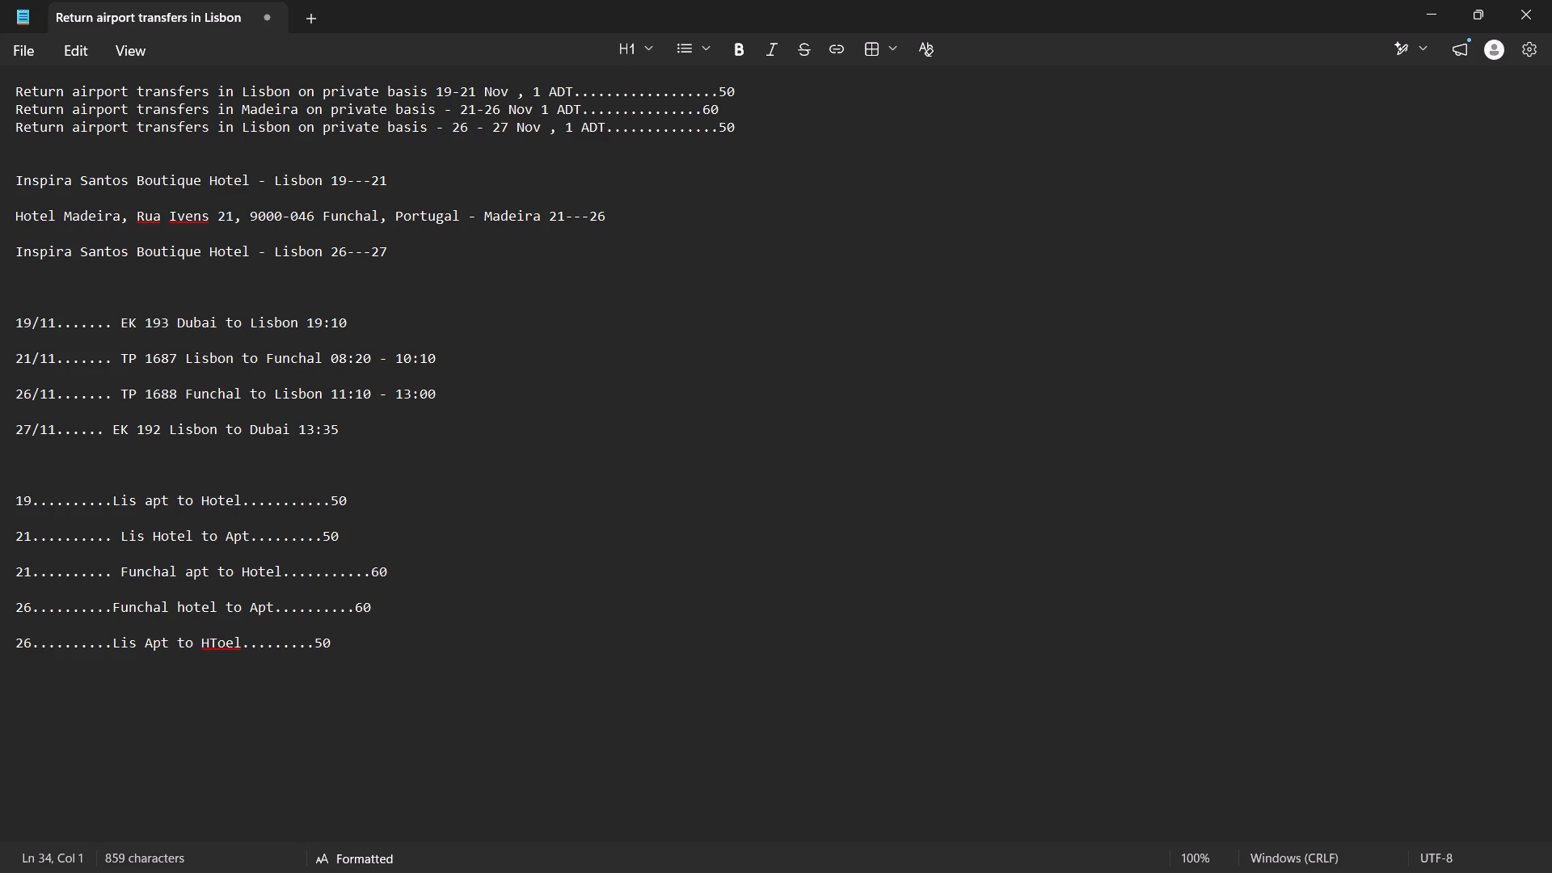
{"action": "type", "text": "27."}
{"action": "type", "text": "..."}
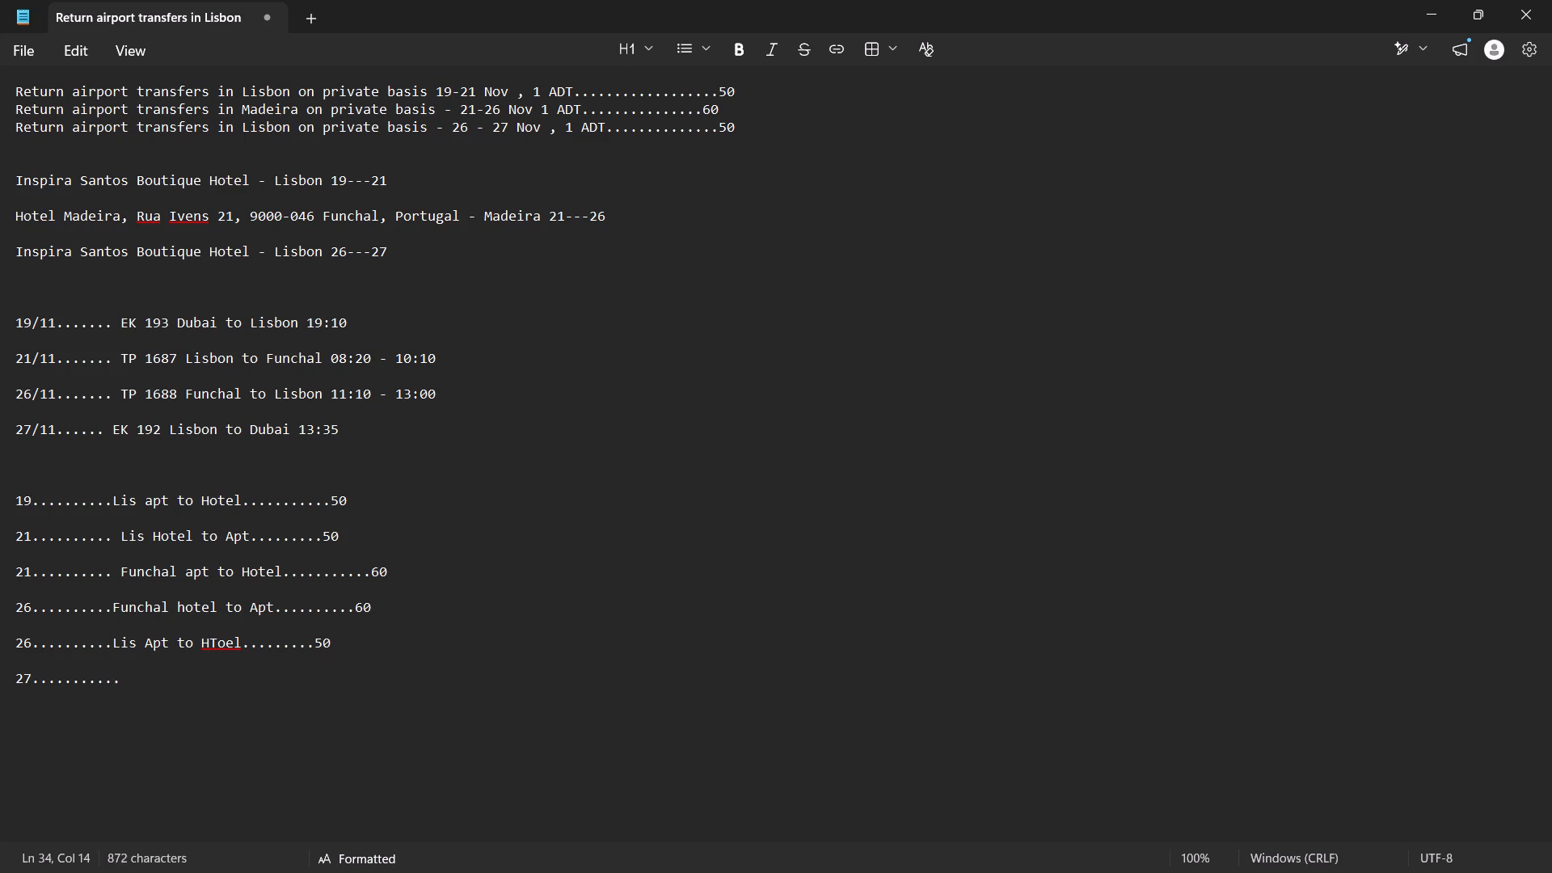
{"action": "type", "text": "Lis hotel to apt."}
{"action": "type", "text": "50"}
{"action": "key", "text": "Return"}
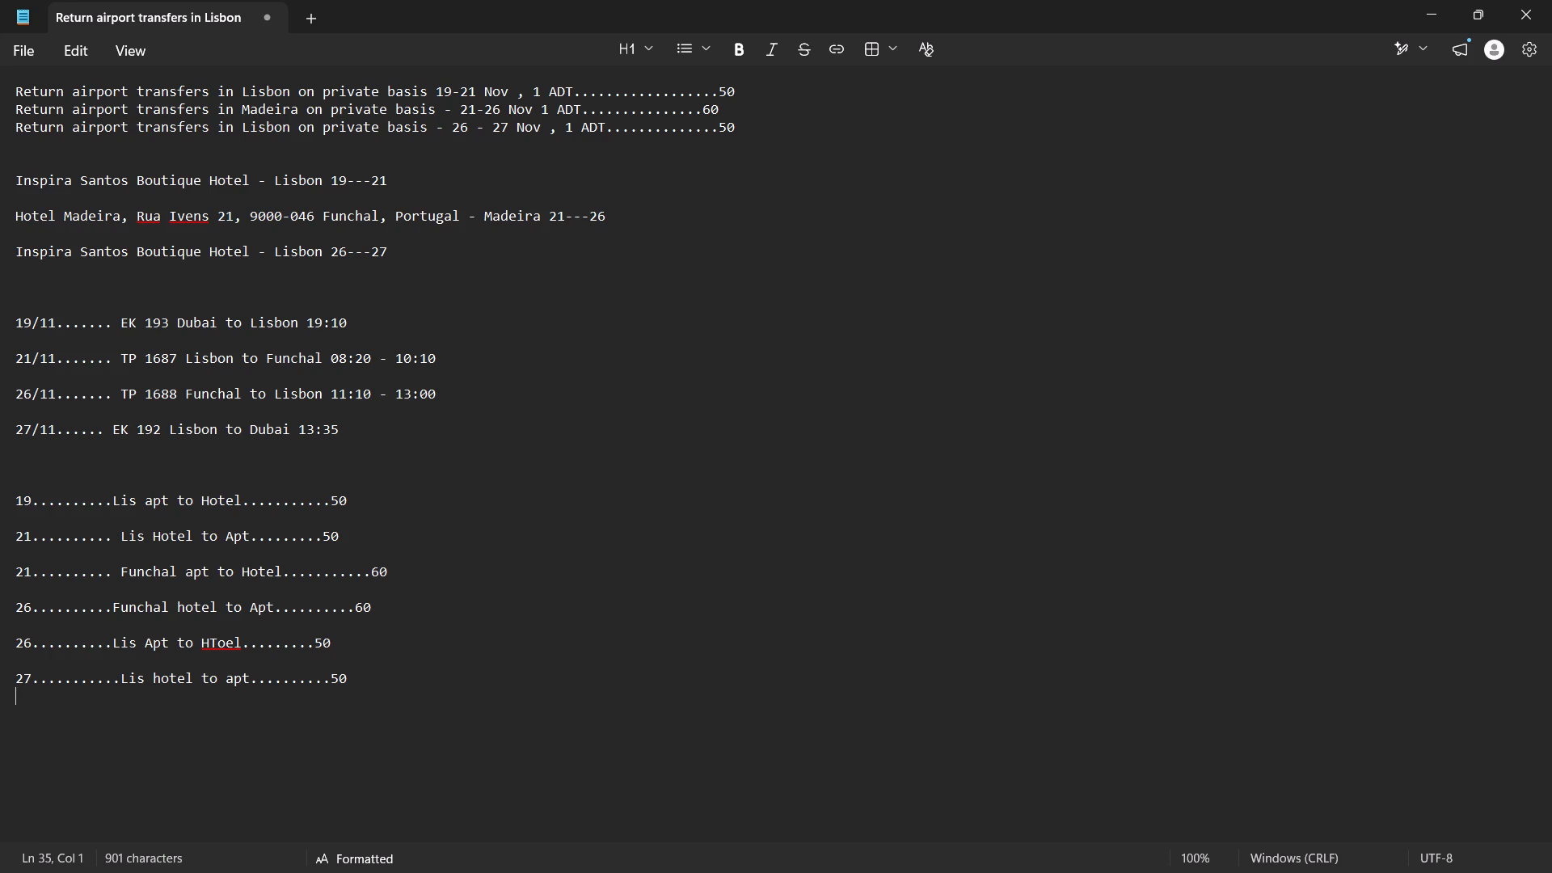
Switch to Chrome and bring up the Rydeu Admin bookings page with the blank Add Offline Booking form.
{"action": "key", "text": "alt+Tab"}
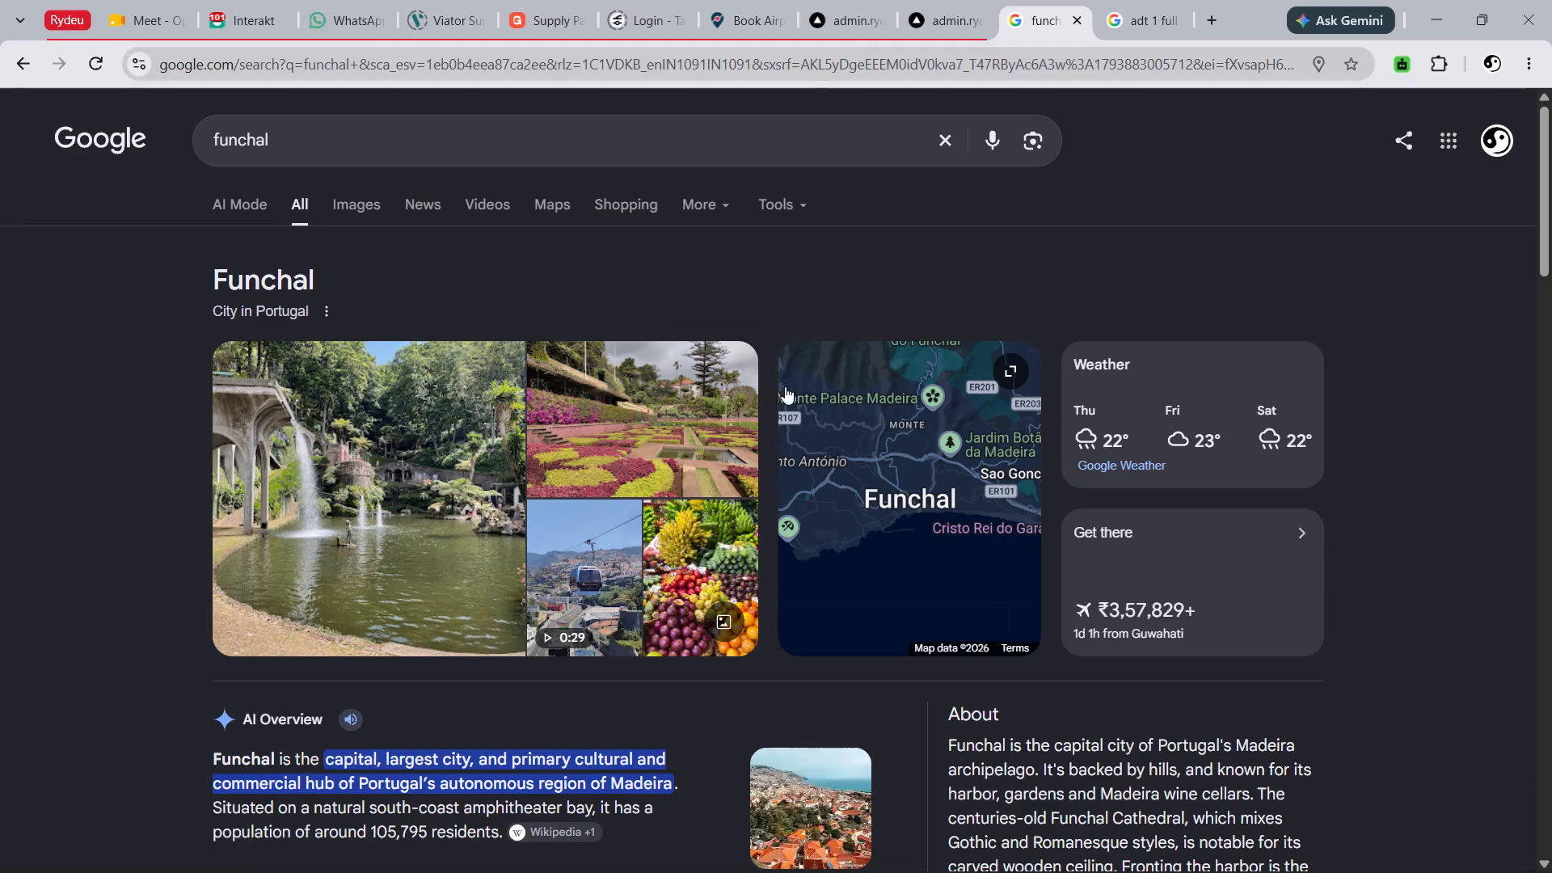
{"action": "left_click", "coordinate": [960, 0]}
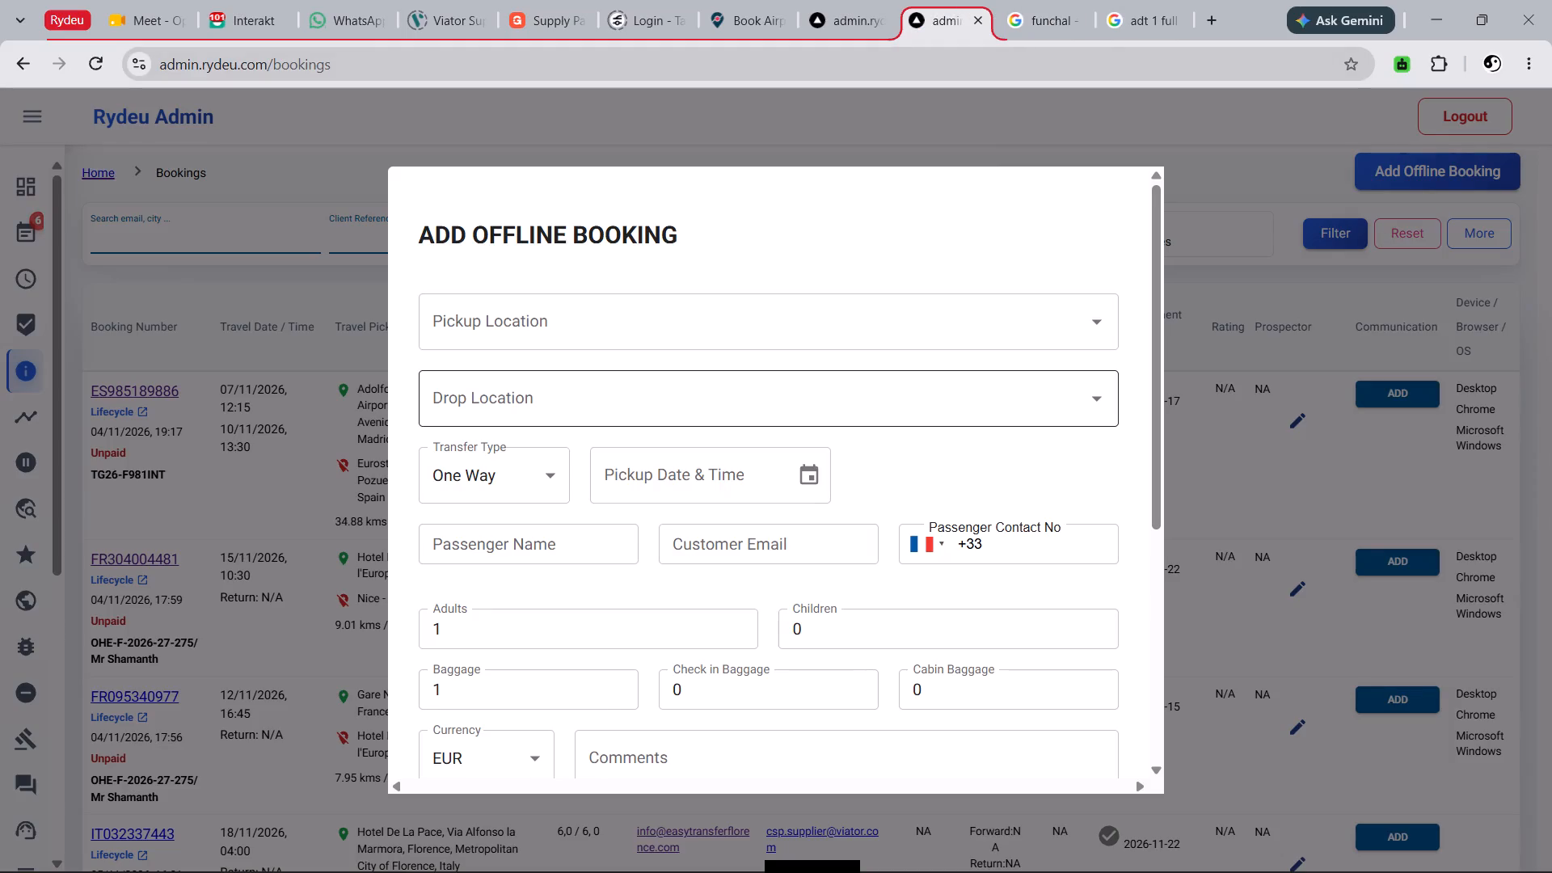
{"action": "scroll", "coordinate": [858, 380], "scroll_direction": "up", "scroll_amount": 6}
Switch from the offline booking form to the WhatsApp window showing the Lisbon and Funchal flight details.
{"action": "key", "text": "alt+Tab"}
{"action": "key", "text": "alt+Tab"}
{"action": "key", "text": "alt+Tab"}
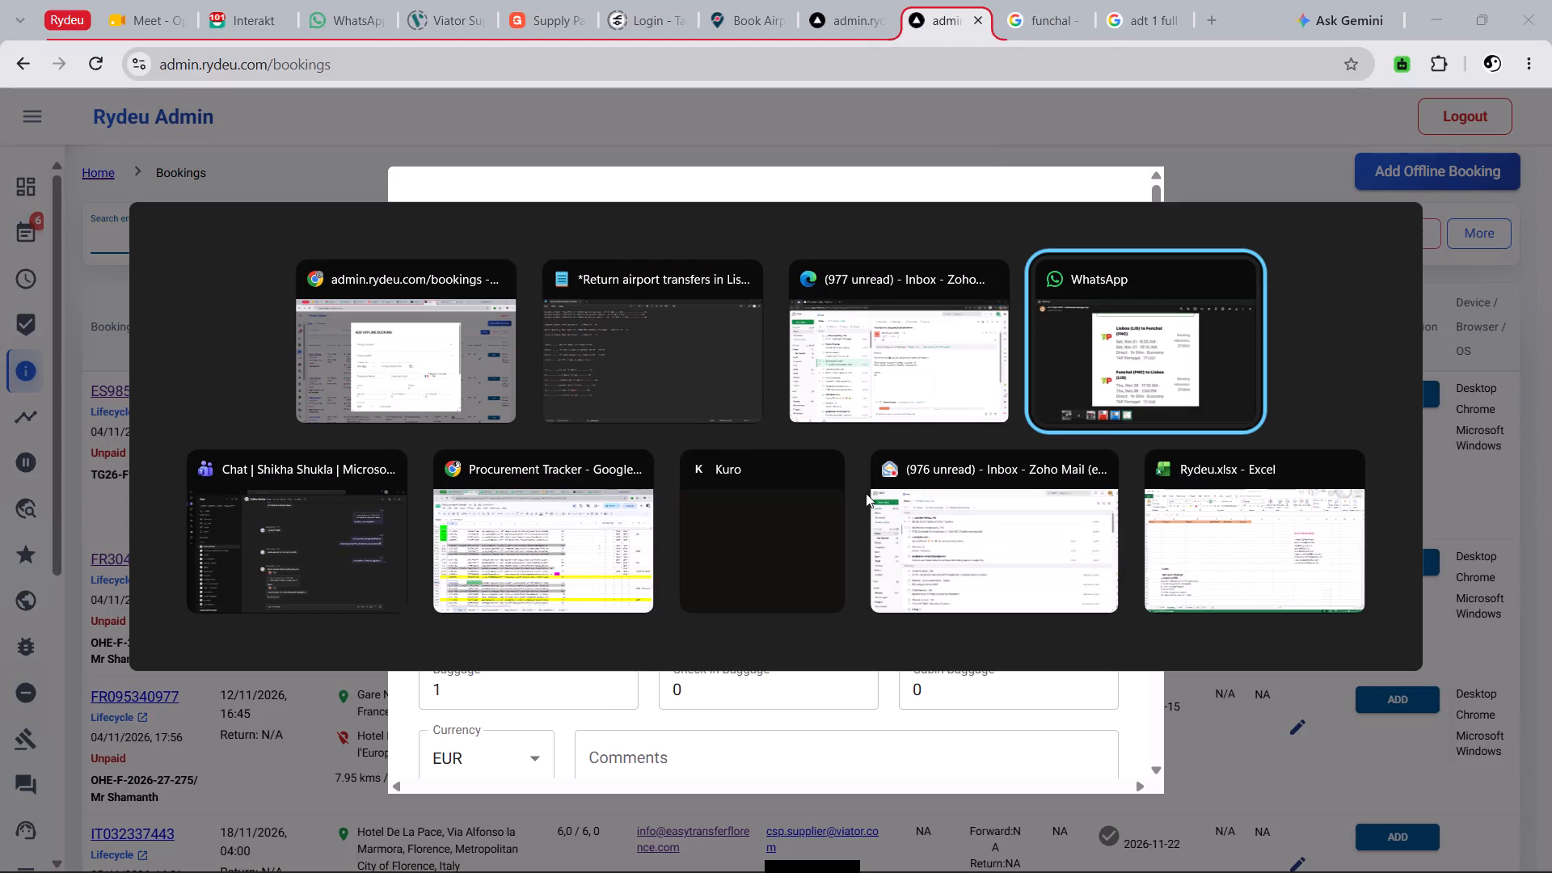
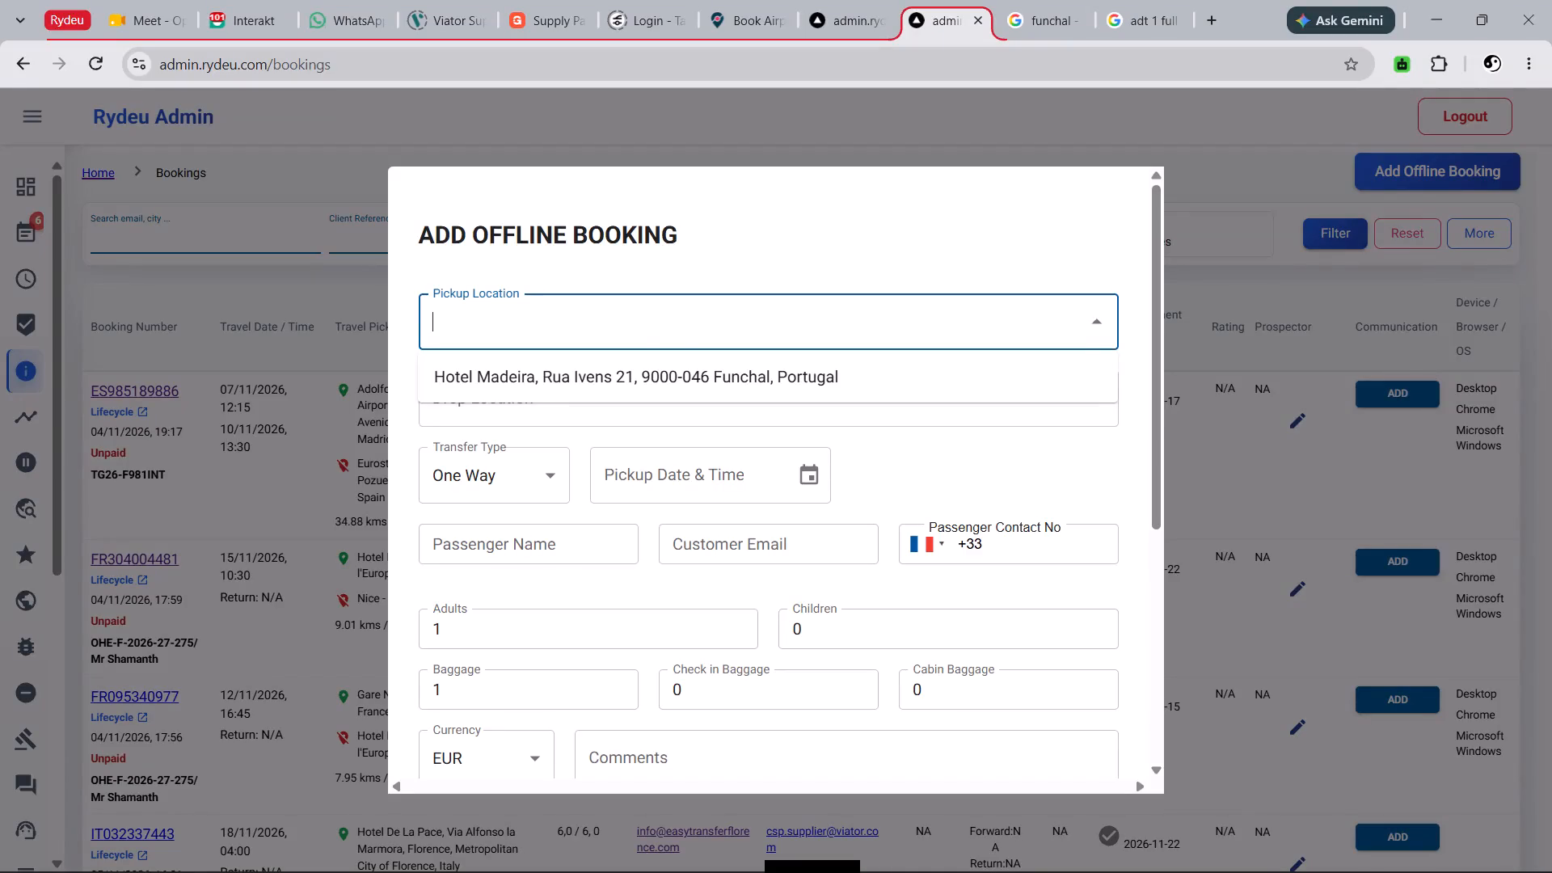
Check the transfer notes in Notepad for the booking details and switch back to the Rydeu Admin offline booking form.
{"action": "key", "text": "alt+Tab"}
{"action": "key", "text": "alt+Tab"}
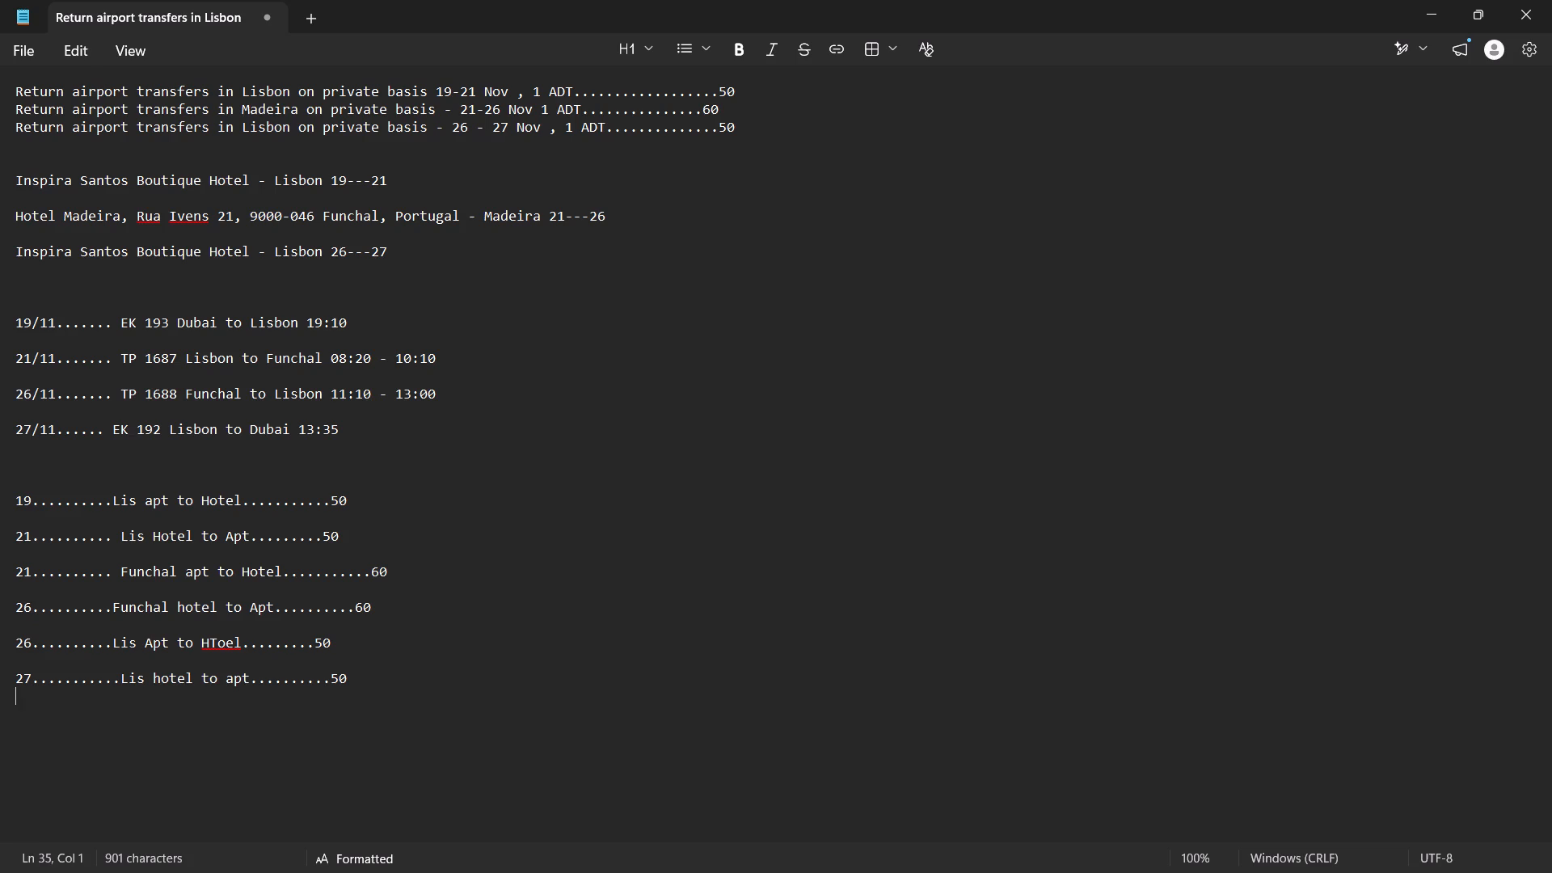
{"action": "key", "text": "alt+Tab"}
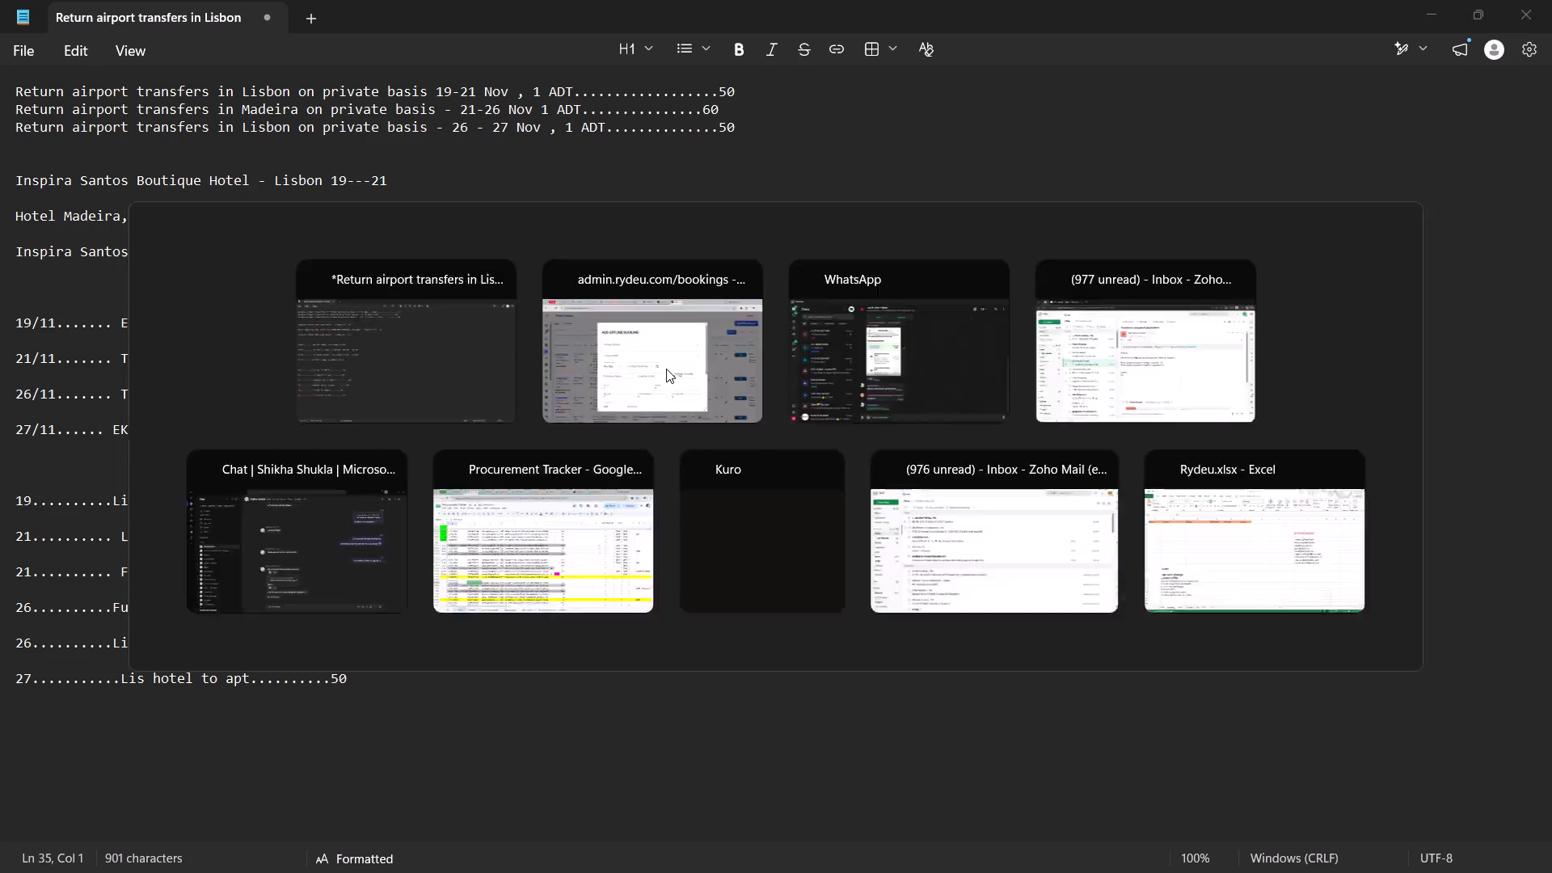
In the Chrome offline booking form, set the pickup location to Lisbon Airport (LIS), Alameda das Comunidades Portuguesas, Lisbon, Portugal.
{"action": "type", "text": "Lis"}
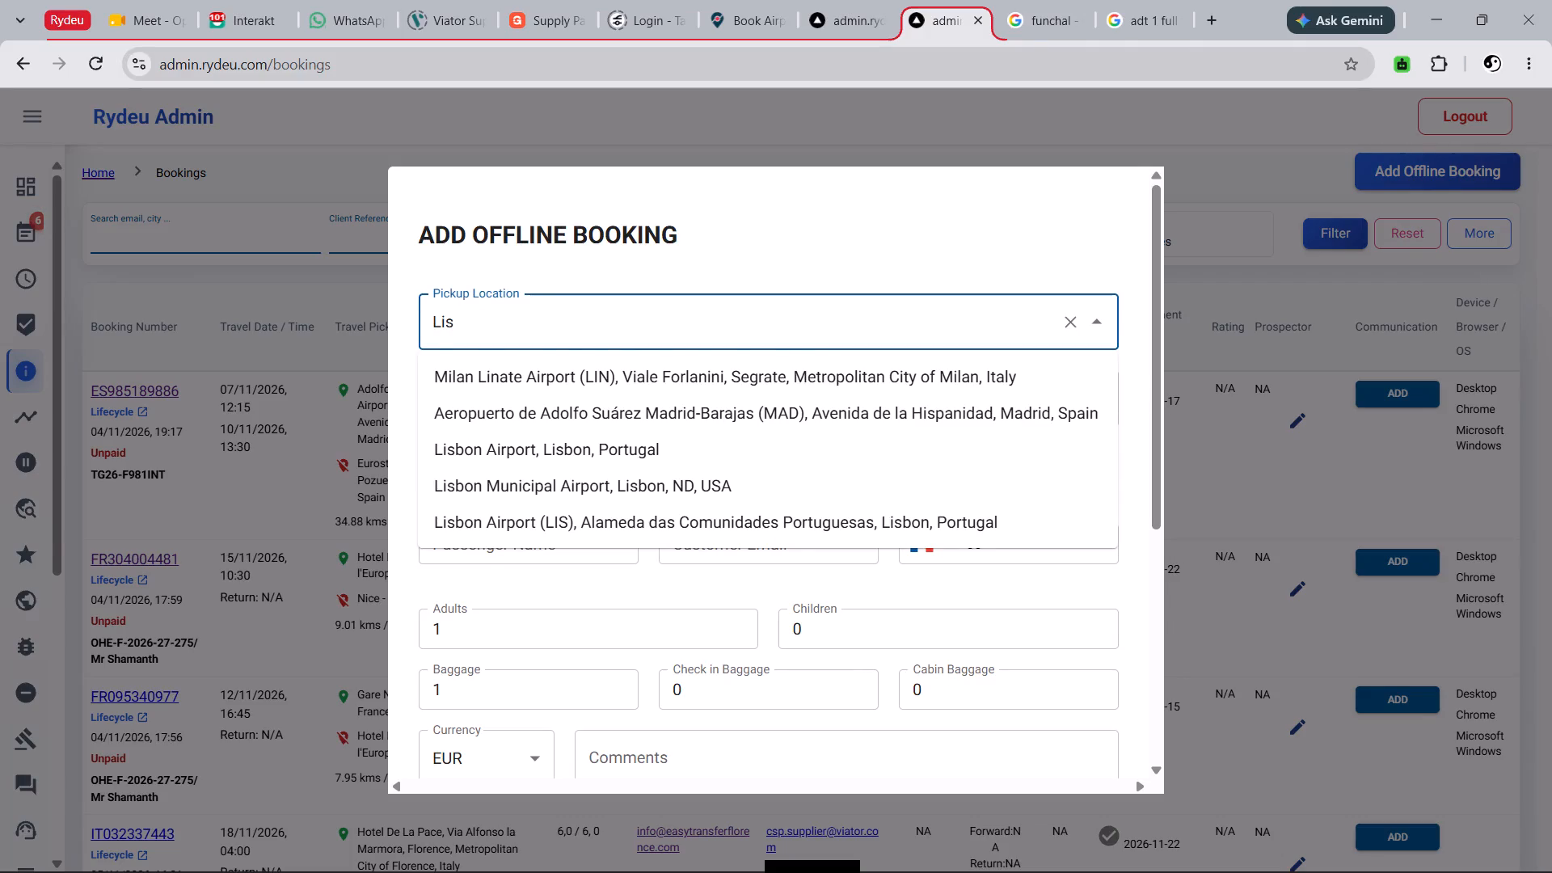
{"action": "left_click", "coordinate": [686, 532]}
Switch to the Notepad notes and delete the three return airport transfer summary lines, leaving one blank line above the hotel list.
{"action": "key", "text": "alt+Tab"}
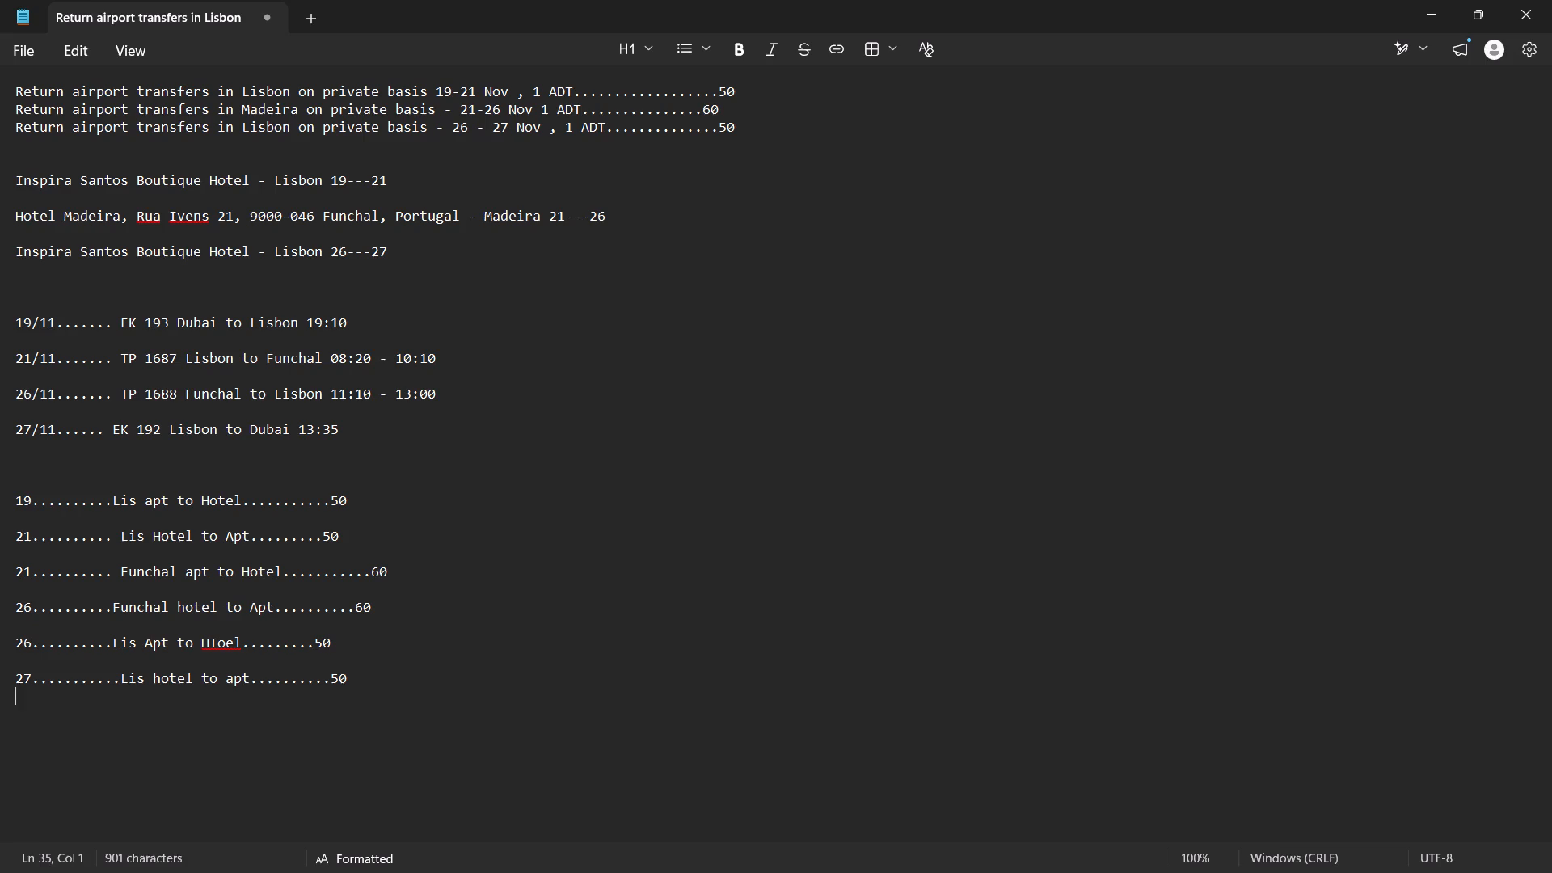
{"action": "left_click_drag", "start_coordinate": [774, 127], "coordinate": [382, 112]}
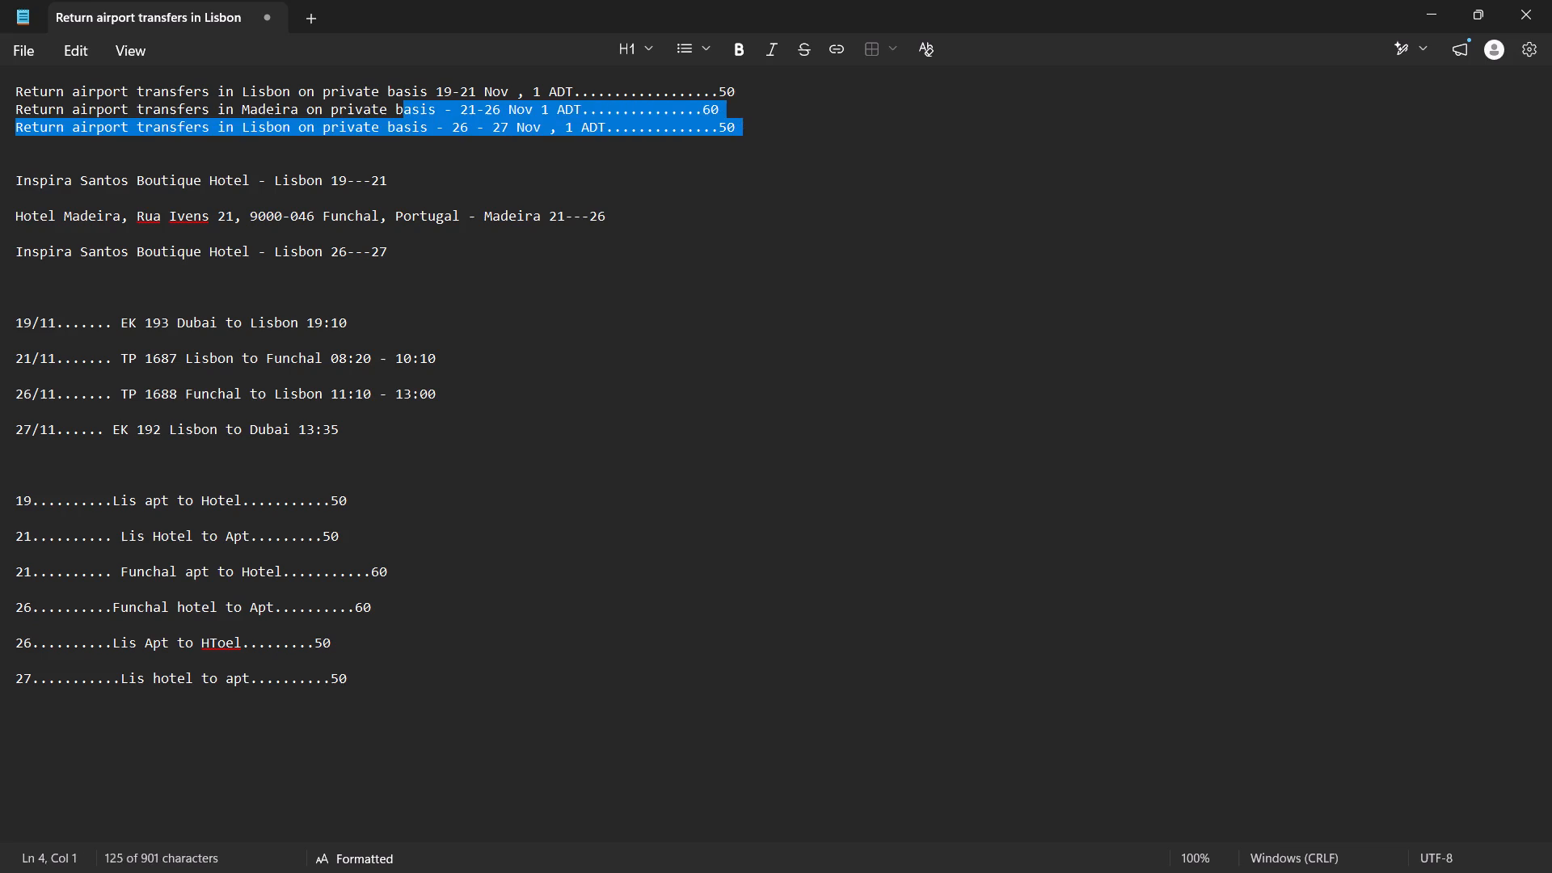
{"action": "left_click_drag", "start_coordinate": [382, 112], "coordinate": [8, 85]}
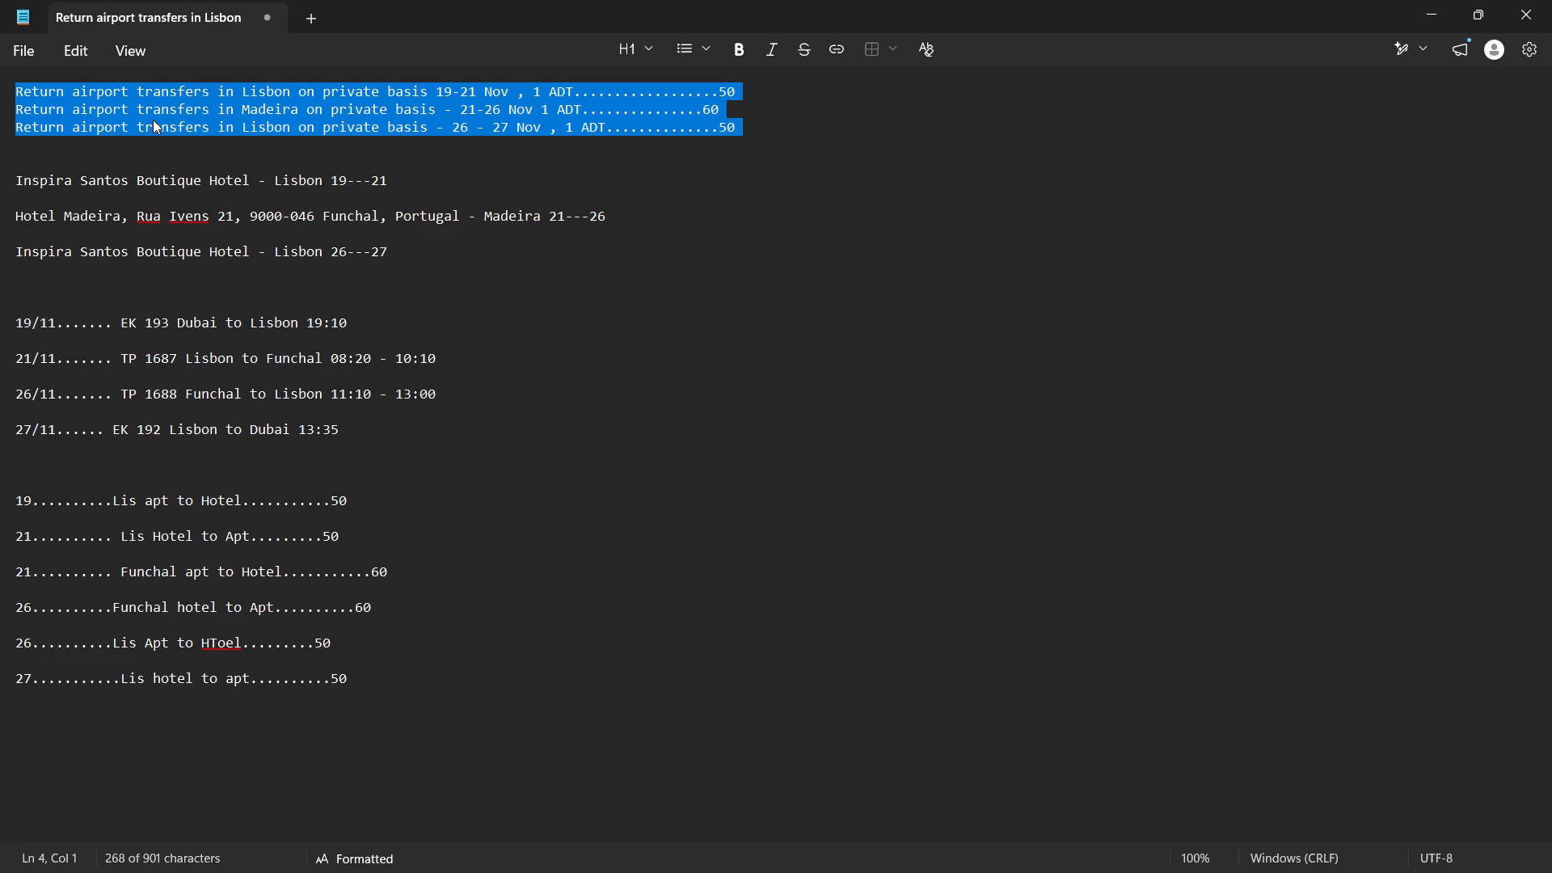
{"action": "key", "text": "Delete"}
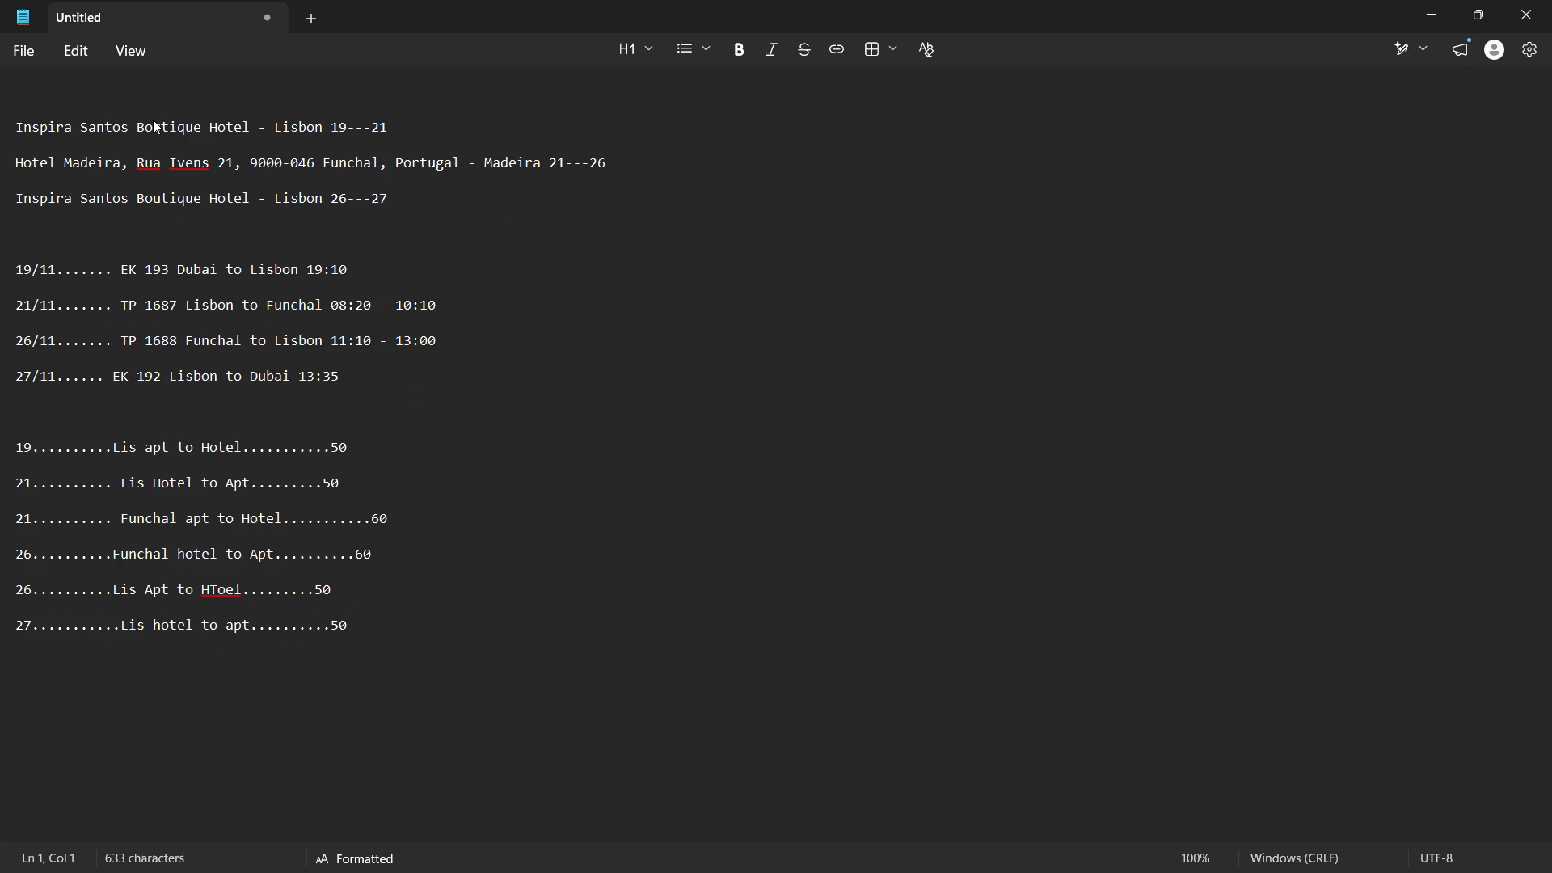
{"action": "key", "text": "Delete"}
{"action": "key", "text": "Delete"}
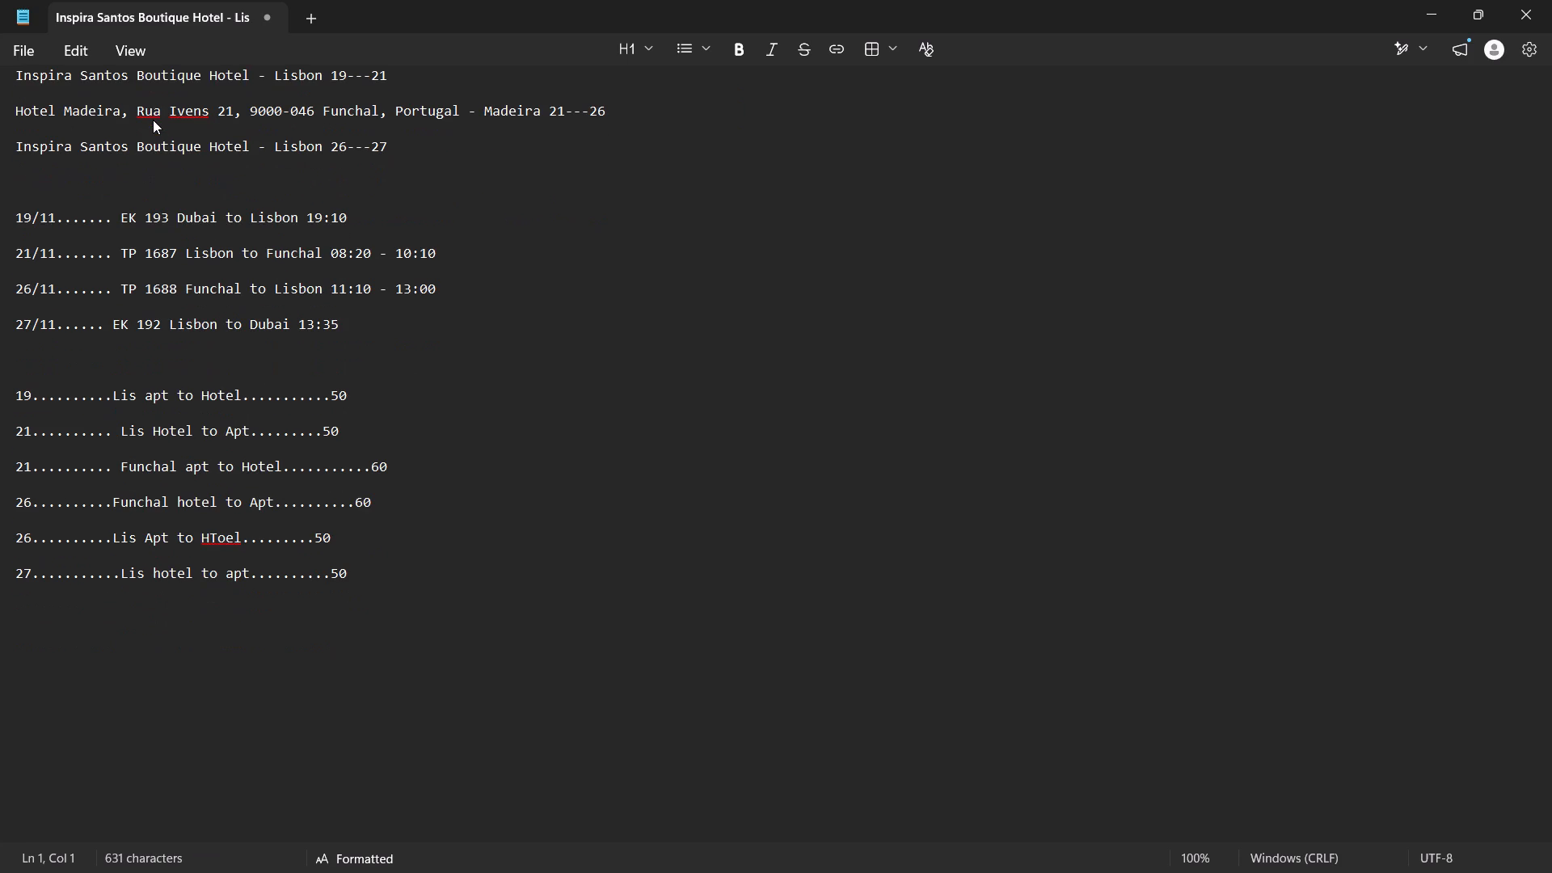
{"action": "key", "text": "shift+Return"}
Copy the hotel name Inspira Santos Boutique Hotel from the notes and set it, Avenida Dom Carlos I, Lisbon, as the Chrome booking's drop location.
{"action": "key", "text": "ctrl+shift+Right"}
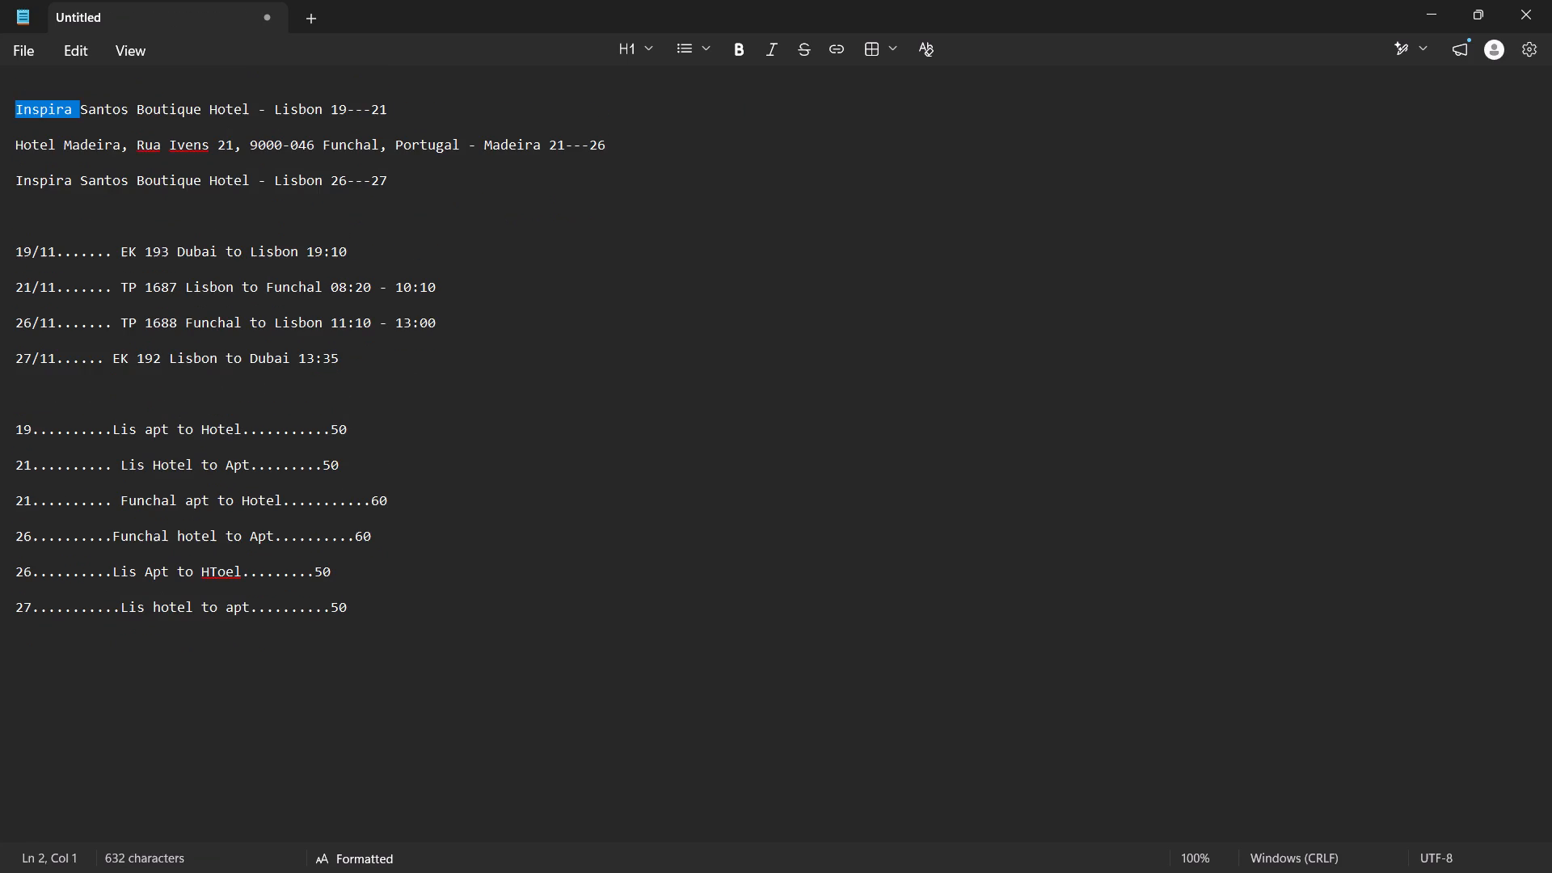
{"action": "key", "text": "ctrl+shift+Right"}
{"action": "key", "text": "ctrl+shift+Right"}
{"action": "key", "text": "ctrl+shift+Right"}
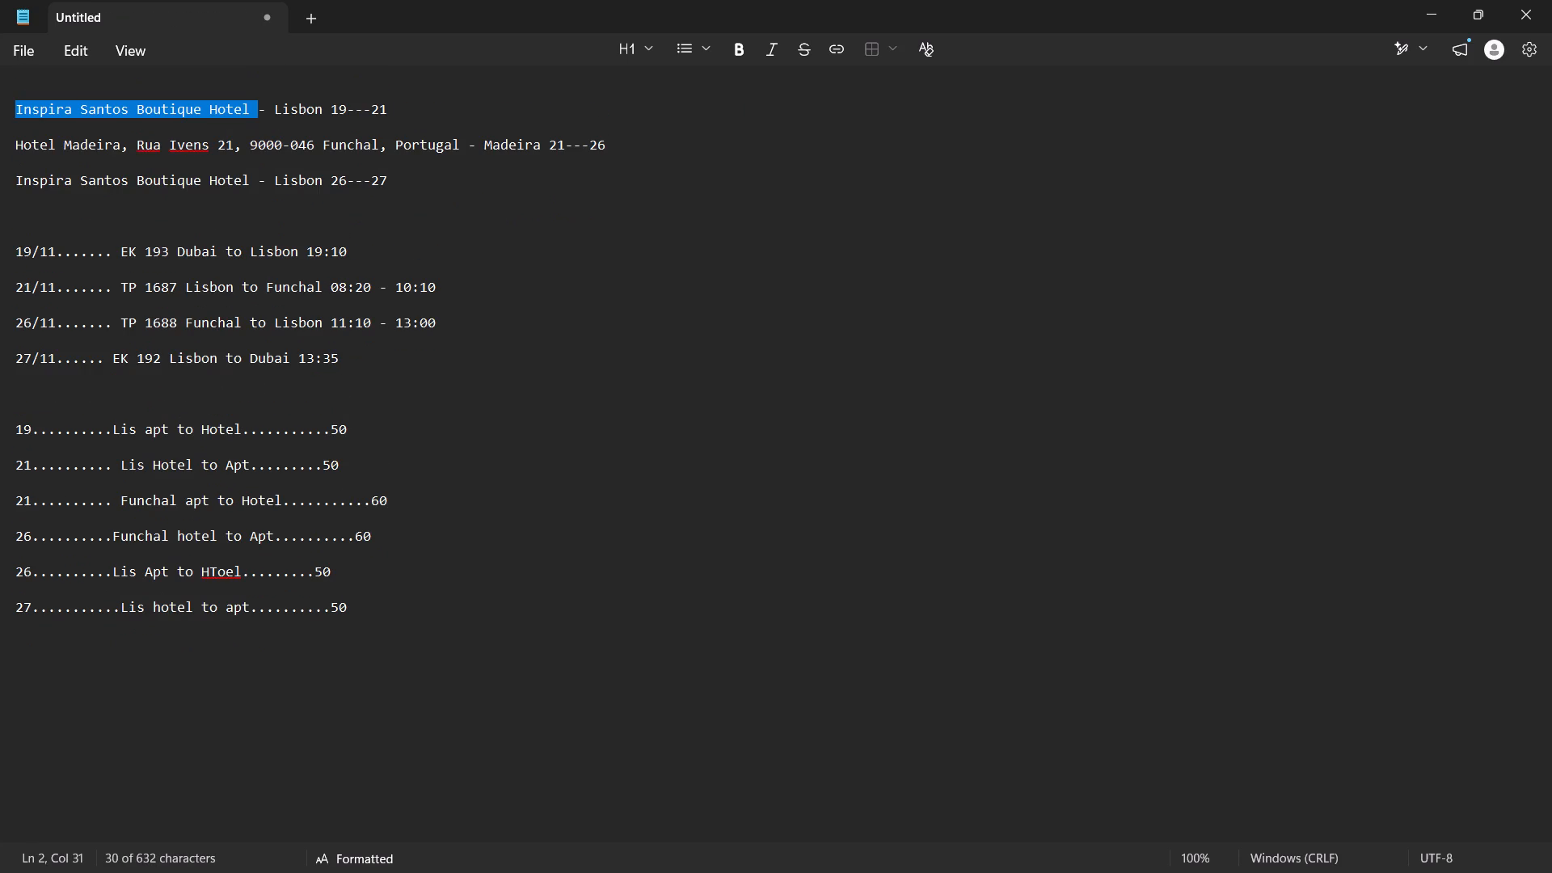
{"action": "key", "text": "ctrl+c"}
{"action": "key", "text": "alt+Tab"}
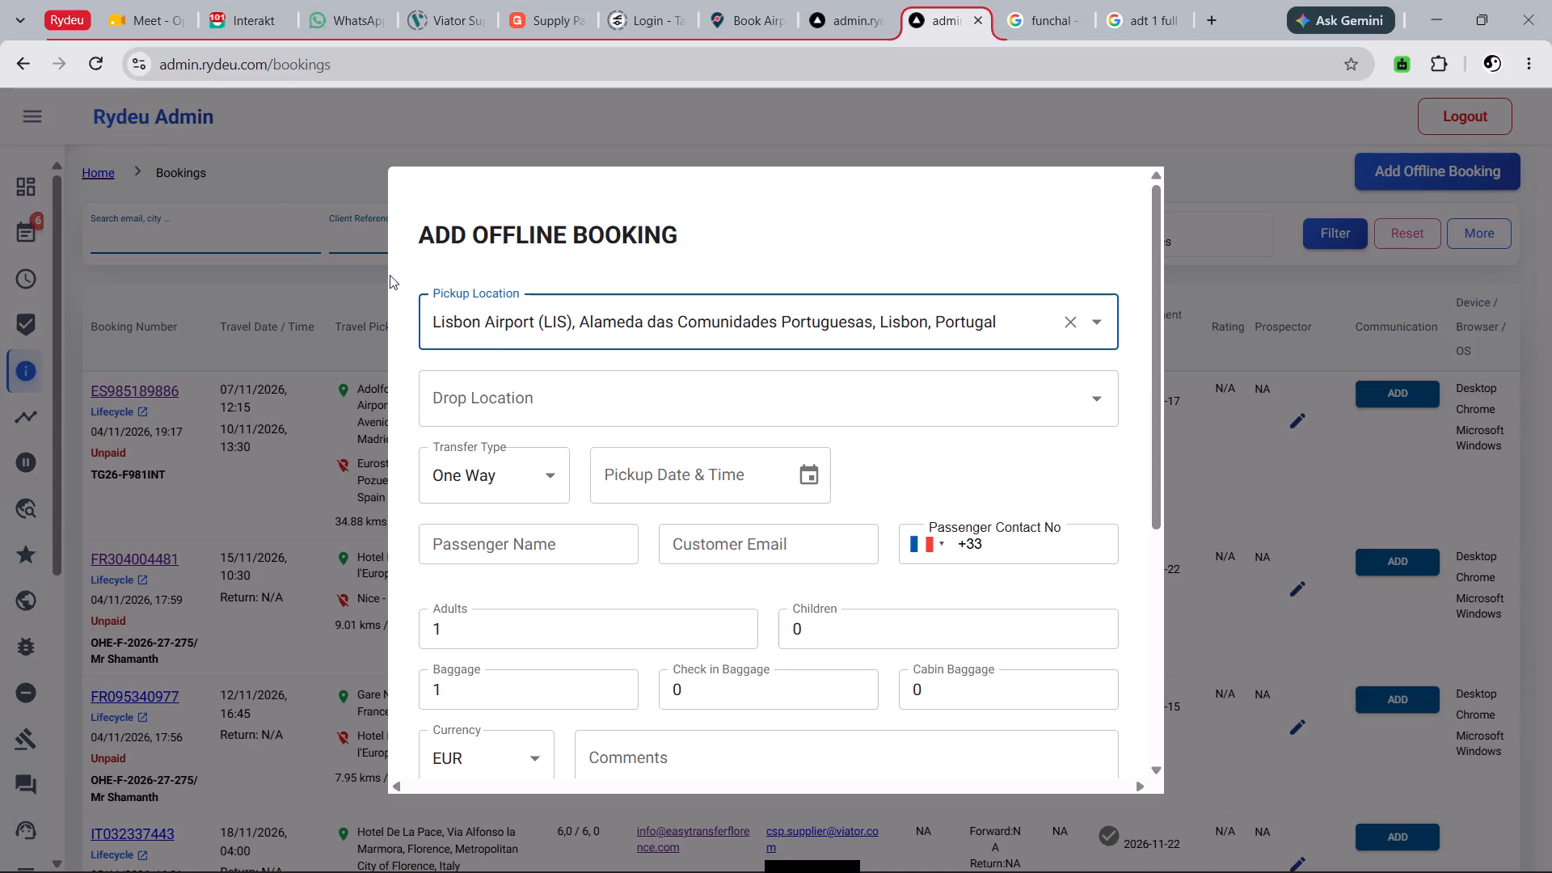
{"action": "left_click", "coordinate": [542, 395]}
{"action": "key", "text": "ctrl+v"}
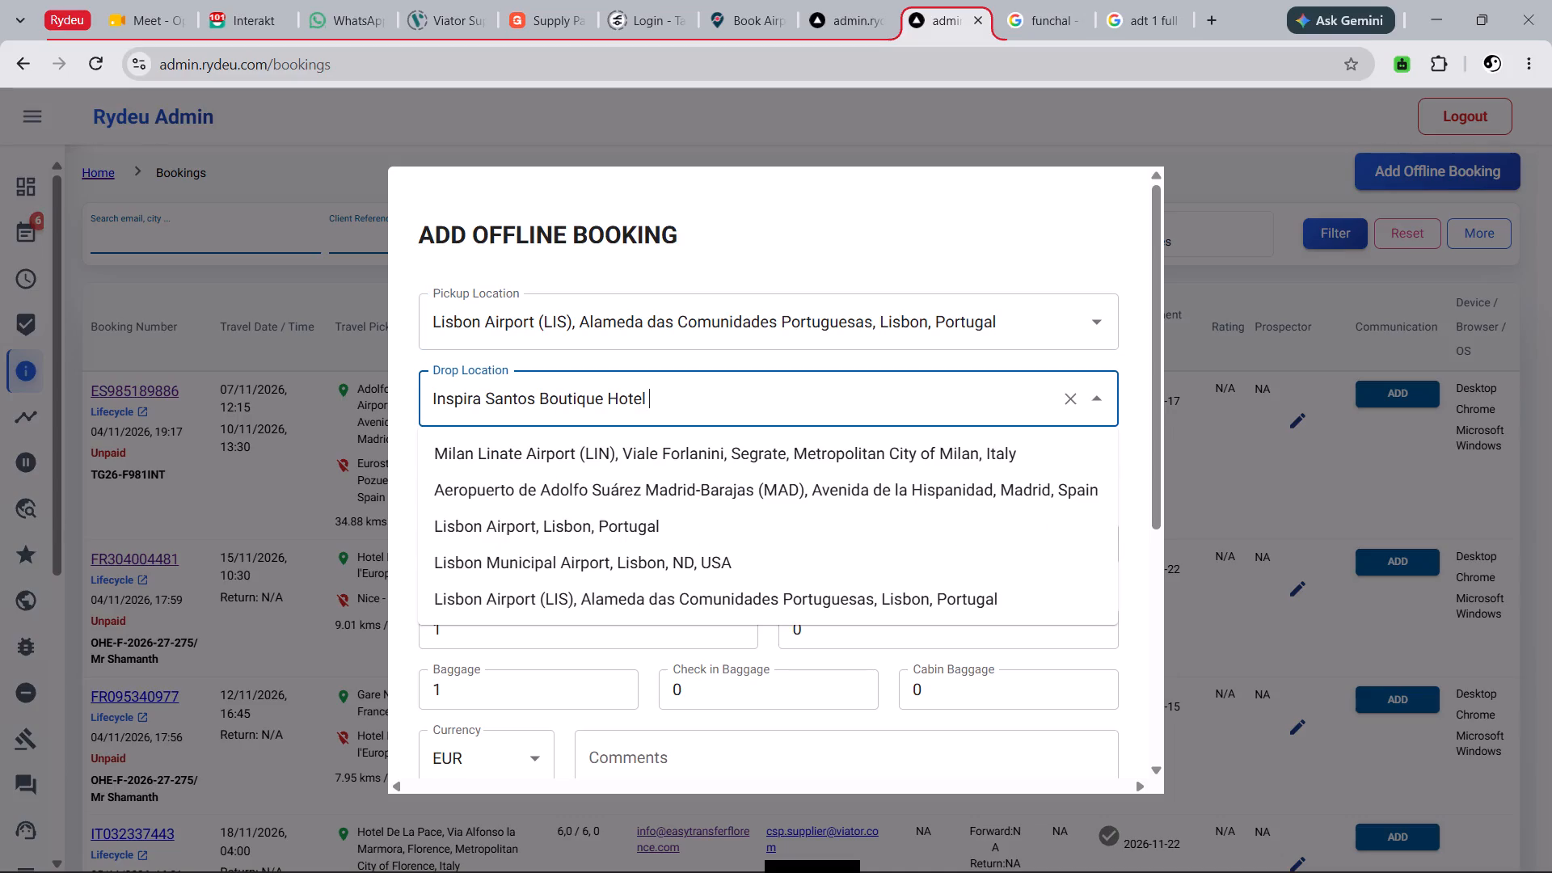
{"action": "left_click", "coordinate": [590, 453]}
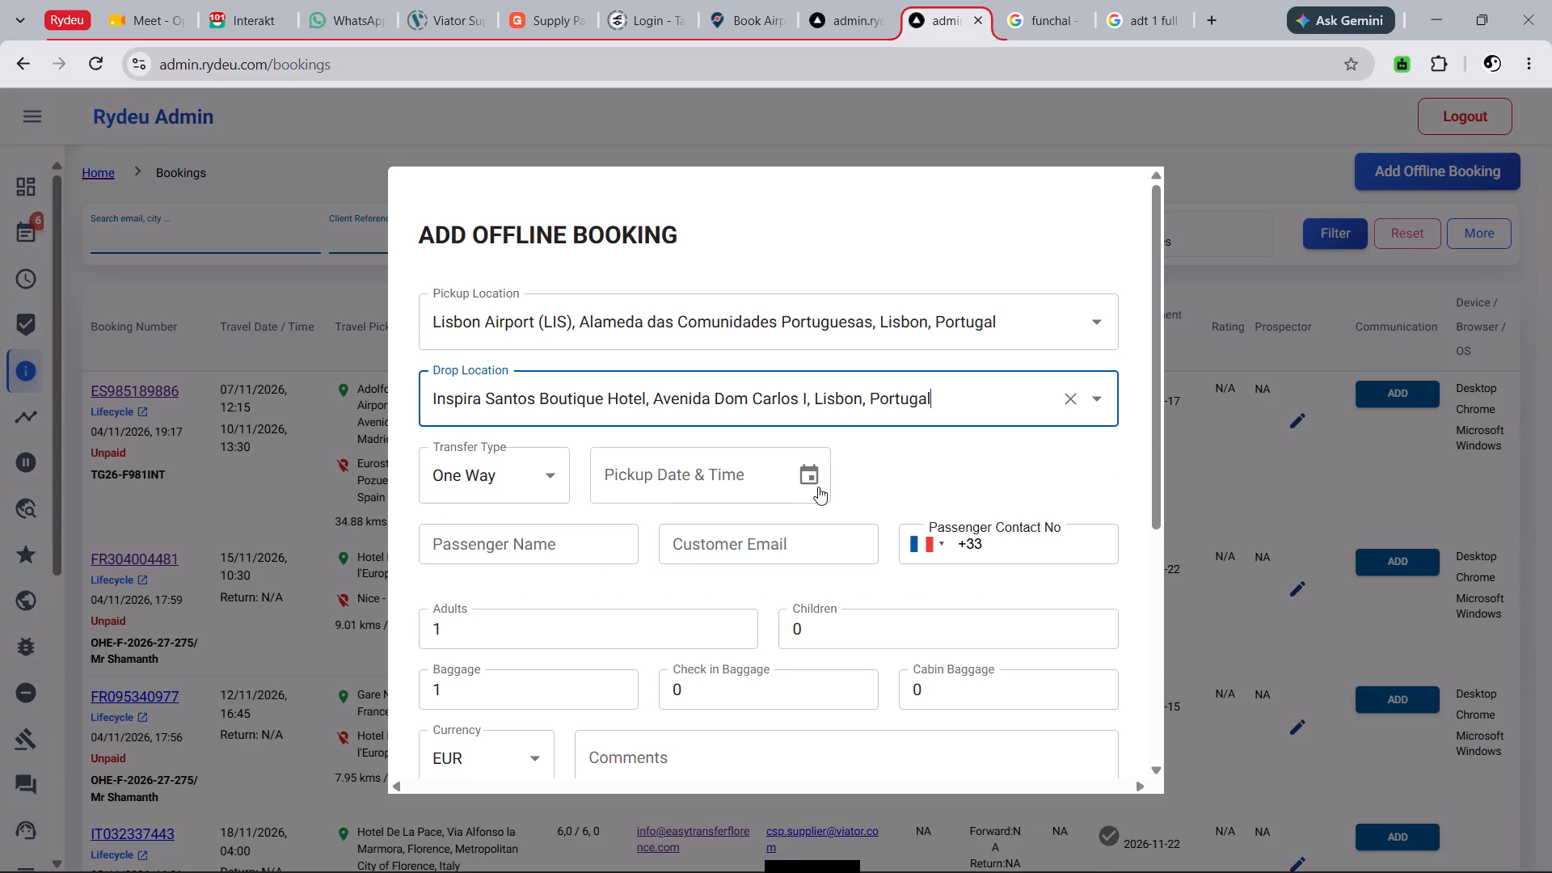
Set the pickup date and time to 11/19/2026 07:30 PM, checking the flight arrival in the Notepad notes.
{"action": "left_click", "coordinate": [816, 485]}
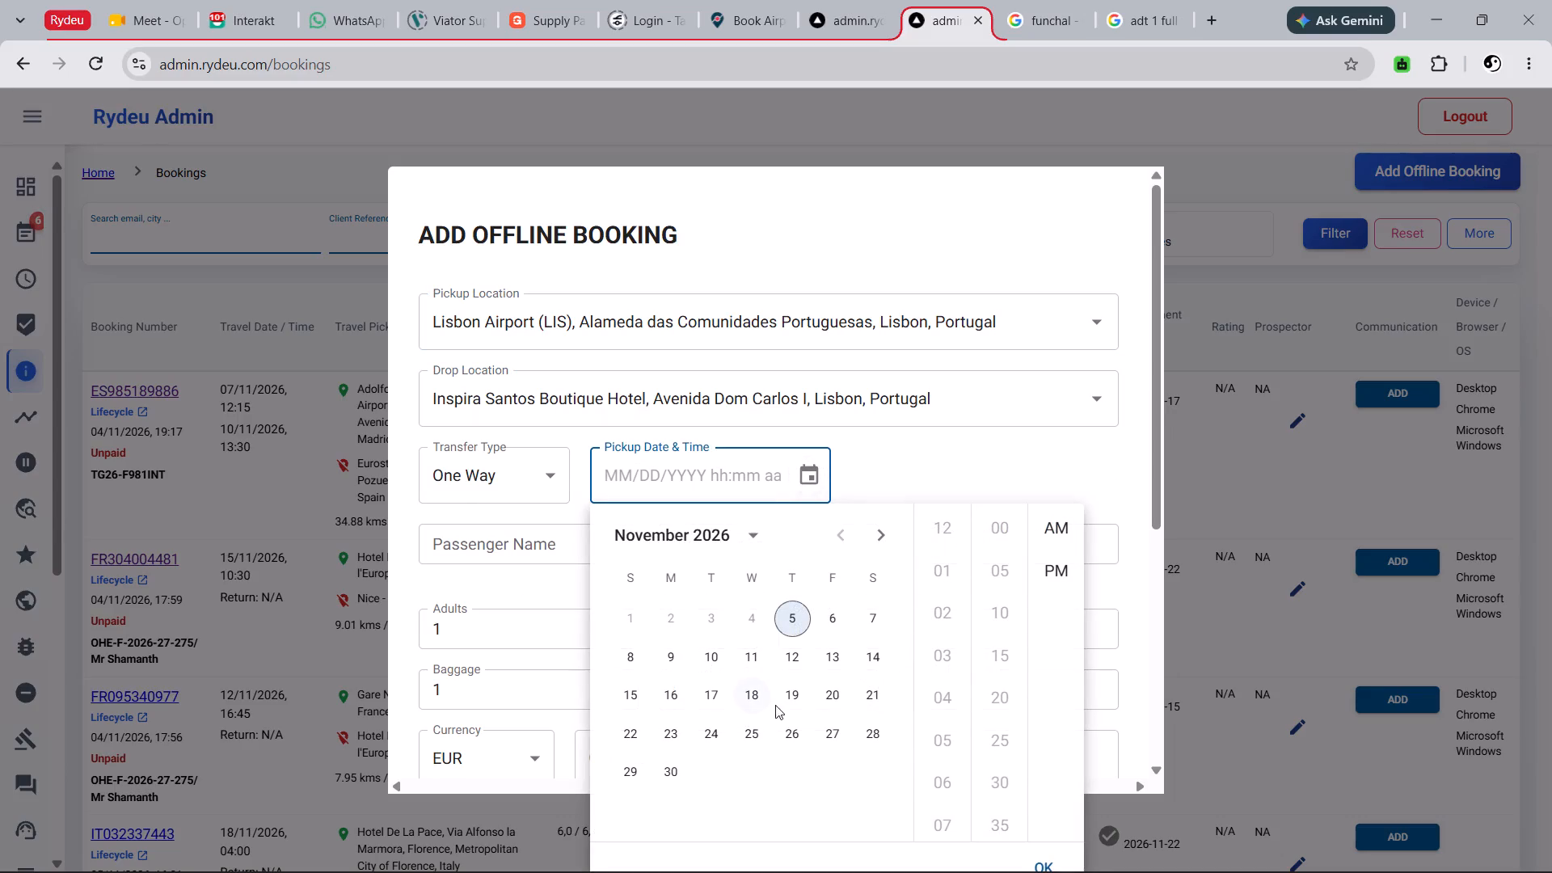
{"action": "left_click", "coordinate": [790, 695]}
{"action": "key", "text": "alt+Tab"}
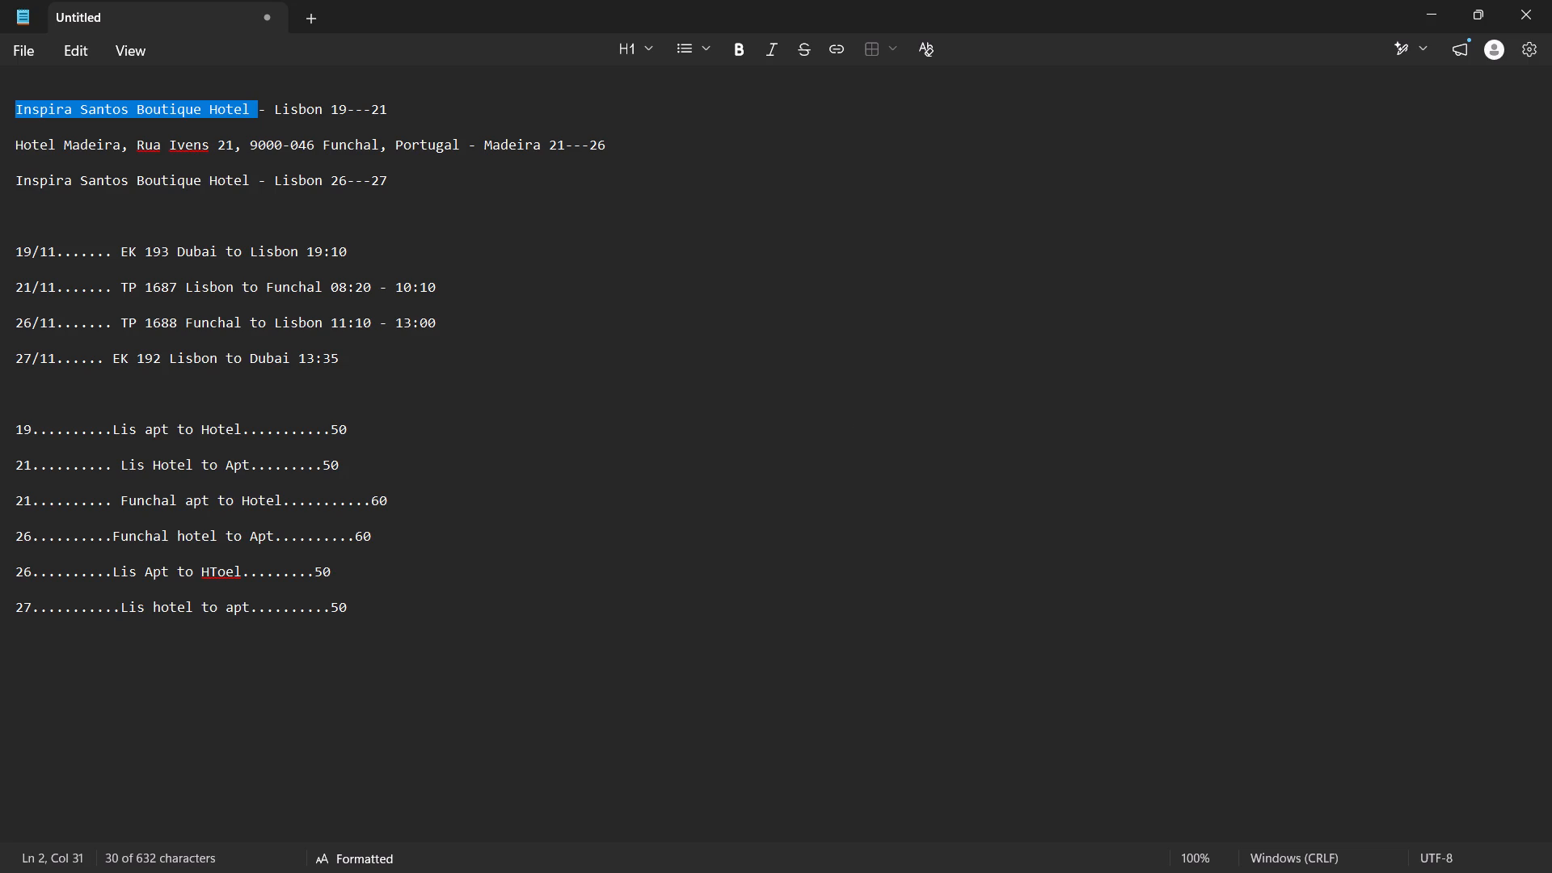
{"action": "key", "text": "alt+Tab"}
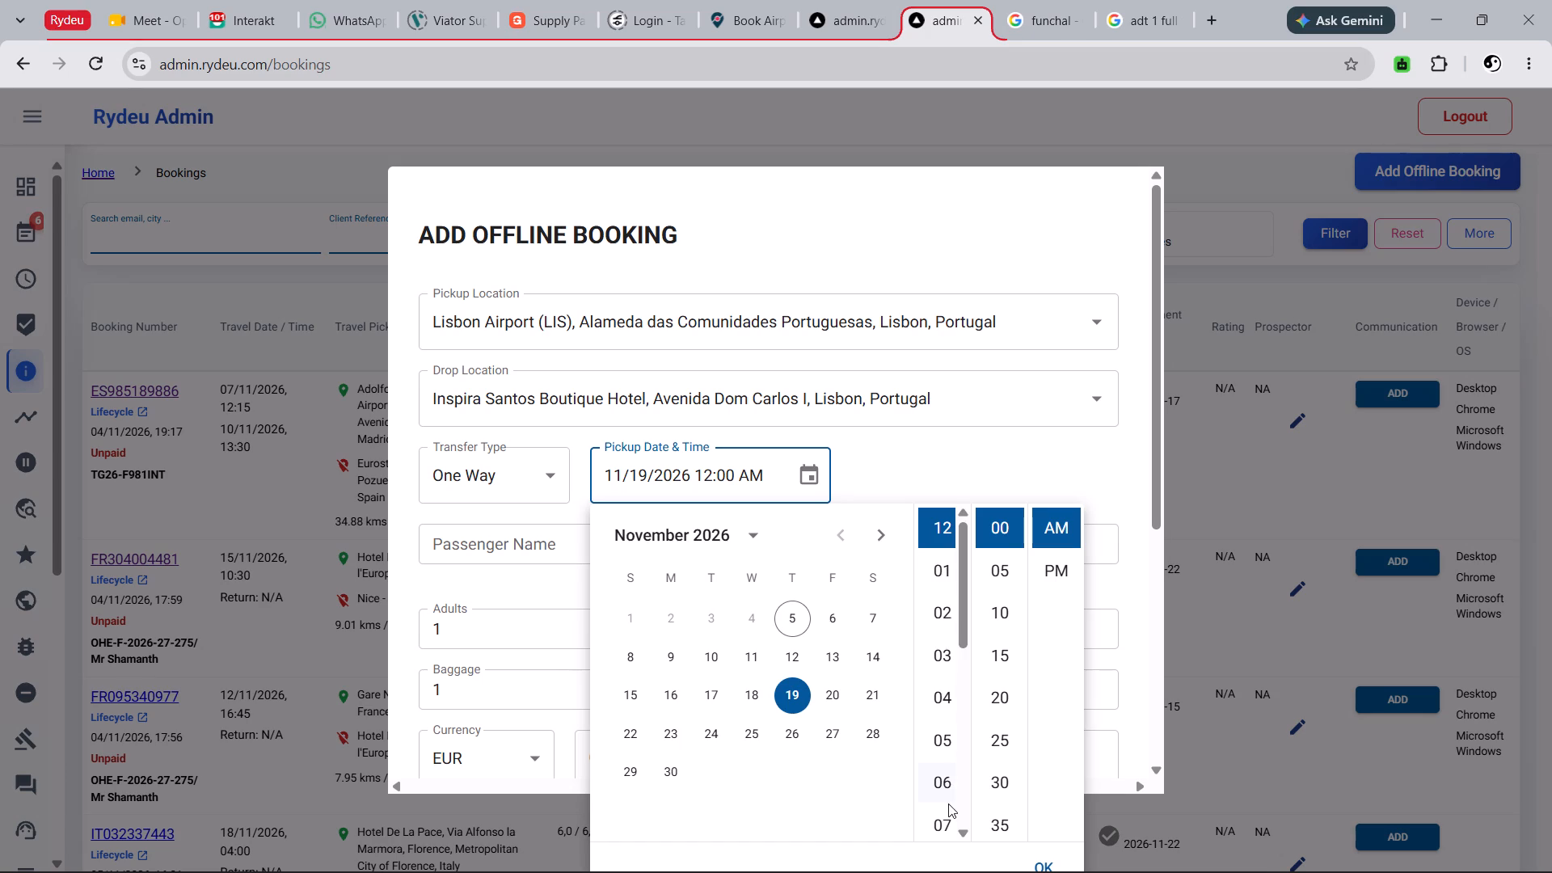
{"action": "left_click", "coordinate": [943, 822]}
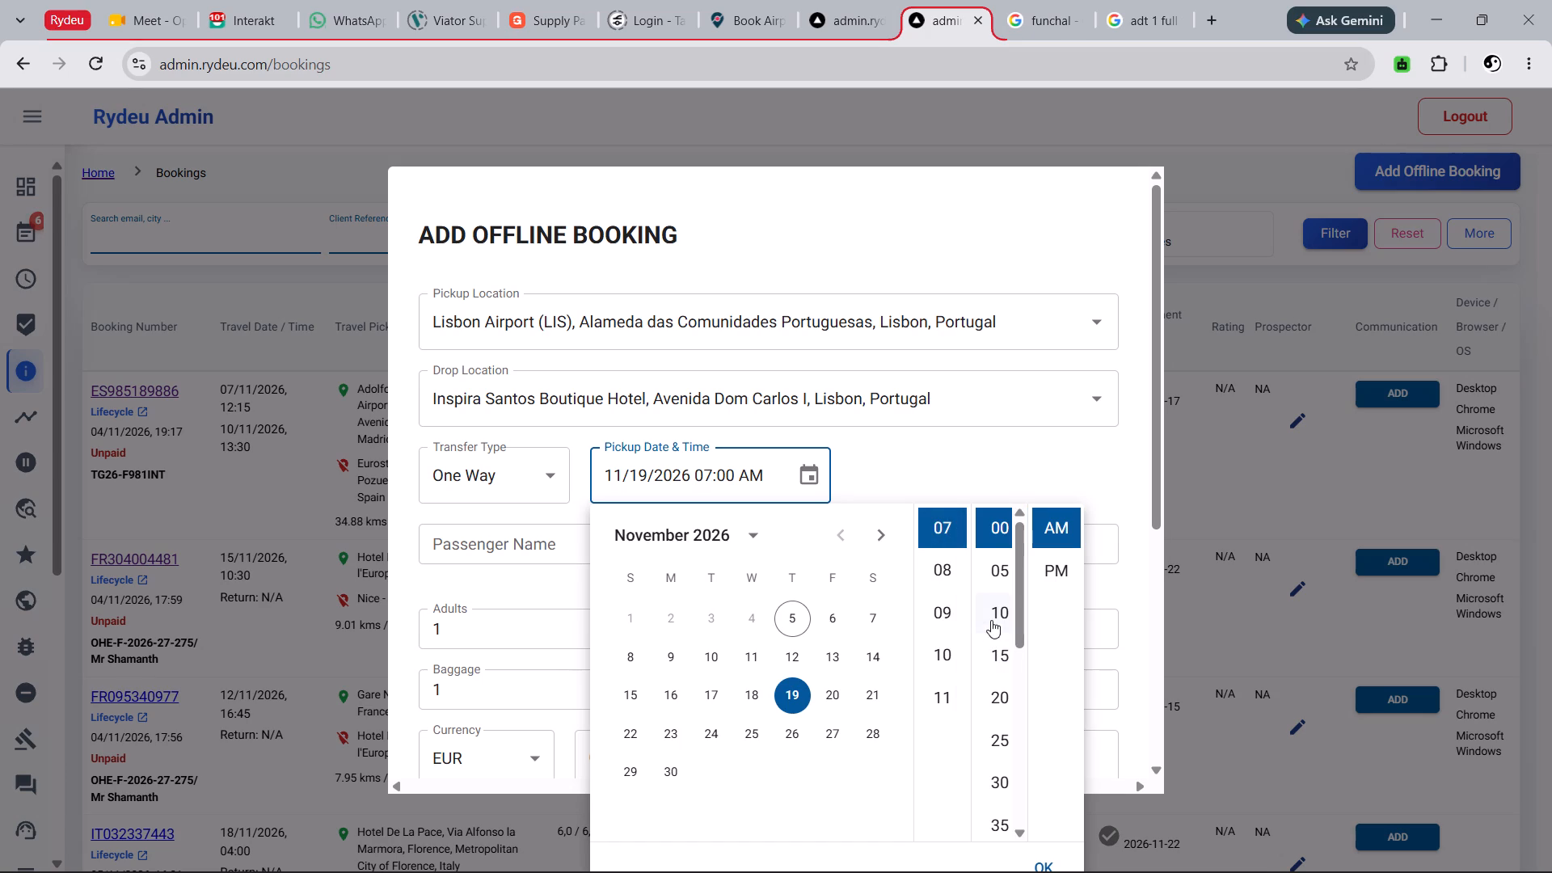
{"action": "scroll", "coordinate": [999, 792], "scroll_direction": "down", "scroll_amount": 1}
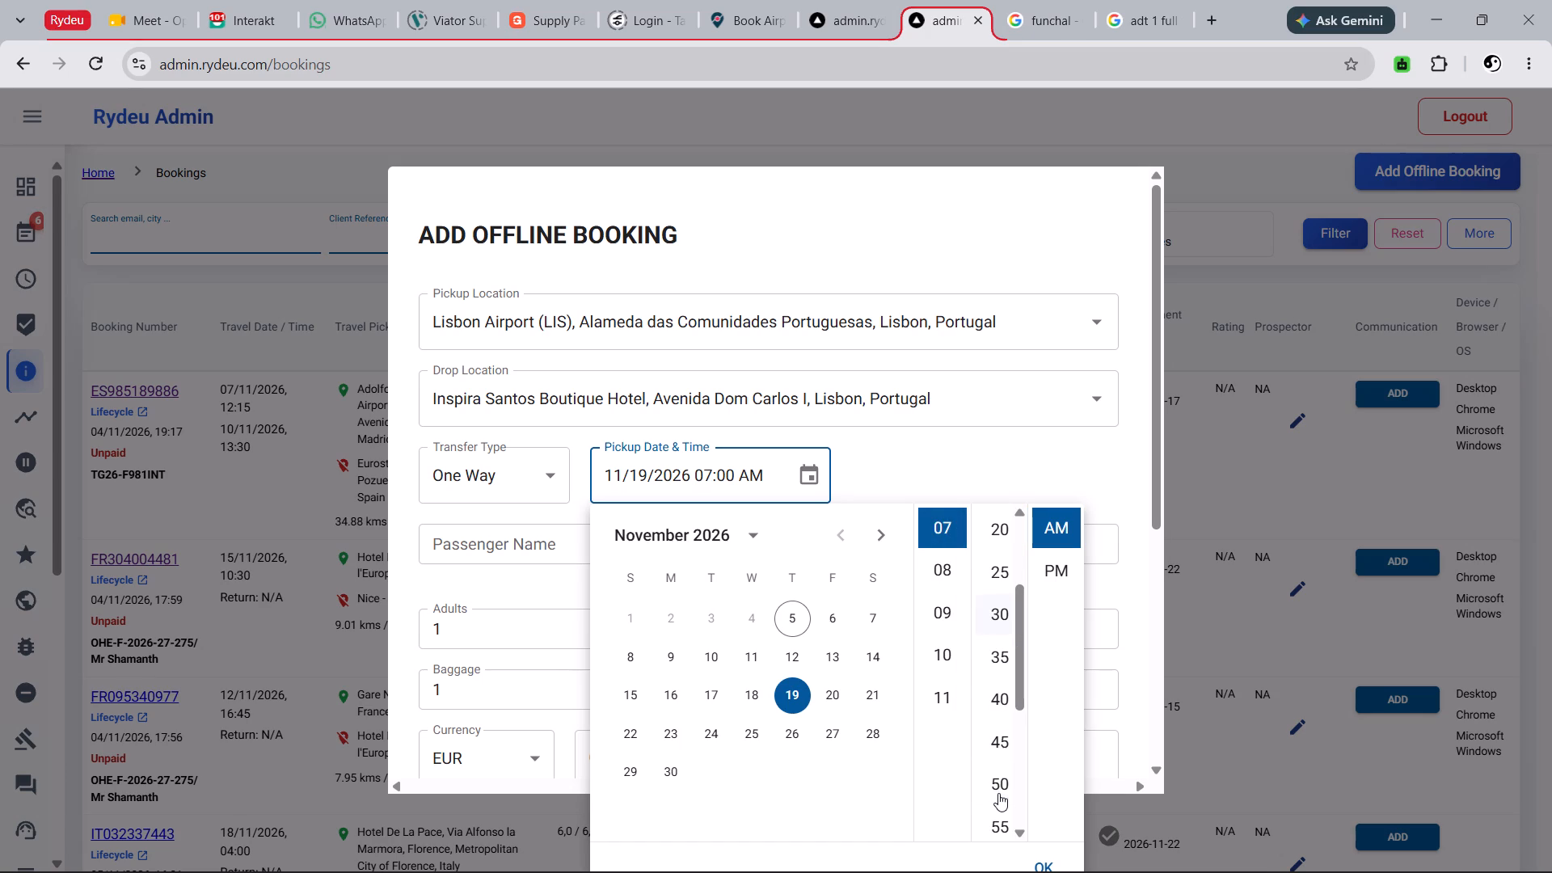
{"action": "left_click", "coordinate": [999, 614]}
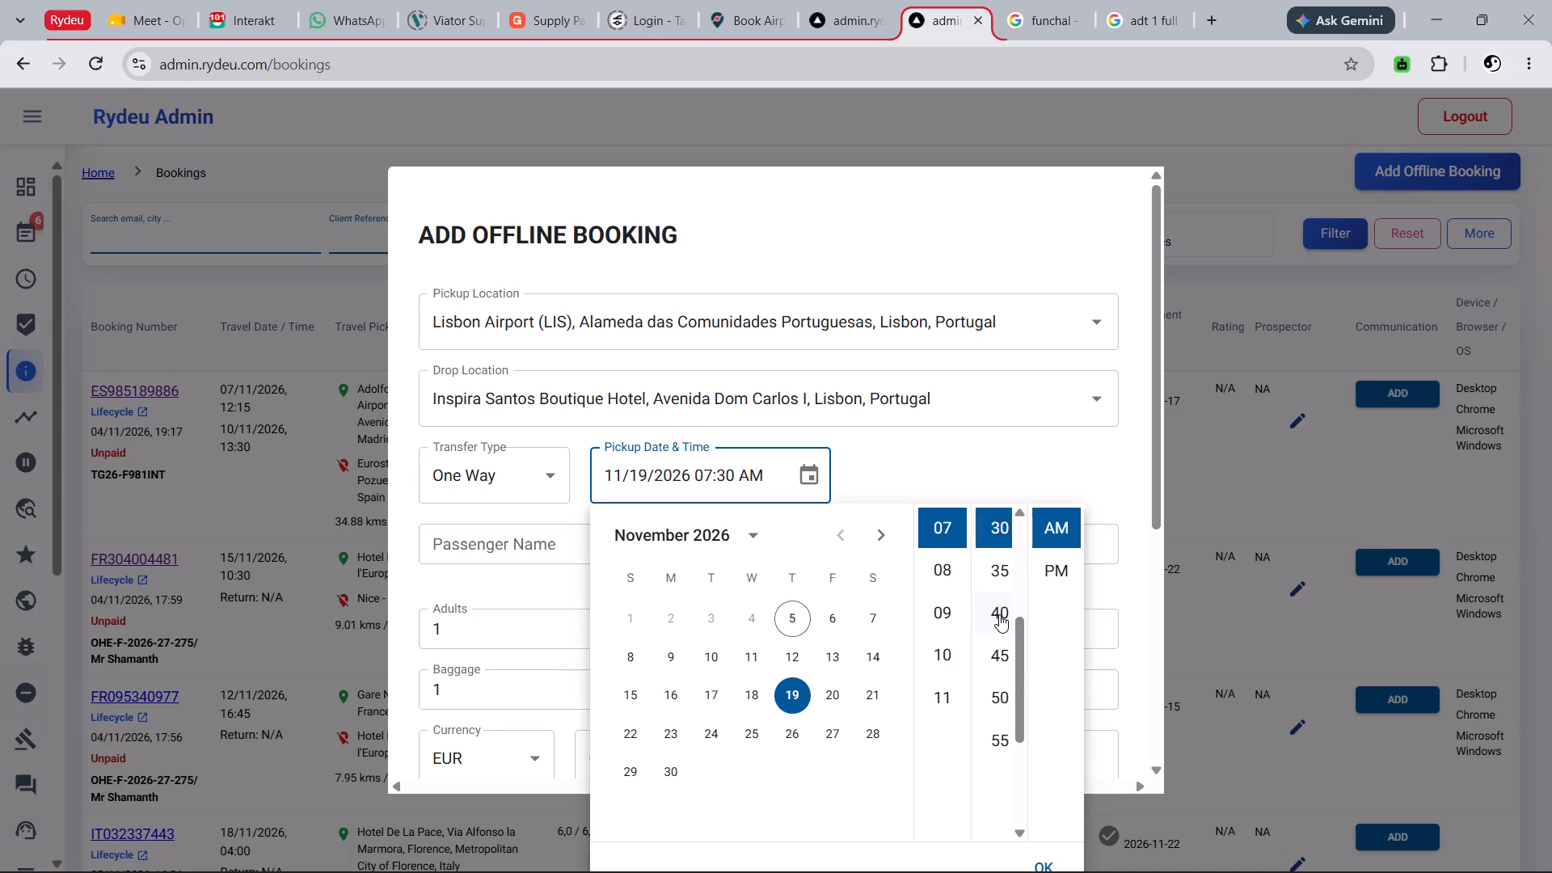
{"action": "left_click", "coordinate": [1048, 568]}
Start the passenger name entry and switch from the booking form towards WhatsApp.
{"action": "left_click", "coordinate": [538, 558]}
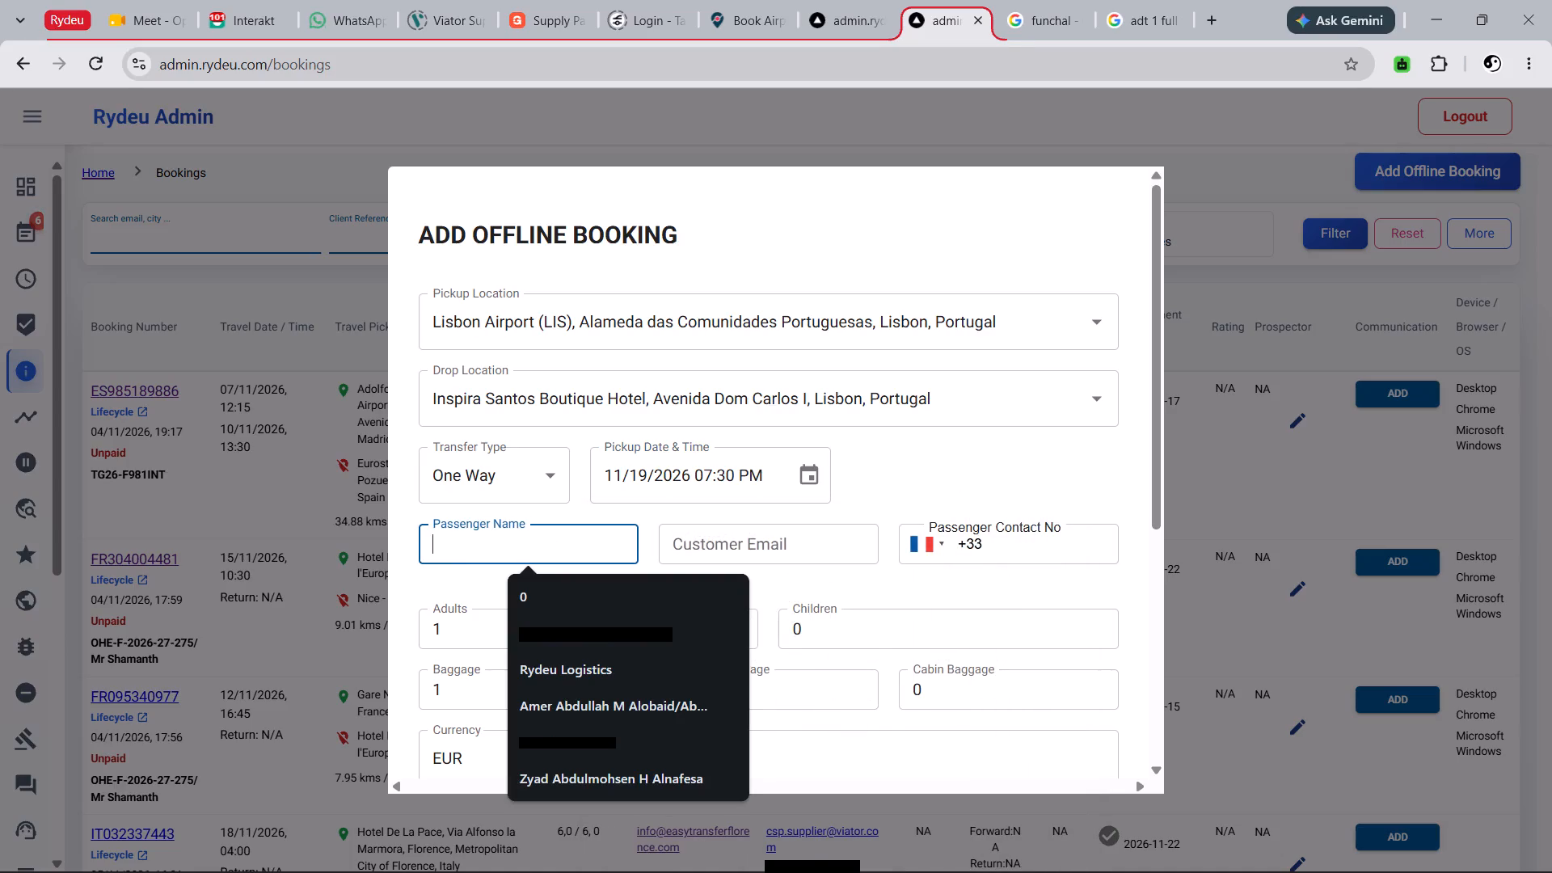
{"action": "key", "text": "alt+Tab"}
{"action": "key", "text": "alt+Tab"}
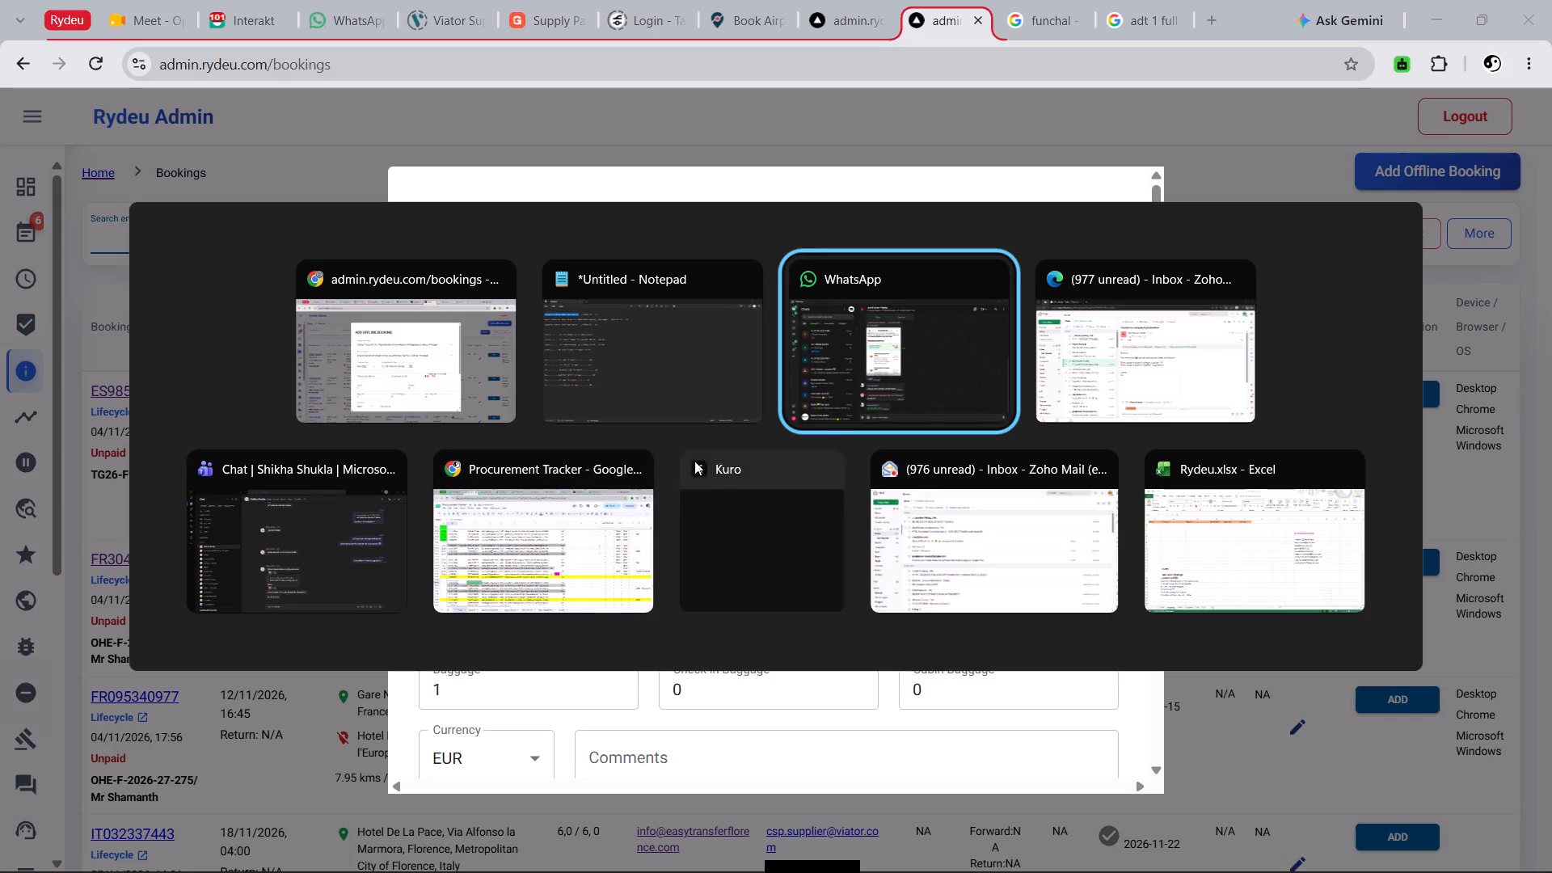
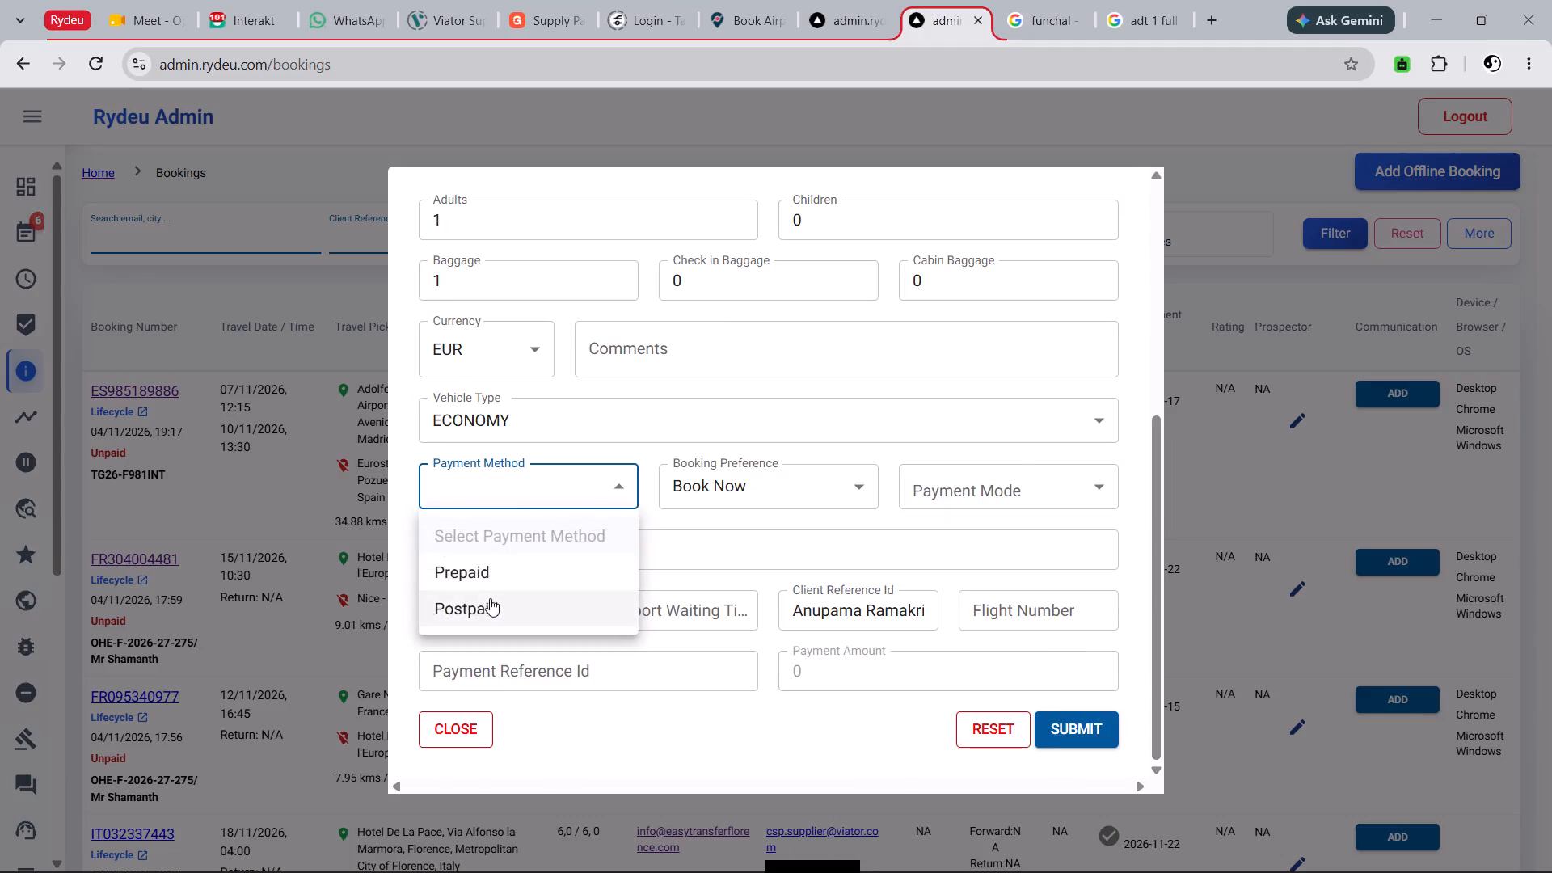
Set the booking's payment method to Postpaid, check-in baggage and cabin baggage to 1 each, and the offer amount to 50.
{"action": "left_click", "coordinate": [490, 598]}
{"action": "left_click", "coordinate": [715, 288]}
{"action": "key", "text": "1"}
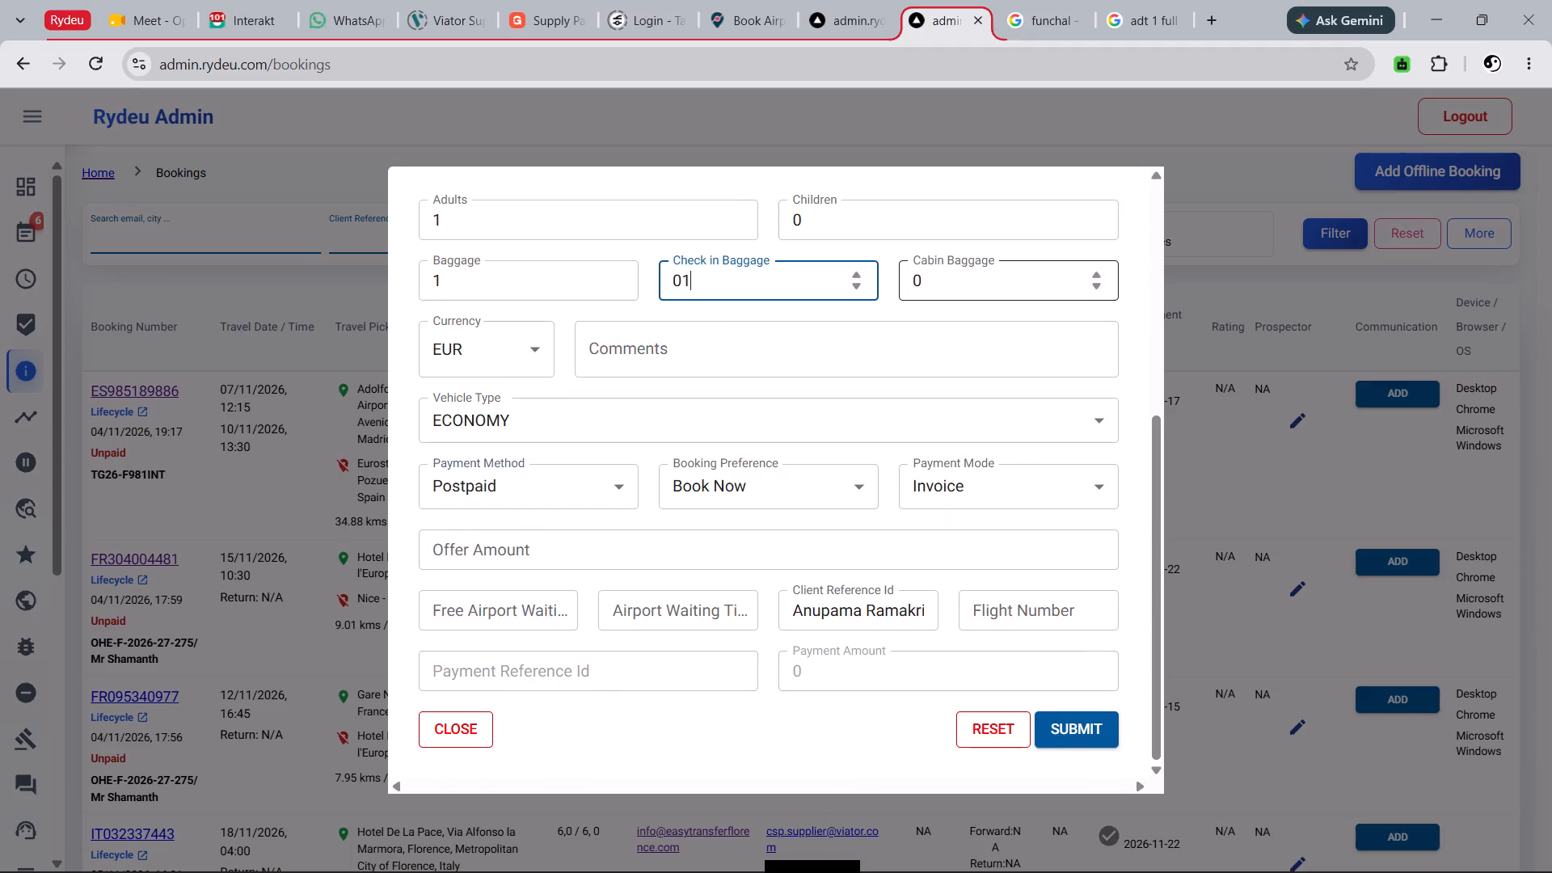
{"action": "left_click", "coordinate": [988, 290]}
{"action": "key", "text": "1"}
{"action": "left_click", "coordinate": [761, 554]}
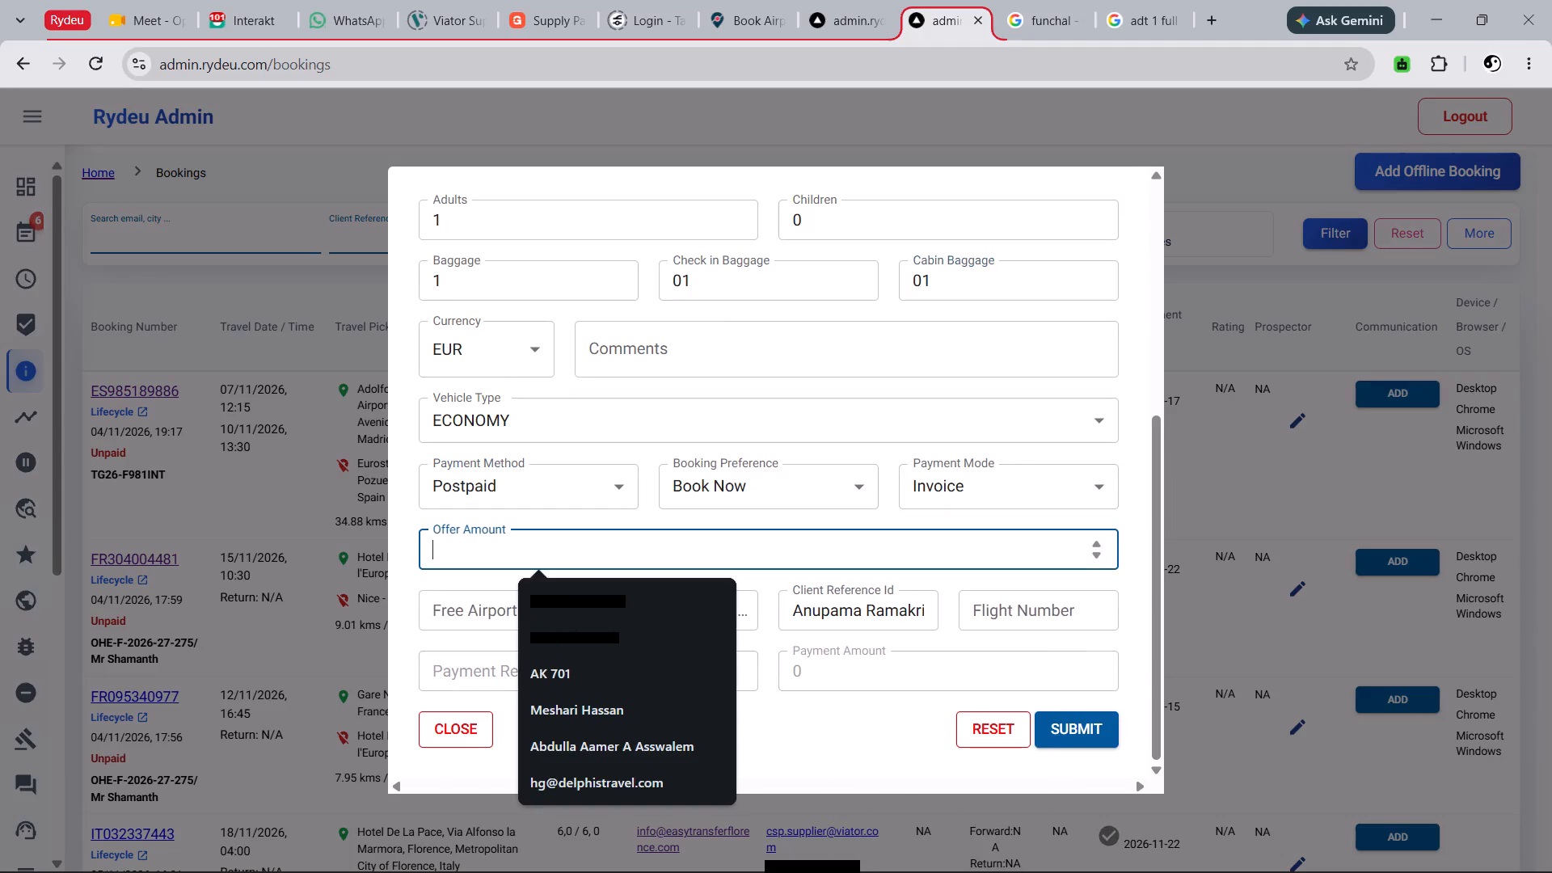
{"action": "type", "text": "50"}
Copy the flight number EK 193 from the 19/11 line of the Notepad notes into the booking's flight number.
{"action": "left_click", "coordinate": [1050, 611]}
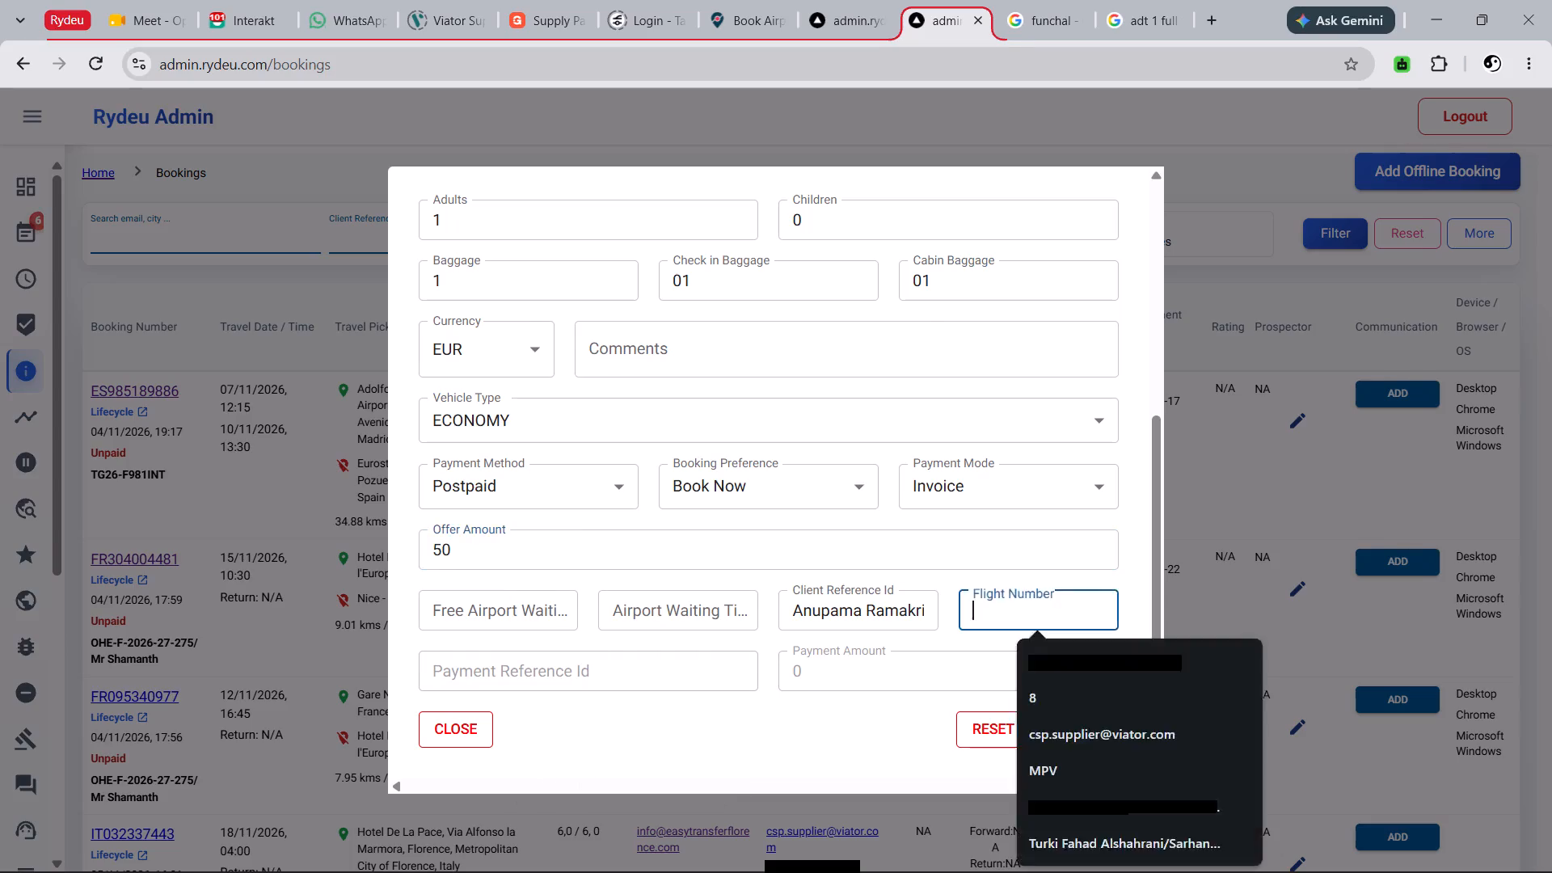
{"action": "key", "text": "alt+Tab"}
{"action": "key", "text": "alt+Tab"}
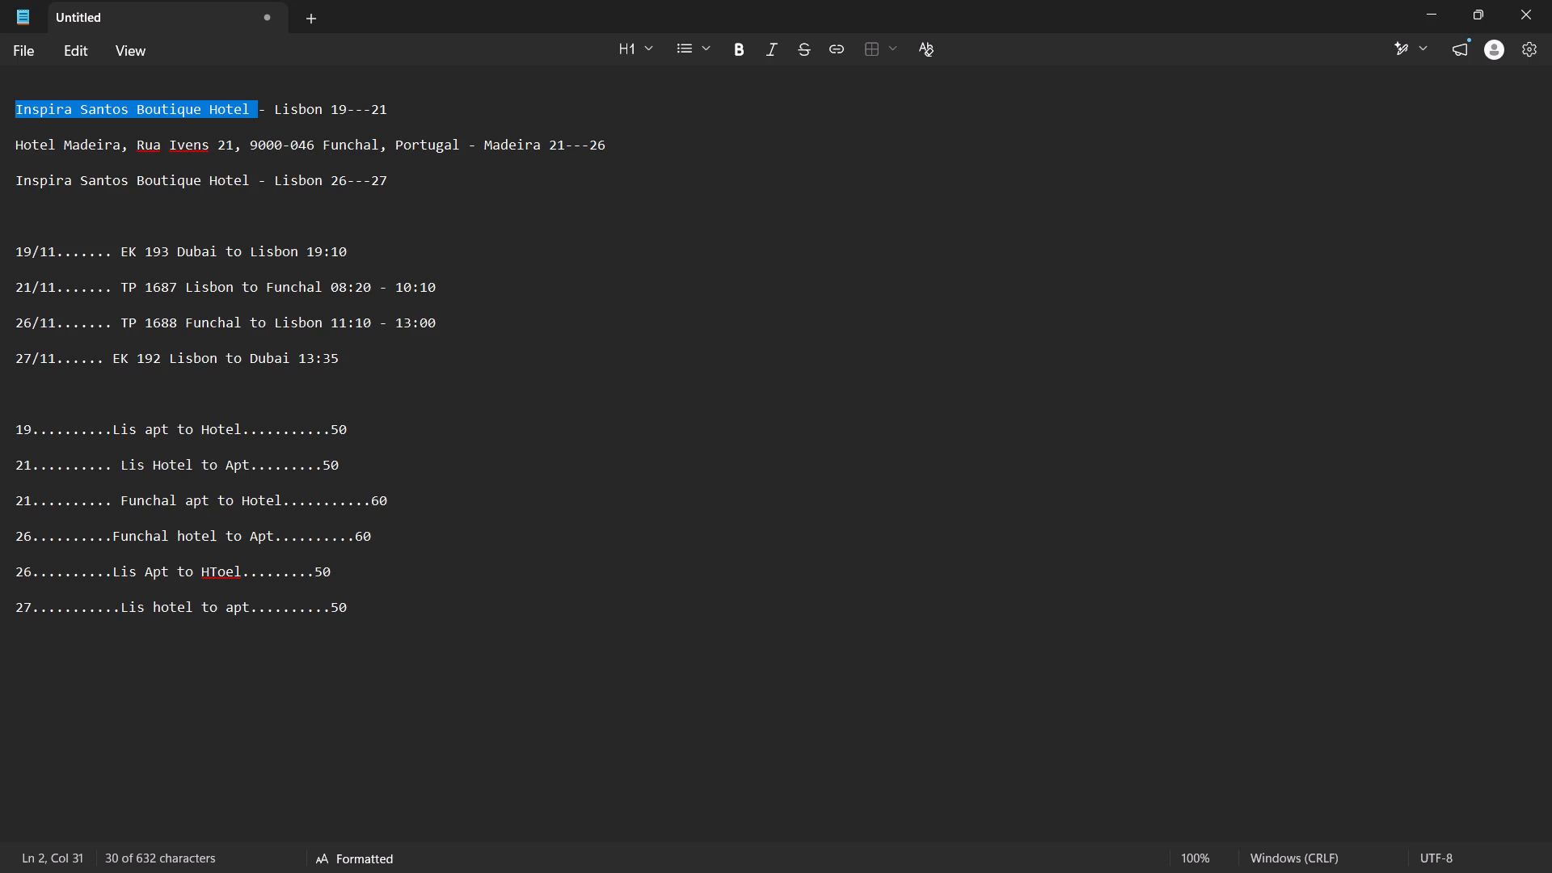
{"action": "left_click", "coordinate": [117, 246]}
{"action": "left_click_drag", "start_coordinate": [117, 246], "coordinate": [148, 246]}
{"action": "key", "text": "ctrl+c"}
{"action": "key", "text": "alt+Tab"}
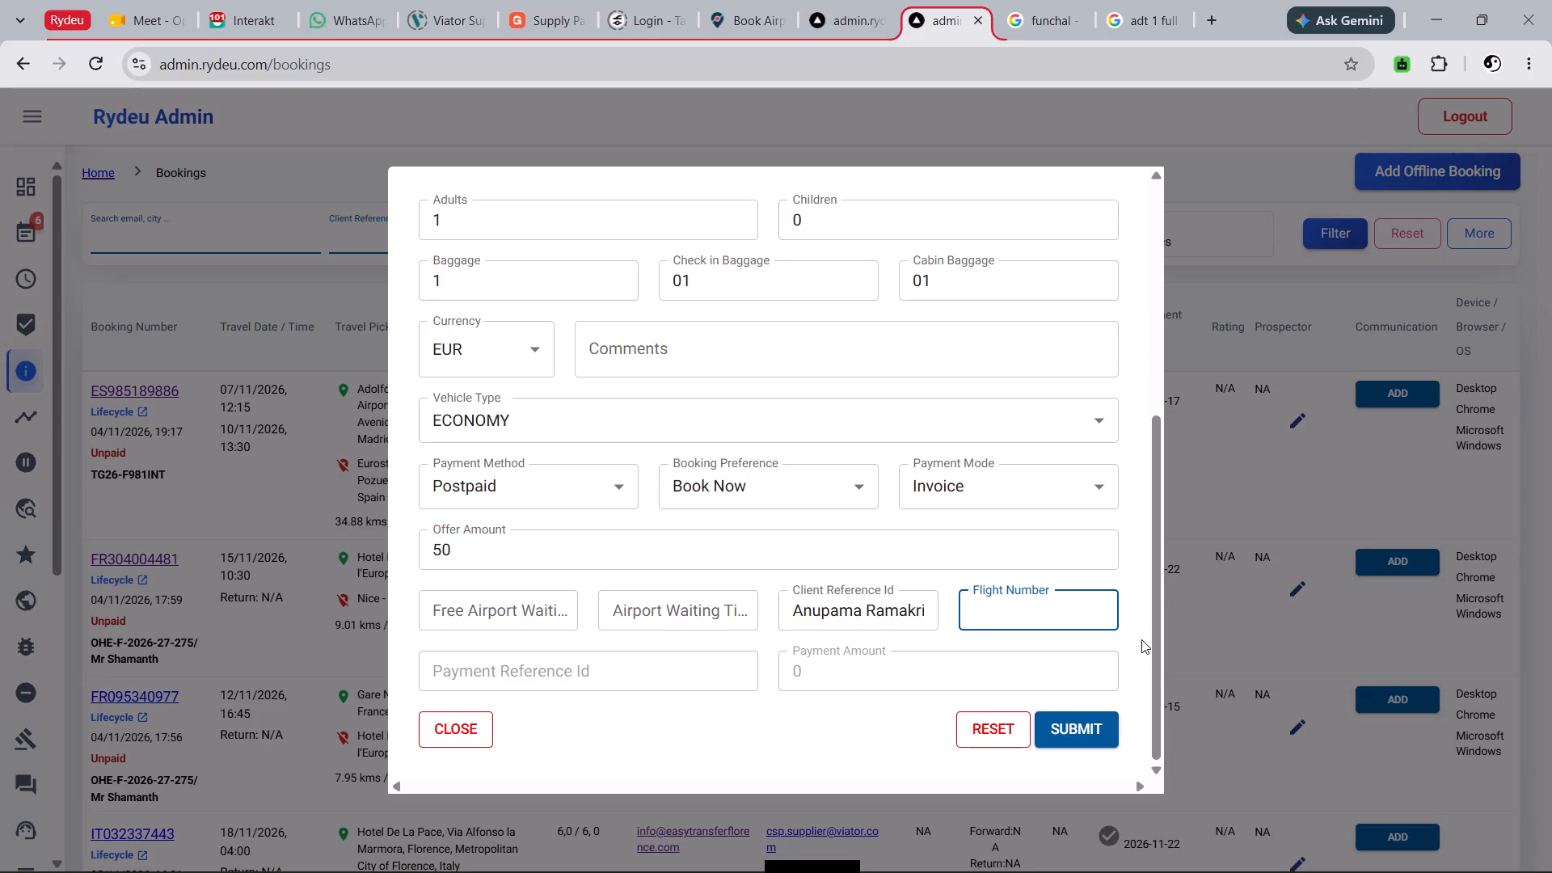
{"action": "key", "text": "ctrl+v"}
{"action": "key", "text": "BackSpace"}
Search Google for flight EK 193, examine its Sat, 7 Nov Lisbon schedule, and check the 19/11 arrival in the Notepad notes.
{"action": "key", "text": "ctrl+a"}
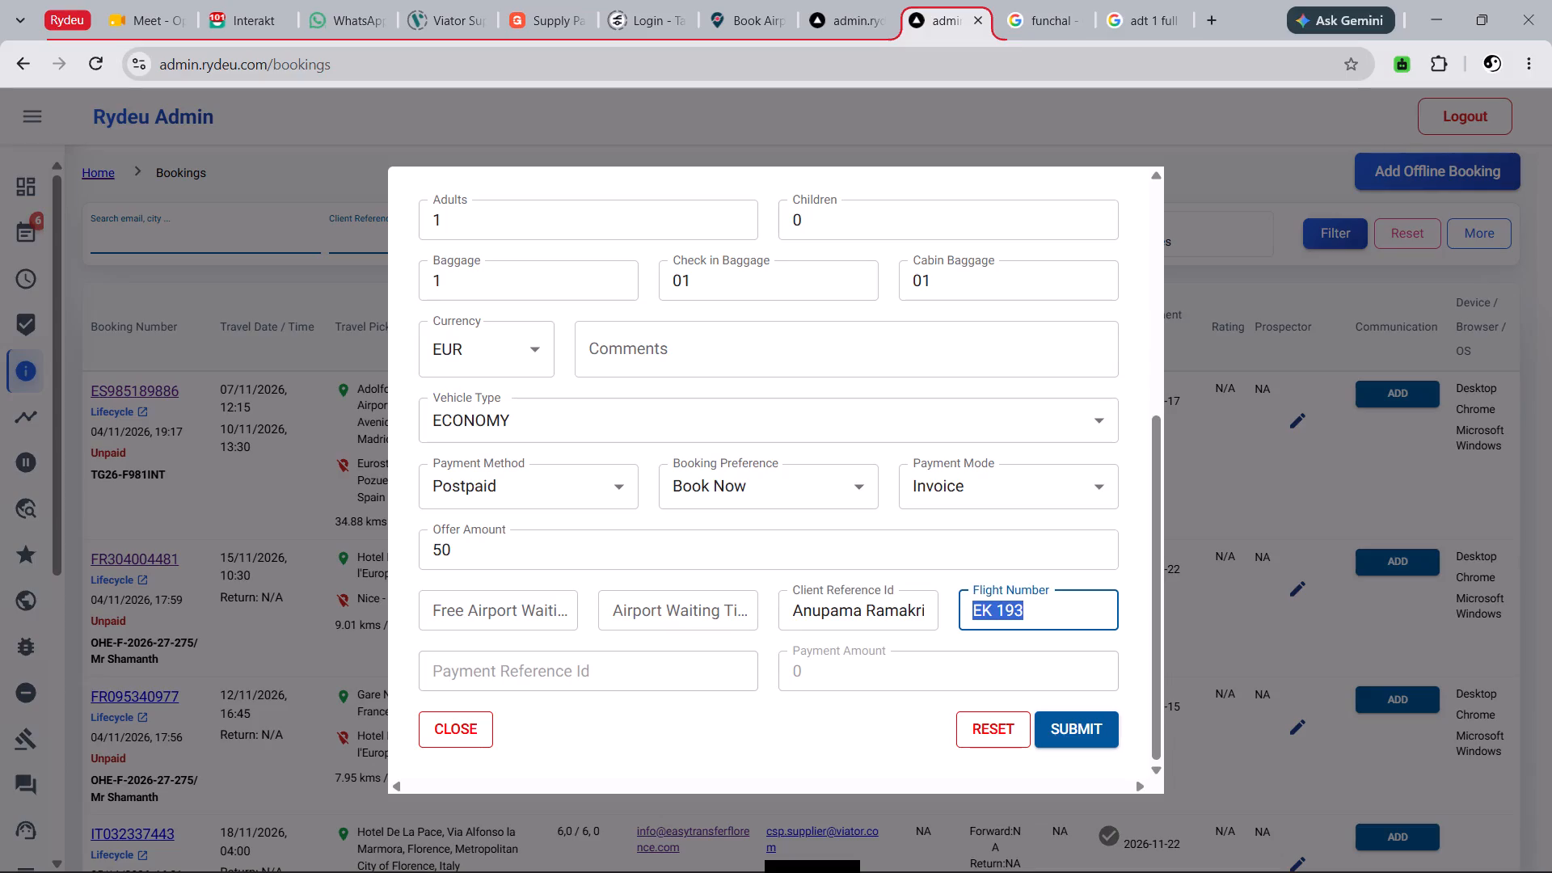
{"action": "key", "text": "ctrl+c"}
{"action": "left_click", "coordinate": [1031, 0]}
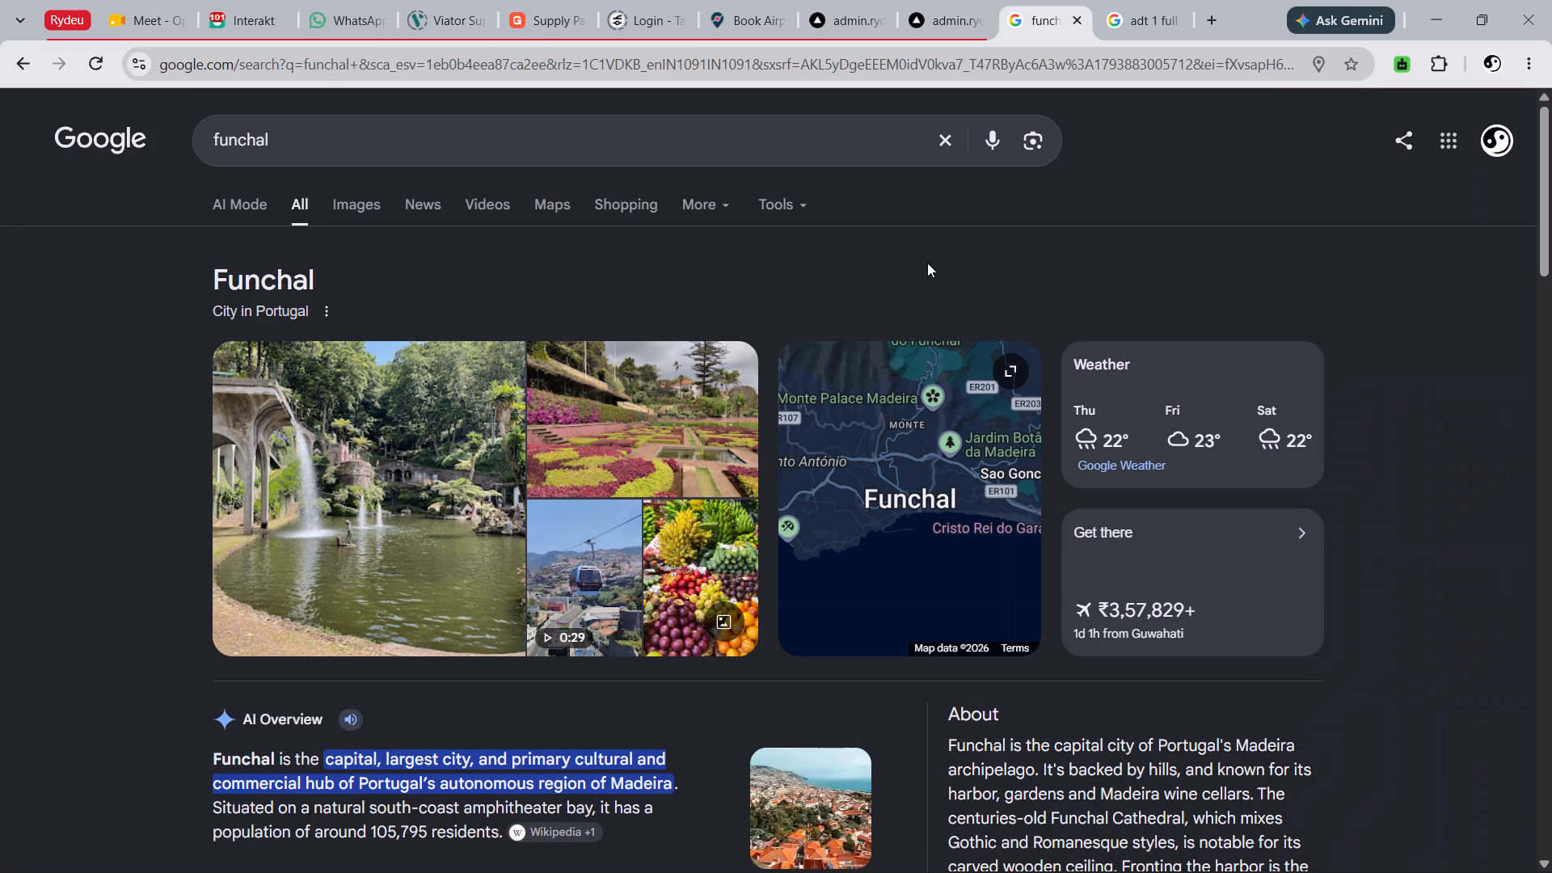
{"action": "left_click", "coordinate": [946, 146]}
{"action": "key", "text": "ctrl+v"}
{"action": "key", "text": "Return"}
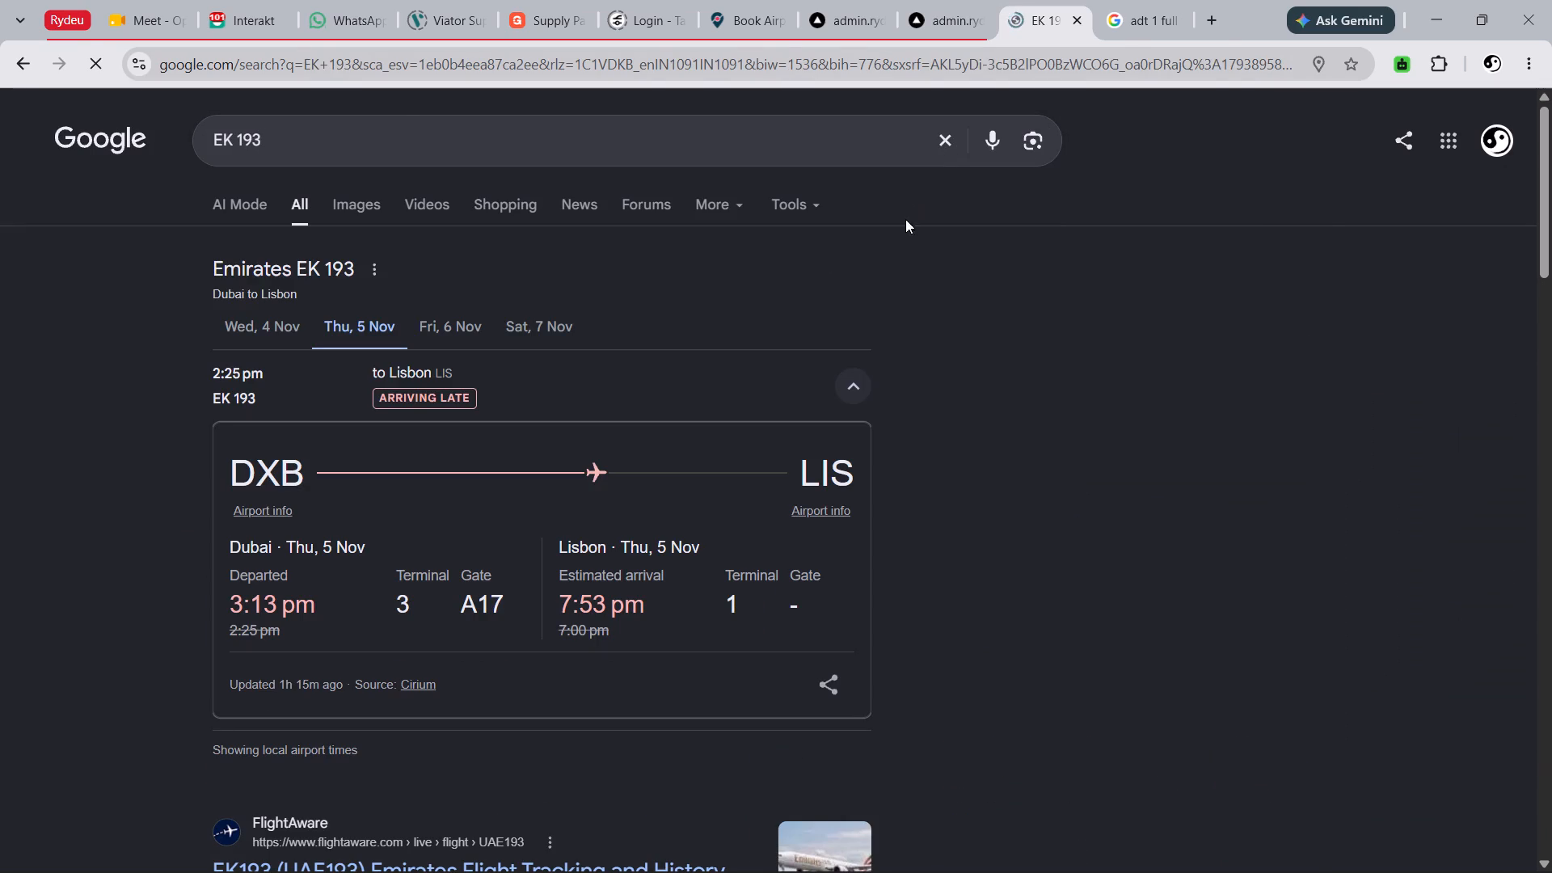
{"action": "left_click", "coordinate": [538, 321]}
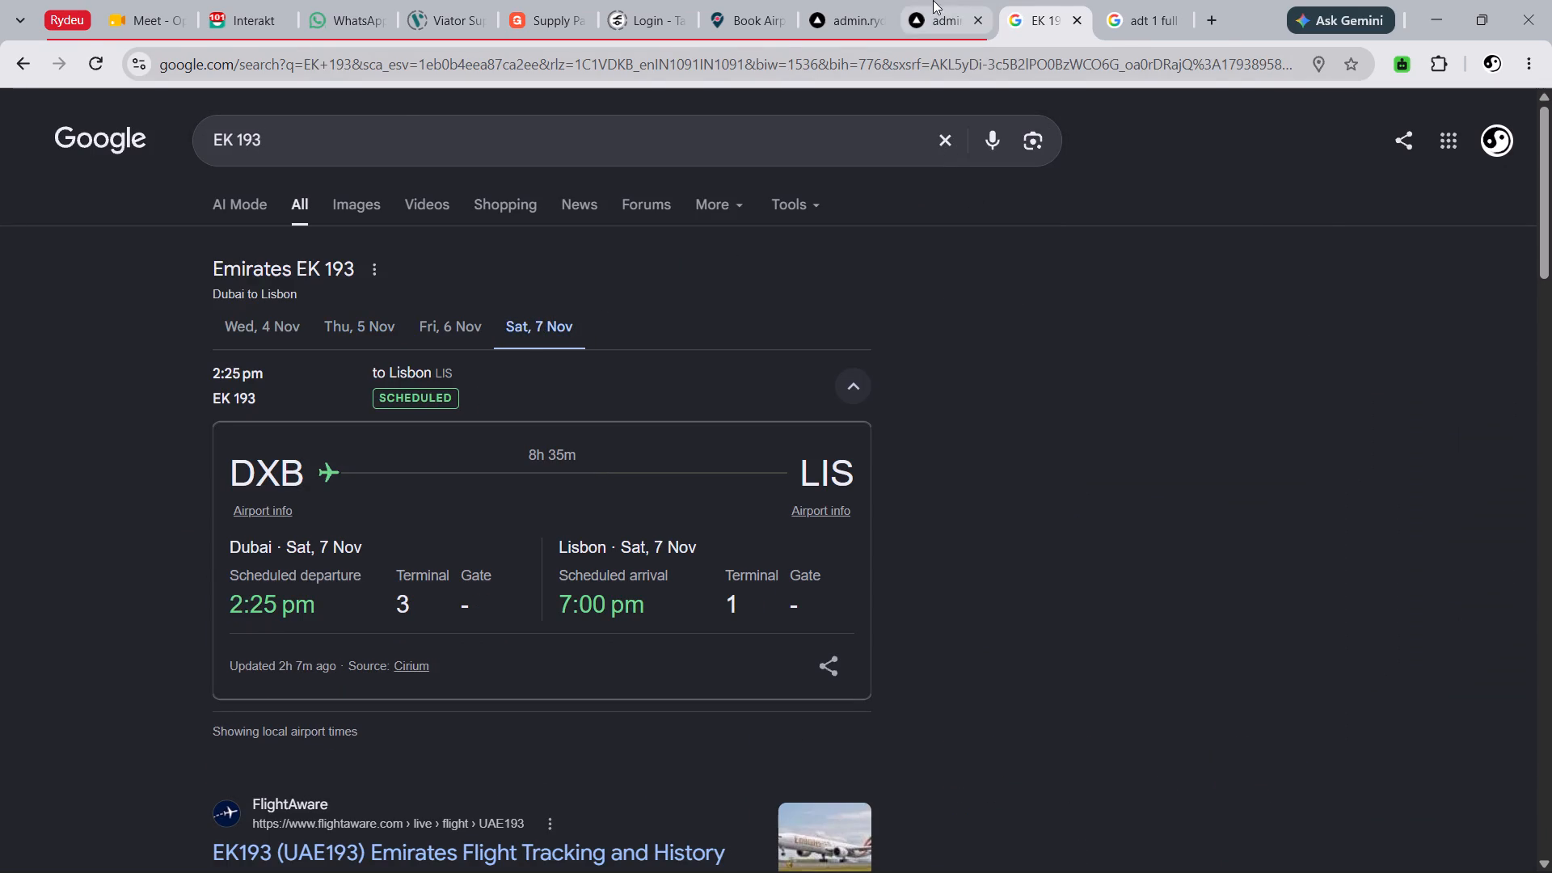
{"action": "left_click", "coordinate": [933, 0]}
{"action": "left_click", "coordinate": [1129, 522]}
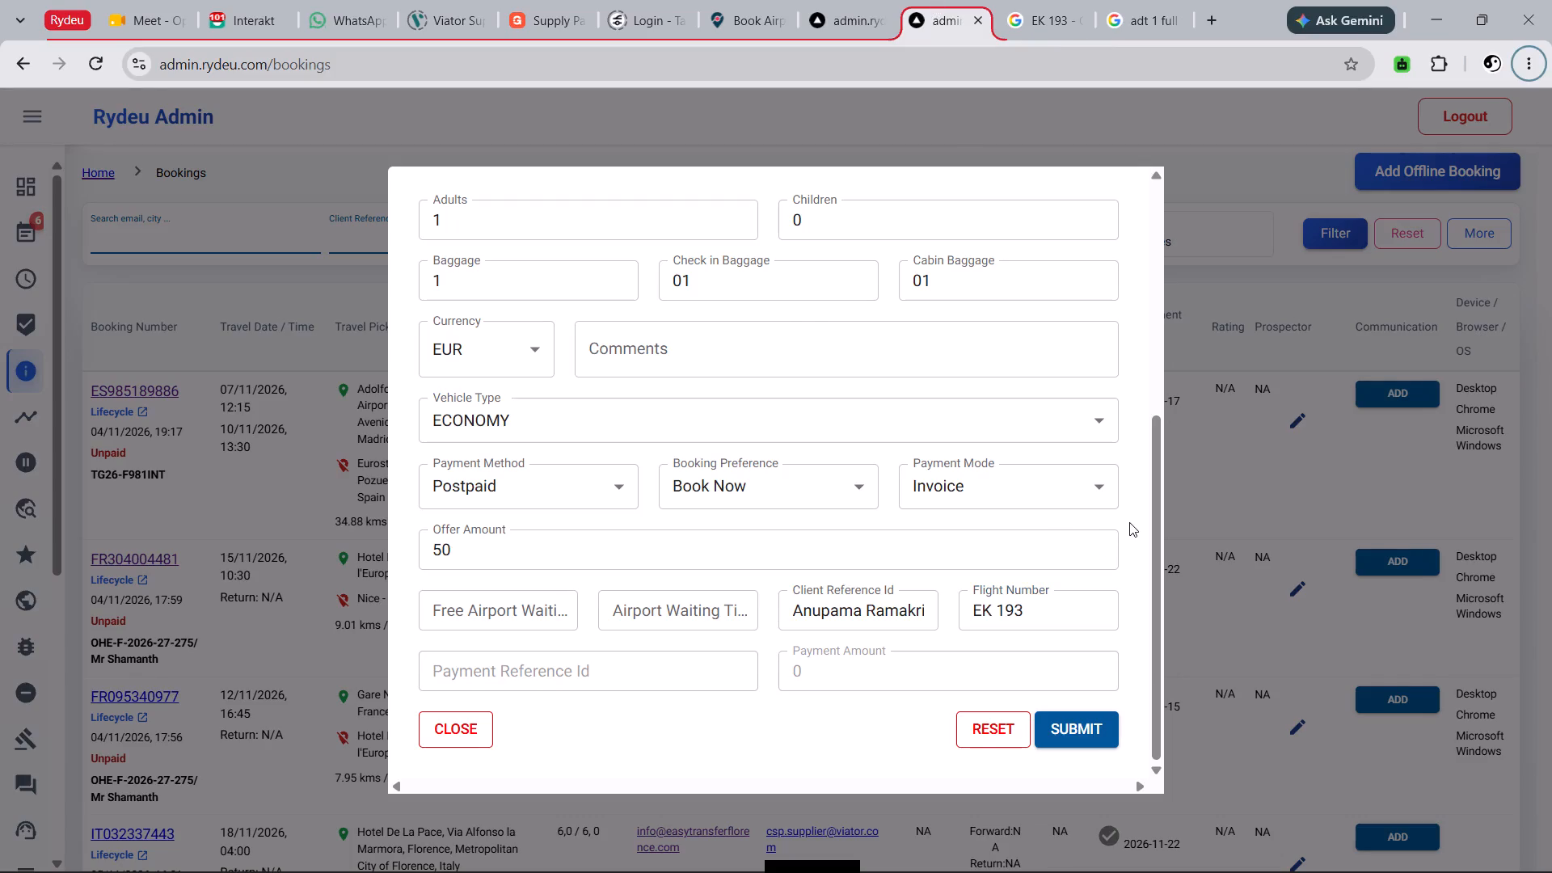
{"action": "key", "text": "alt+Tab"}
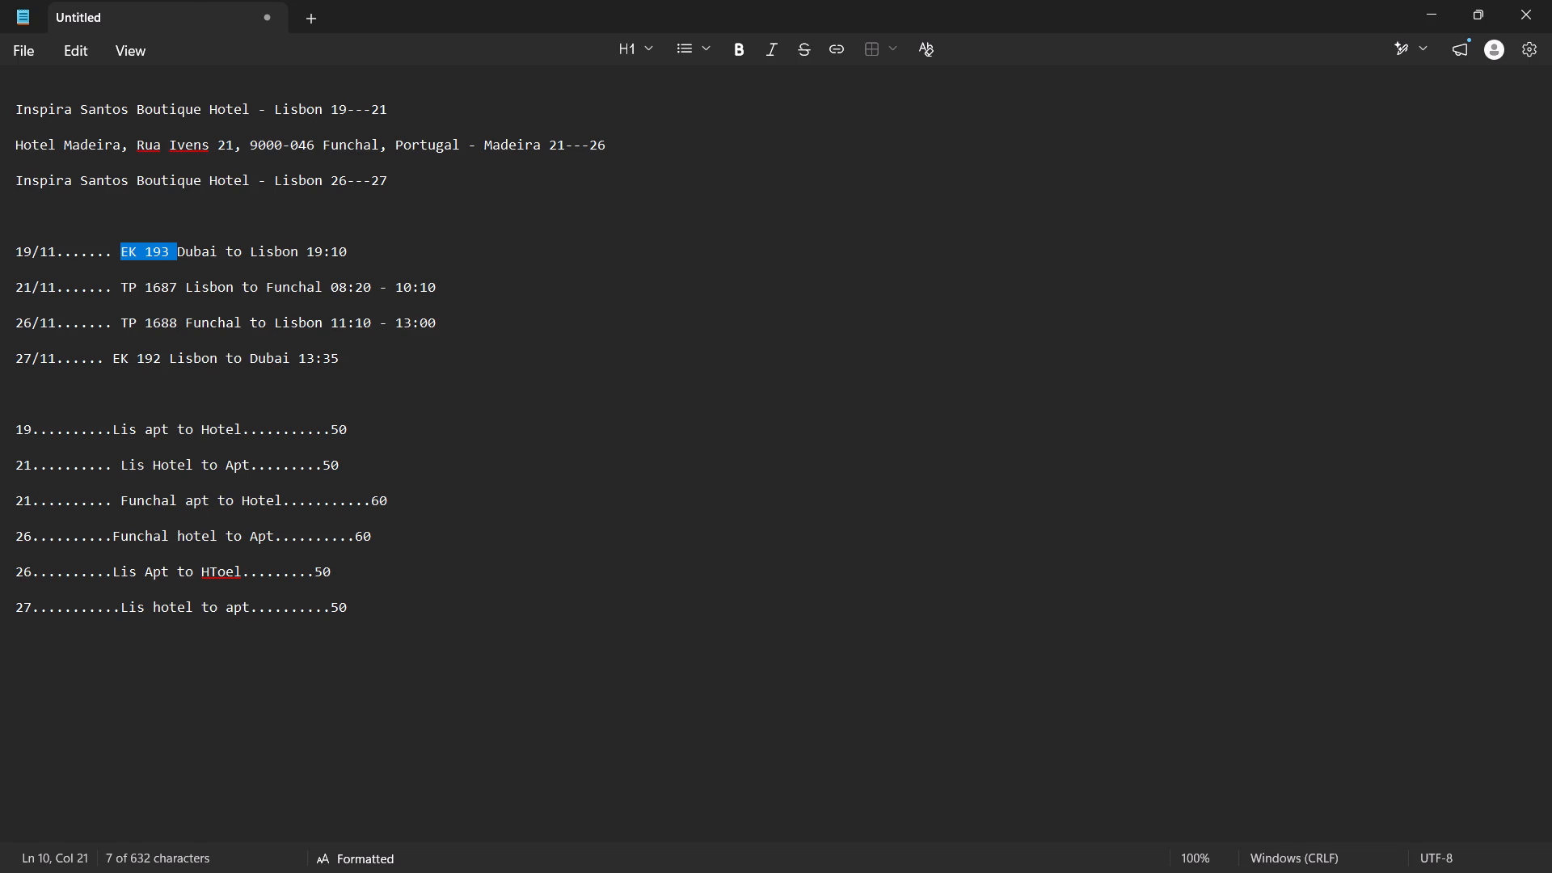
{"action": "key", "text": "alt+Tab"}
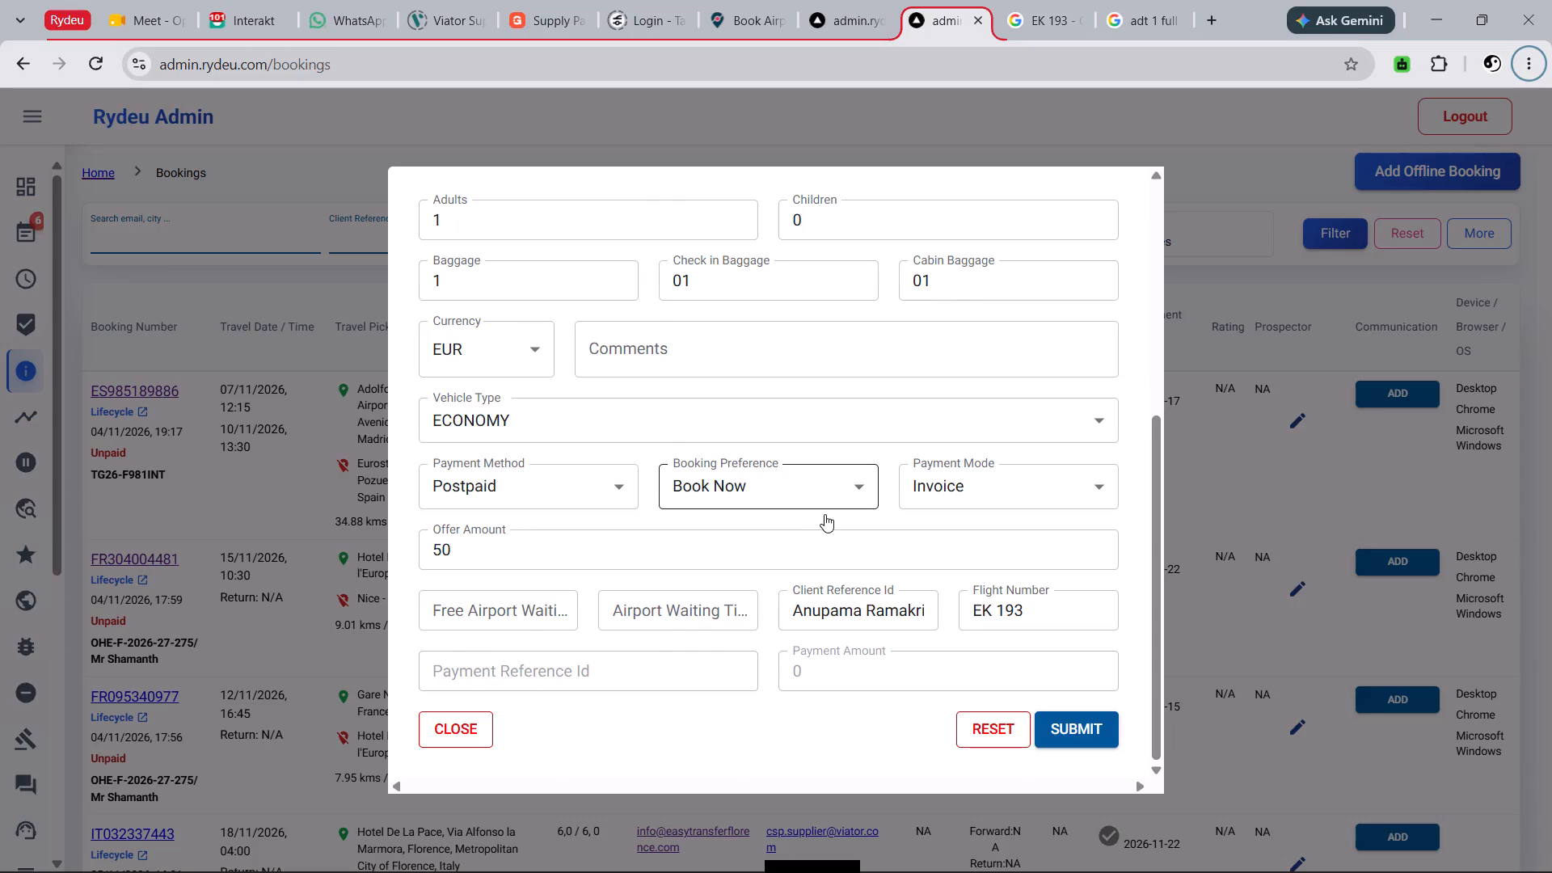
Replace the passenger contact number in the booking form with a placeholder of four zeros.
{"action": "scroll", "coordinate": [824, 514], "scroll_direction": "up", "scroll_amount": 2}
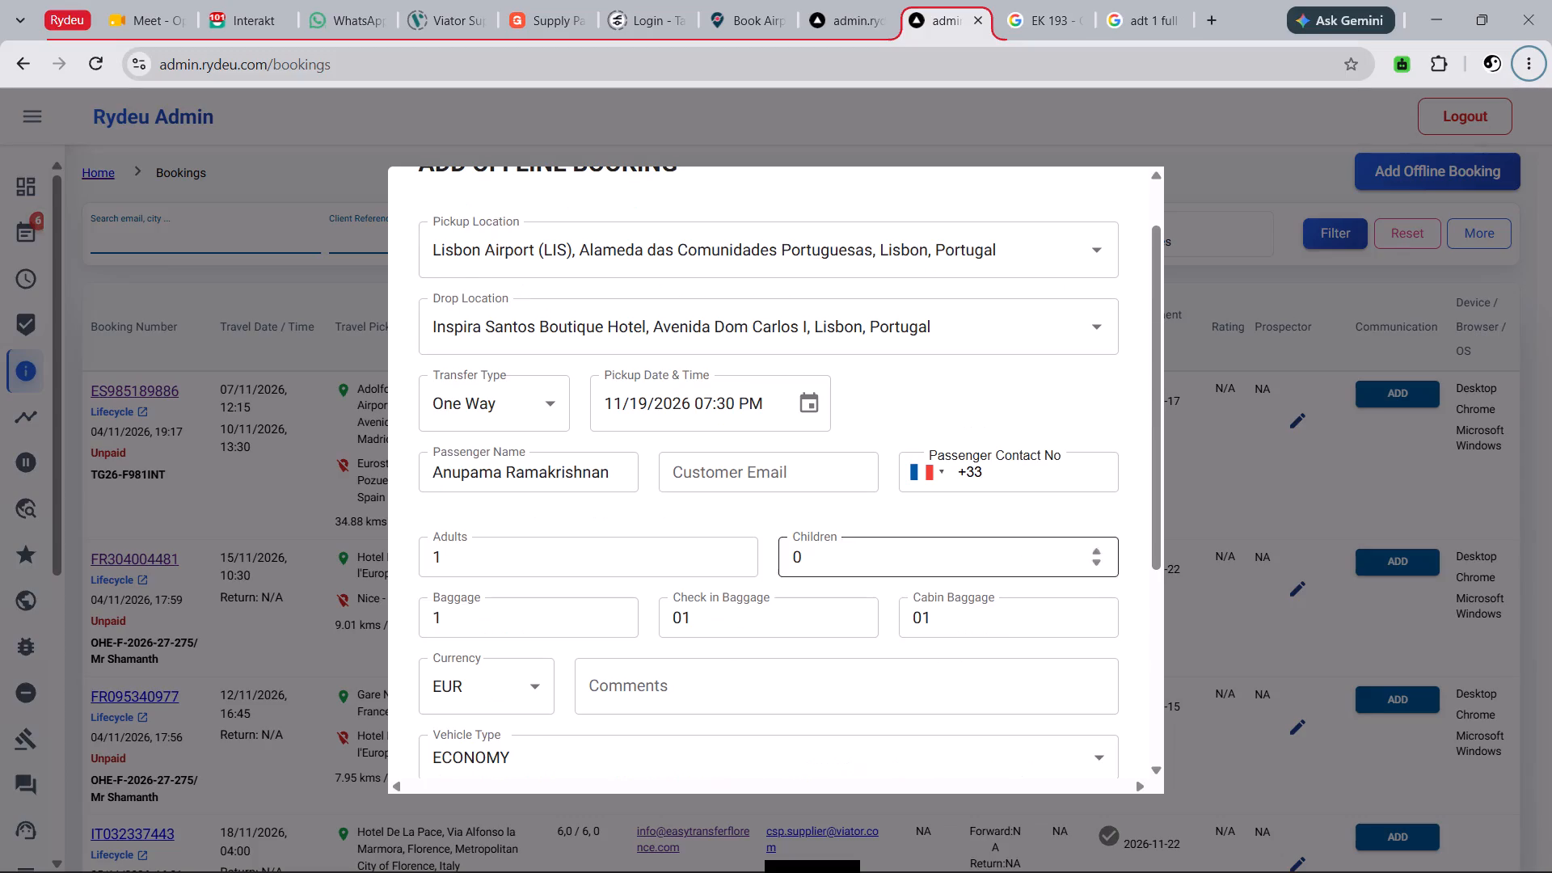
{"action": "left_click", "coordinate": [1046, 479]}
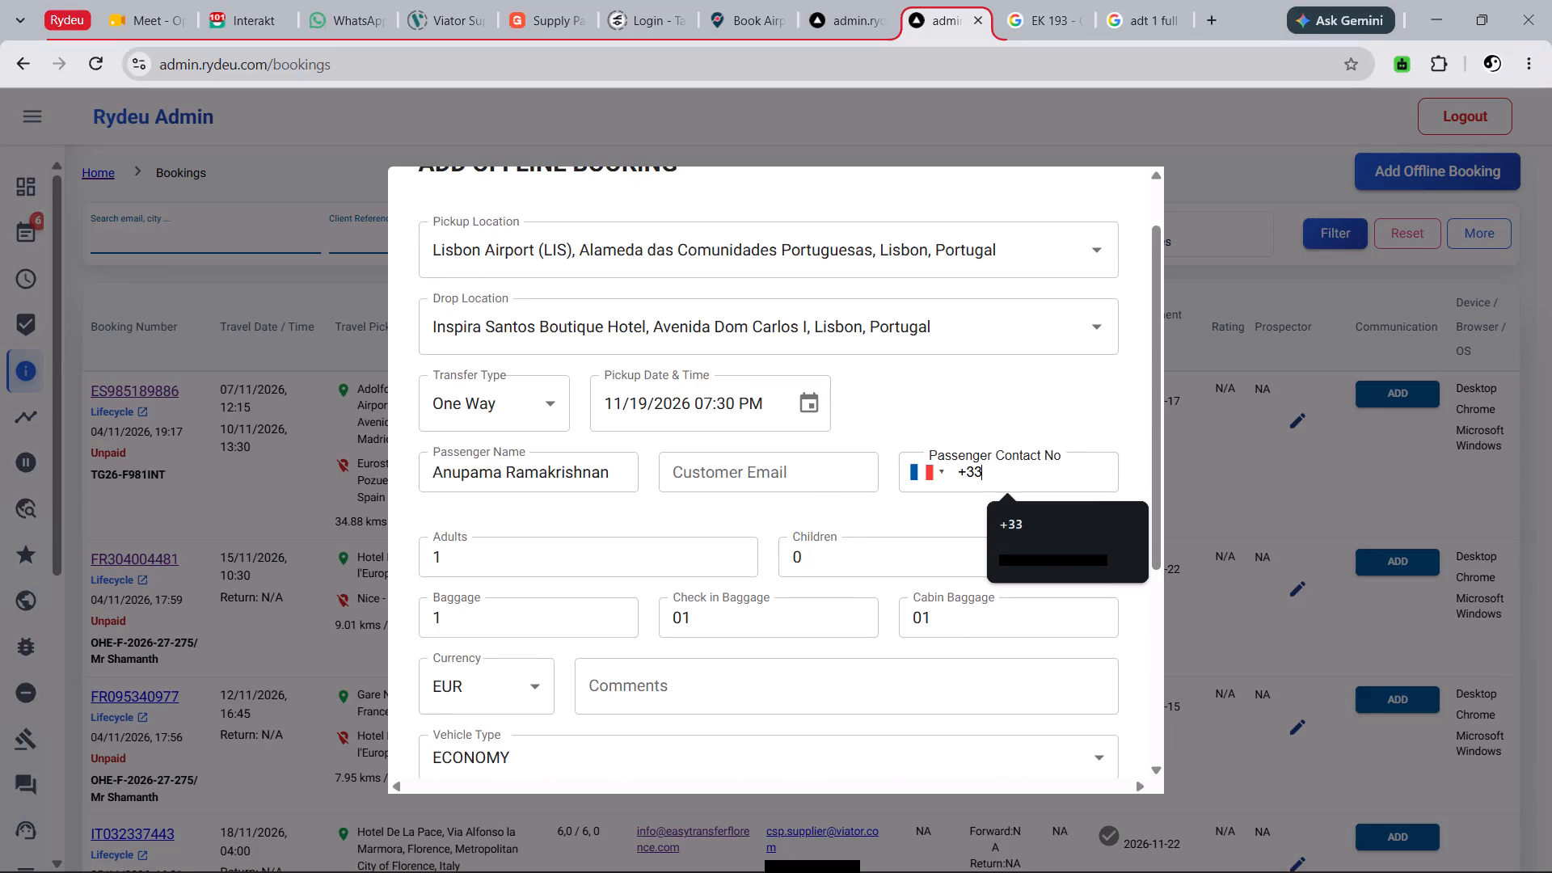
{"action": "key", "text": "ctrl+a"}
{"action": "type", "text": "0000"}
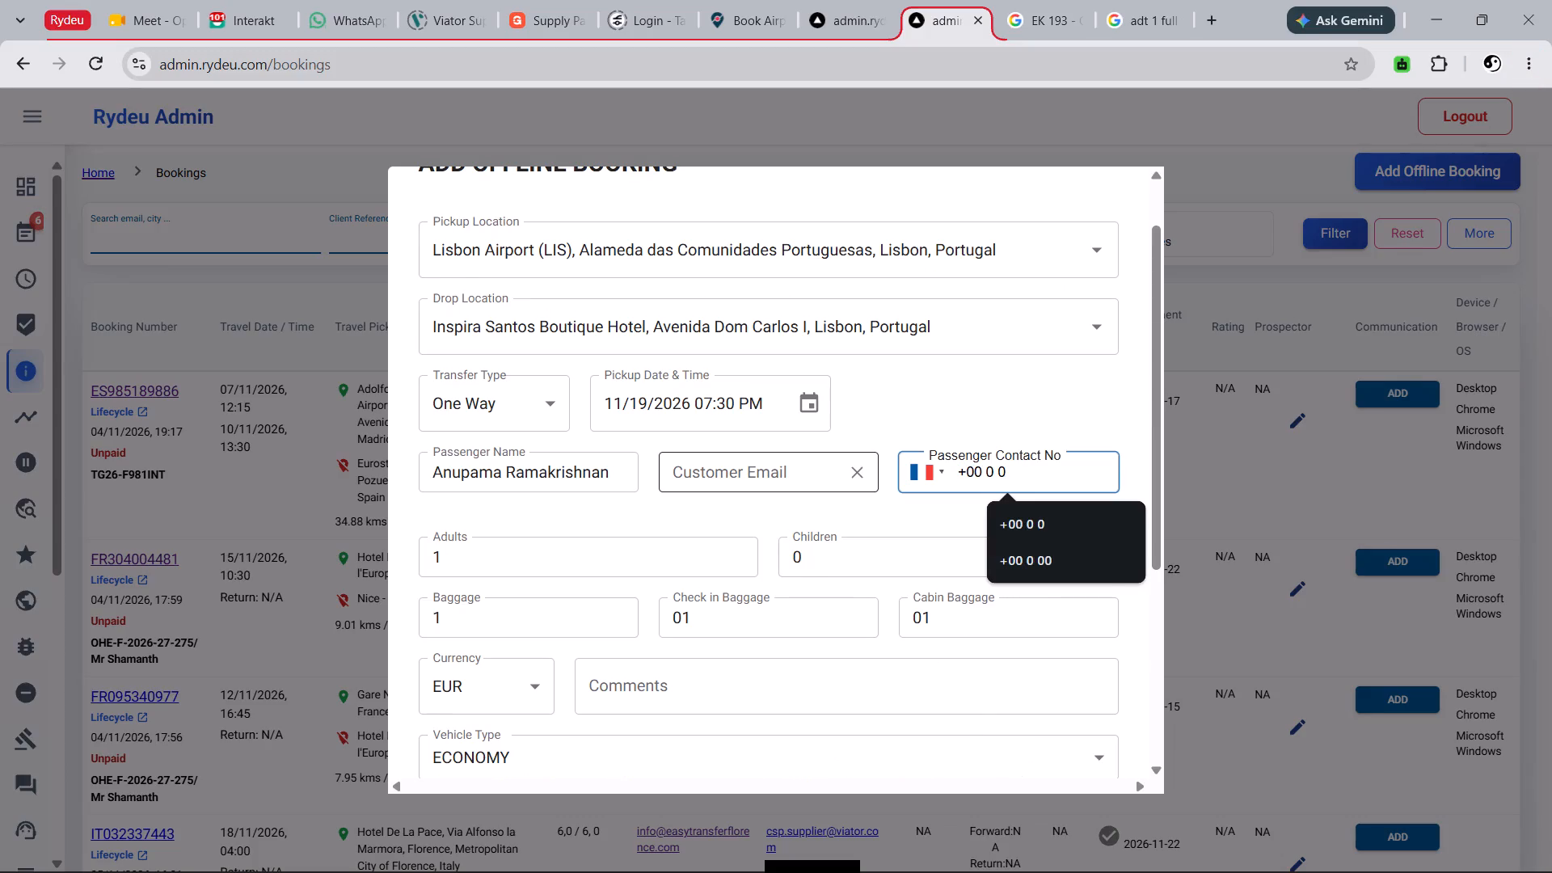
Copy the Joy n crew email from the DATA sheet of Rydeu.xlsx in Excel into the booking's customer email.
{"action": "left_click", "coordinate": [714, 475]}
{"action": "key", "text": "alt+Tab"}
{"action": "key", "text": "alt+Tab"}
{"action": "key", "text": "alt+Tab"}
{"action": "key", "text": "alt+Tab"}
{"action": "key", "text": "alt+Tab"}
{"action": "key", "text": "alt+Tab"}
{"action": "key", "text": "alt+Tab"}
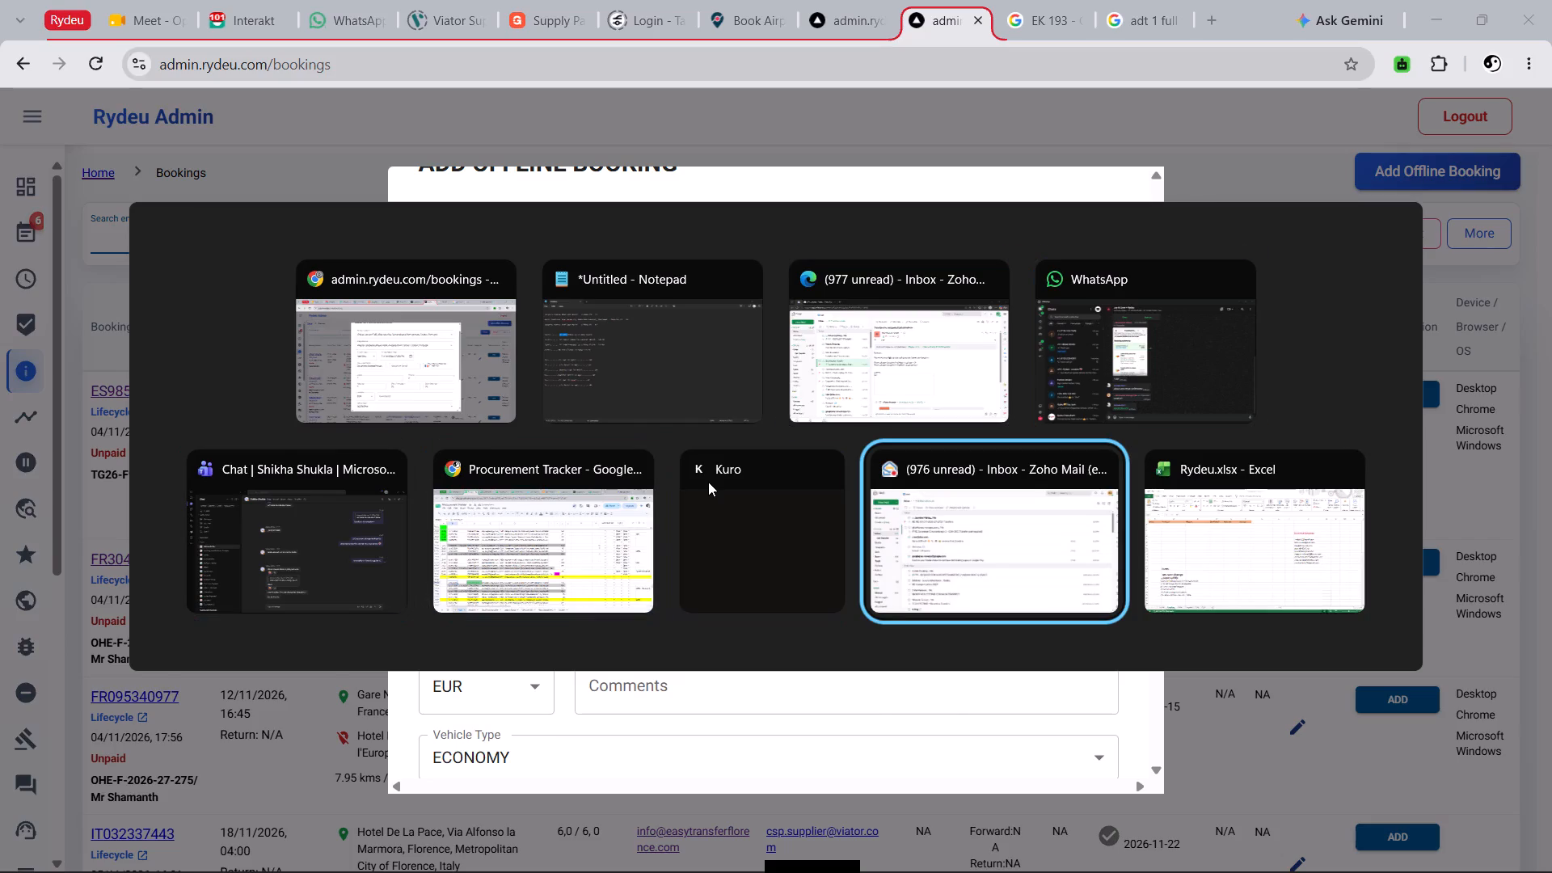
{"action": "key", "text": "alt+Tab"}
{"action": "left_click", "coordinate": [112, 833]}
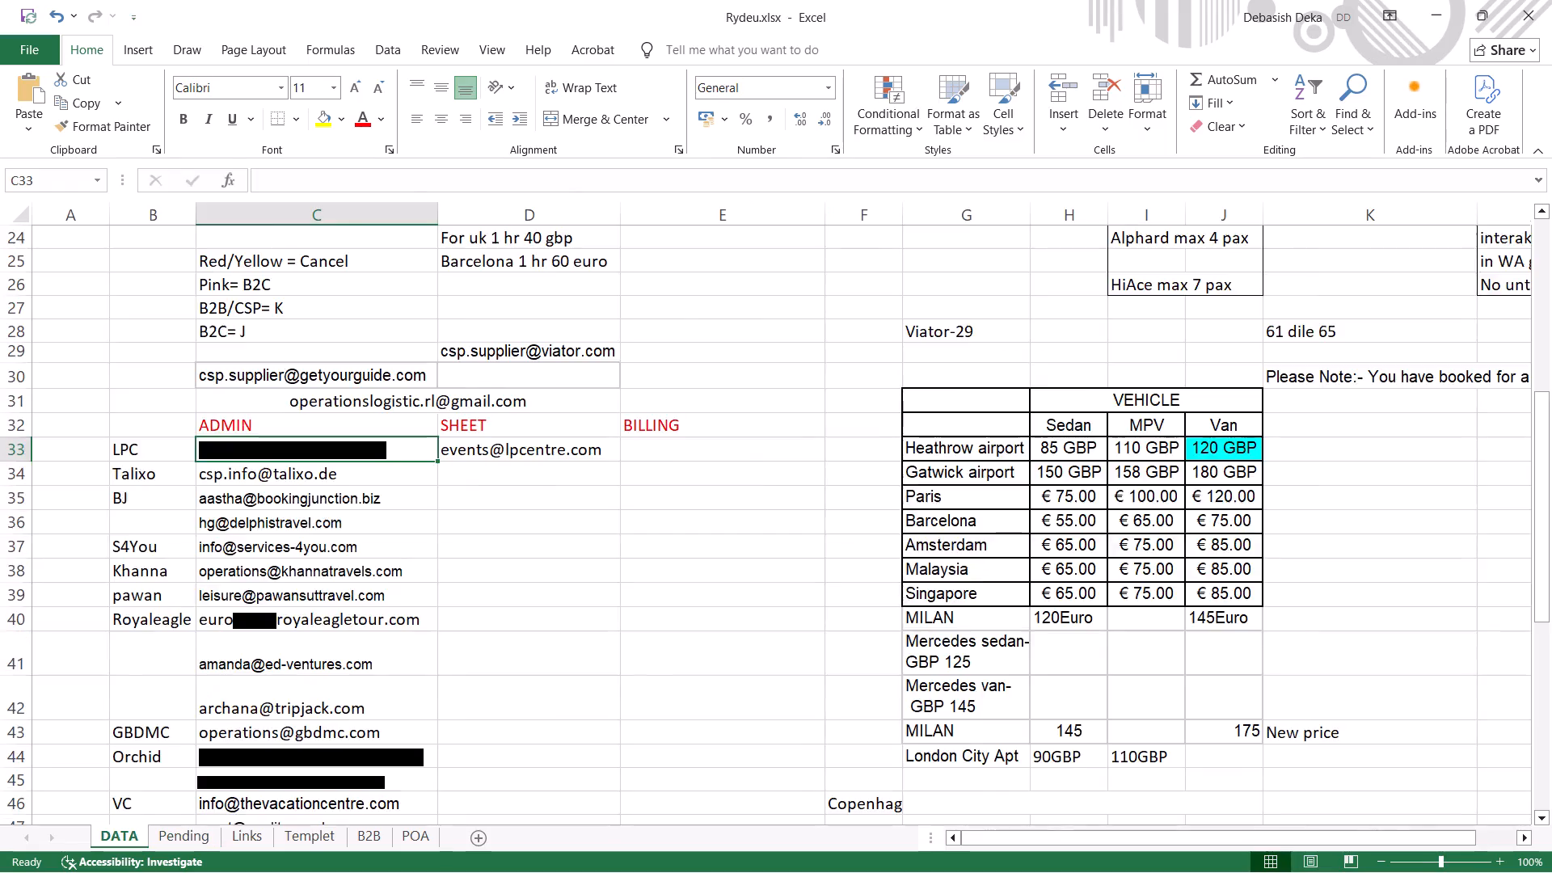
{"action": "scroll", "coordinate": [199, 719], "scroll_direction": "down", "scroll_amount": 5}
{"action": "scroll", "coordinate": [199, 719], "scroll_direction": "up", "scroll_amount": 1}
{"action": "left_click", "coordinate": [294, 470]}
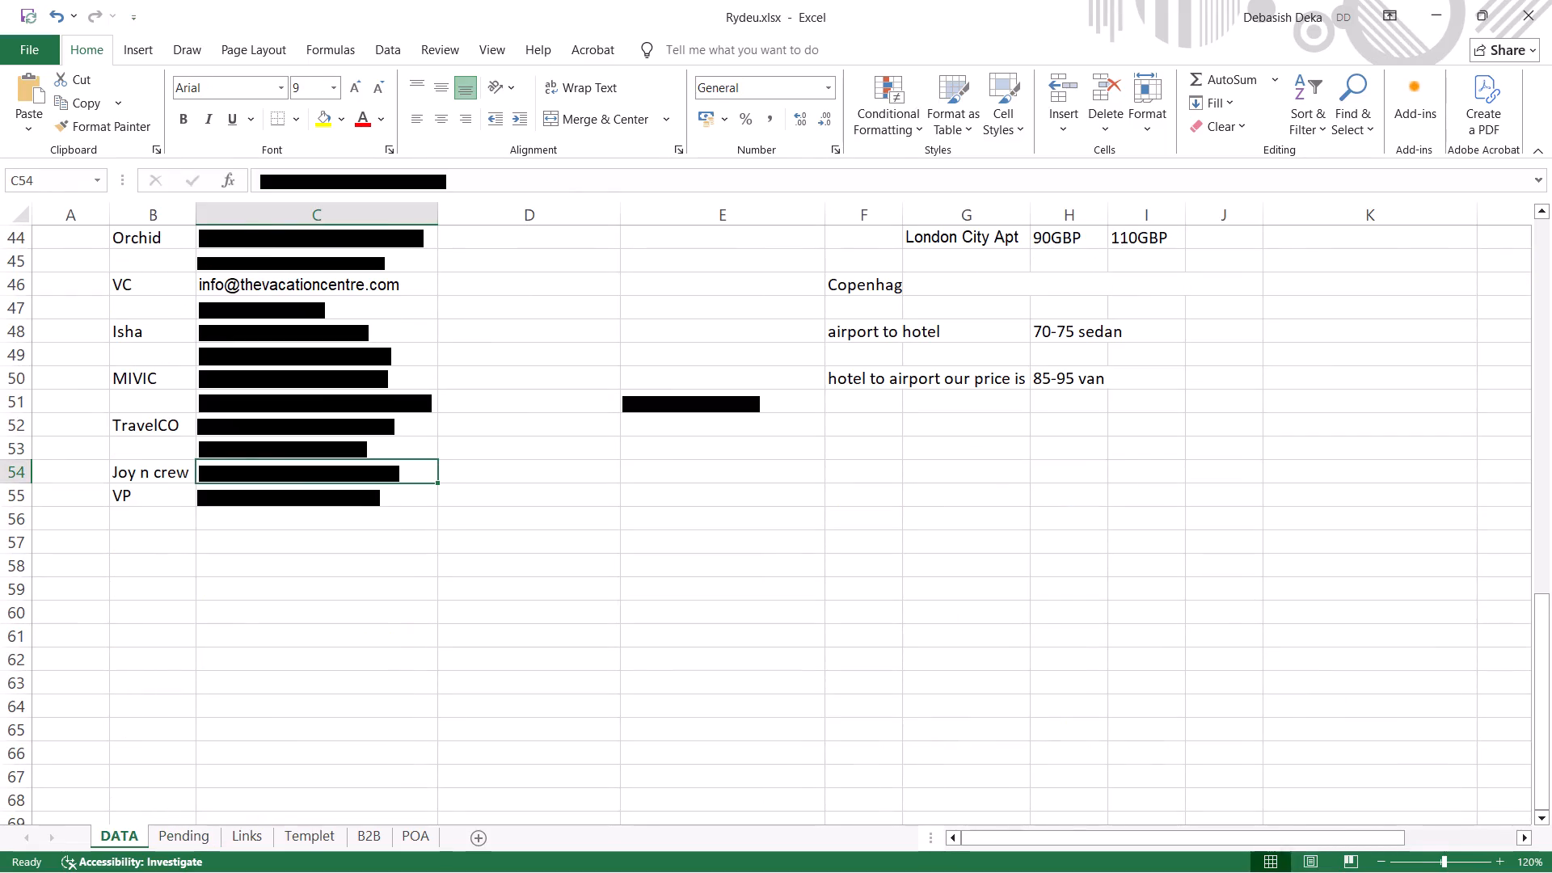
{"action": "key", "text": "ctrl+c"}
{"action": "key", "text": "alt+Tab"}
{"action": "key", "text": "ctrl+v"}
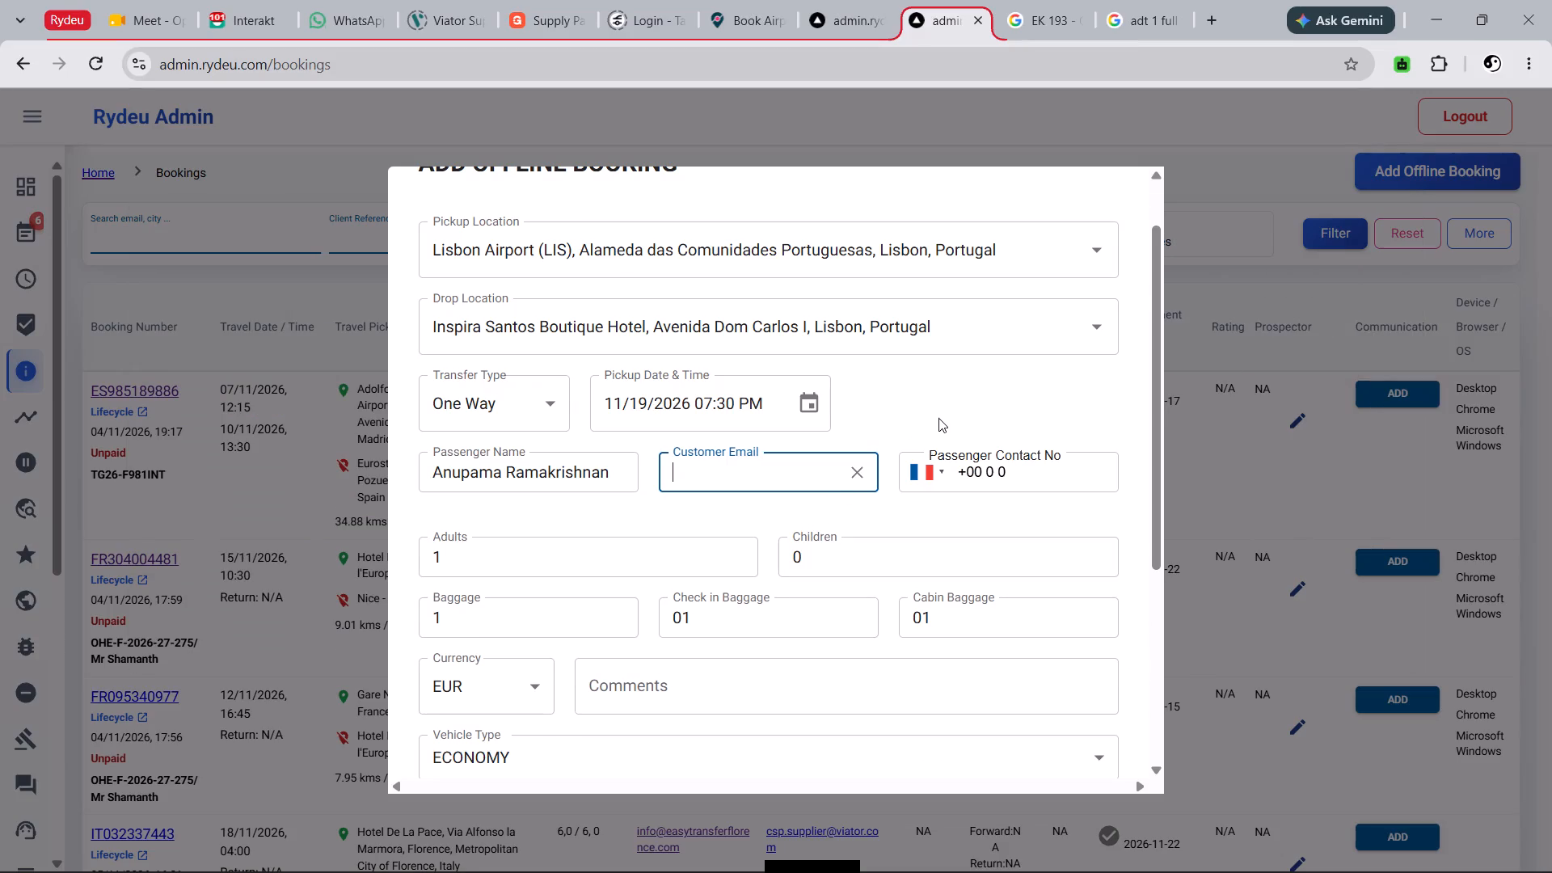
{"action": "left_click", "coordinate": [944, 416]}
Review the booking entries and turn off the confirmation email to the customer.
{"action": "scroll", "coordinate": [944, 416], "scroll_direction": "up", "scroll_amount": 1}
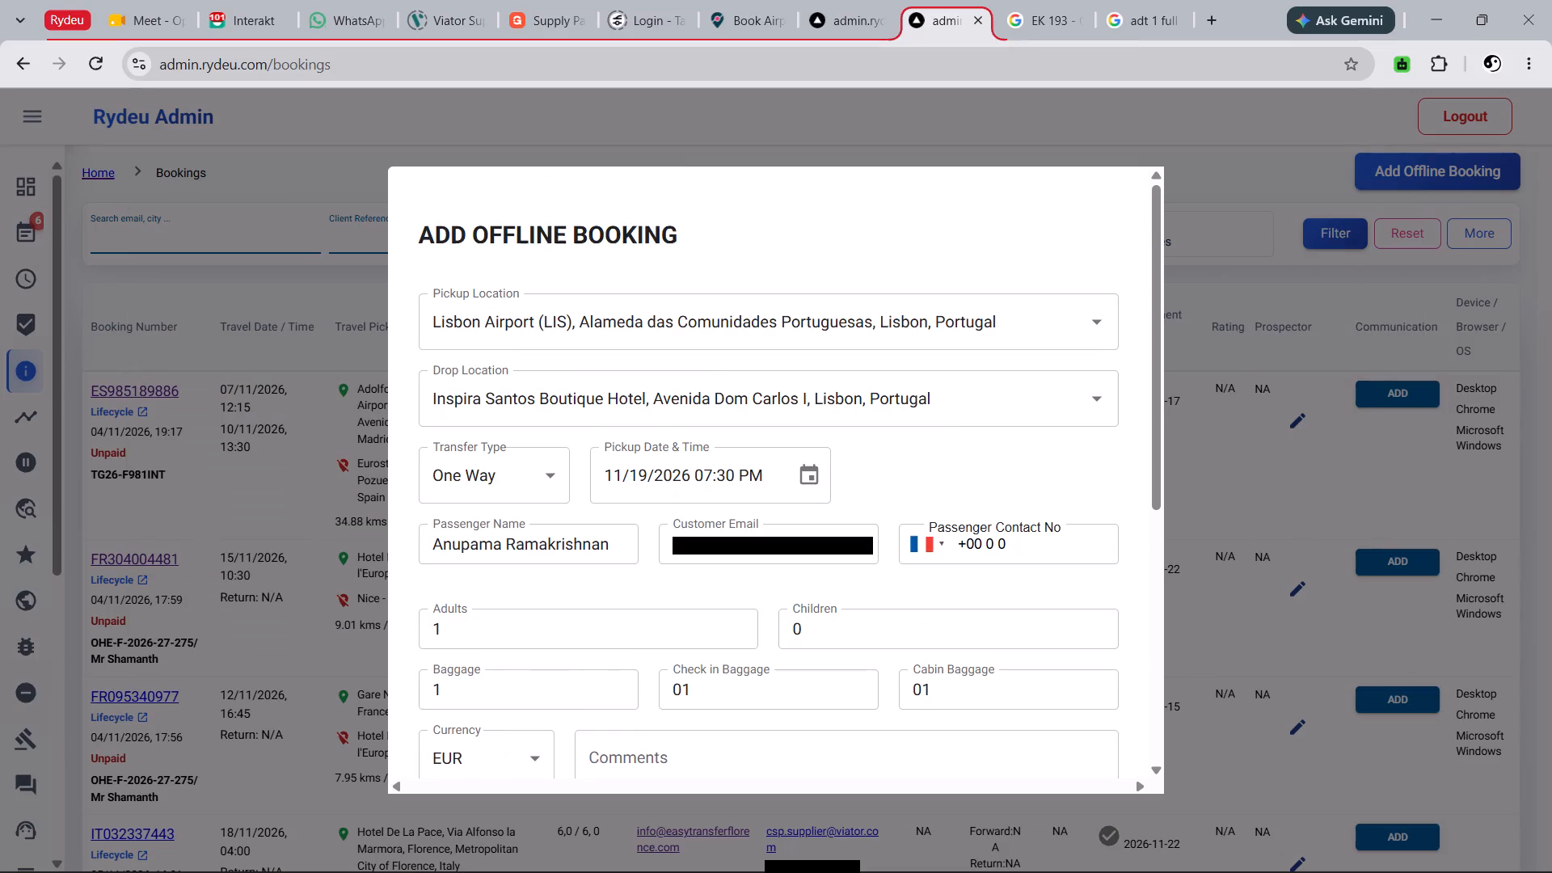
{"action": "scroll", "coordinate": [908, 452], "scroll_direction": "down", "scroll_amount": 1}
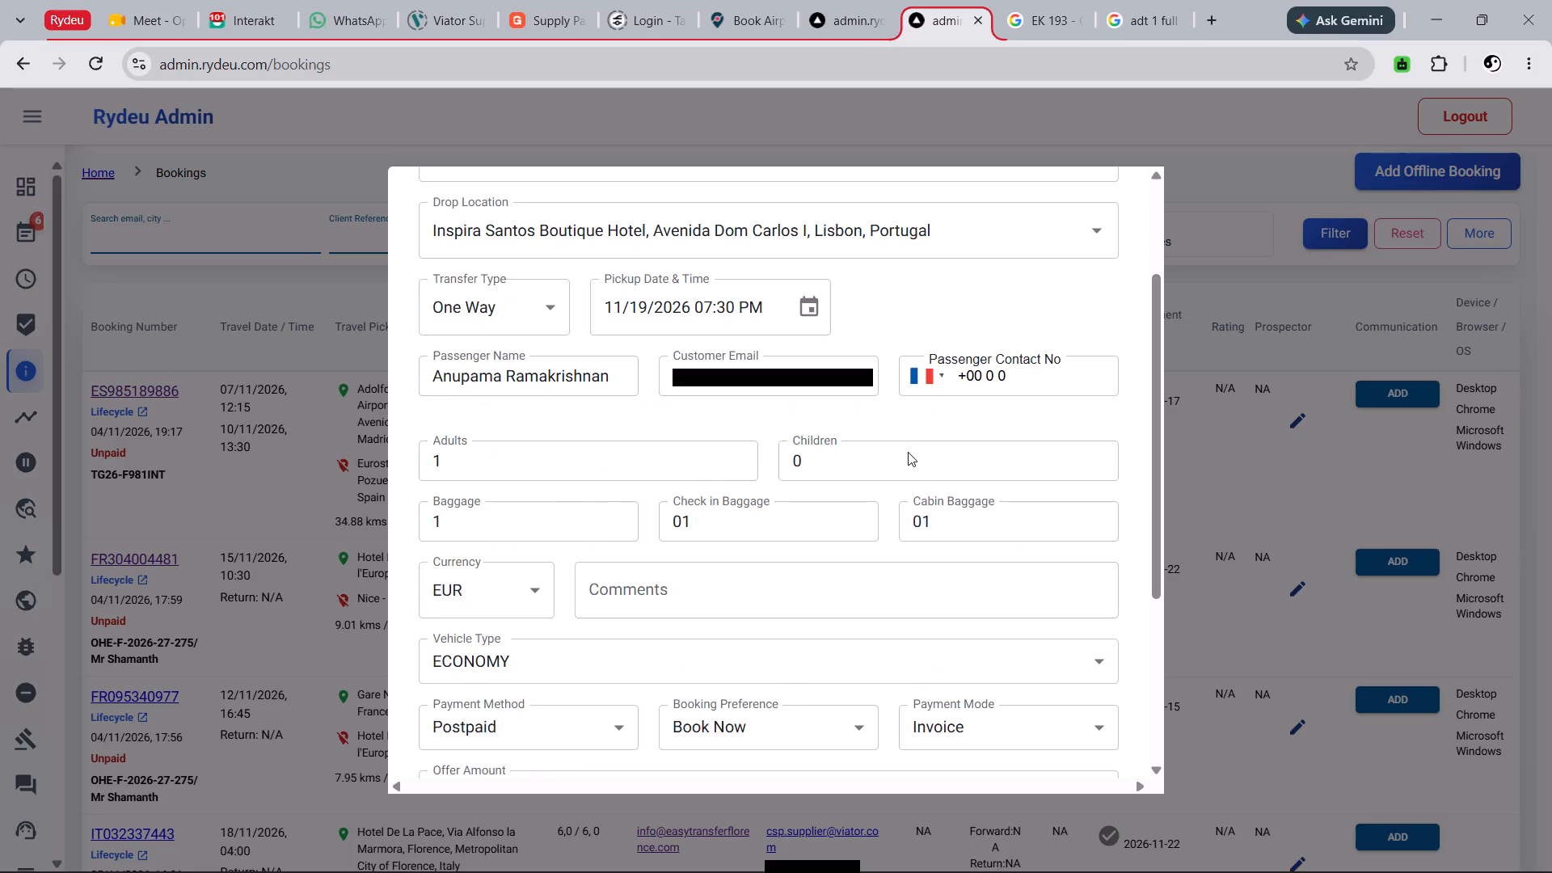
{"action": "scroll", "coordinate": [908, 452], "scroll_direction": "down", "scroll_amount": 1}
{"action": "scroll", "coordinate": [908, 452], "scroll_direction": "up", "scroll_amount": 1}
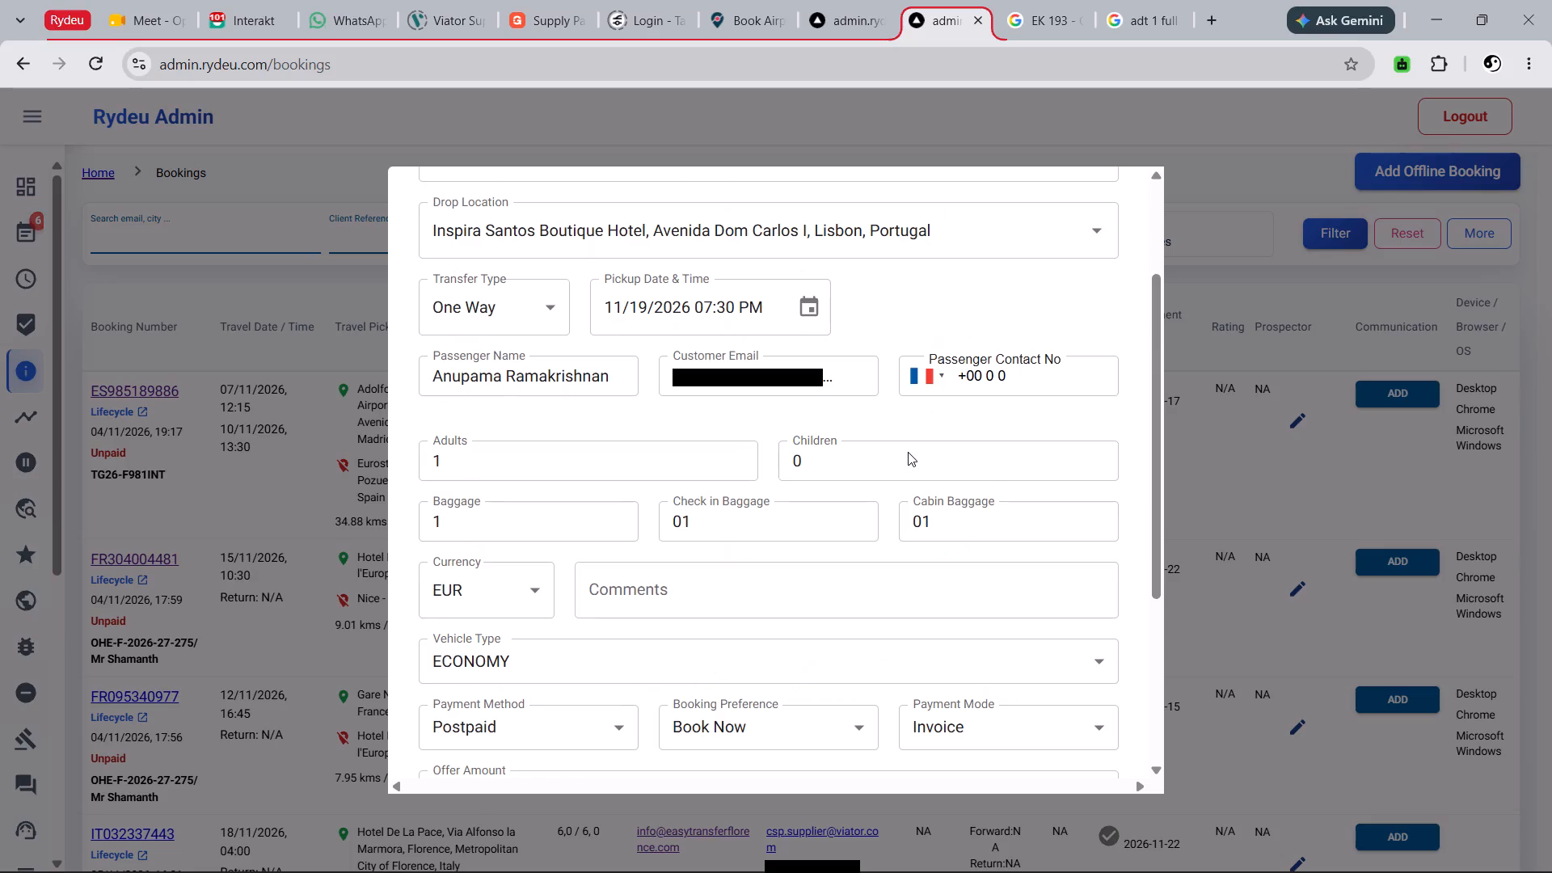
{"action": "key", "text": "alt+Tab"}
{"action": "key", "text": "alt+Tab"}
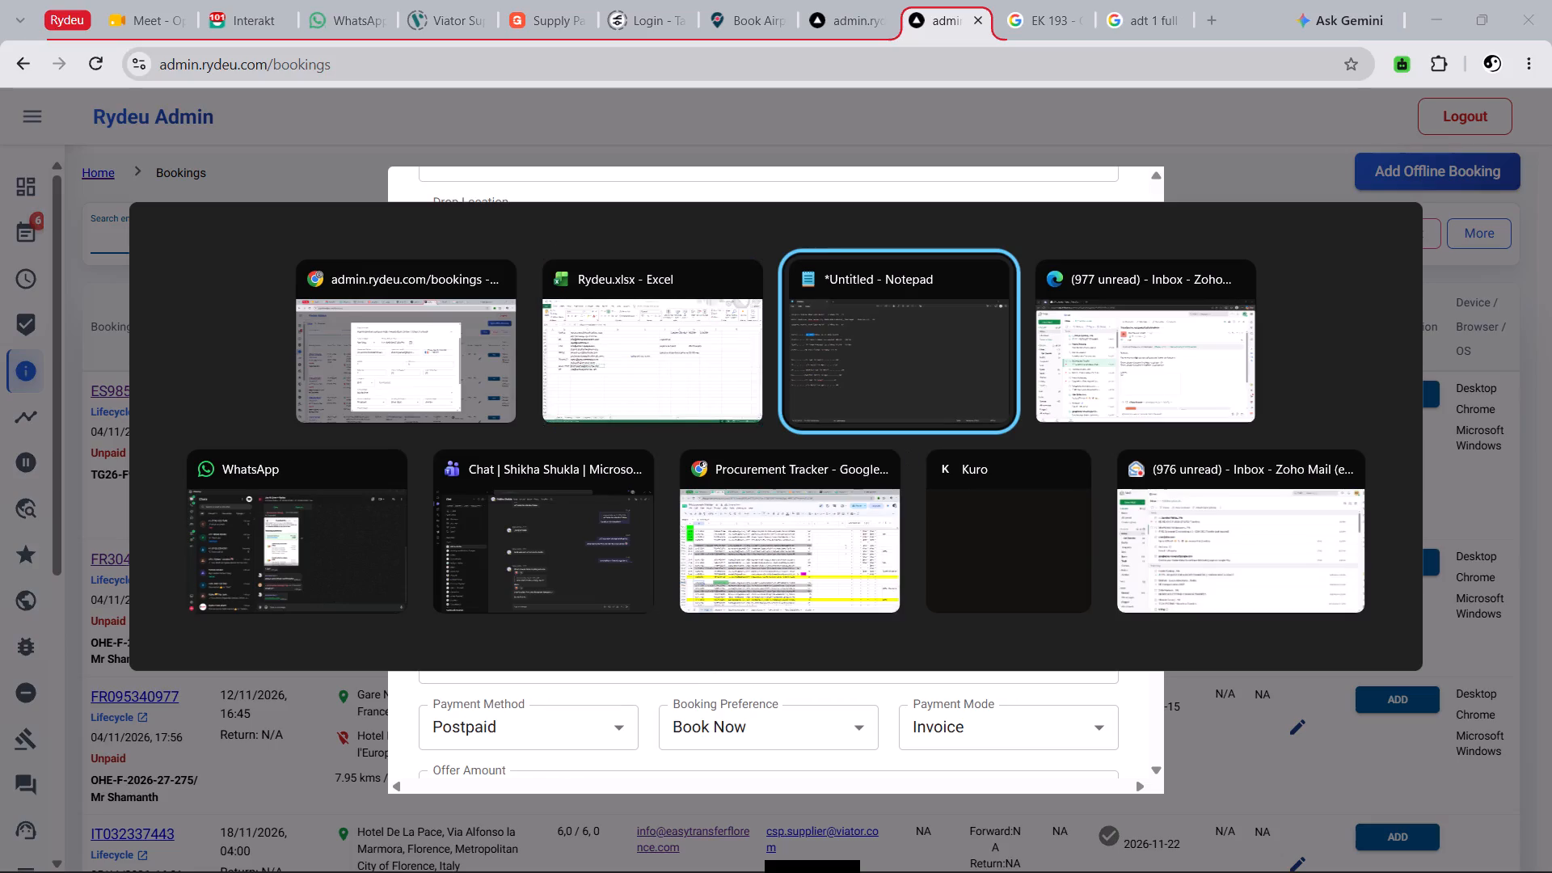
{"action": "key", "text": "alt+Tab"}
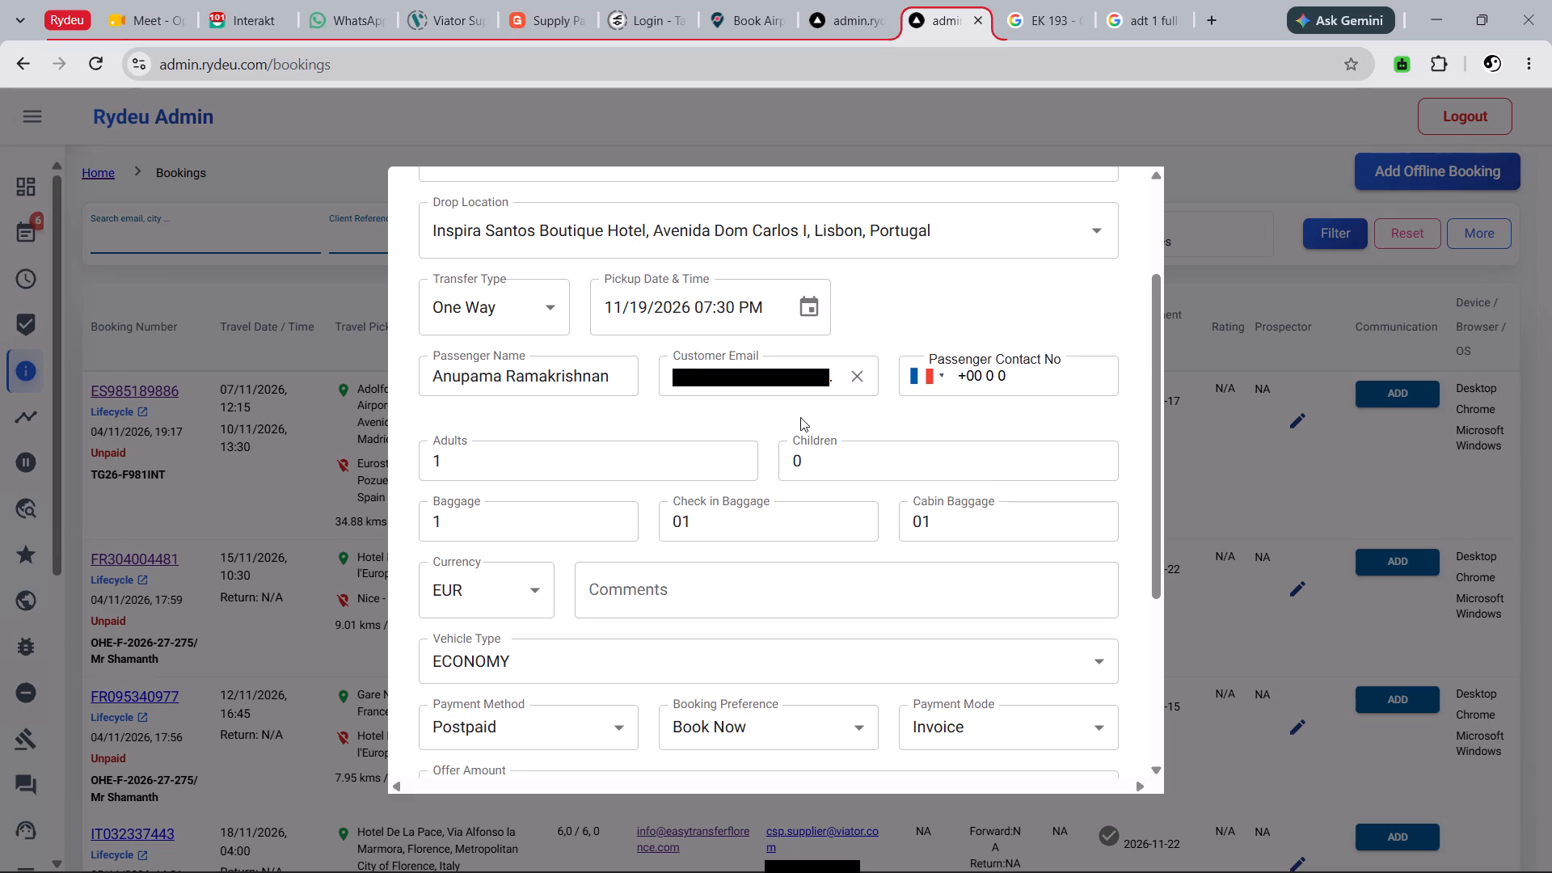
{"action": "scroll", "coordinate": [767, 438], "scroll_direction": "down", "scroll_amount": 1}
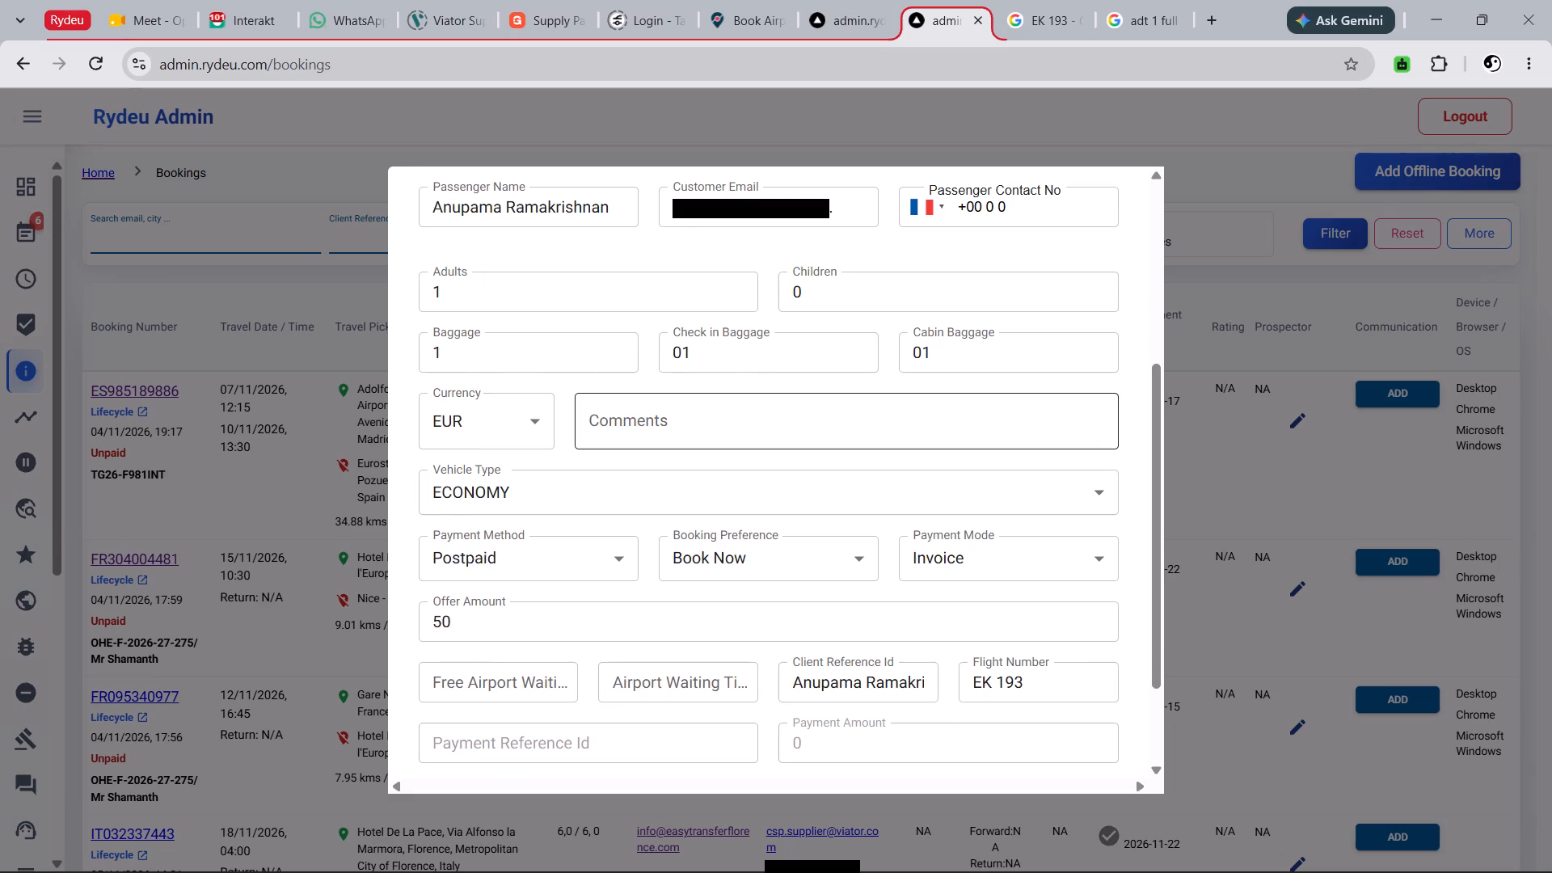
{"action": "scroll", "coordinate": [767, 438], "scroll_direction": "down", "scroll_amount": 5}
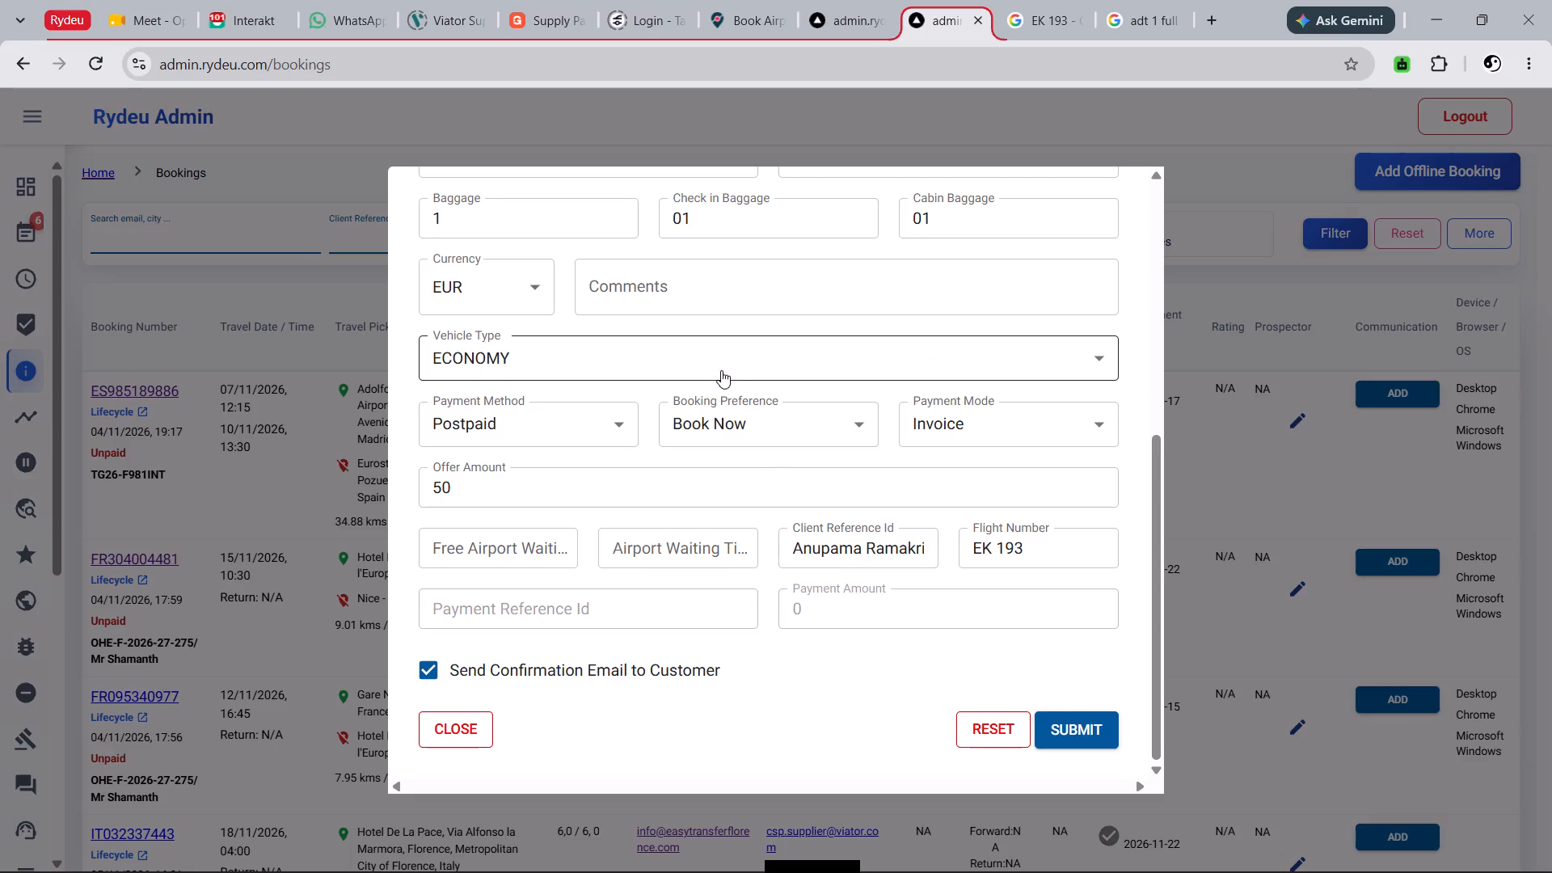
{"action": "left_click", "coordinate": [538, 670]}
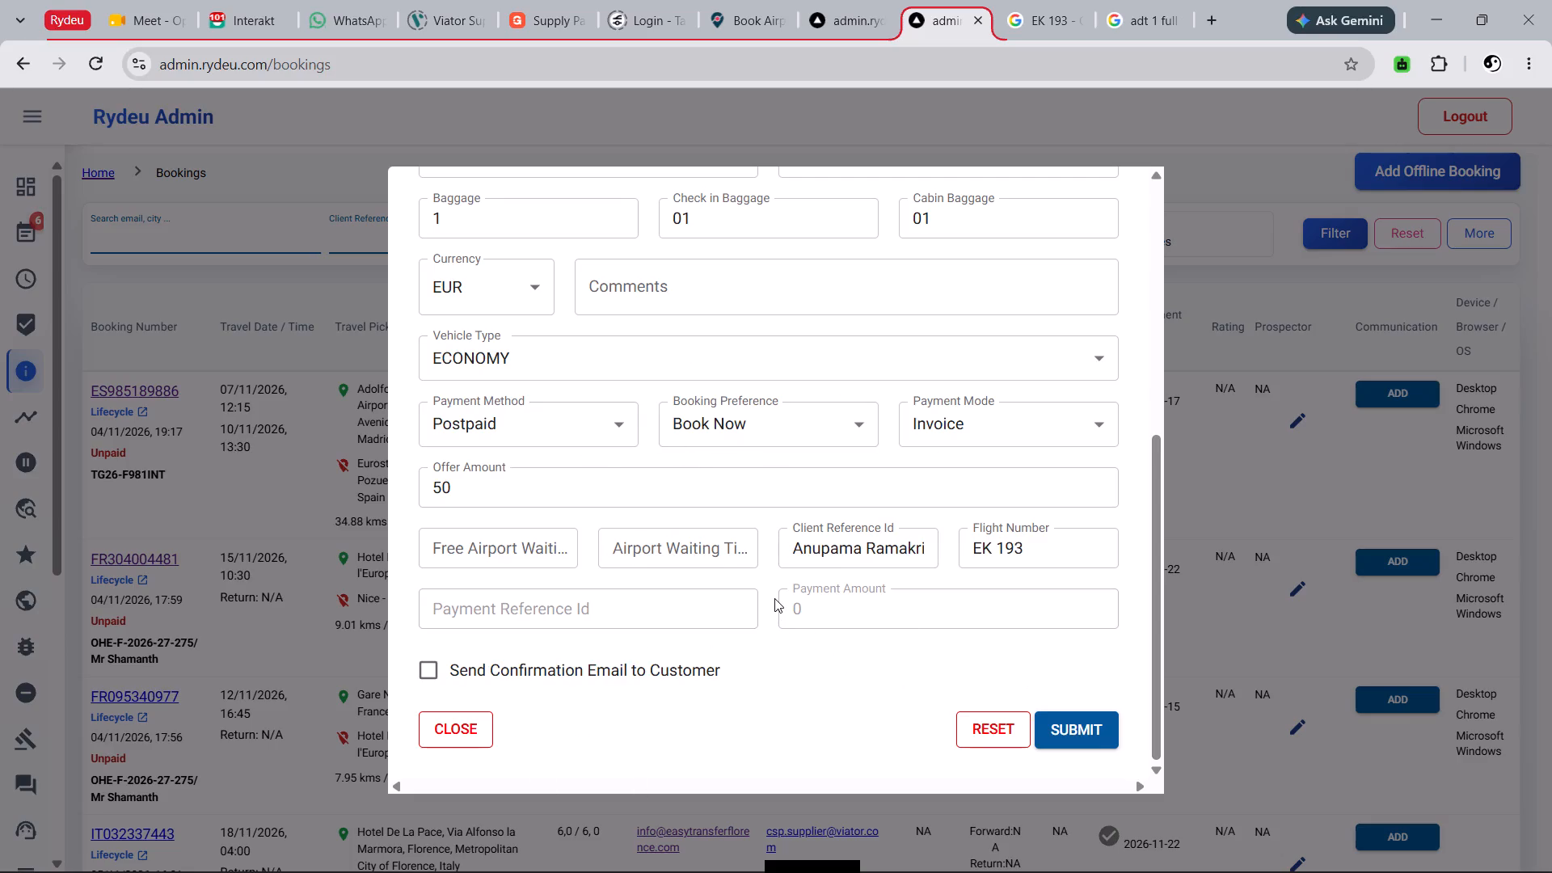
Recheck the Lisbon Airport to Inspira Santos booking, submit it, and reset the bookings list filters to reload the list.
{"action": "scroll", "coordinate": [774, 598], "scroll_direction": "up", "scroll_amount": 3}
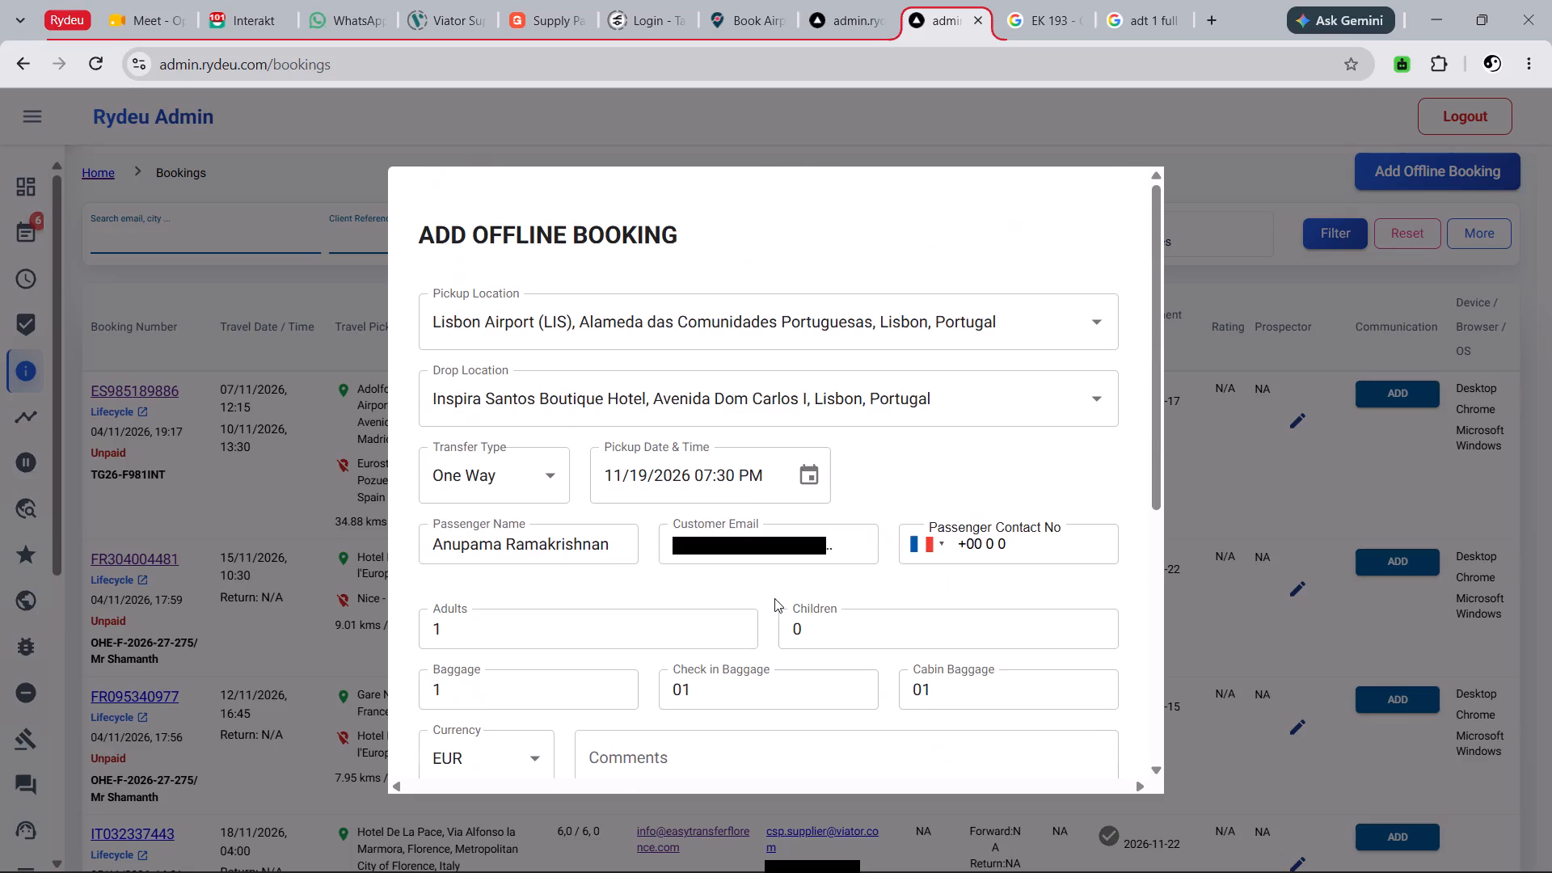
{"action": "scroll", "coordinate": [774, 598], "scroll_direction": "up", "scroll_amount": 3}
{"action": "scroll", "coordinate": [774, 598], "scroll_direction": "down", "scroll_amount": 1}
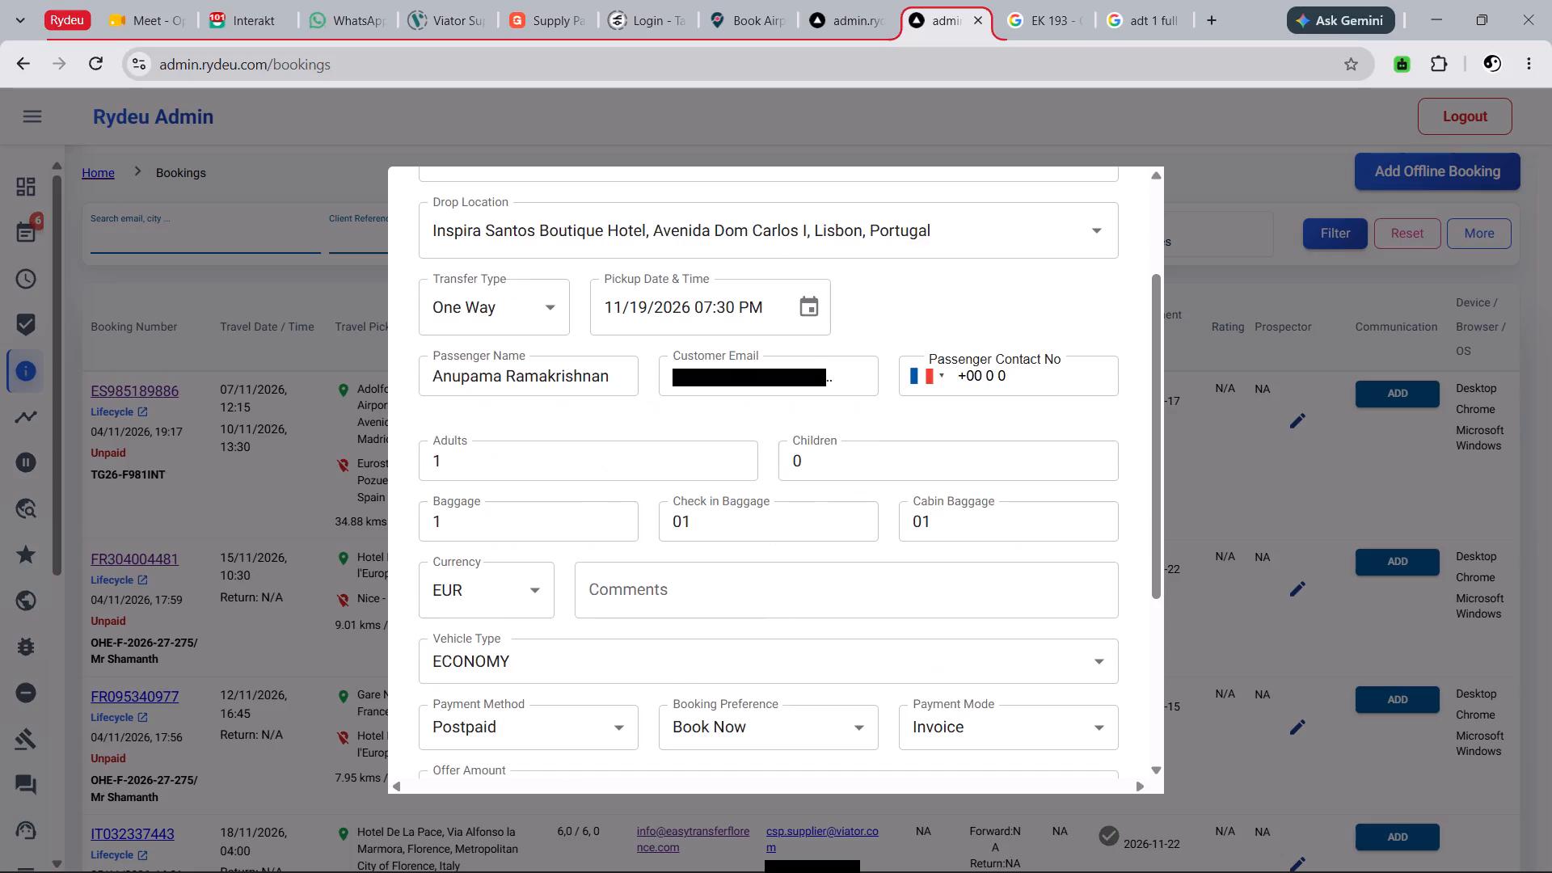
{"action": "scroll", "coordinate": [774, 598], "scroll_direction": "down", "scroll_amount": 6}
{"action": "left_click", "coordinate": [1062, 721]}
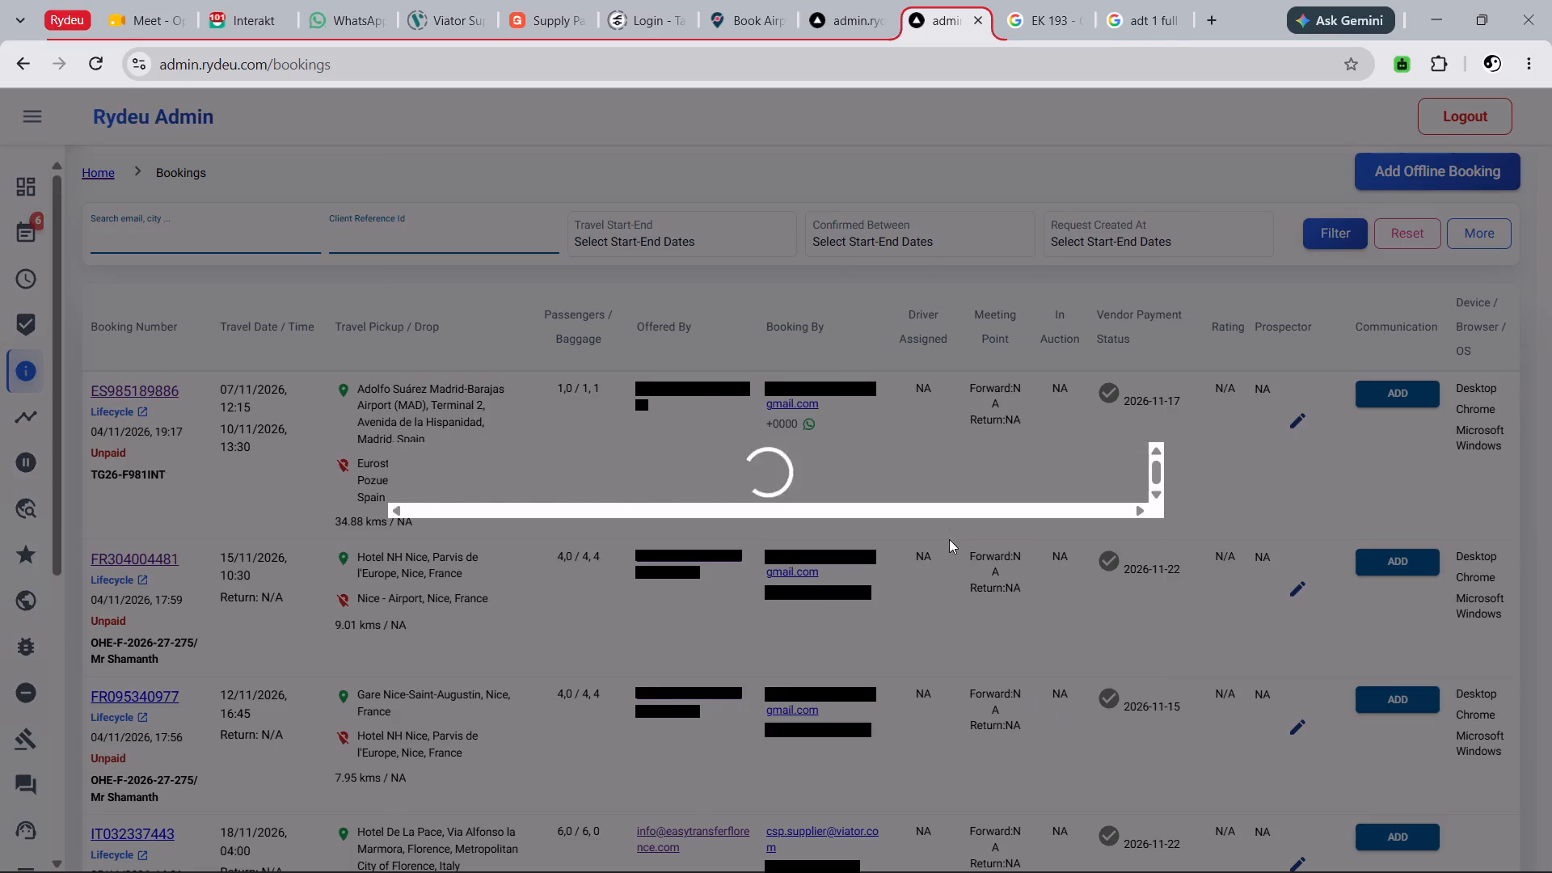
{"action": "left_click", "coordinate": [1090, 515]}
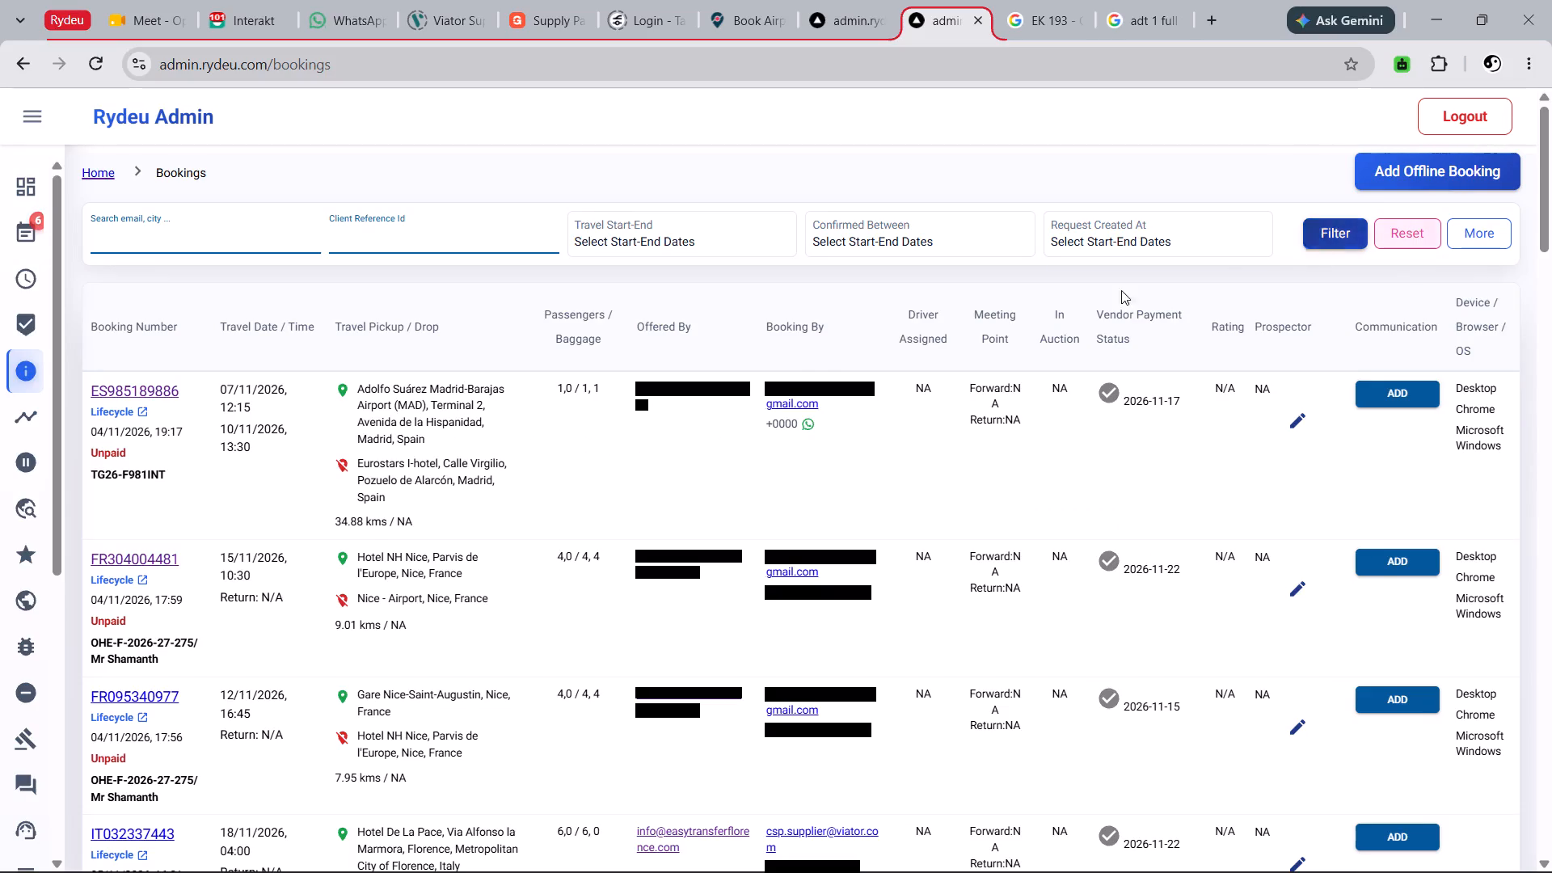
{"action": "left_click", "coordinate": [1415, 239]}
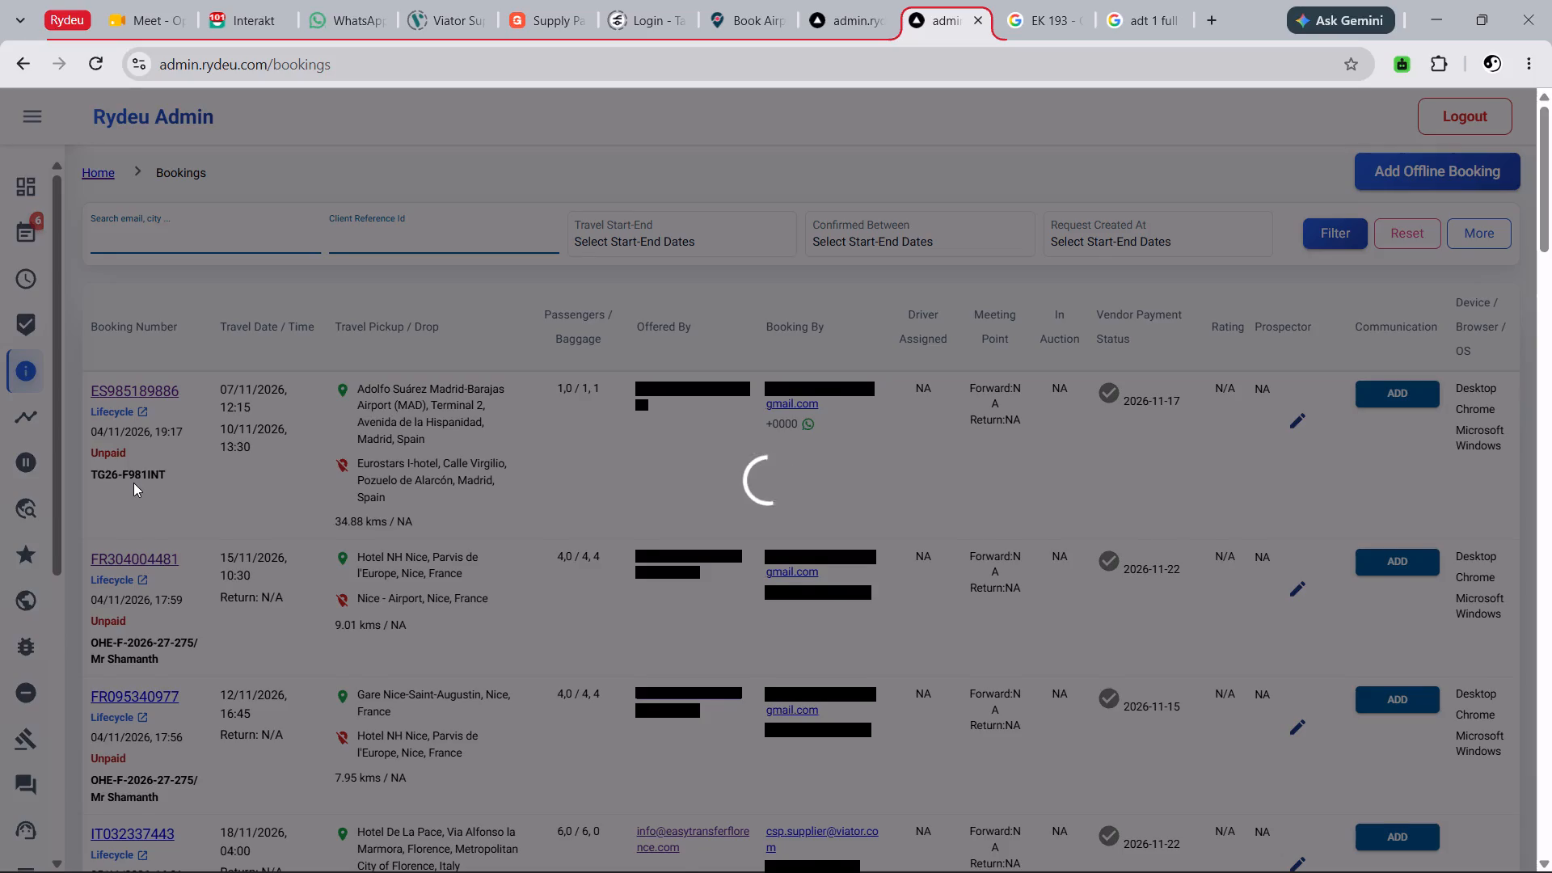
Start another offline booking and reuse the passenger name from the new Lisbon booking as passenger name and client reference ID.
{"action": "triple_click", "coordinate": [133, 483]}
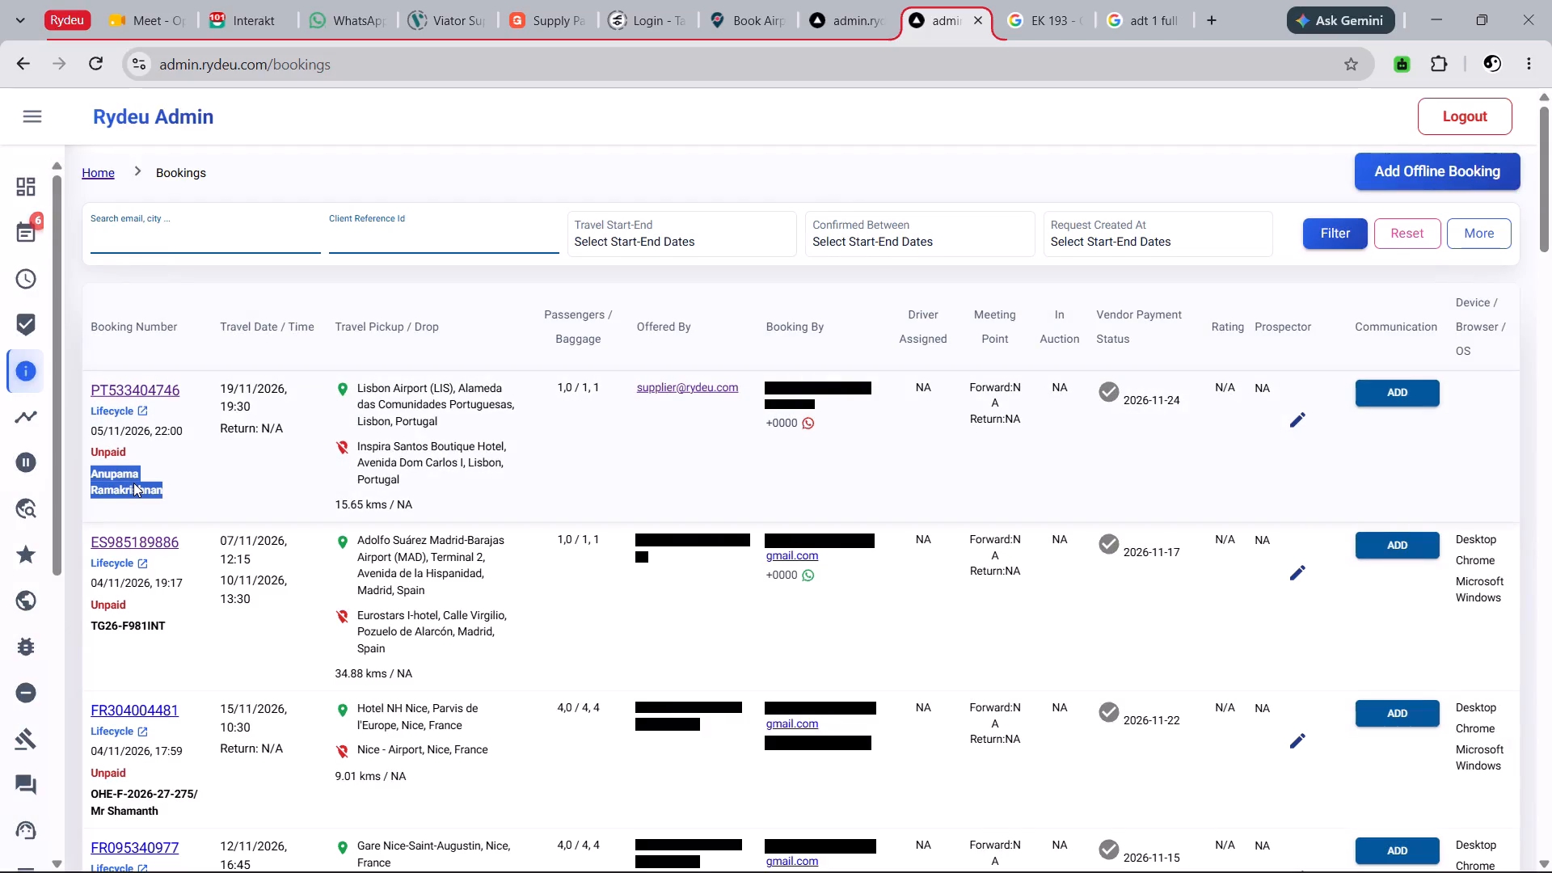
{"action": "key", "text": "ctrl+c"}
{"action": "left_click", "coordinate": [1377, 162]}
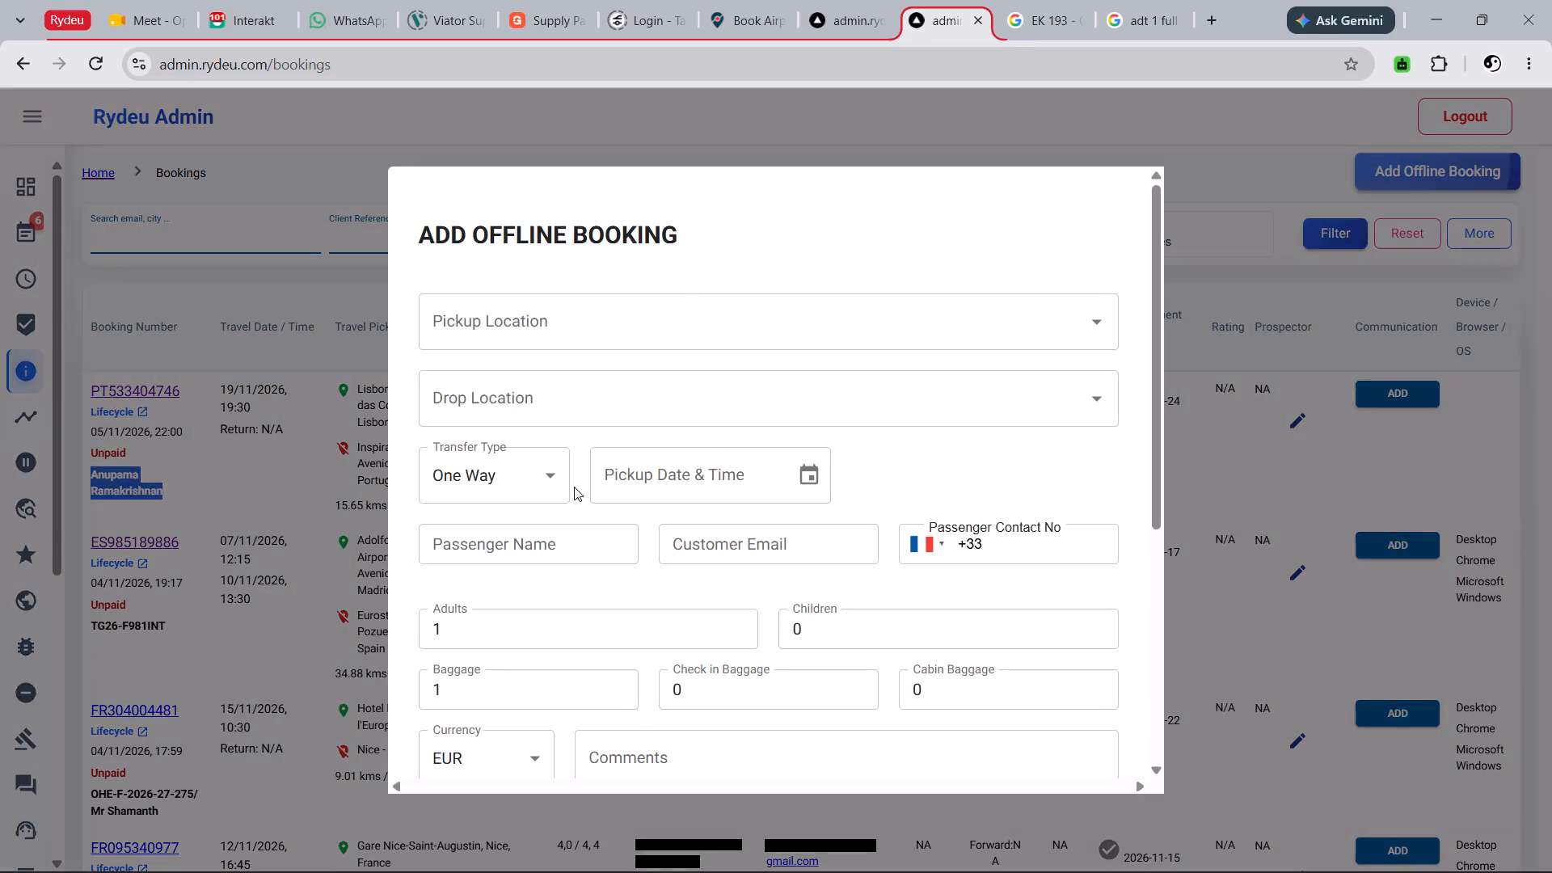
{"action": "left_click", "coordinate": [507, 536]}
{"action": "key", "text": "ctrl+v"}
{"action": "scroll", "coordinate": [795, 560], "scroll_direction": "down", "scroll_amount": 6}
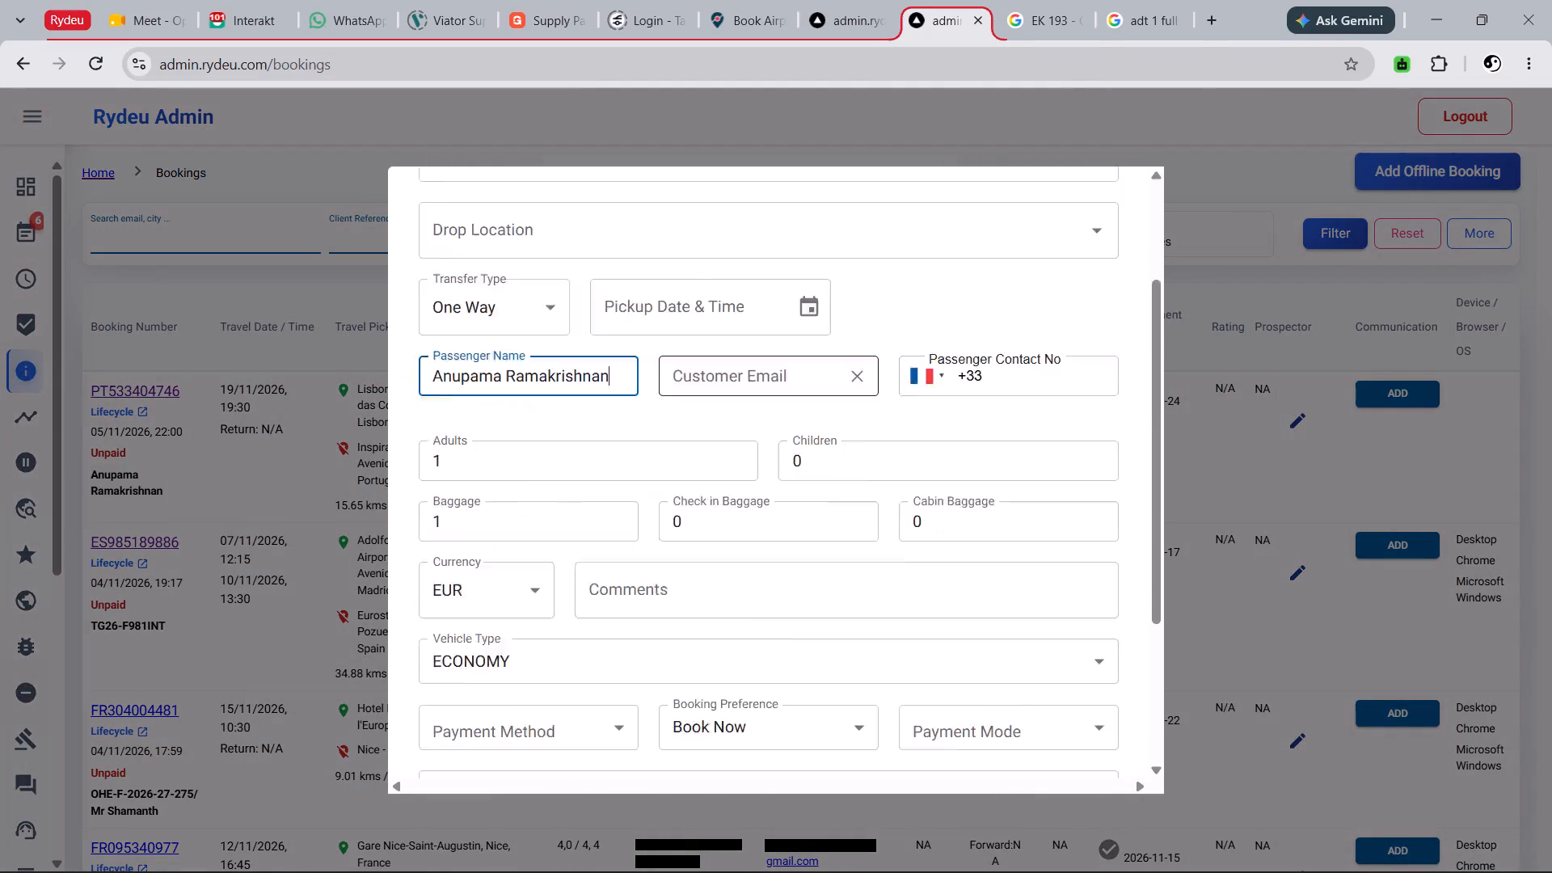
{"action": "left_click", "coordinate": [825, 624]}
{"action": "key", "text": "ctrl+v"}
Set the new booking's payment method to Postpaid and its offer amount to 60.
{"action": "left_click", "coordinate": [476, 493]}
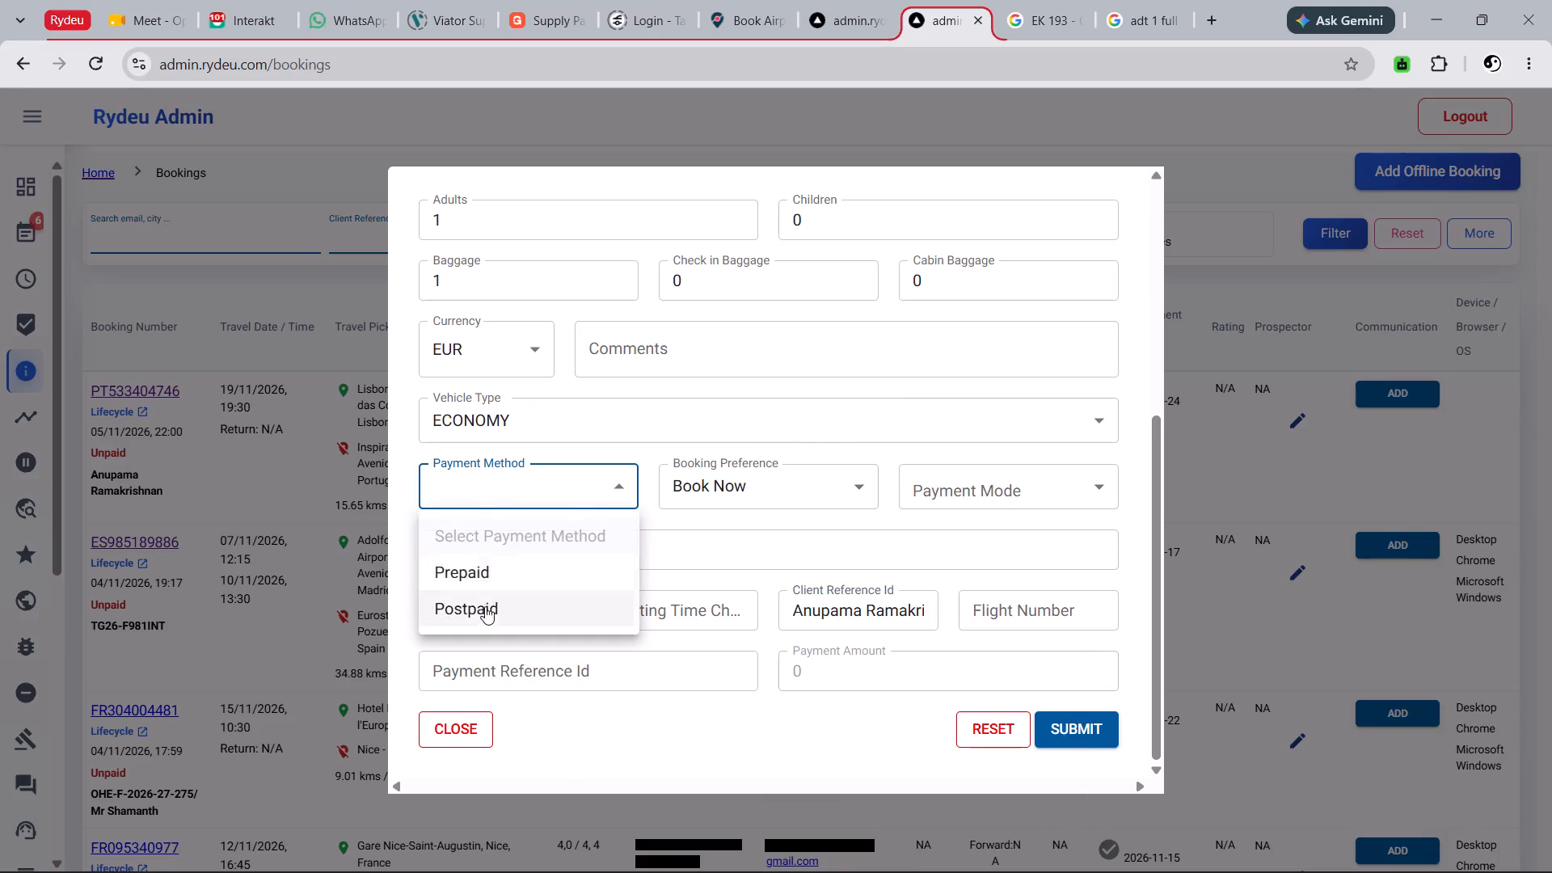
{"action": "left_click", "coordinate": [480, 608]}
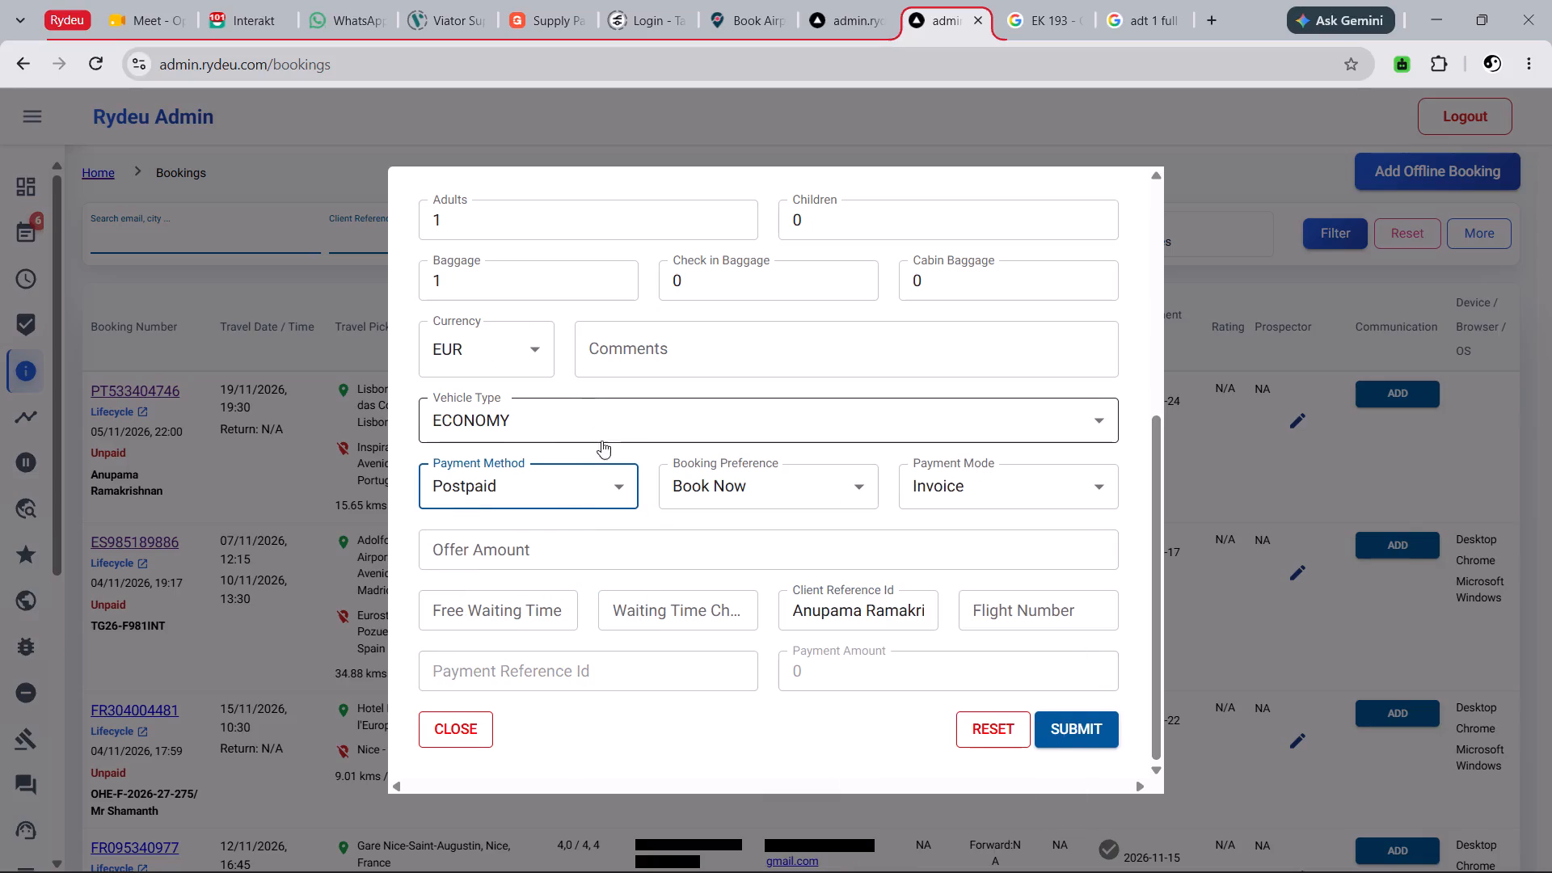
{"action": "left_click", "coordinate": [586, 541]}
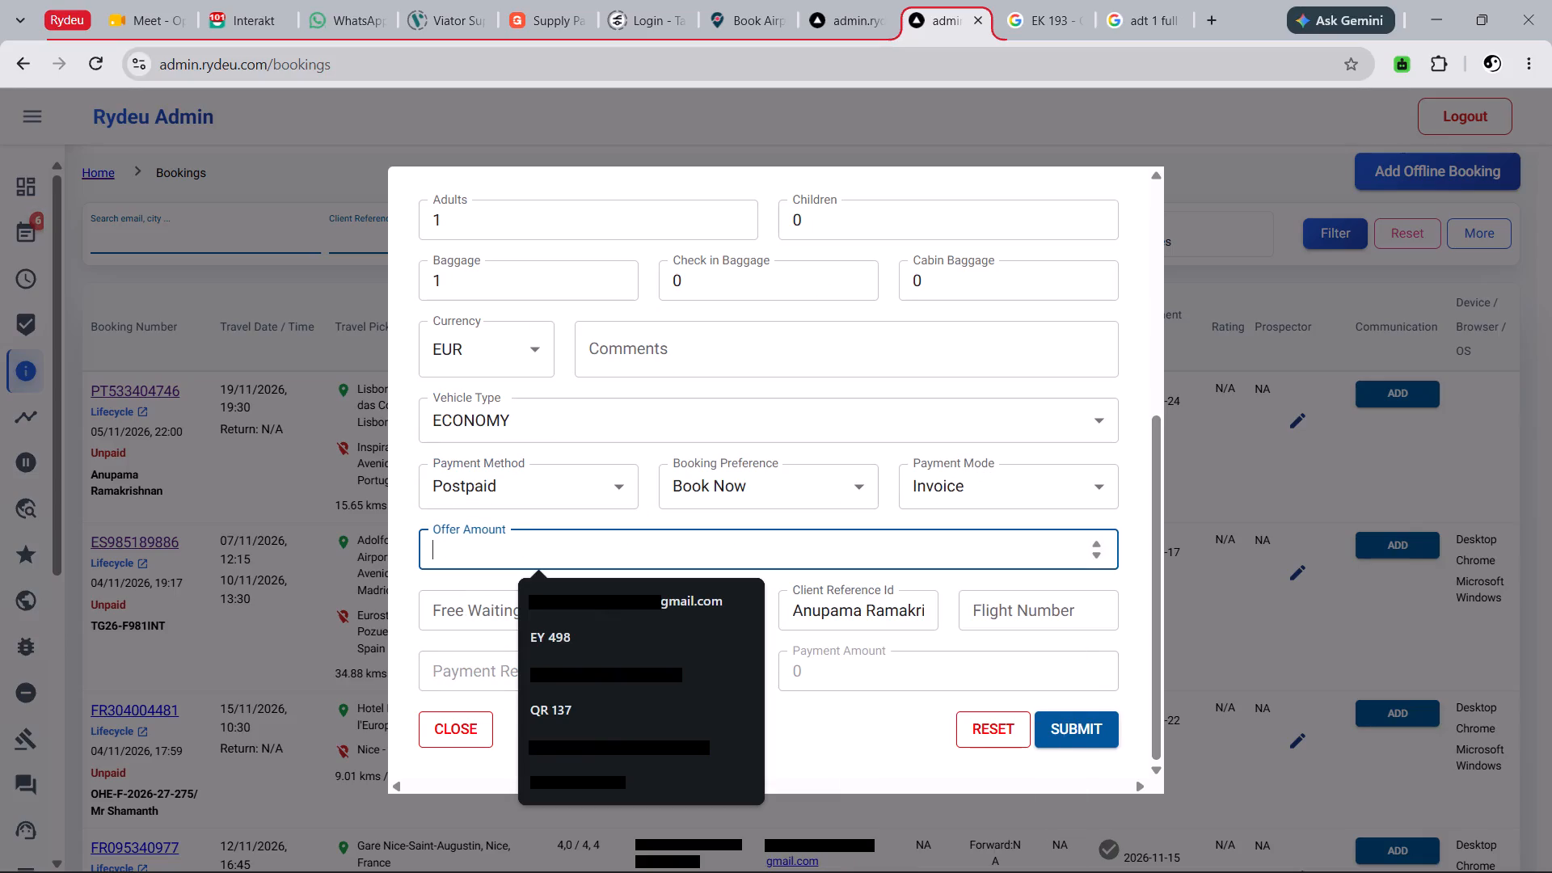
{"action": "type", "text": "60"}
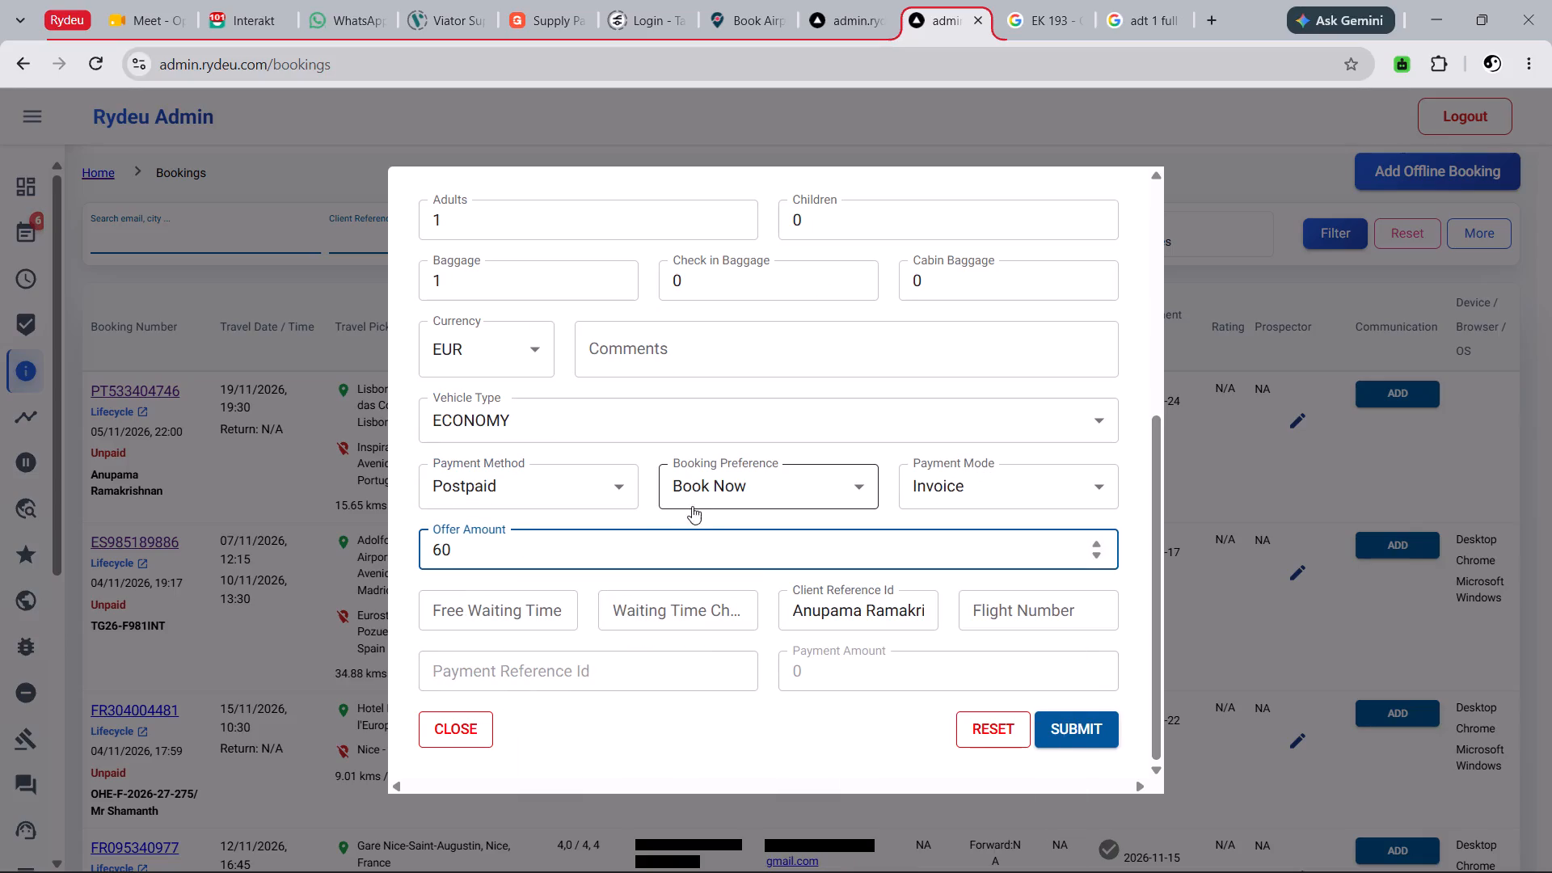
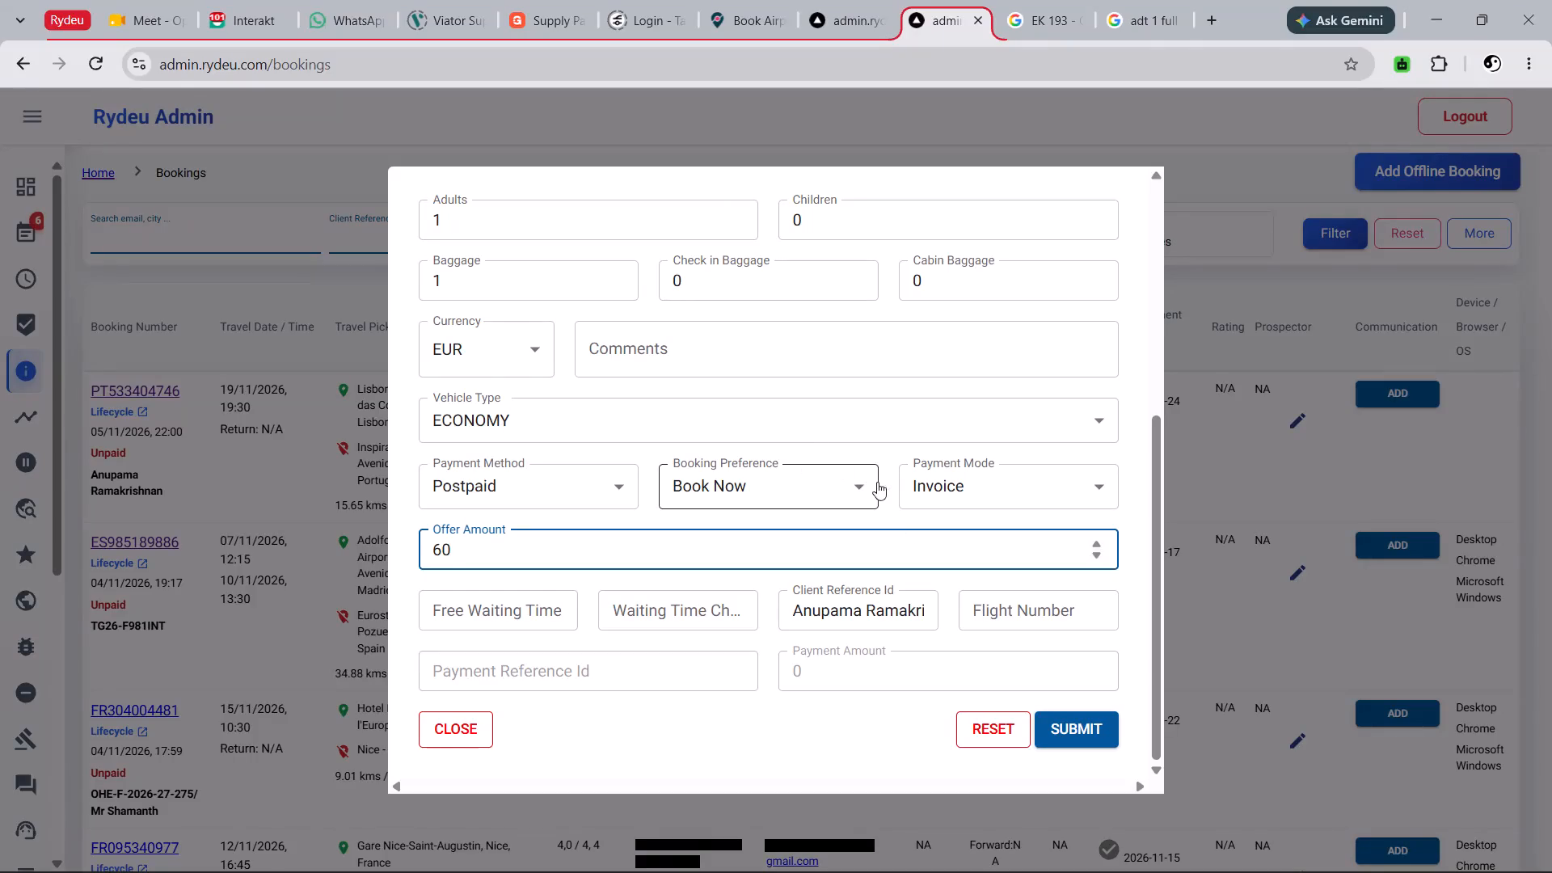
Set both the check-in baggage and cabin baggage counts to 1 in the new offline booking.
{"action": "left_click", "coordinate": [896, 486]}
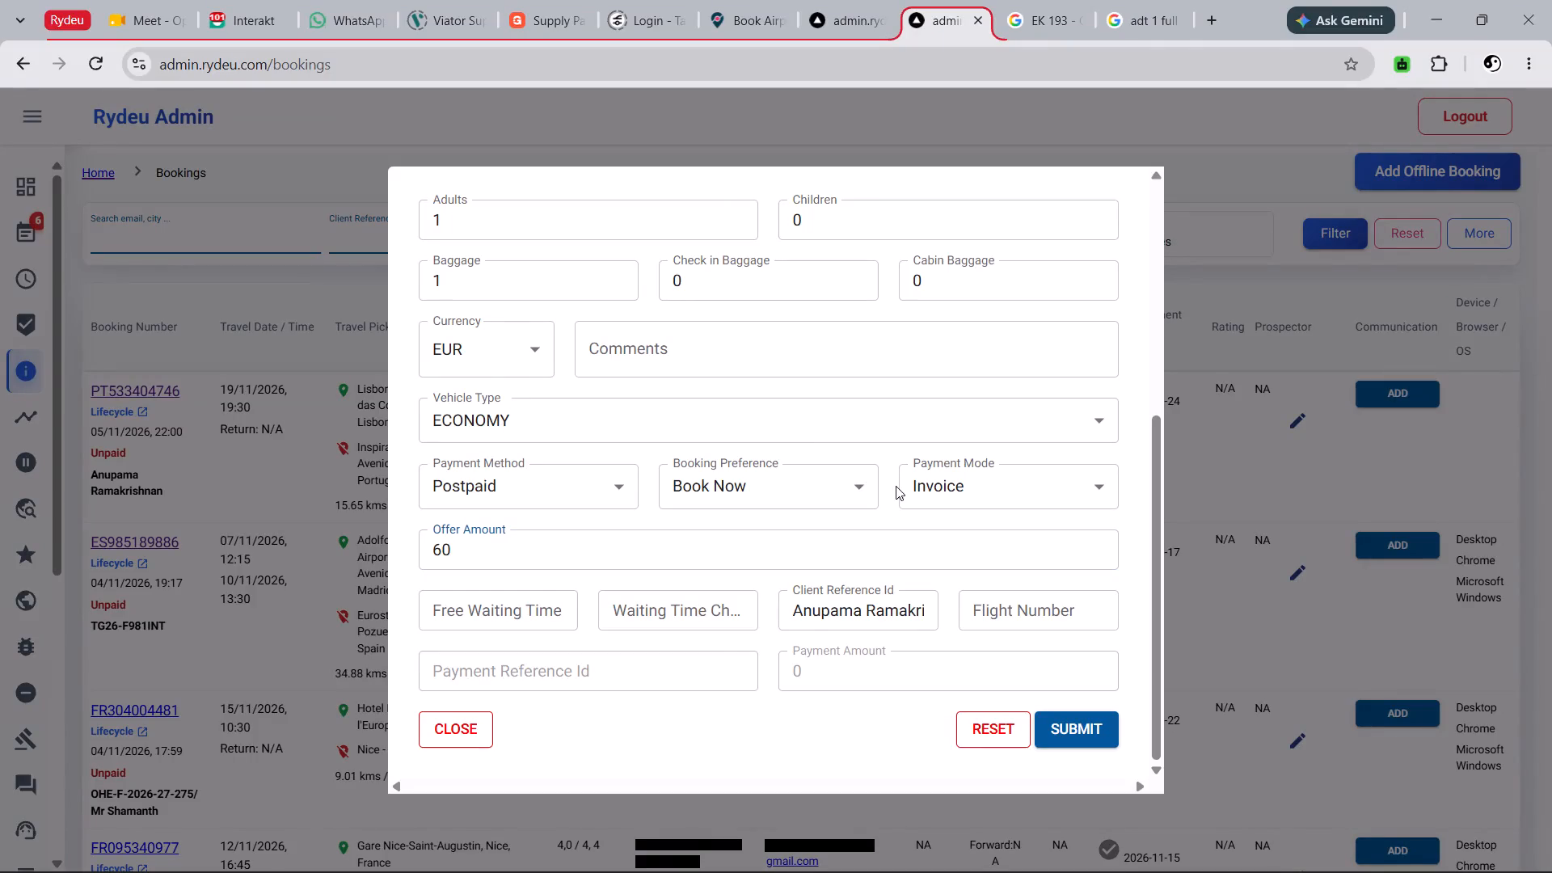
{"action": "scroll", "coordinate": [895, 486], "scroll_direction": "up", "scroll_amount": 1}
{"action": "left_click", "coordinate": [754, 451]}
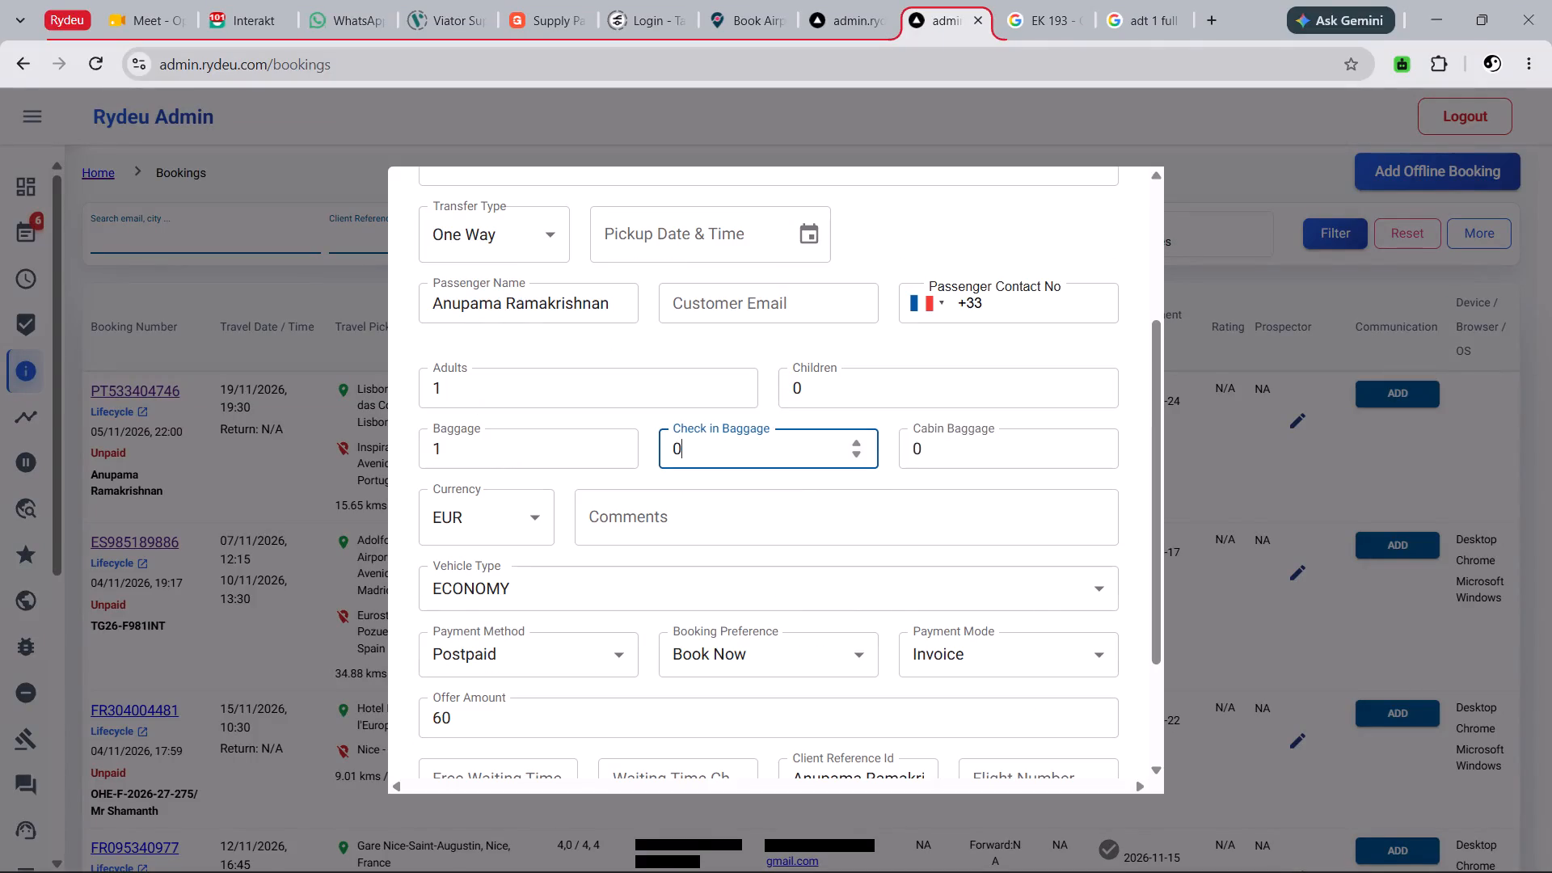
{"action": "key", "text": "1"}
{"action": "left_click", "coordinate": [1022, 449]}
{"action": "key", "text": "1"}
{"action": "left_click", "coordinate": [774, 355]}
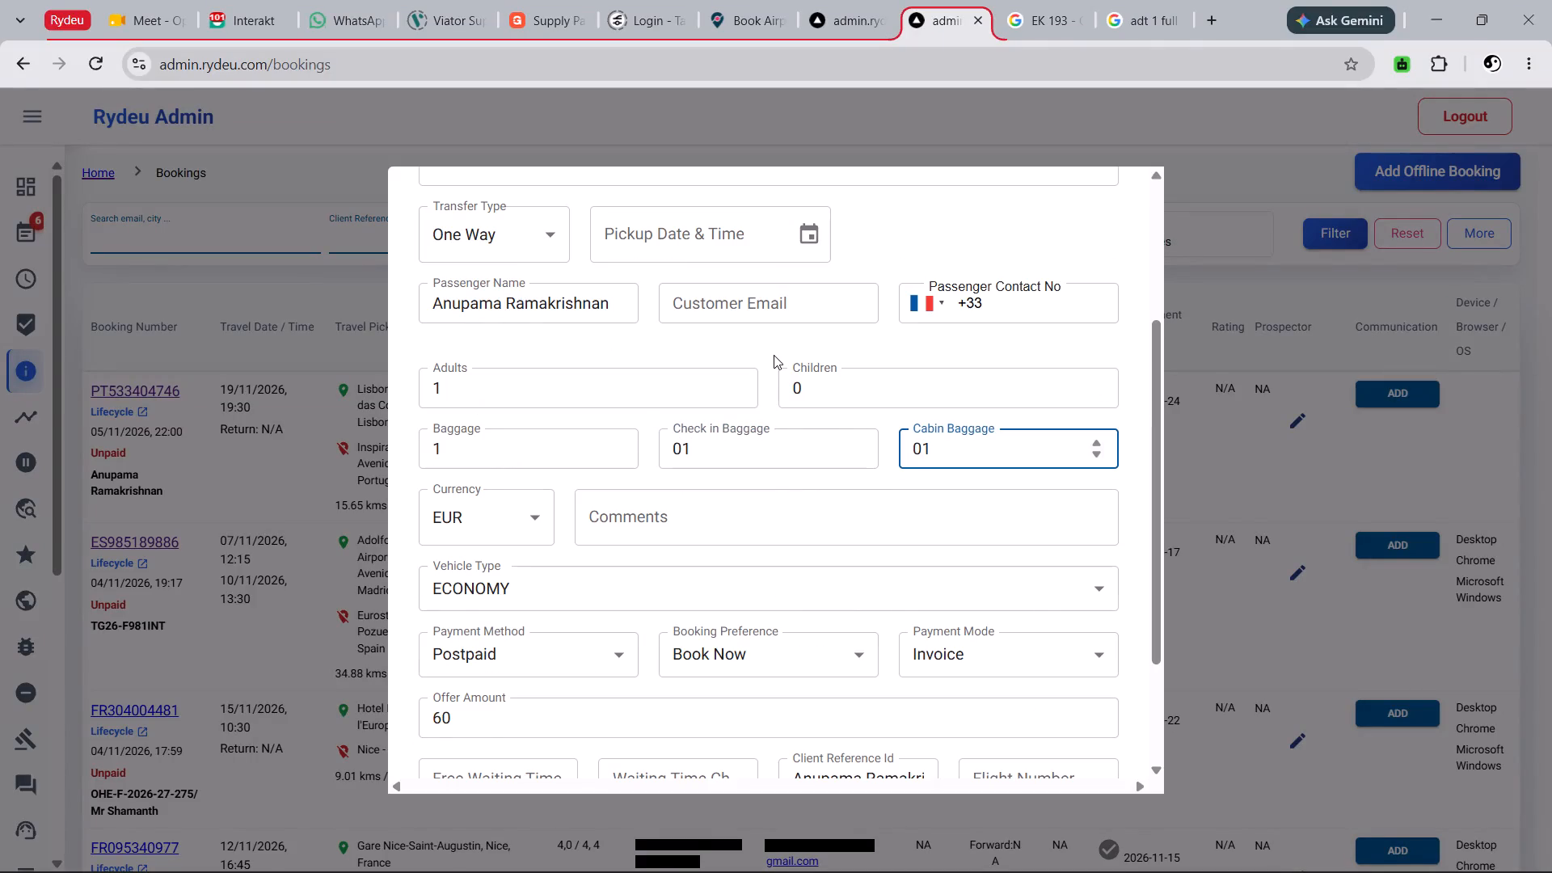
Replace the passenger contact number's country prefix with placeholder zeros.
{"action": "scroll", "coordinate": [774, 355], "scroll_direction": "up", "scroll_amount": 1}
{"action": "left_click", "coordinate": [1014, 464]}
{"action": "key", "text": "ctrl+a"}
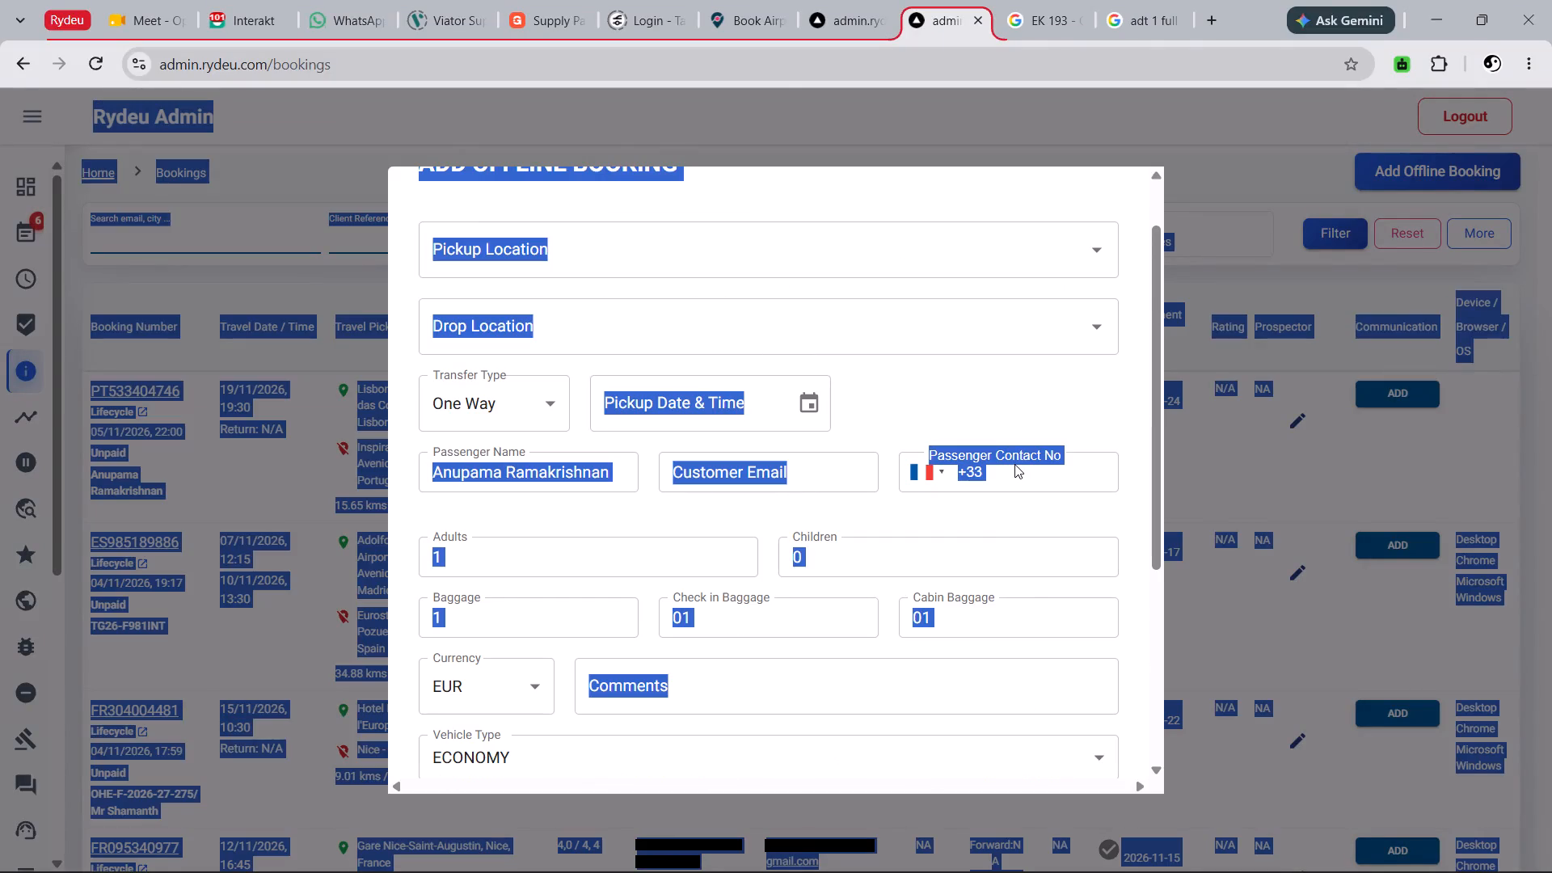
{"action": "left_click", "coordinate": [1017, 464]}
{"action": "left_click", "coordinate": [998, 489]}
{"action": "key", "text": "ctrl+a"}
{"action": "type", "text": "000"}
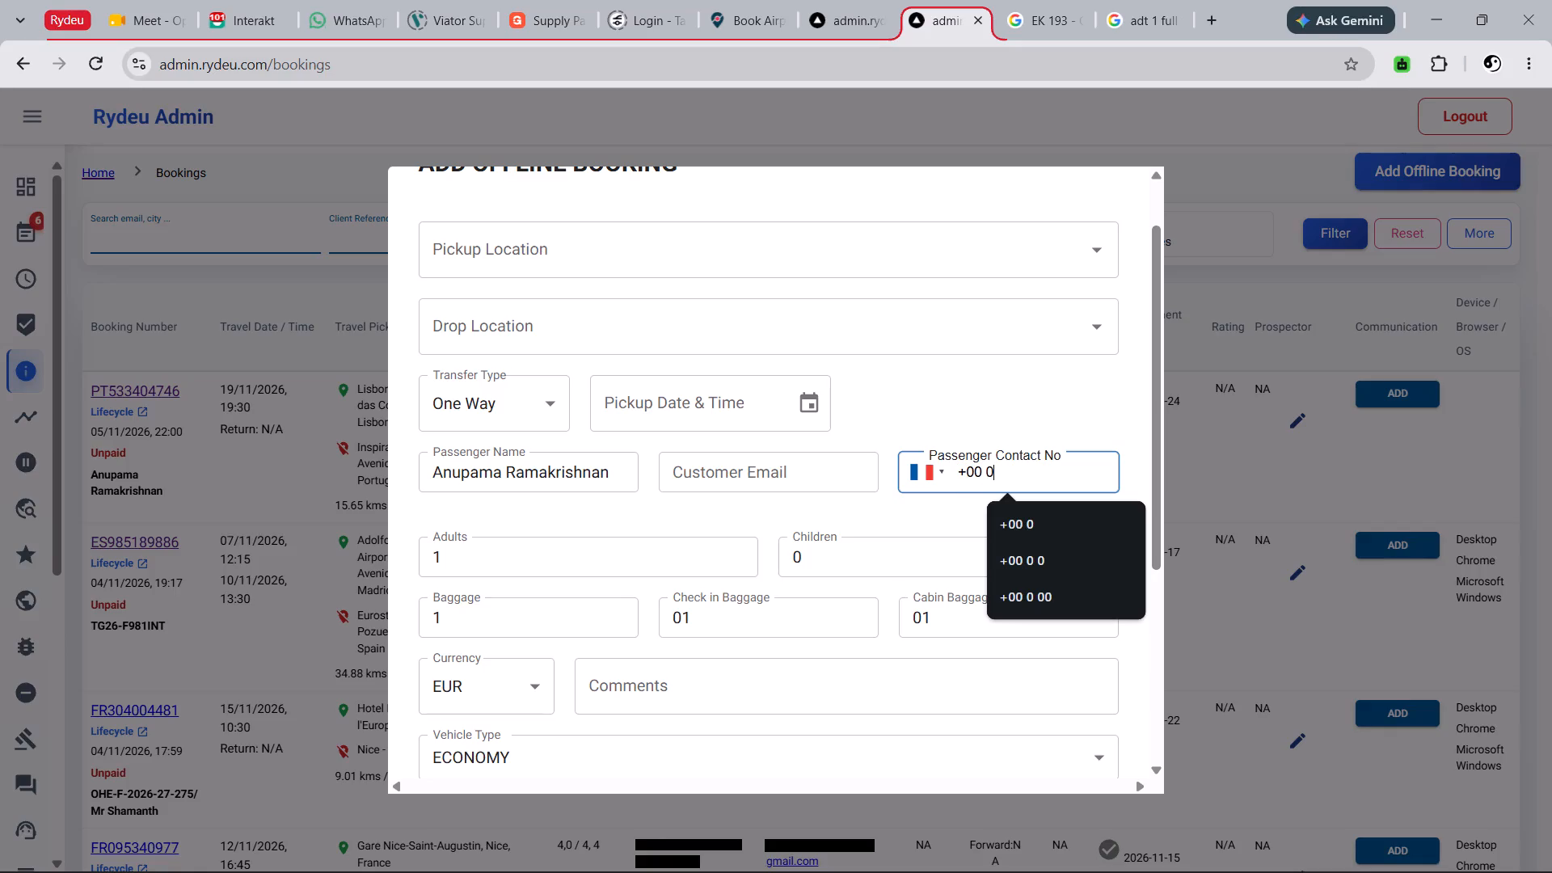
Copy the Joy n crew e-mail address from the Excel workbook into the booking's customer email.
{"action": "left_click", "coordinate": [723, 474]}
{"action": "key", "text": "alt+Tab"}
{"action": "key", "text": "alt+Tab"}
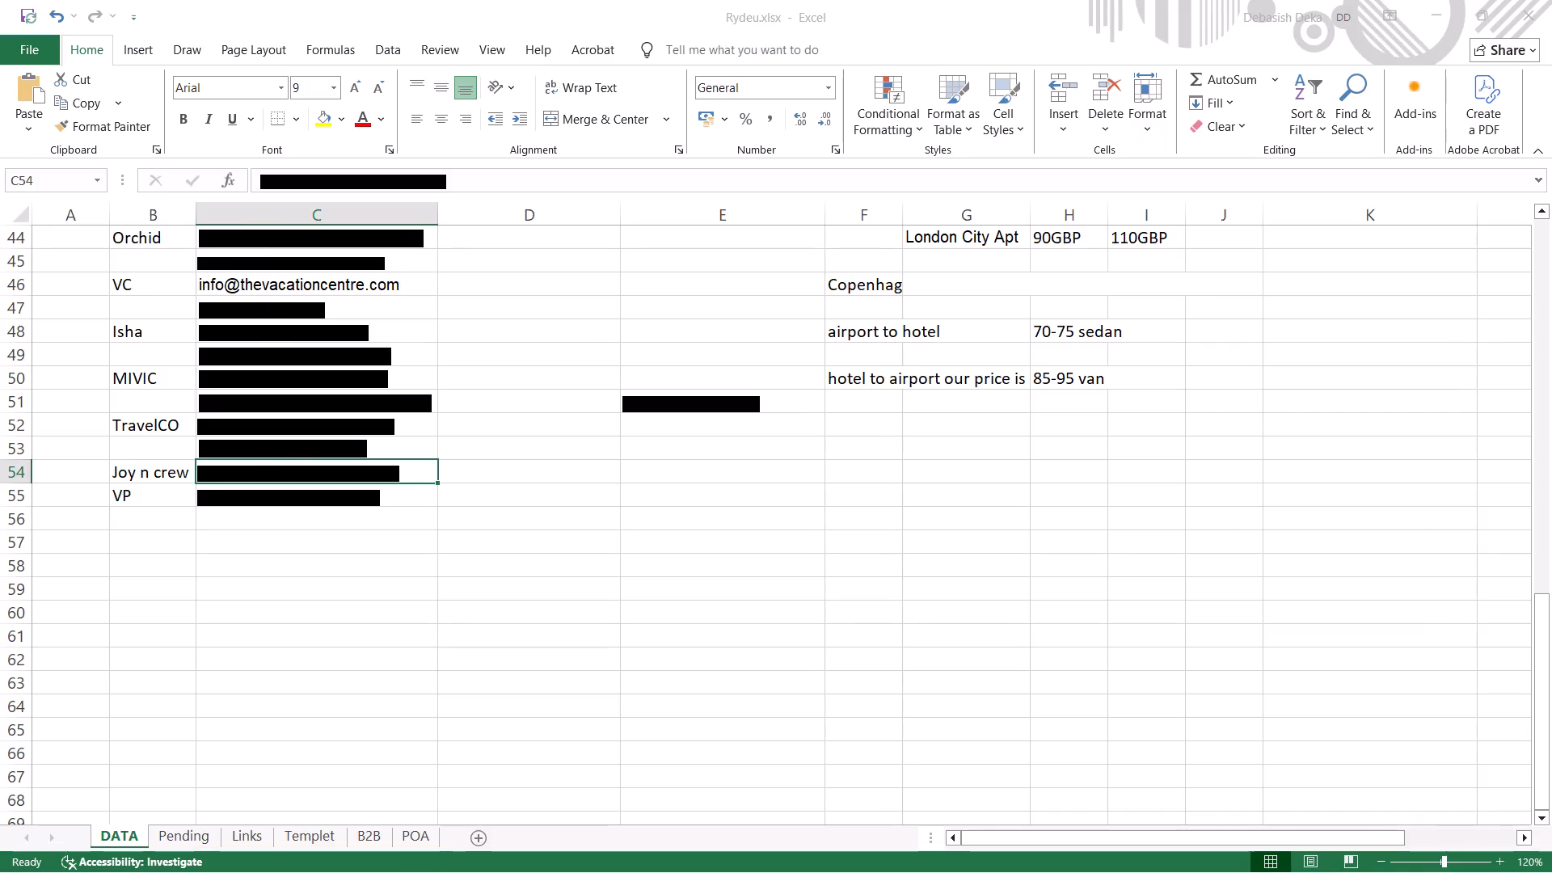
{"action": "key", "text": "ctrl+c"}
{"action": "key", "text": "alt+Tab"}
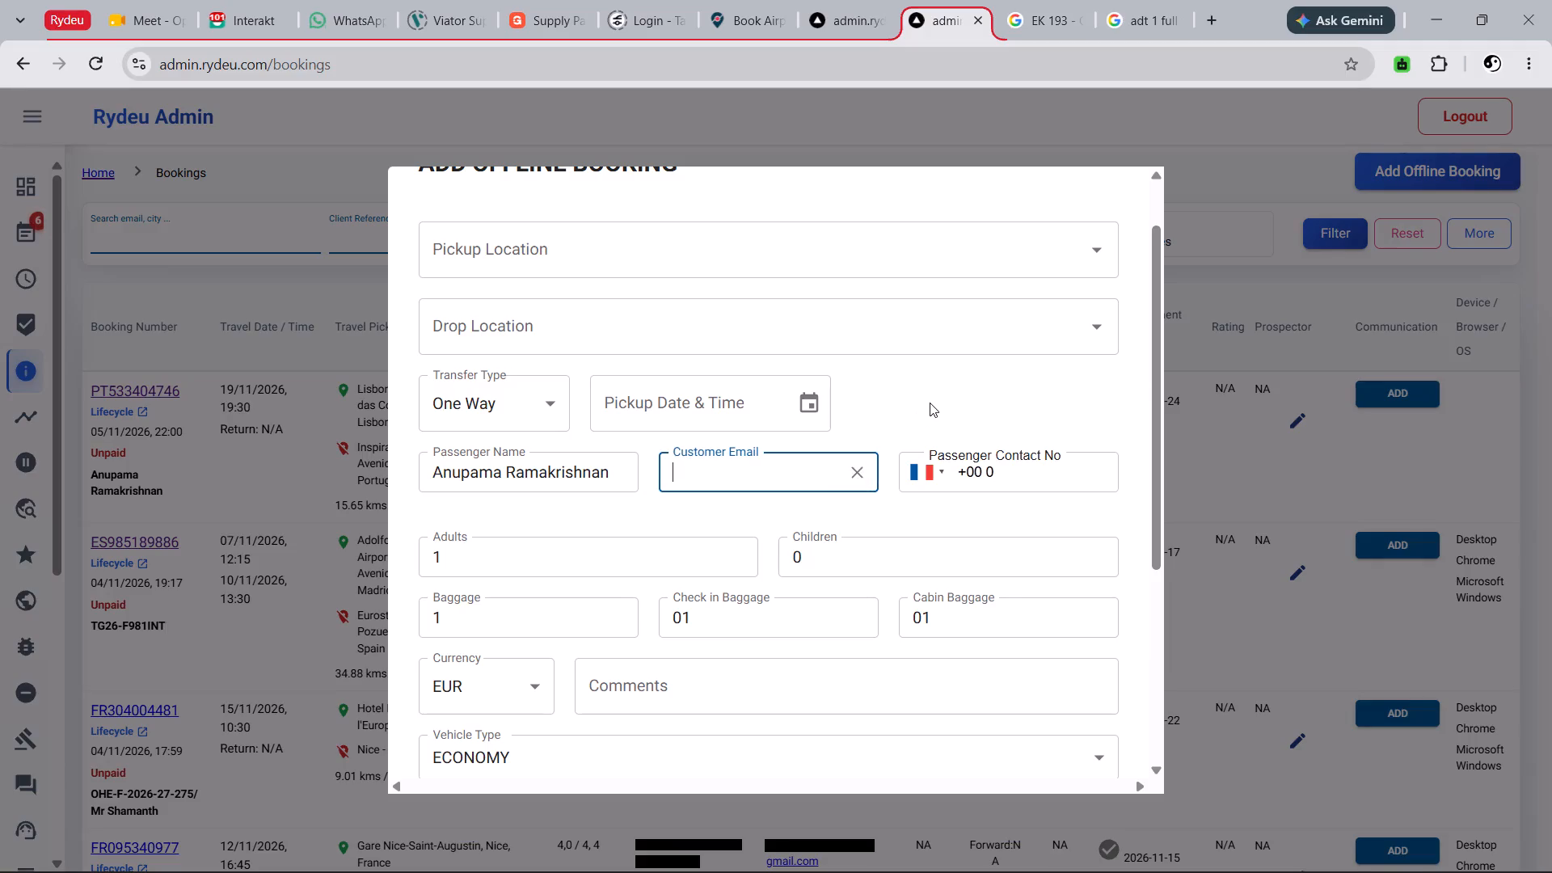
{"action": "key", "text": "ctrl+v"}
{"action": "left_click", "coordinate": [930, 403]}
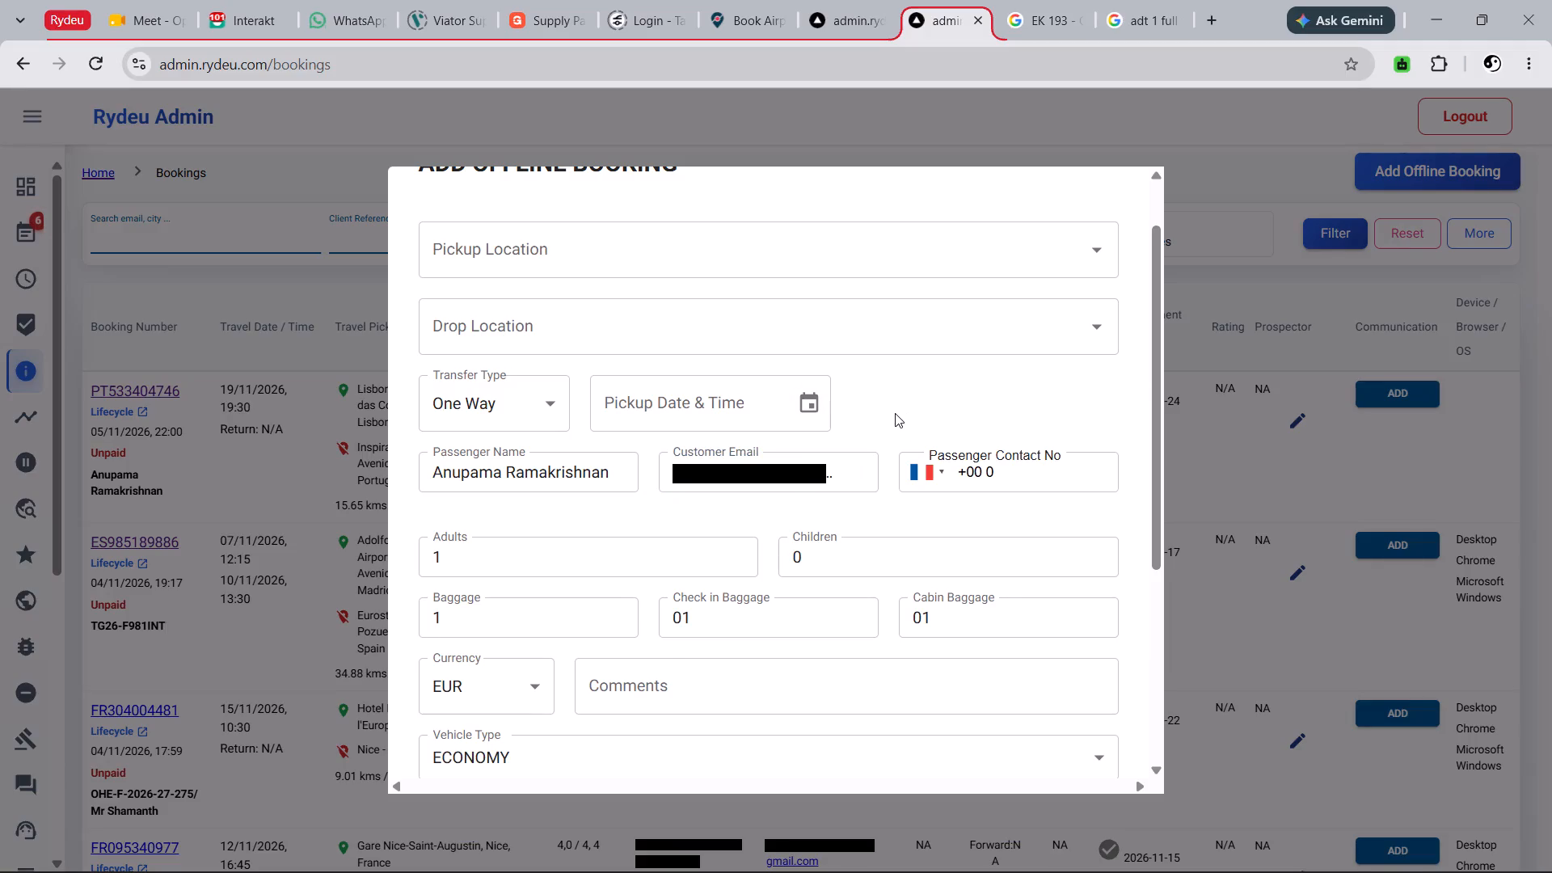
Copy "Funchal" from the trip notes for the pickup location and search Google for it.
{"action": "scroll", "coordinate": [895, 413], "scroll_direction": "up", "scroll_amount": 4}
{"action": "left_click", "coordinate": [663, 331]}
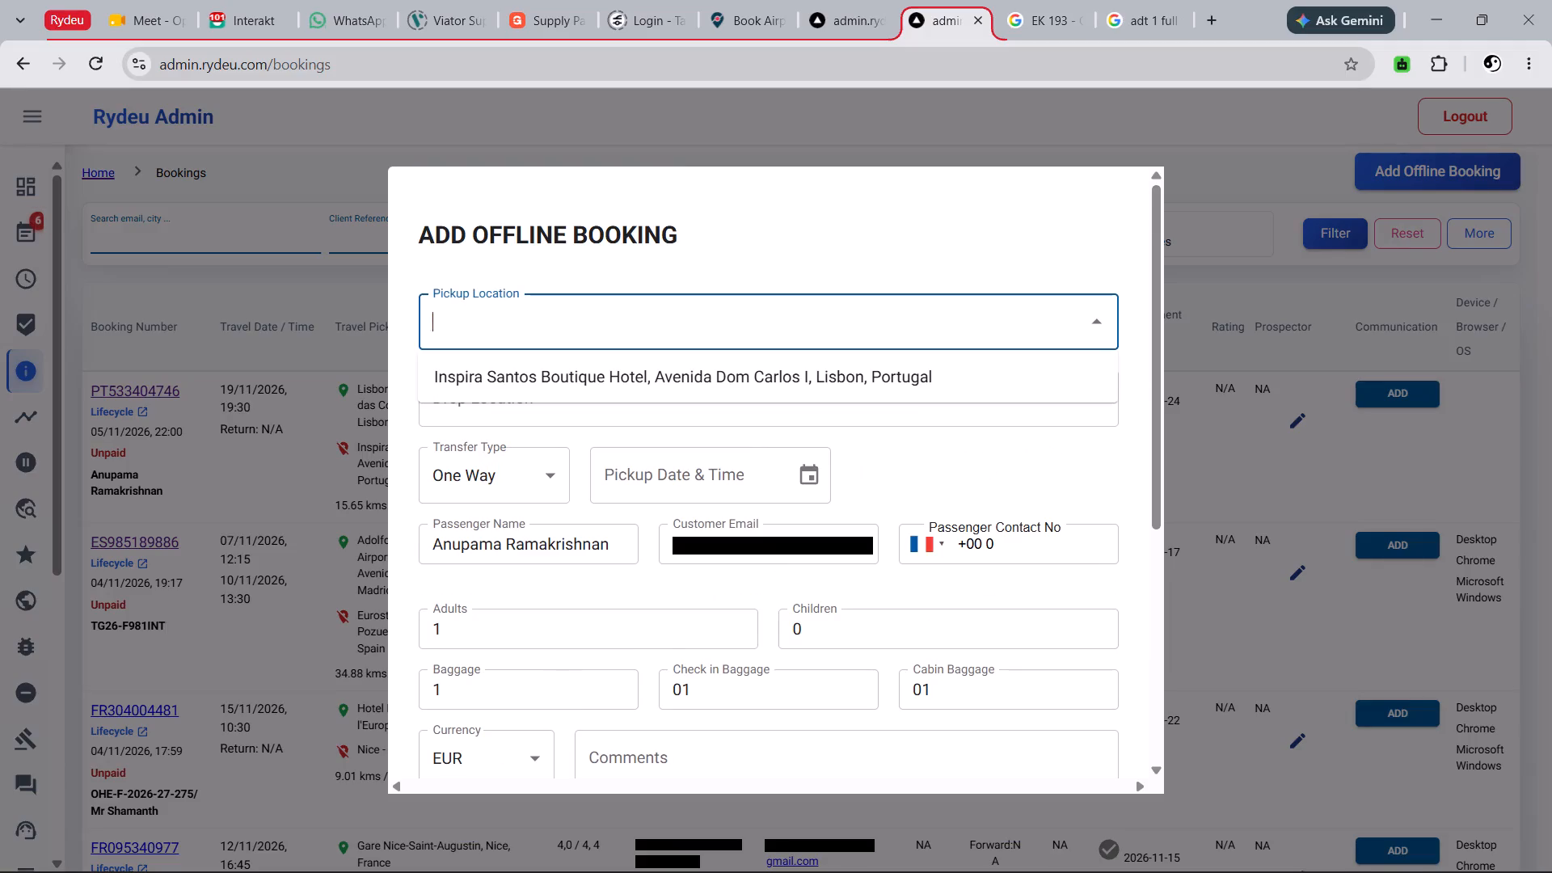
{"action": "key", "text": "alt+Tab"}
{"action": "key", "text": "alt+Tab"}
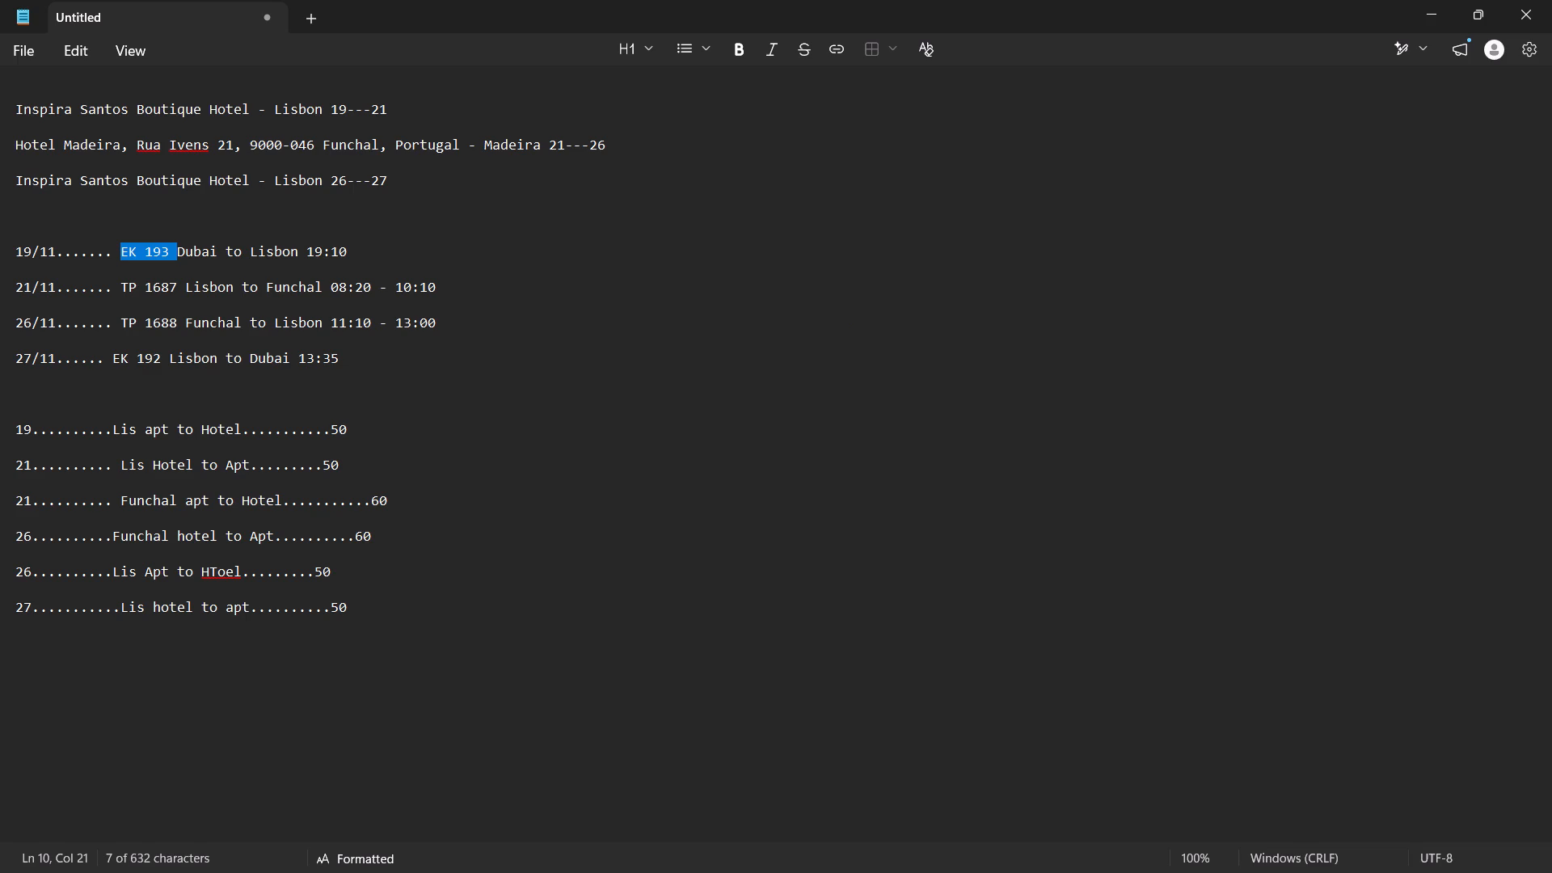
{"action": "double_click", "coordinate": [139, 500]}
{"action": "key", "text": "ctrl+c"}
{"action": "key", "text": "alt+Tab"}
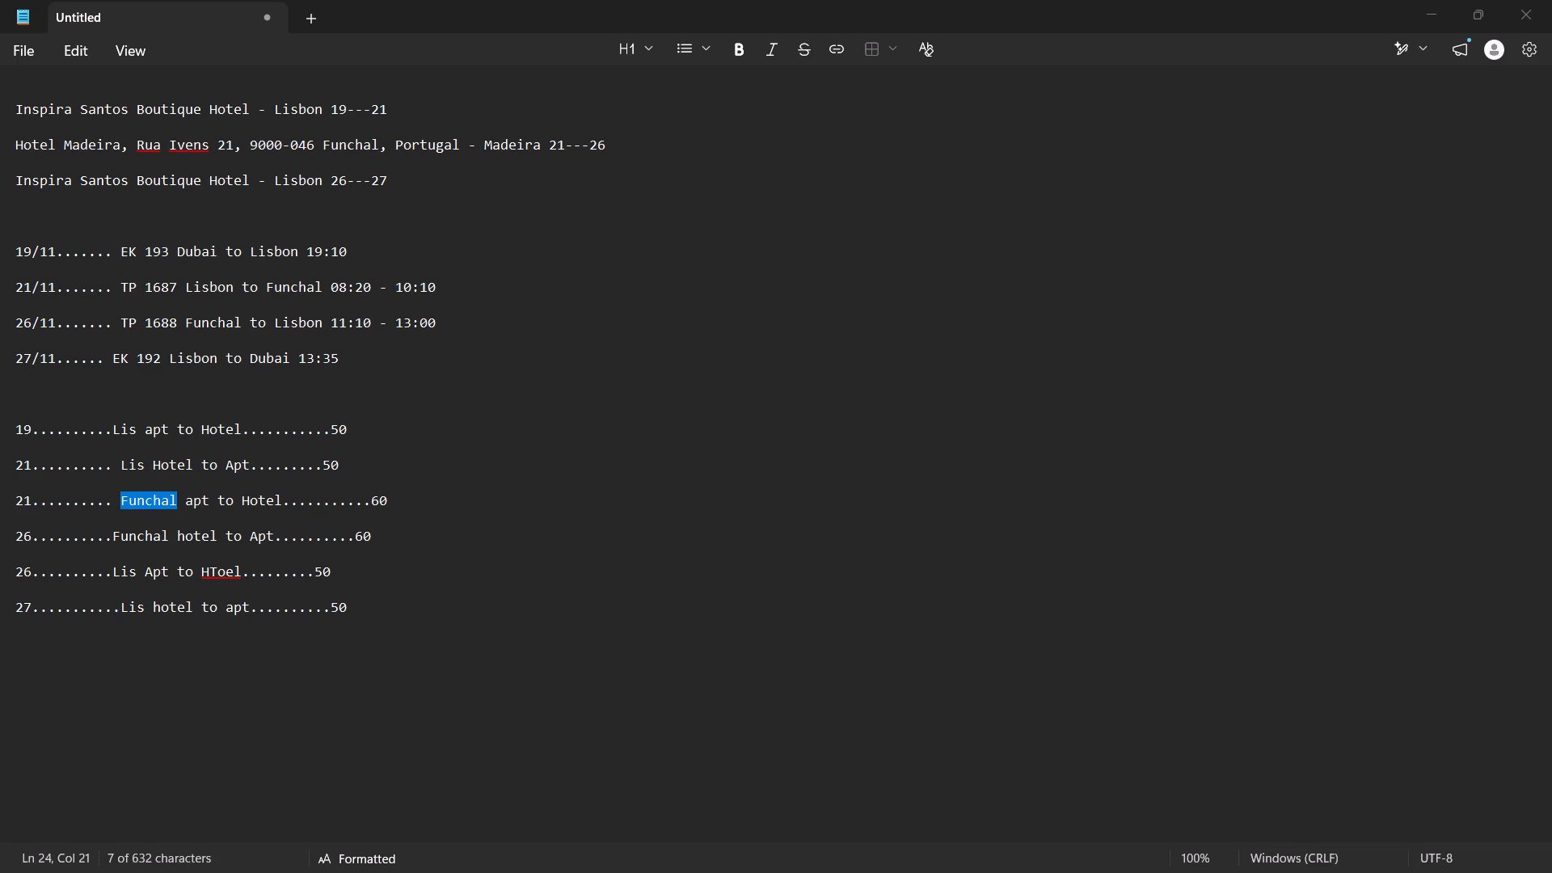
{"action": "left_click", "coordinate": [1065, 0]}
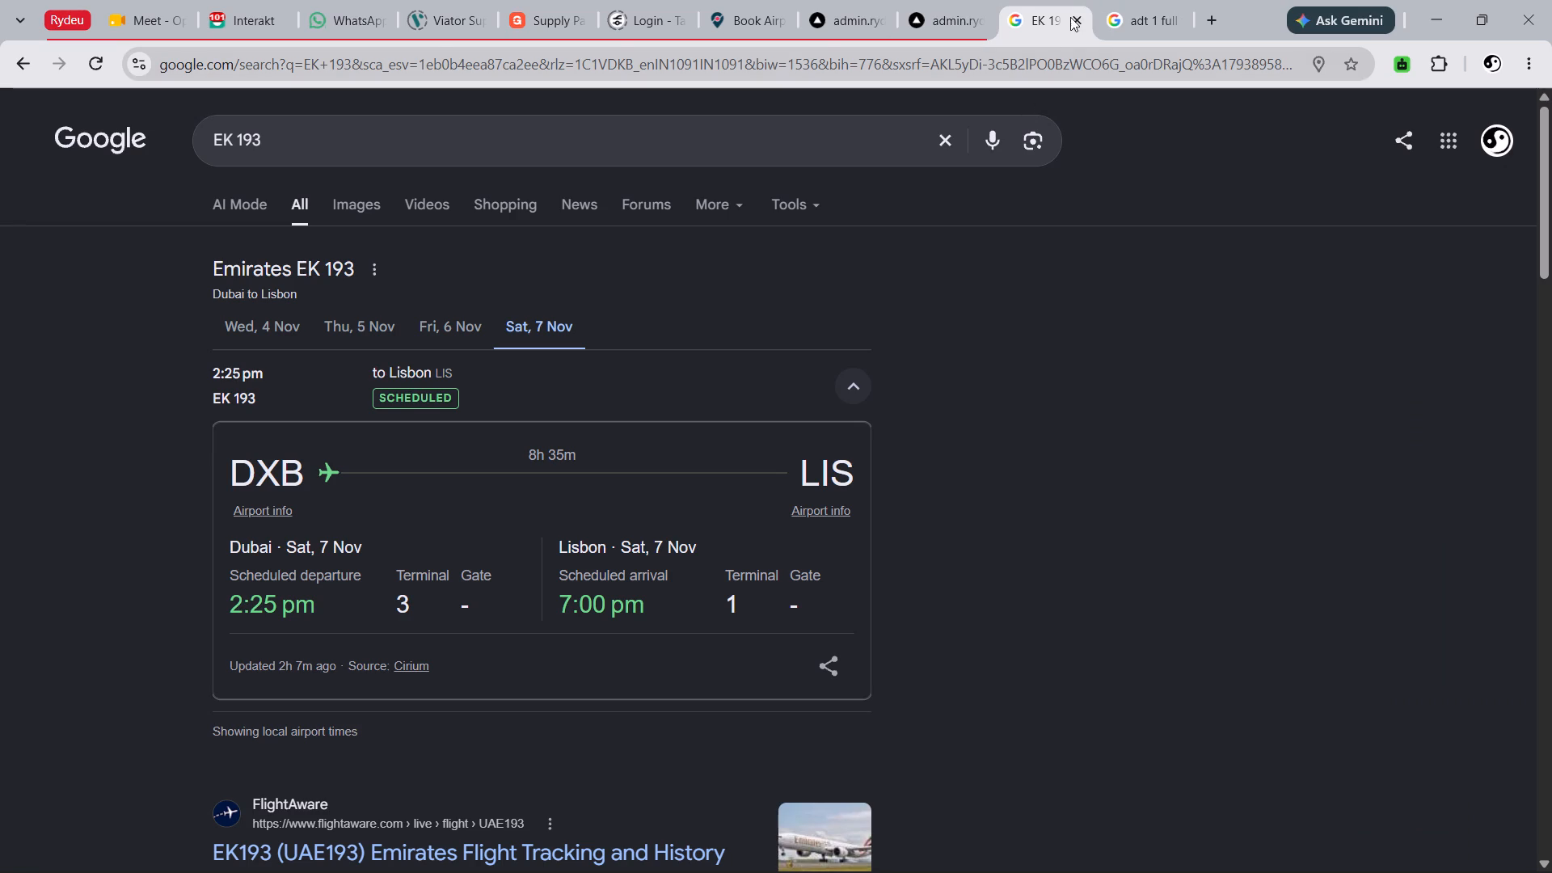
{"action": "left_click", "coordinate": [1097, 0]}
{"action": "left_click", "coordinate": [943, 135]}
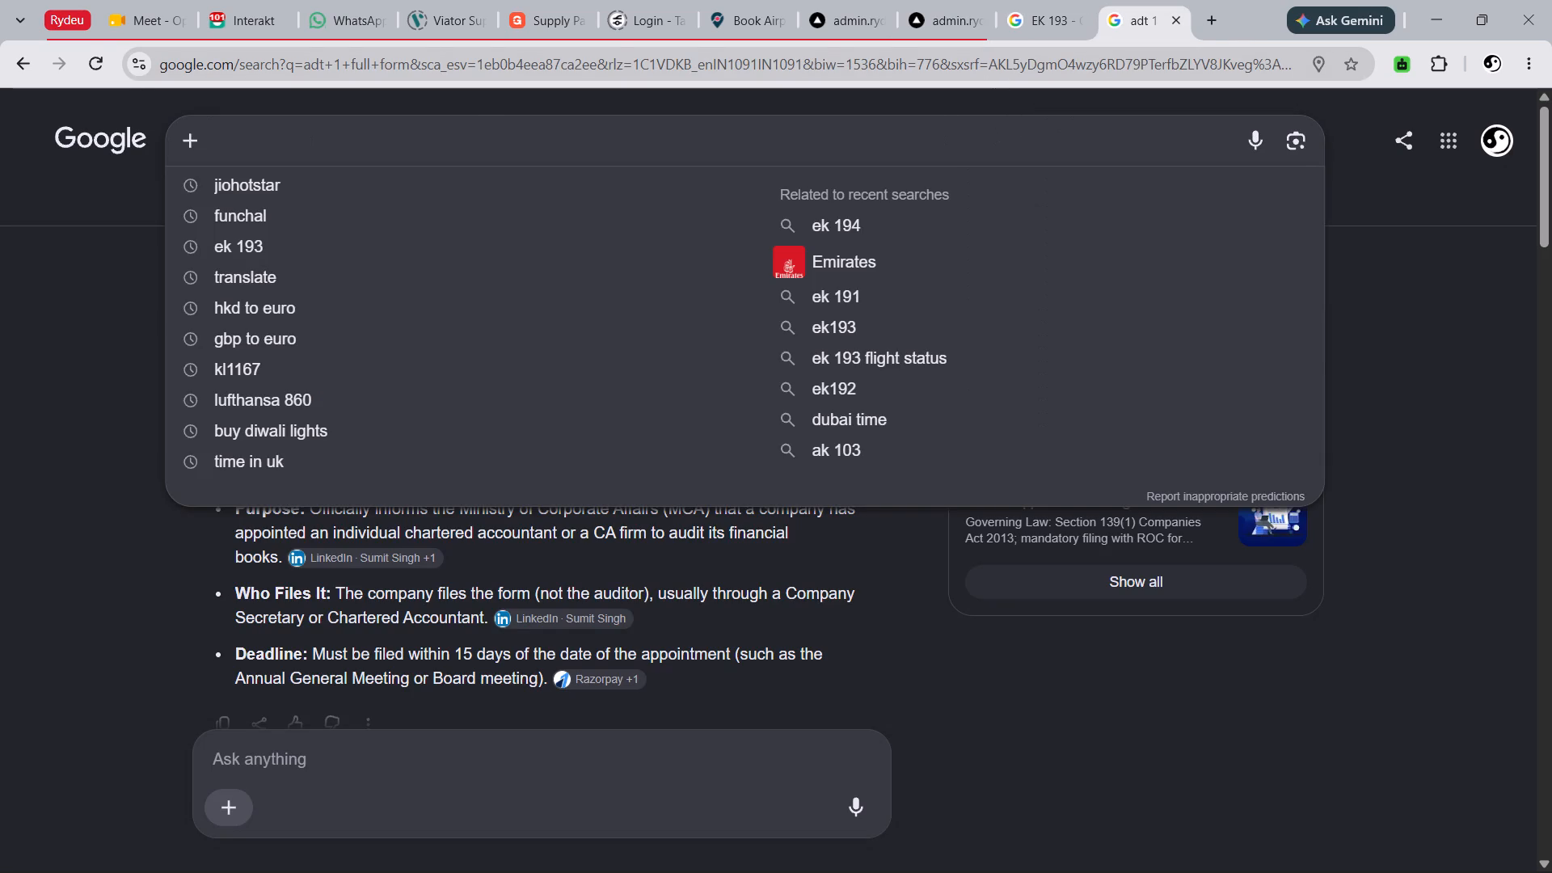
{"action": "key", "text": "ctrl+v"}
{"action": "key", "text": "Return"}
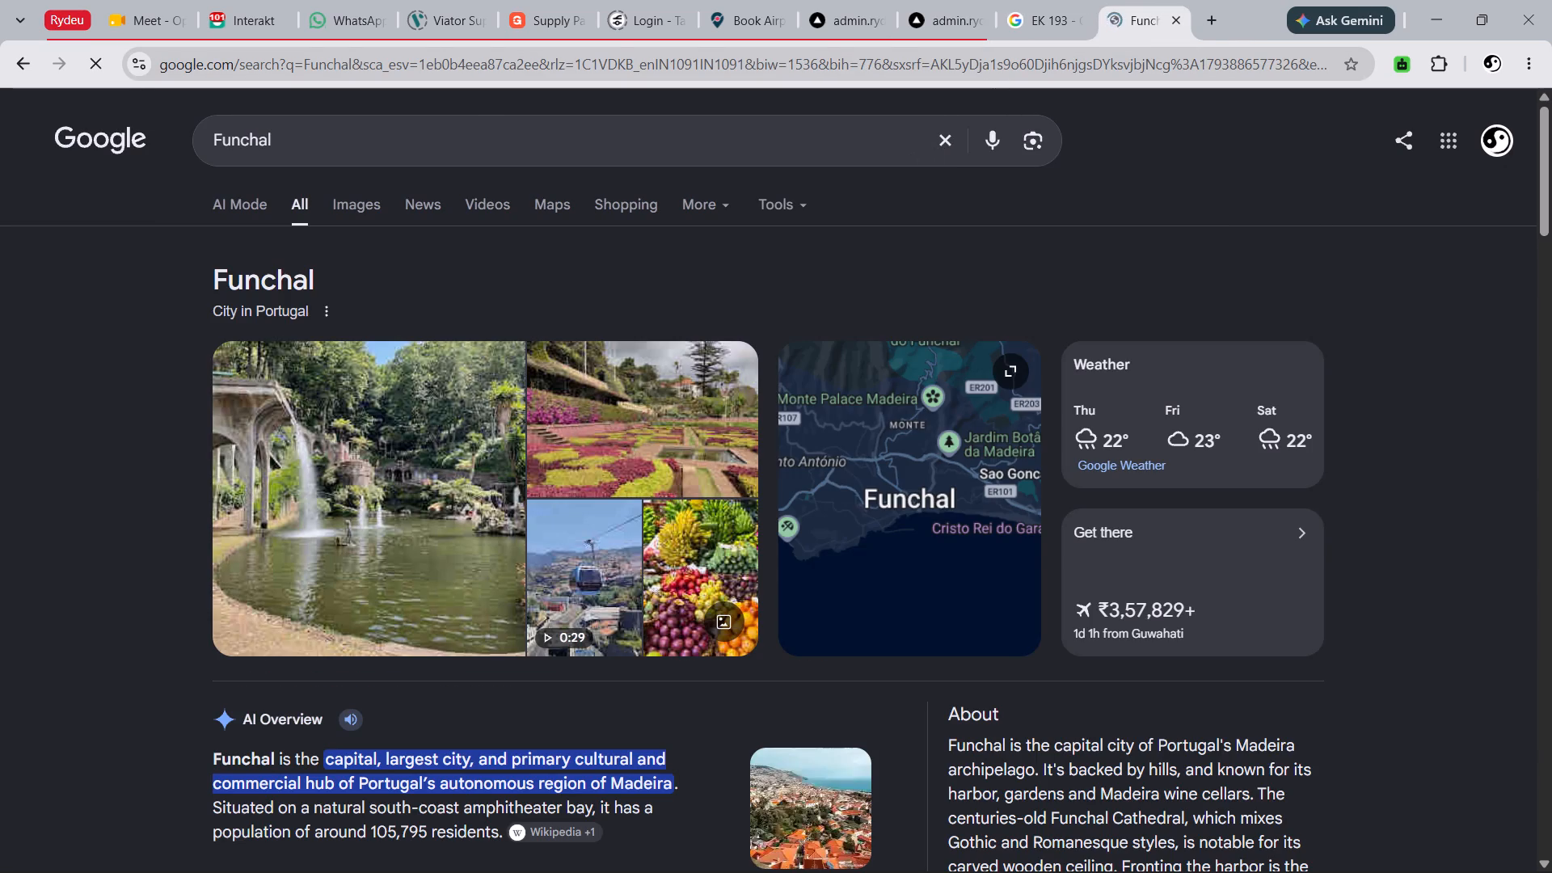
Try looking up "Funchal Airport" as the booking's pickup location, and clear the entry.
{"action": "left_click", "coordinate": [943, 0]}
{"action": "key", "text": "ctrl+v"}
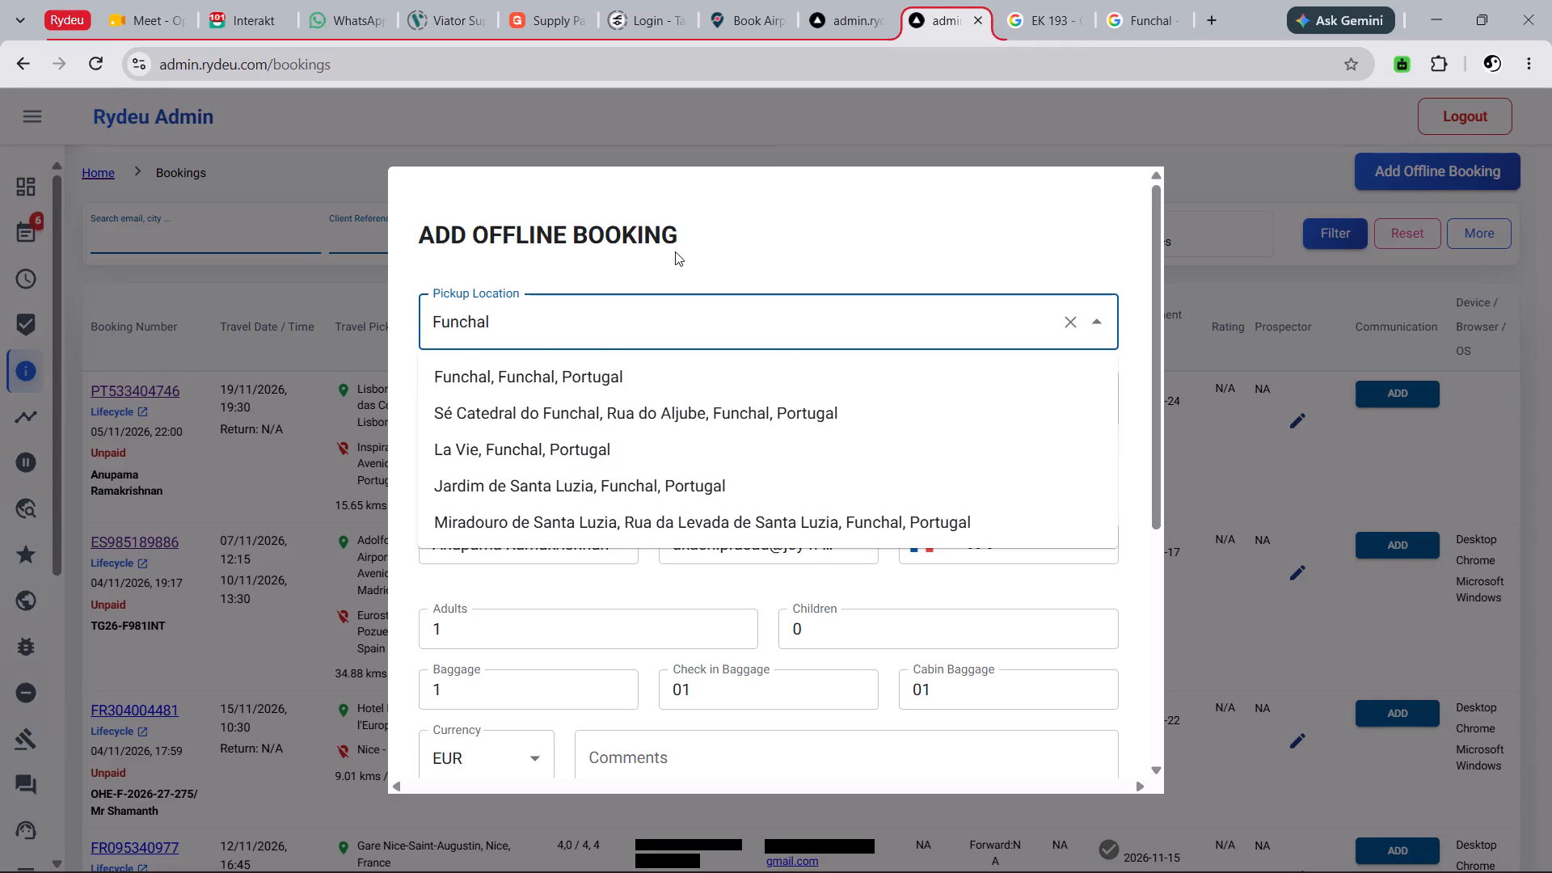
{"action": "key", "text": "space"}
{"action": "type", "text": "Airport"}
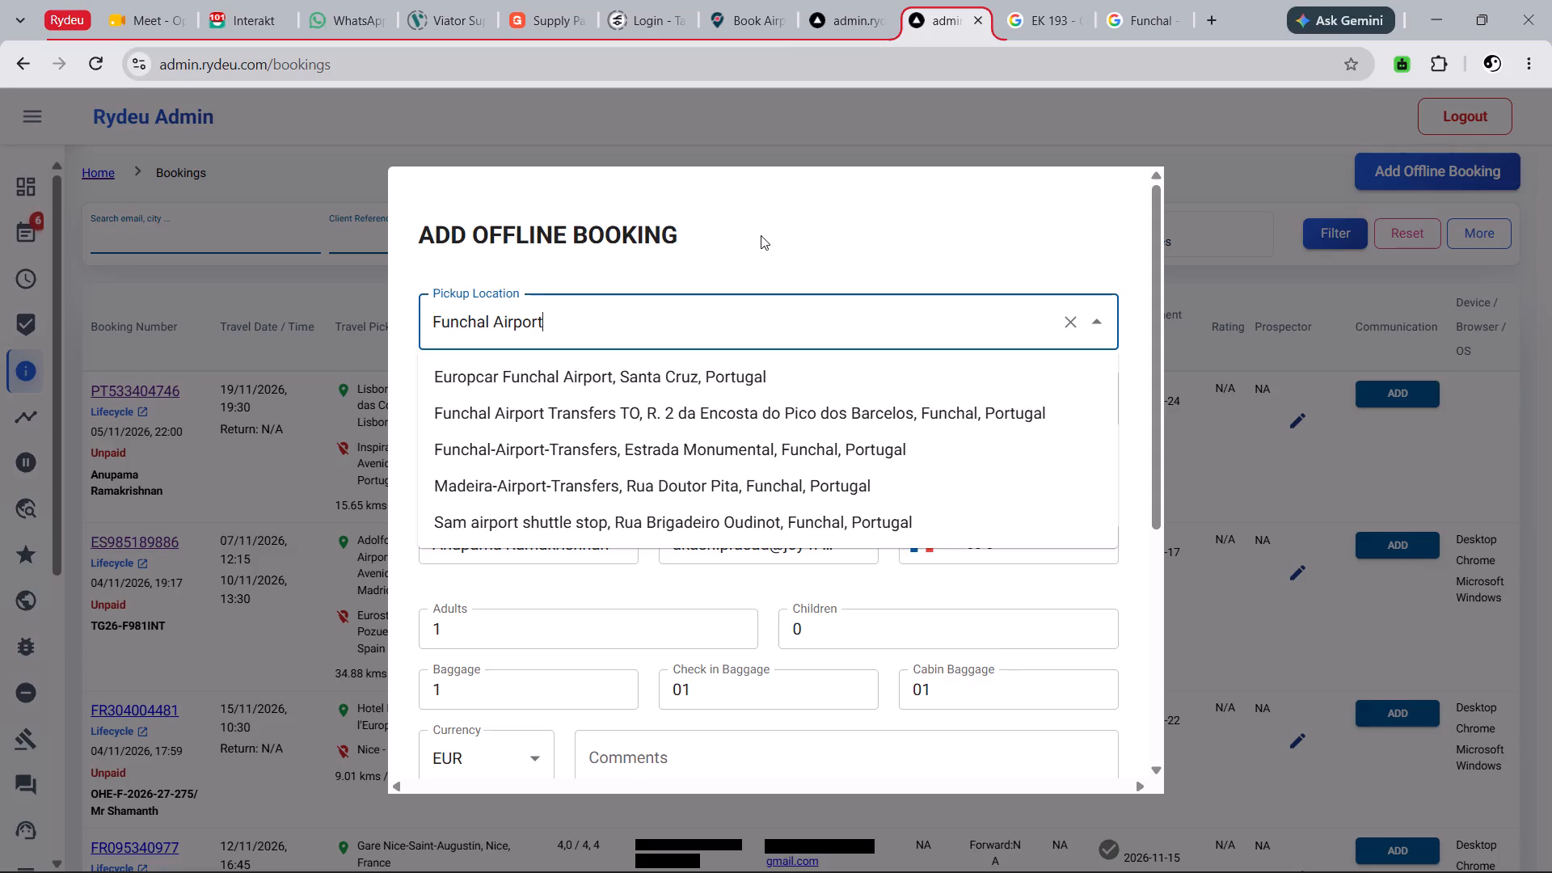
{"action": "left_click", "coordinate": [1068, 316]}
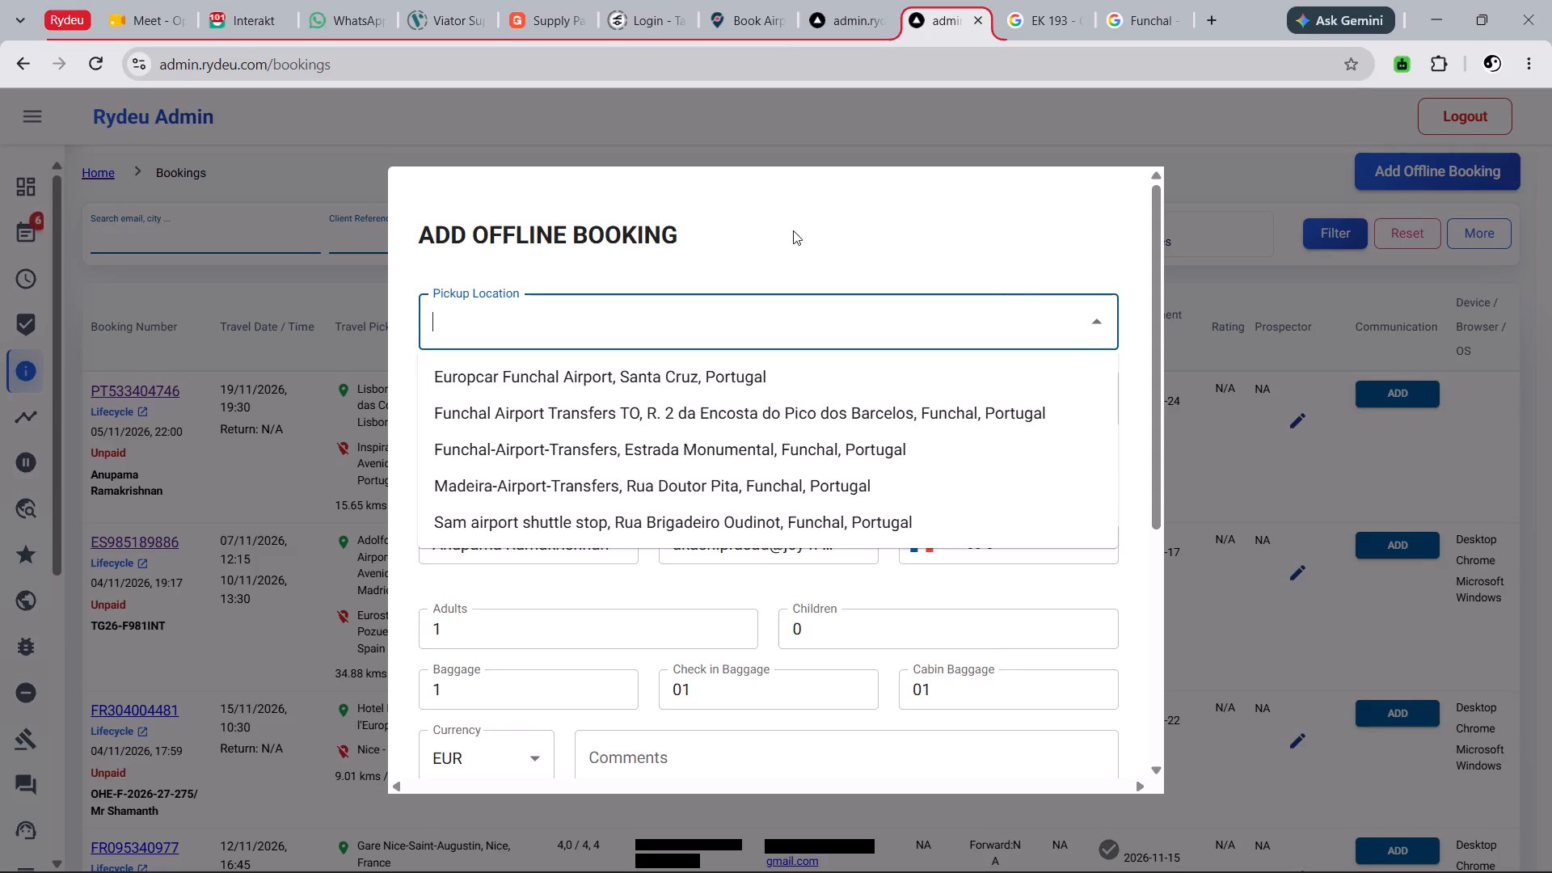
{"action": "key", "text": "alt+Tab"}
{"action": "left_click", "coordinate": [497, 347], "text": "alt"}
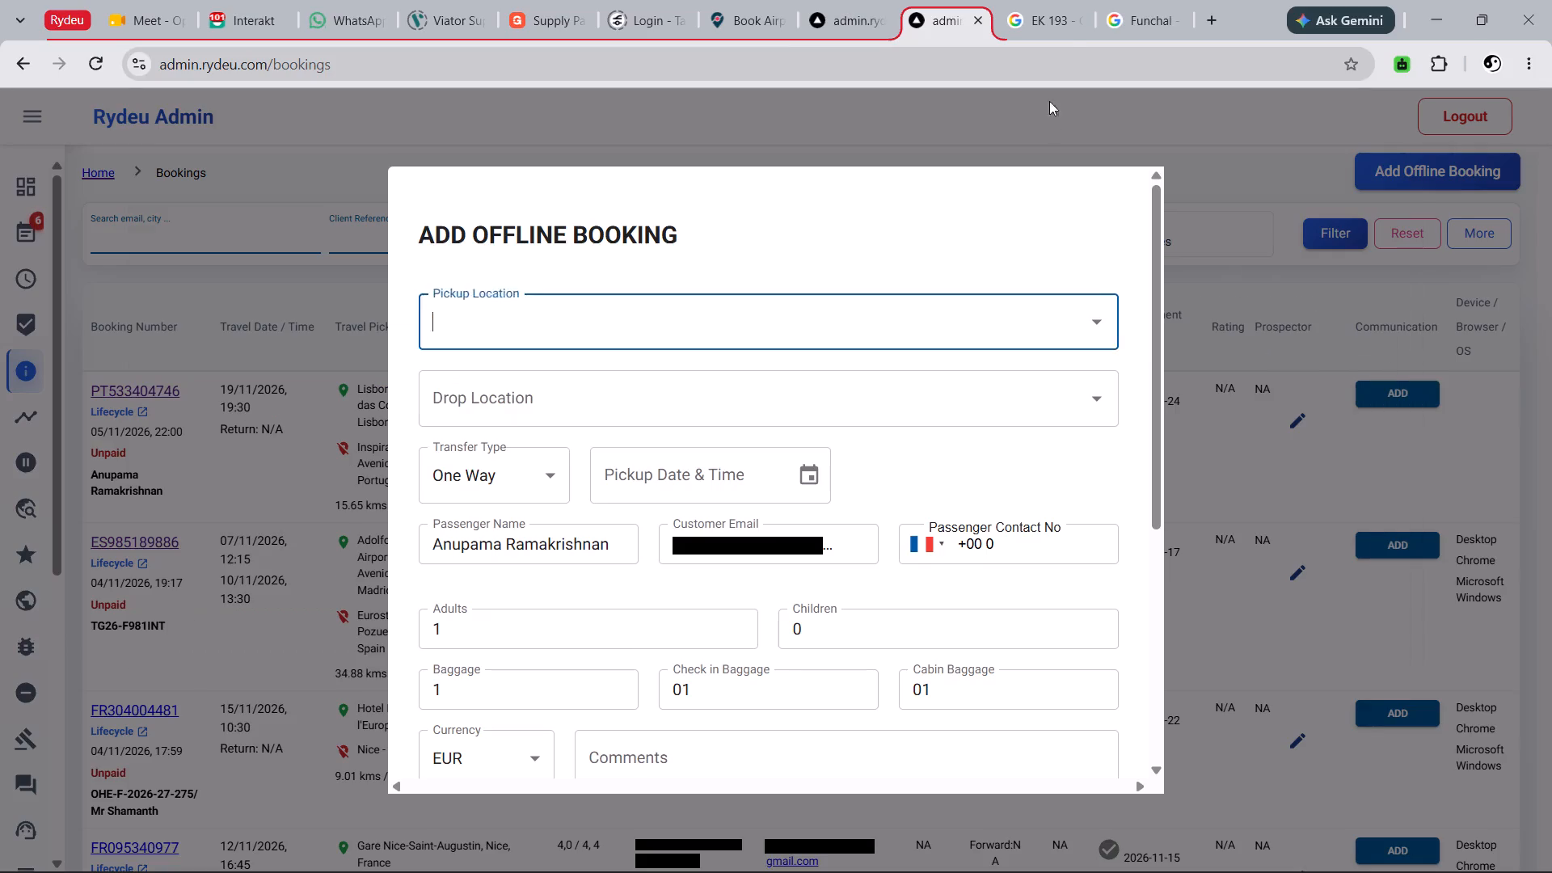
Search Google for "funchal airport" and enter the copied name "Madeira Airport" as the booking's pickup location search.
{"action": "left_click", "coordinate": [1134, 0]}
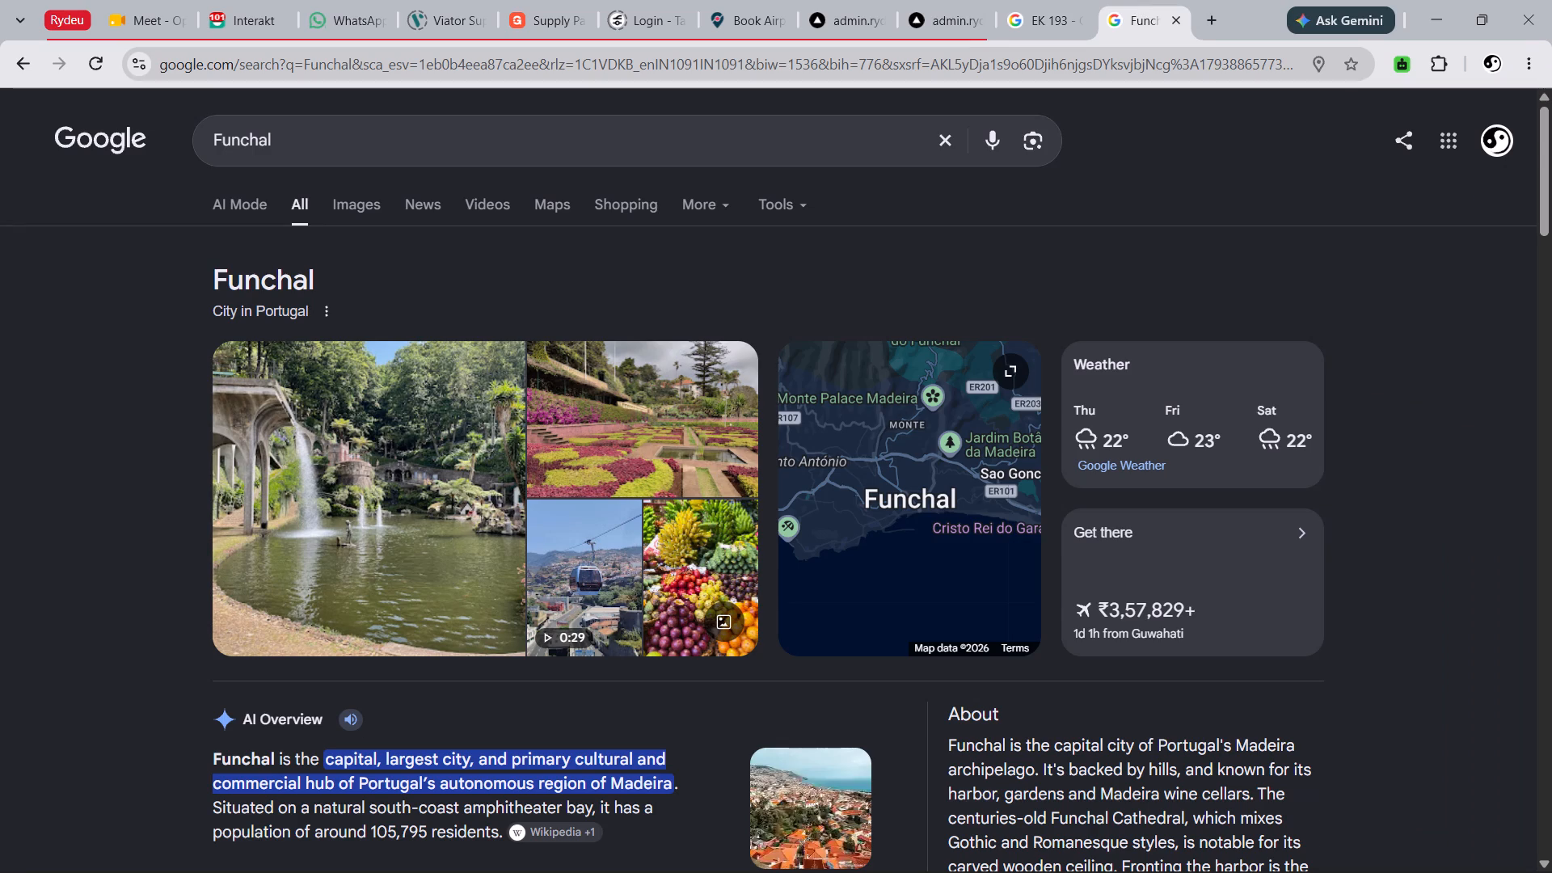
{"action": "left_click", "coordinate": [400, 161]}
{"action": "key", "text": "space"}
{"action": "type", "text": "a"}
{"action": "left_click", "coordinate": [376, 187]}
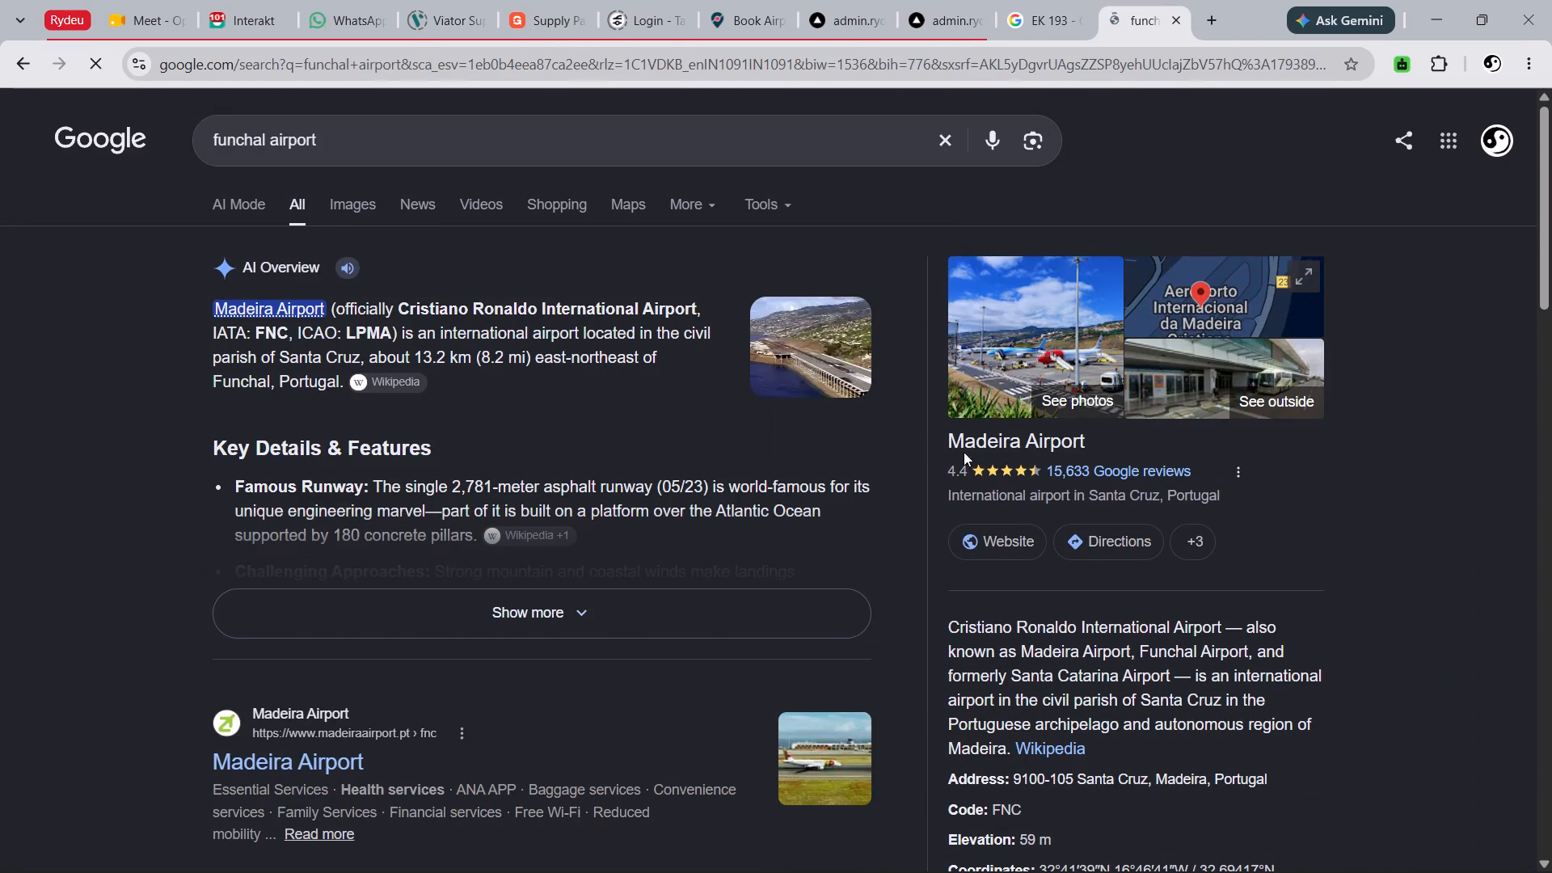
{"action": "left_click", "coordinate": [966, 445]}
{"action": "left_click_drag", "start_coordinate": [966, 445], "coordinate": [1050, 443]}
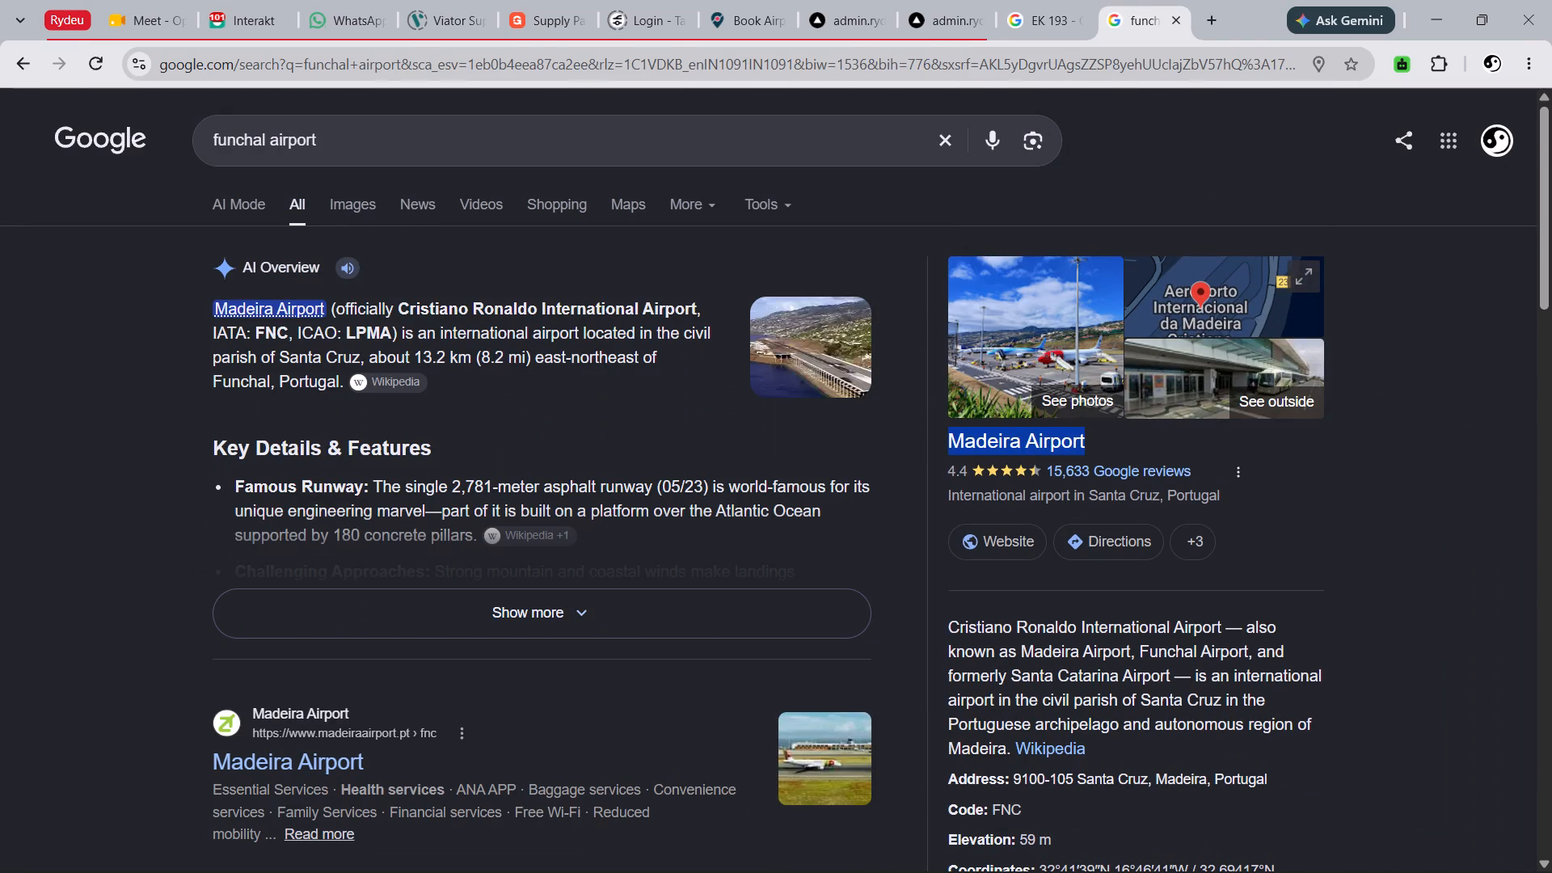
{"action": "key", "text": "ctrl+c"}
{"action": "left_click", "coordinate": [951, 0]}
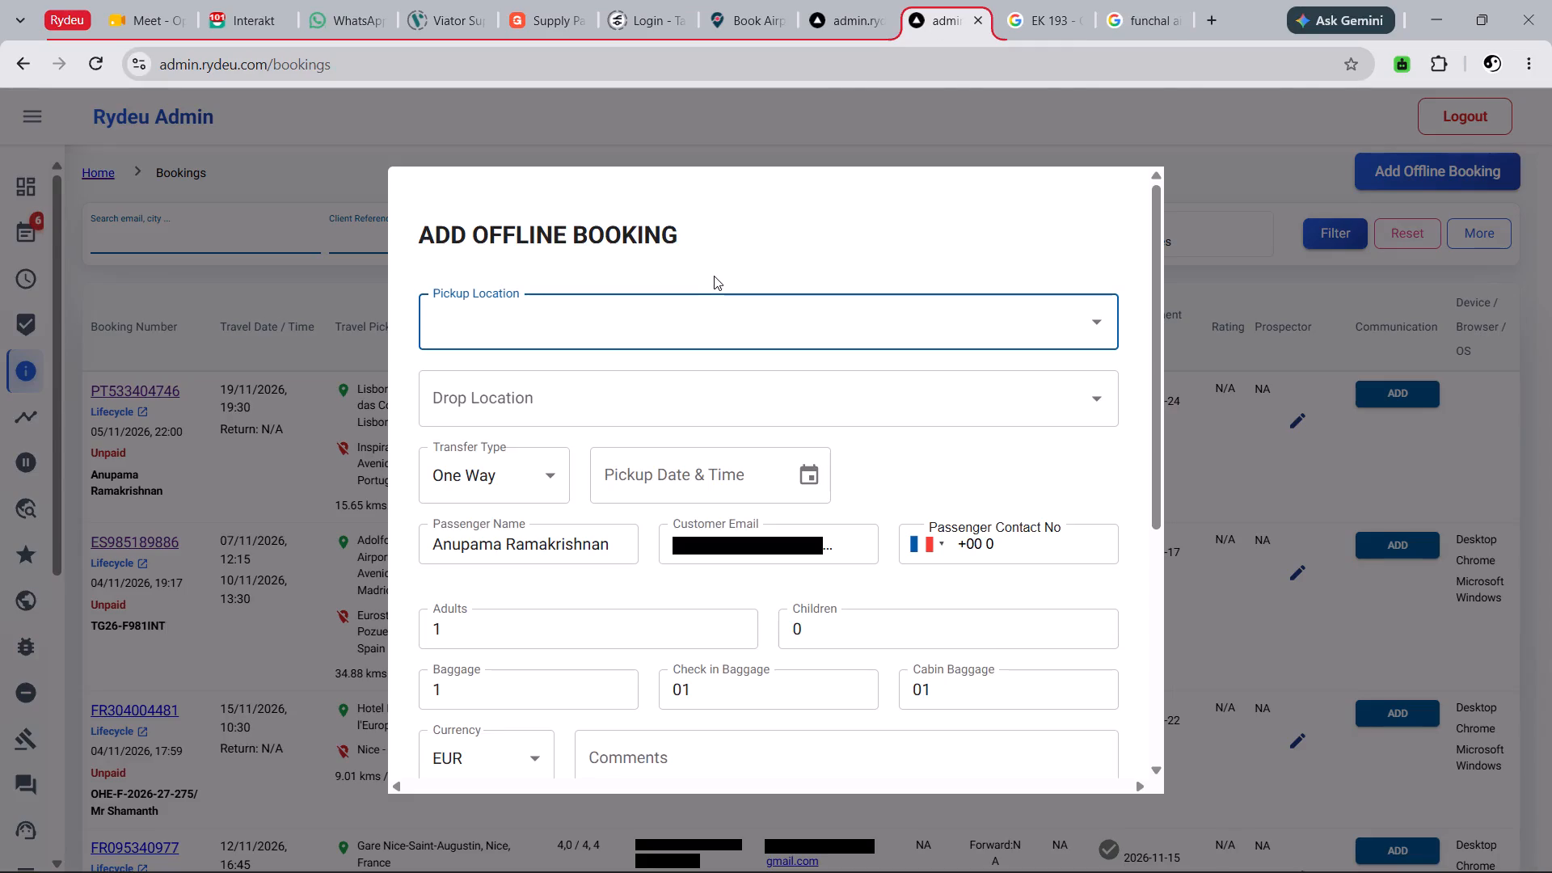
{"action": "key", "text": "ctrl+v"}
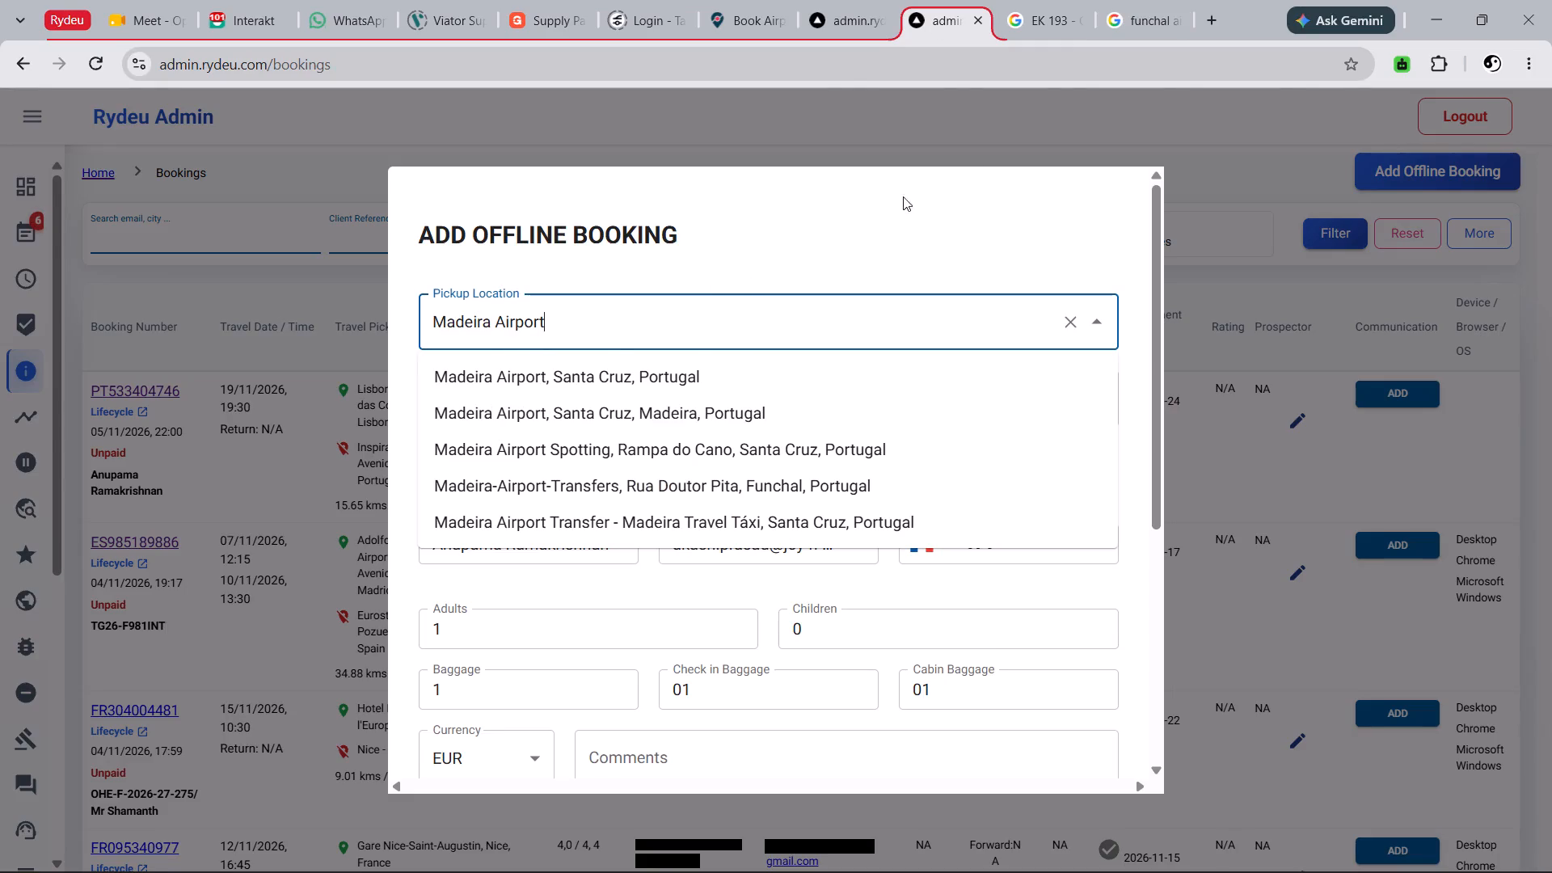
Examine the Google results for Funchal airport to check the airport's name and location.
{"action": "left_click", "coordinate": [1158, 0]}
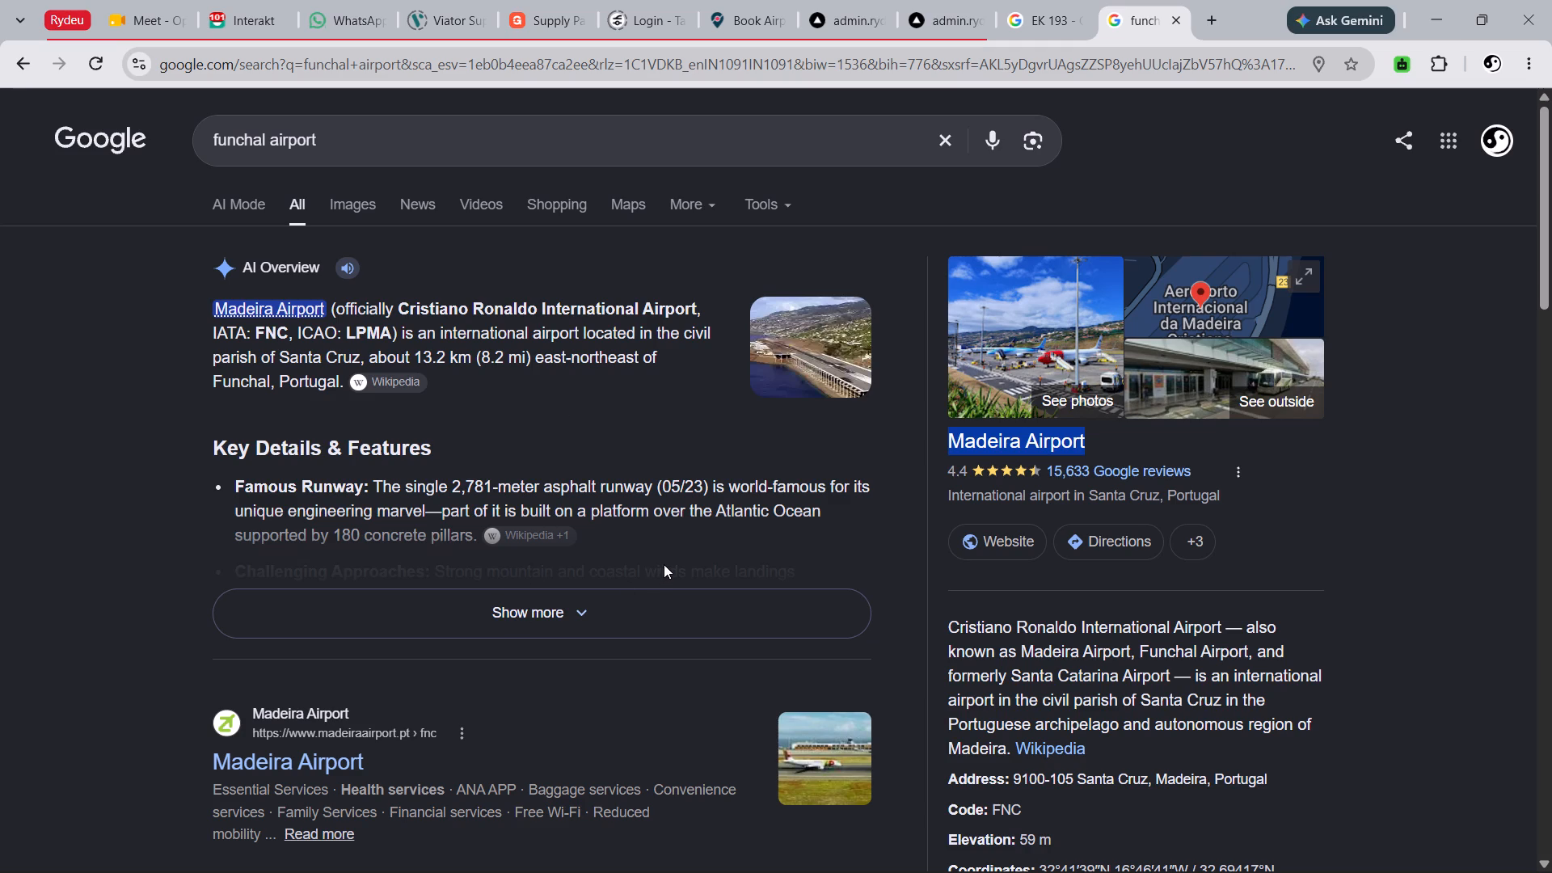
{"action": "scroll", "coordinate": [666, 564], "scroll_direction": "down", "scroll_amount": 1}
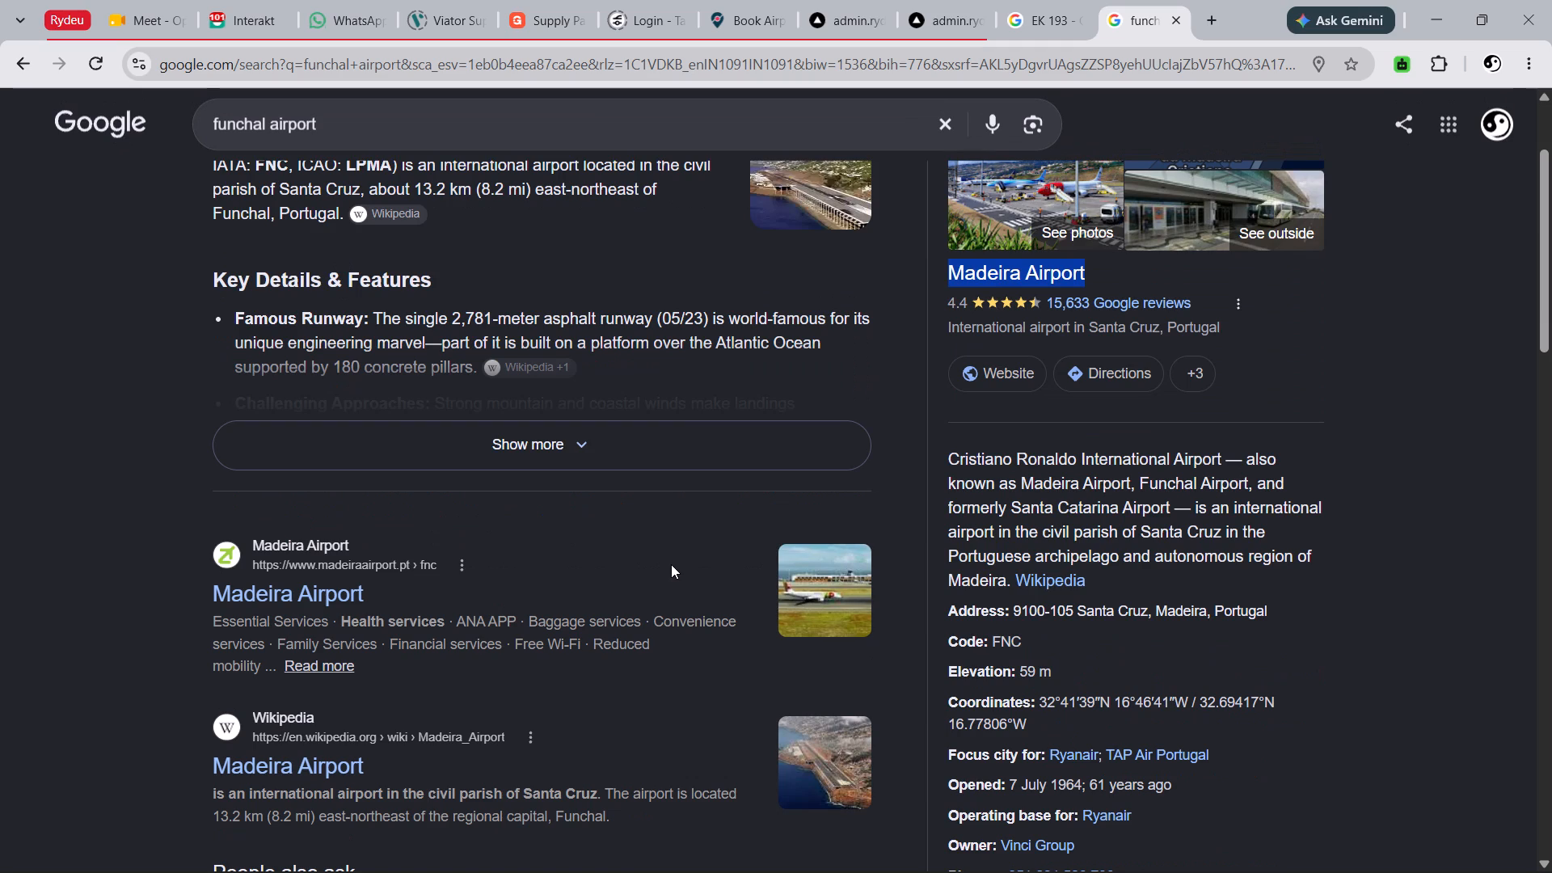
{"action": "scroll", "coordinate": [671, 564], "scroll_direction": "down", "scroll_amount": 2}
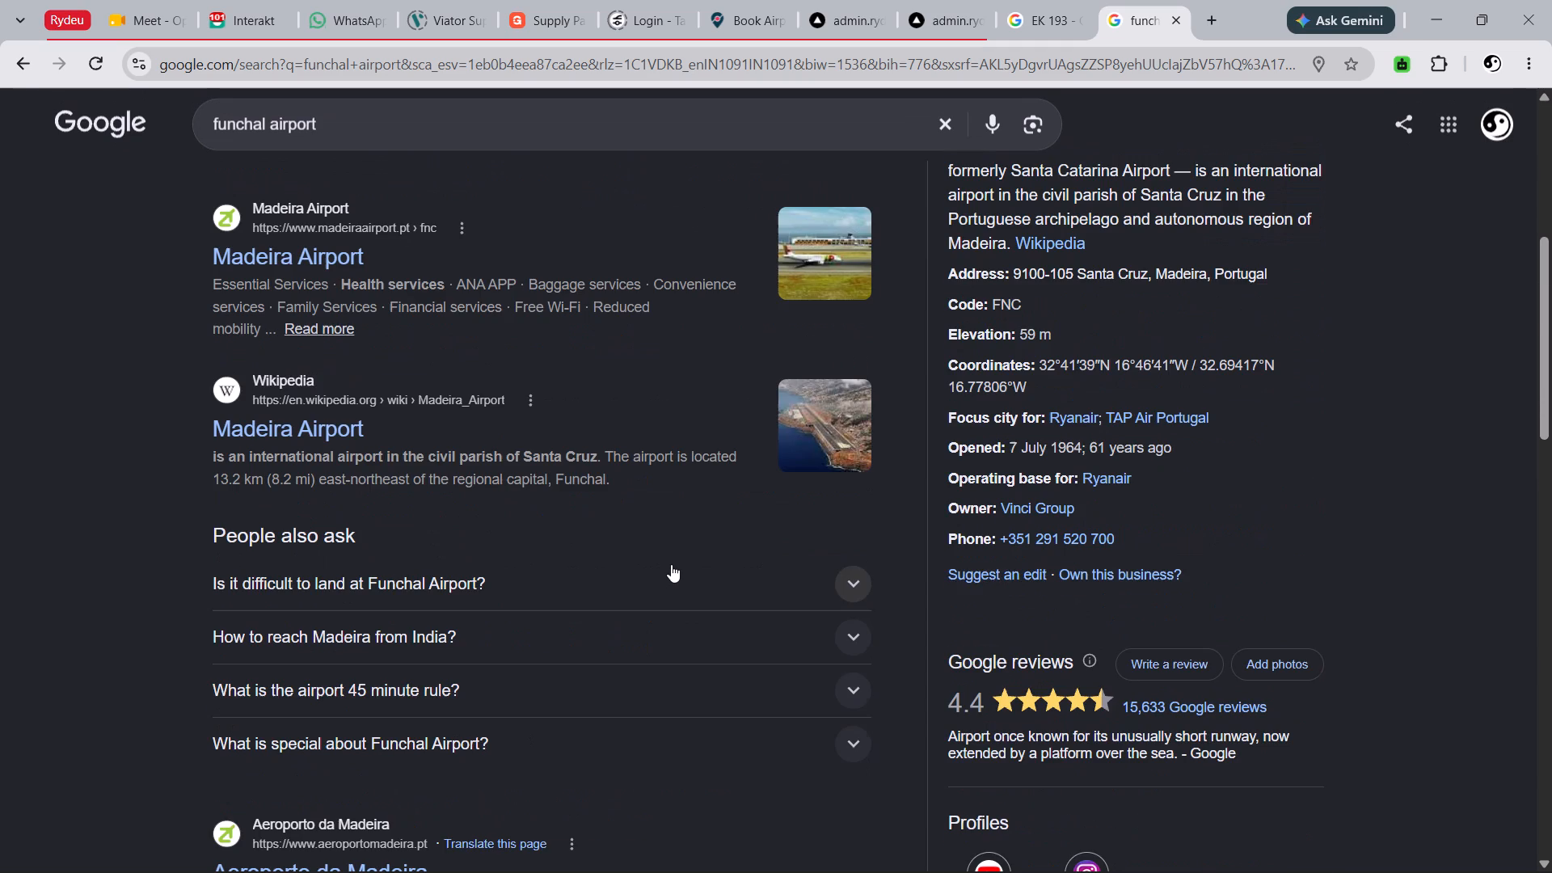
{"action": "scroll", "coordinate": [671, 564], "scroll_direction": "down", "scroll_amount": 4}
{"action": "scroll", "coordinate": [671, 563], "scroll_direction": "up", "scroll_amount": 3}
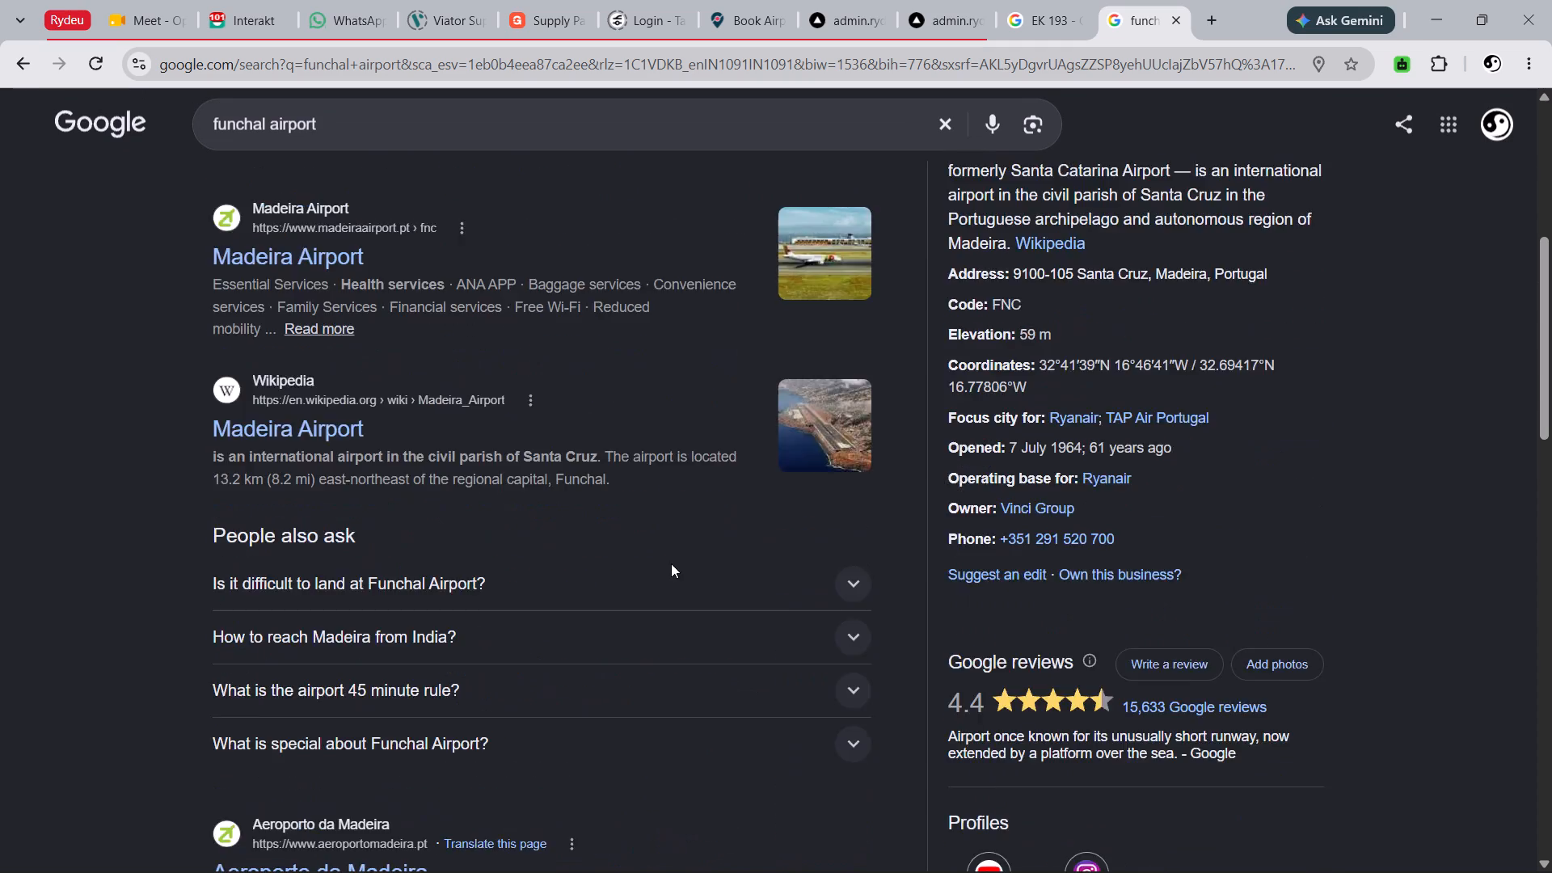
{"action": "scroll", "coordinate": [671, 563], "scroll_direction": "up", "scroll_amount": 8}
Search Google for "funchal airport and Madeira Airport same?" and compare the results with the booking's pickup location suggestions.
{"action": "left_click", "coordinate": [440, 135]}
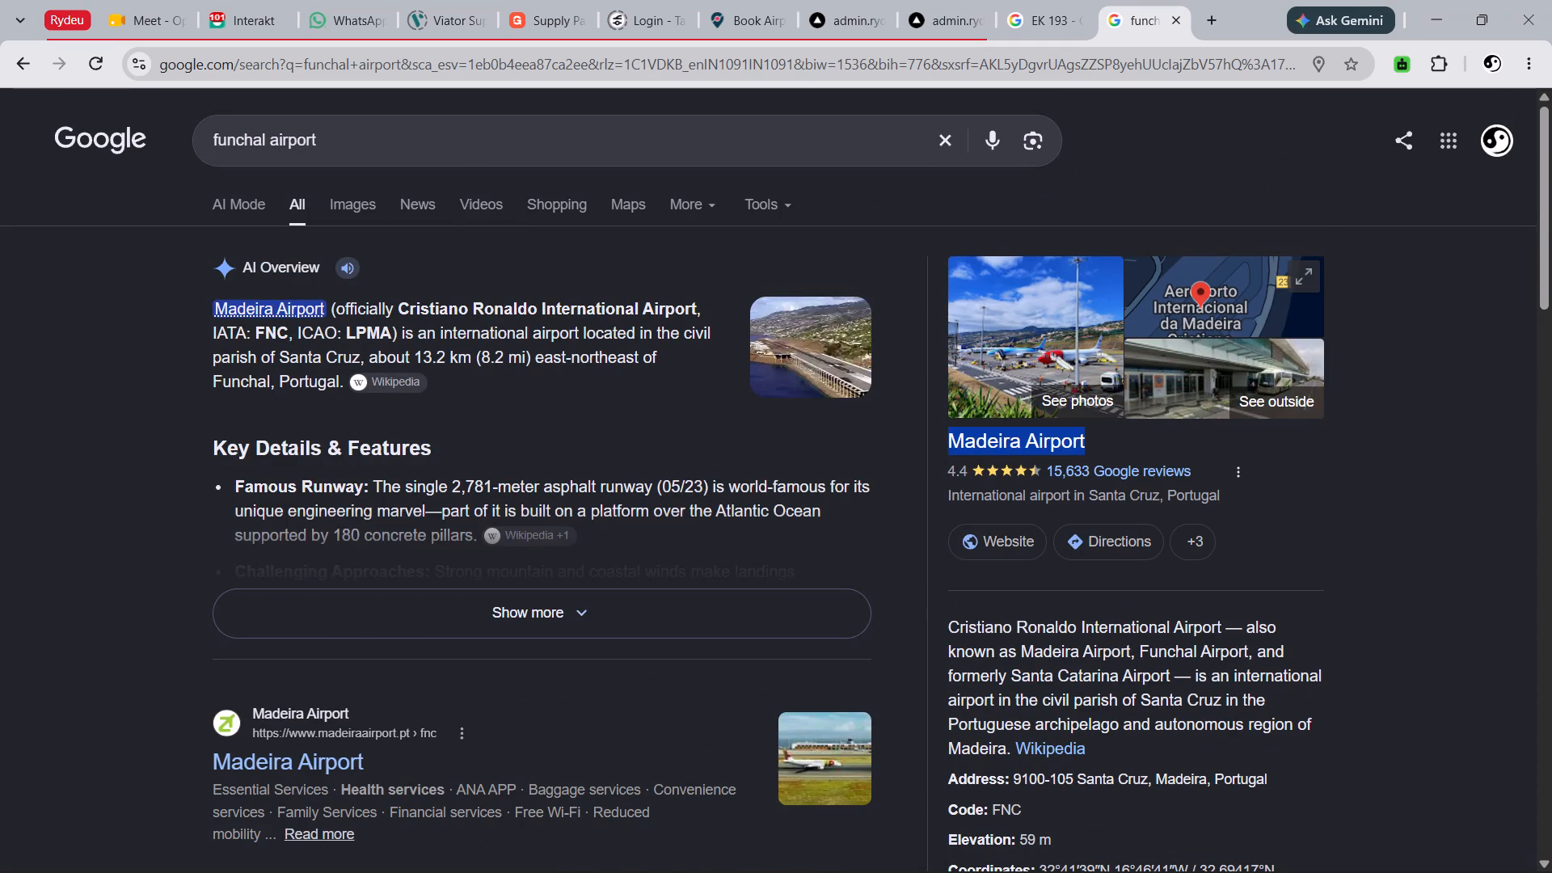
{"action": "key", "text": "space"}
{"action": "type", "text": "and"}
{"action": "key", "text": "space"}
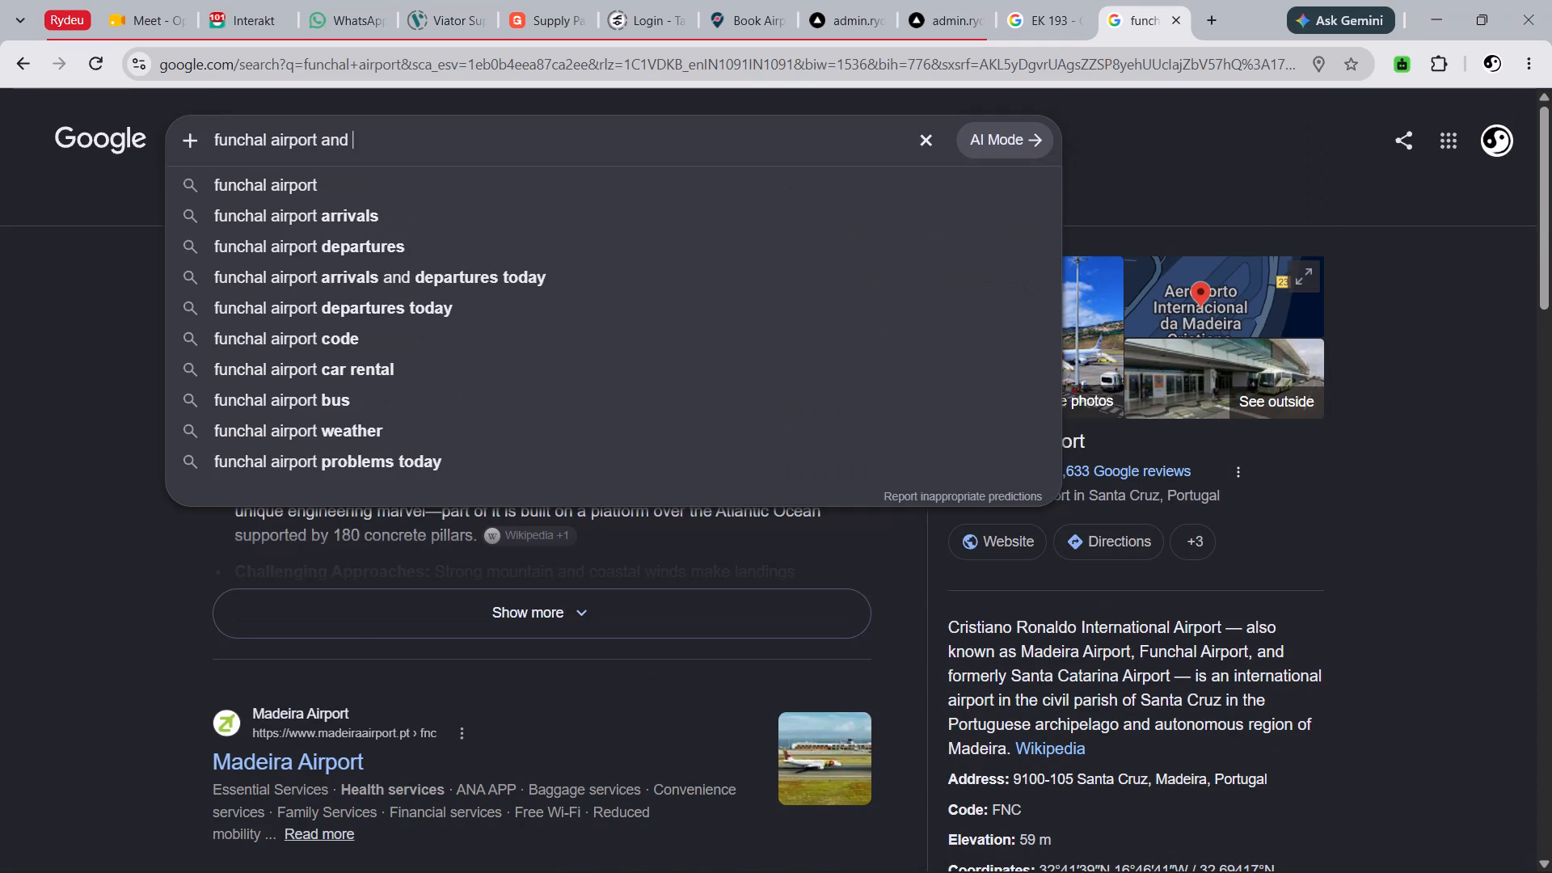
{"action": "key", "text": "ctrl+v"}
{"action": "key", "text": "space"}
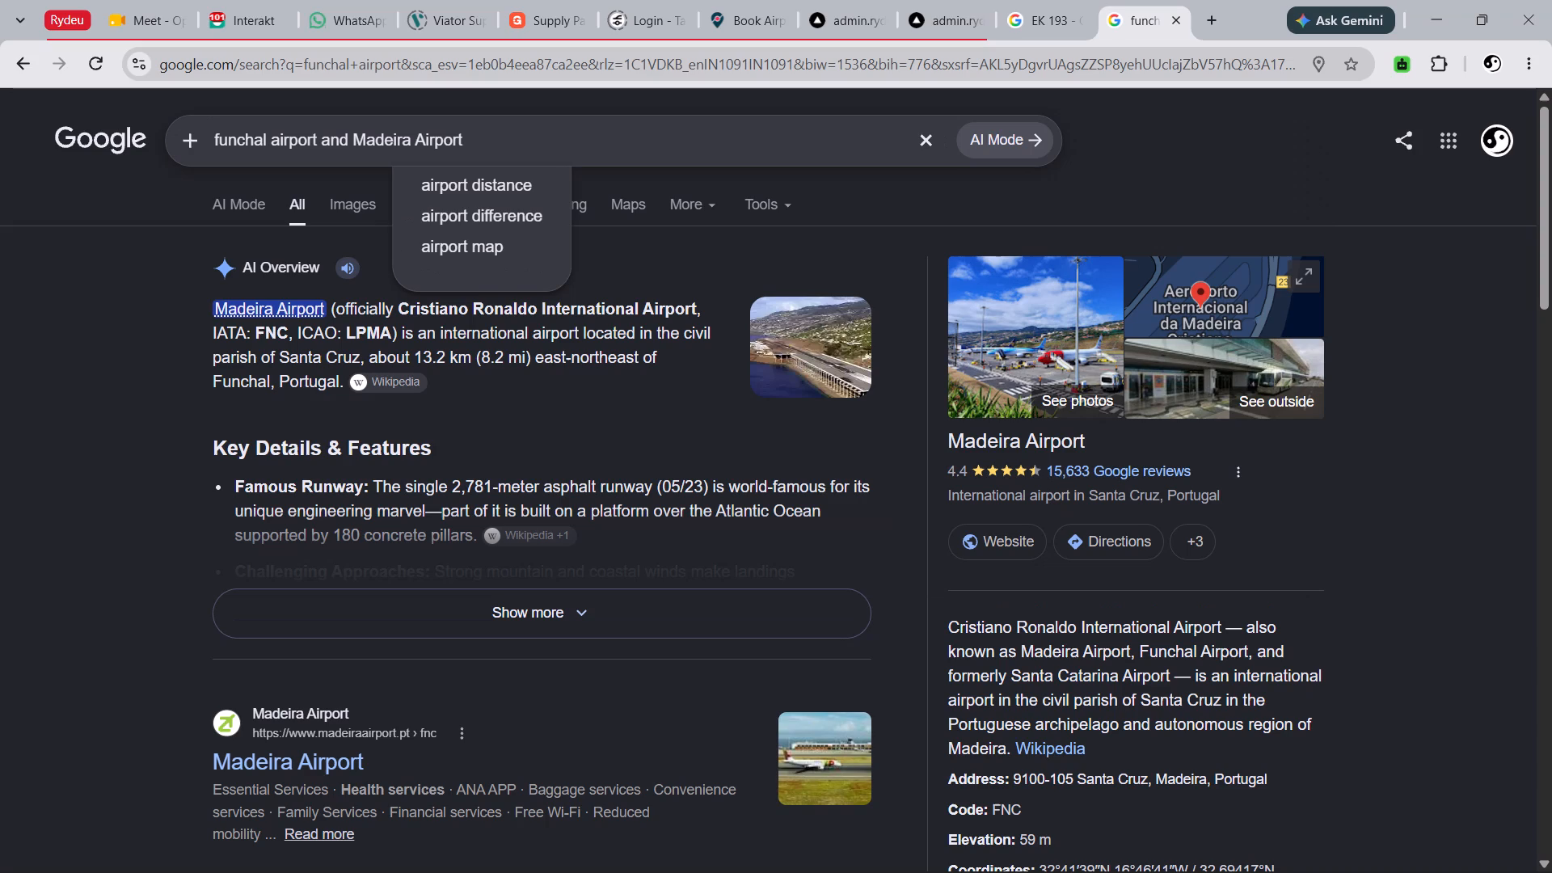
{"action": "type", "text": "same?"}
{"action": "key", "text": "space"}
{"action": "key", "text": "Return"}
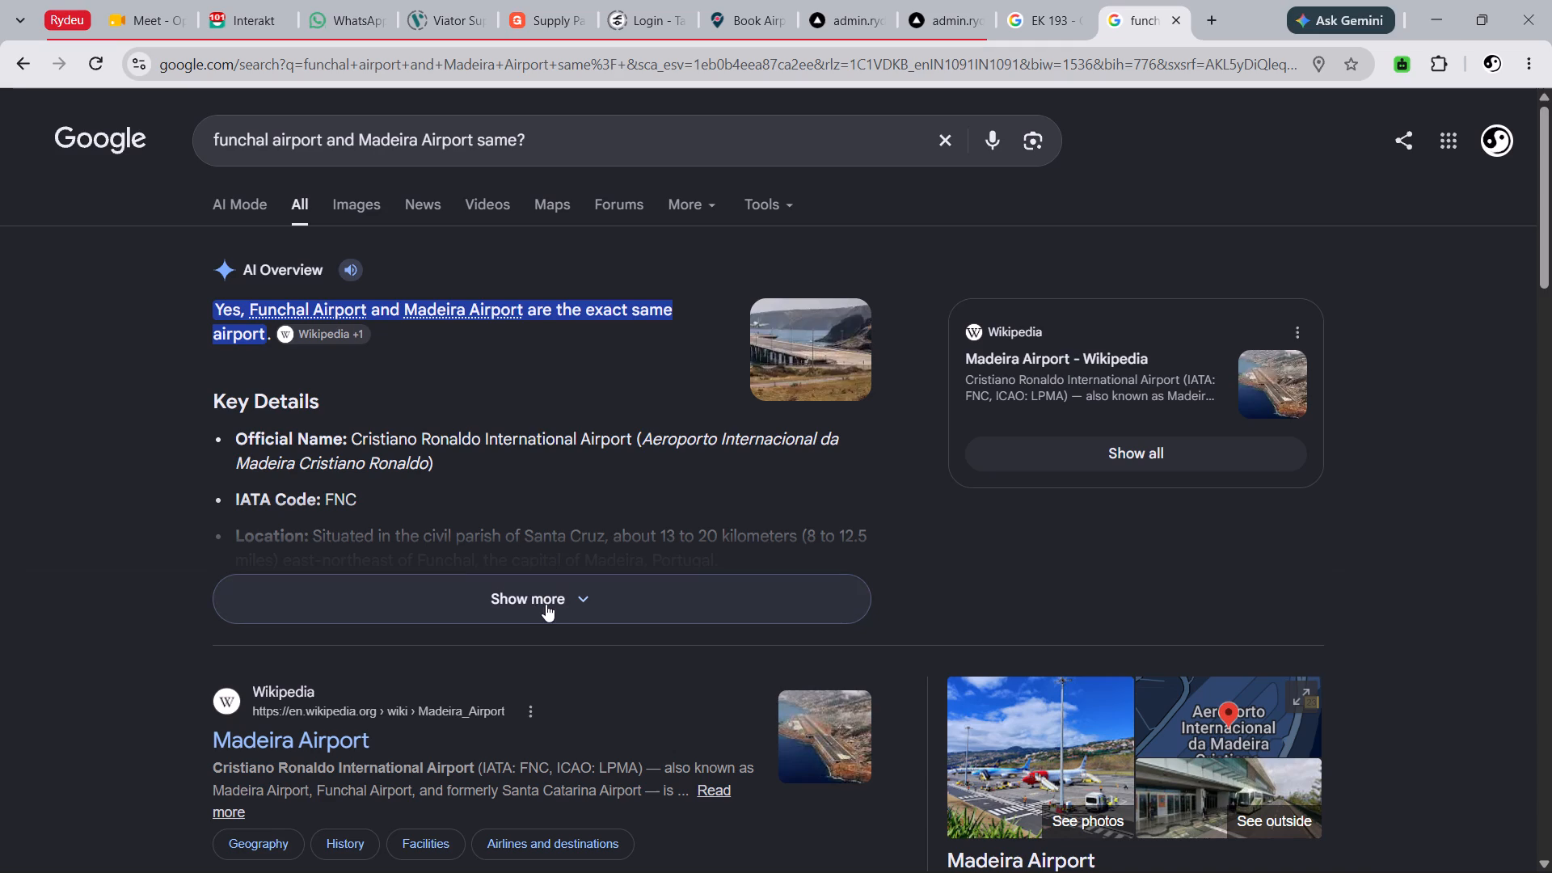
{"action": "left_click", "coordinate": [930, 0]}
{"action": "left_click", "coordinate": [635, 310]}
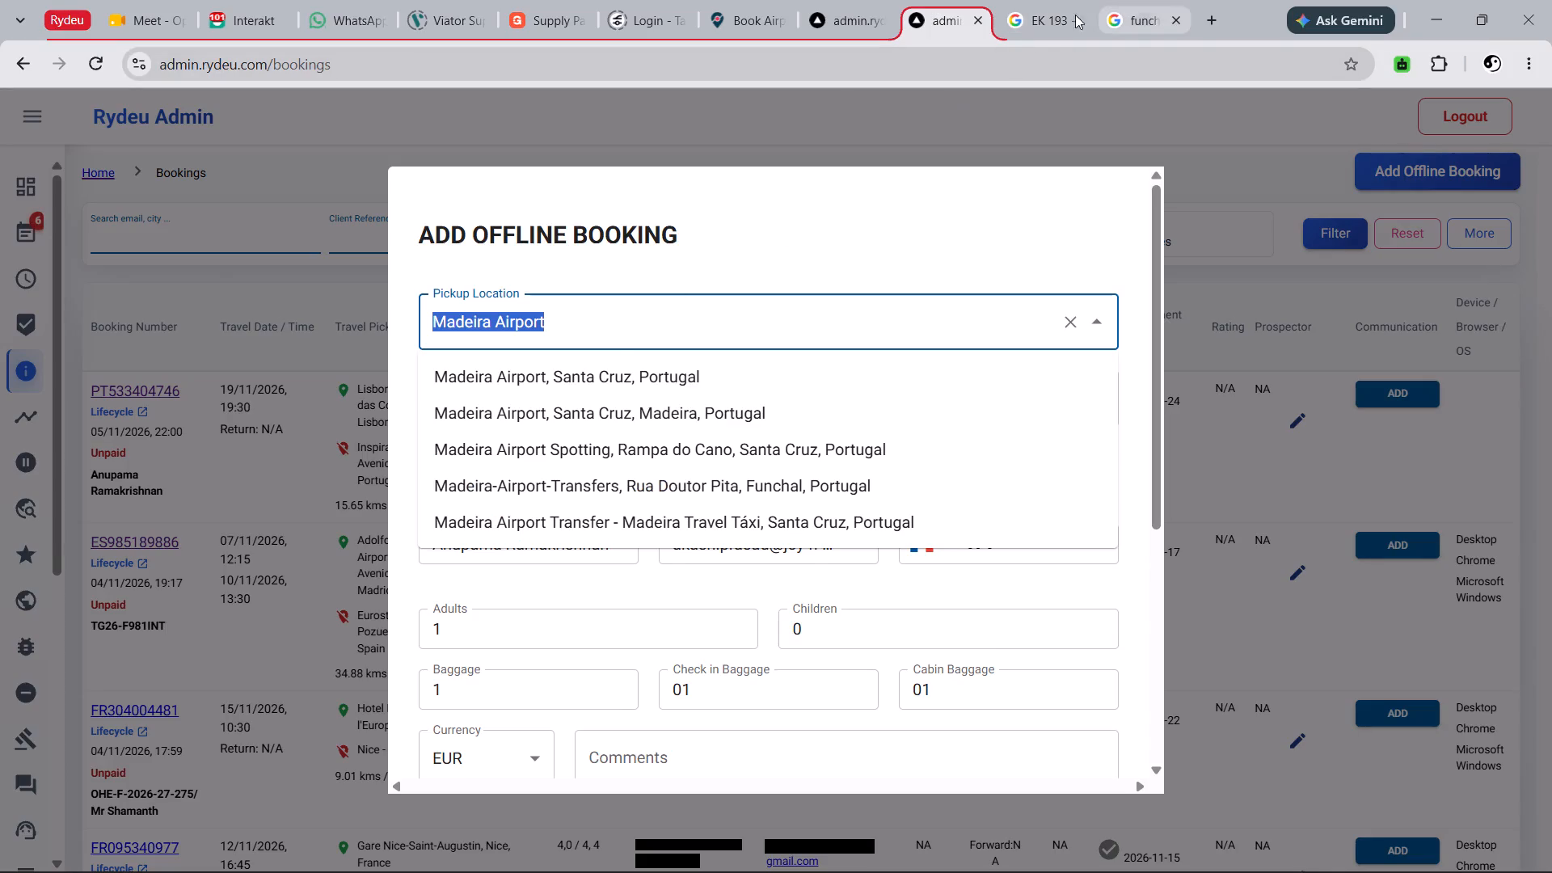
{"action": "left_click", "coordinate": [1163, 0]}
{"action": "scroll", "coordinate": [777, 411], "scroll_direction": "down", "scroll_amount": 2}
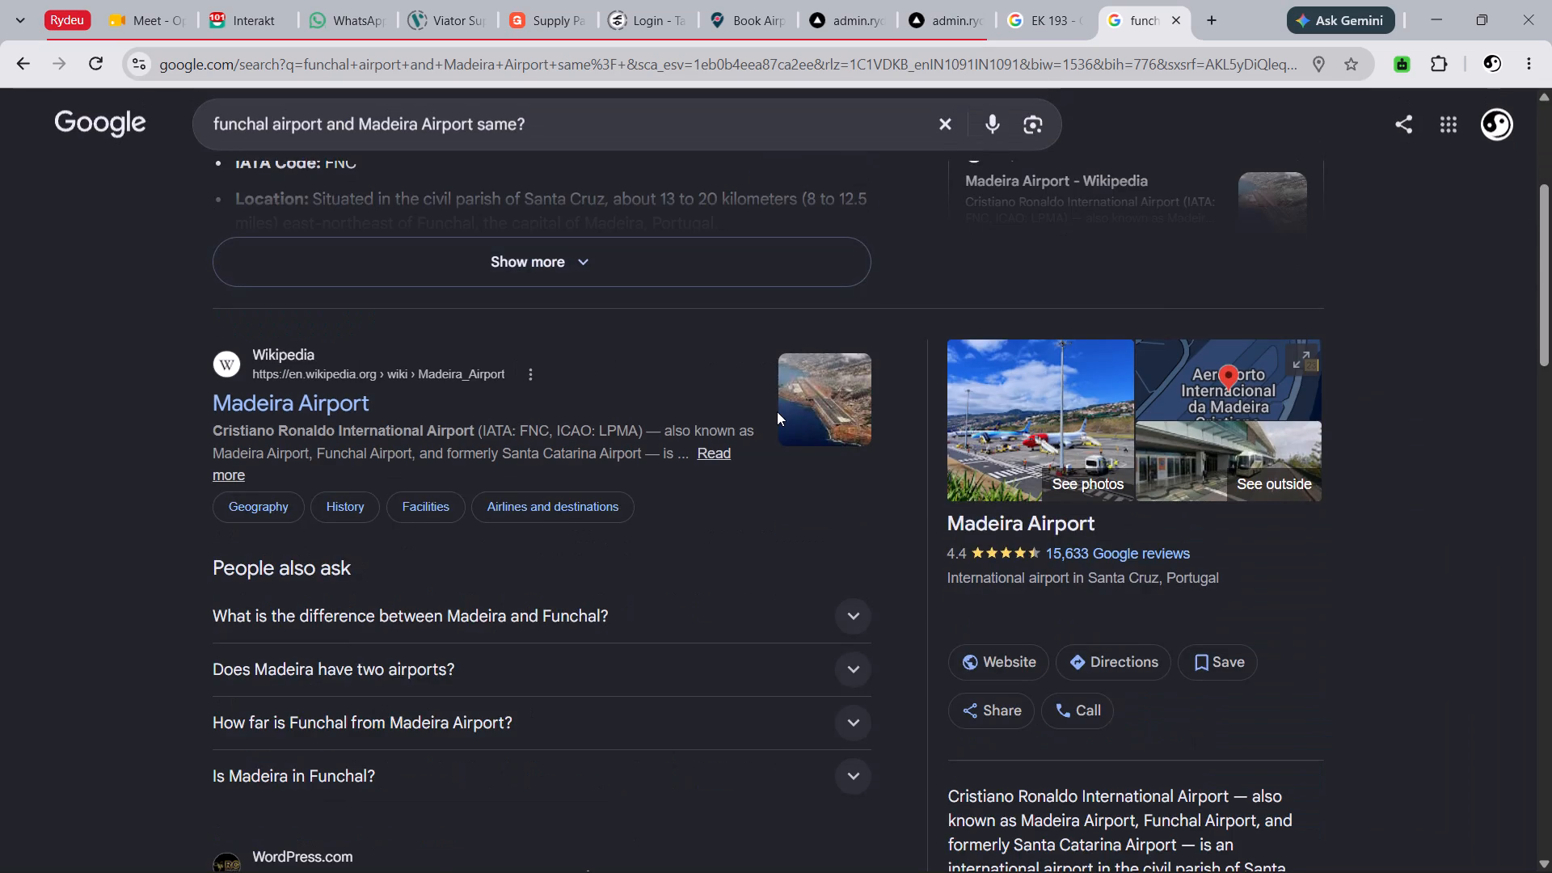
{"action": "scroll", "coordinate": [777, 411], "scroll_direction": "down", "scroll_amount": 2}
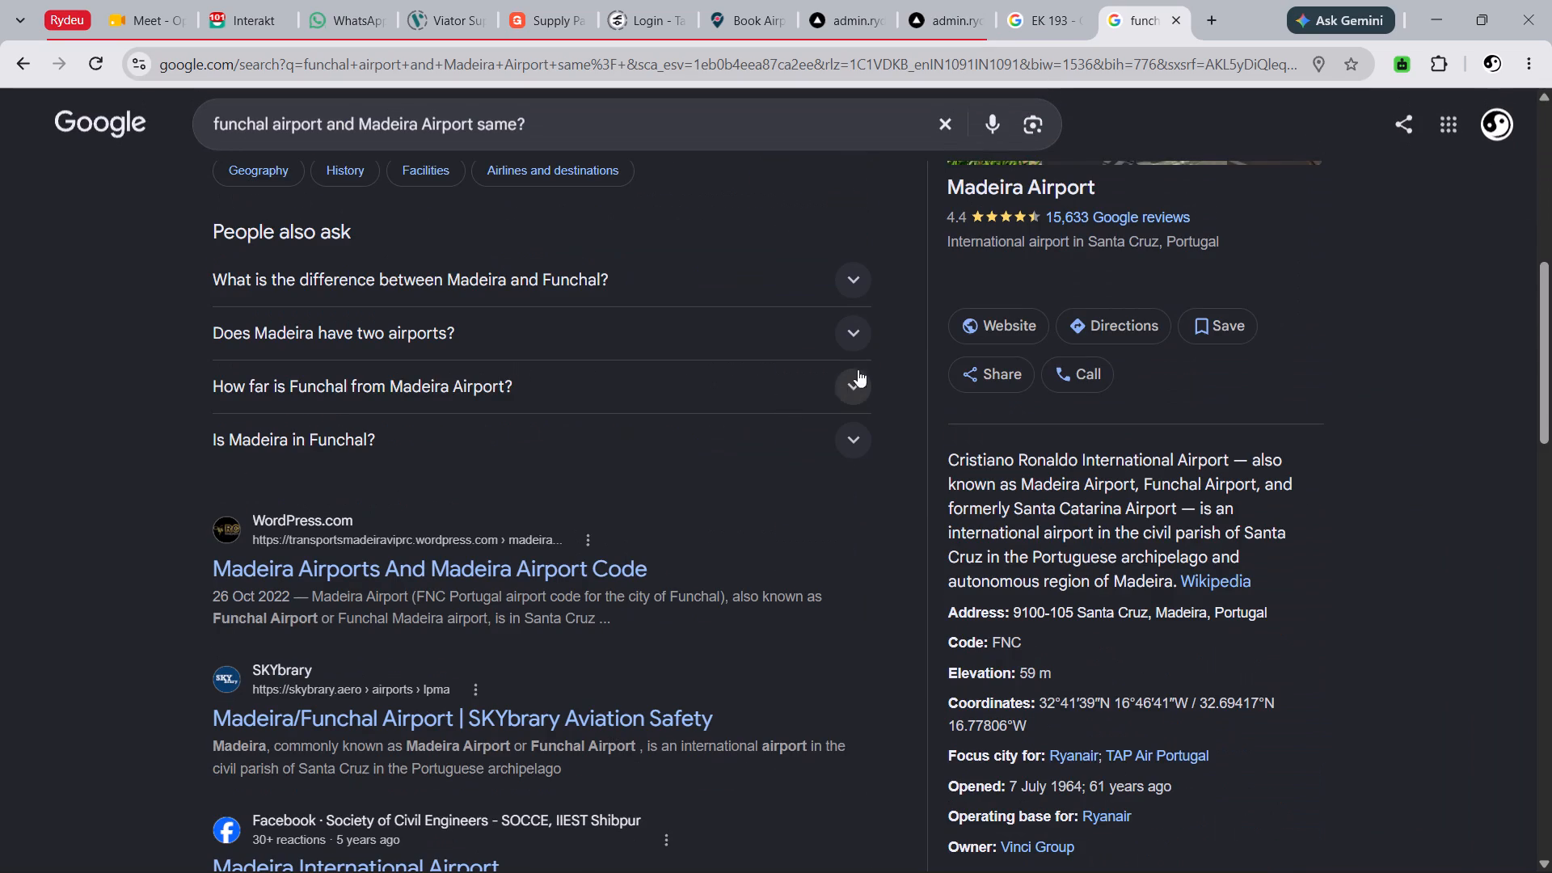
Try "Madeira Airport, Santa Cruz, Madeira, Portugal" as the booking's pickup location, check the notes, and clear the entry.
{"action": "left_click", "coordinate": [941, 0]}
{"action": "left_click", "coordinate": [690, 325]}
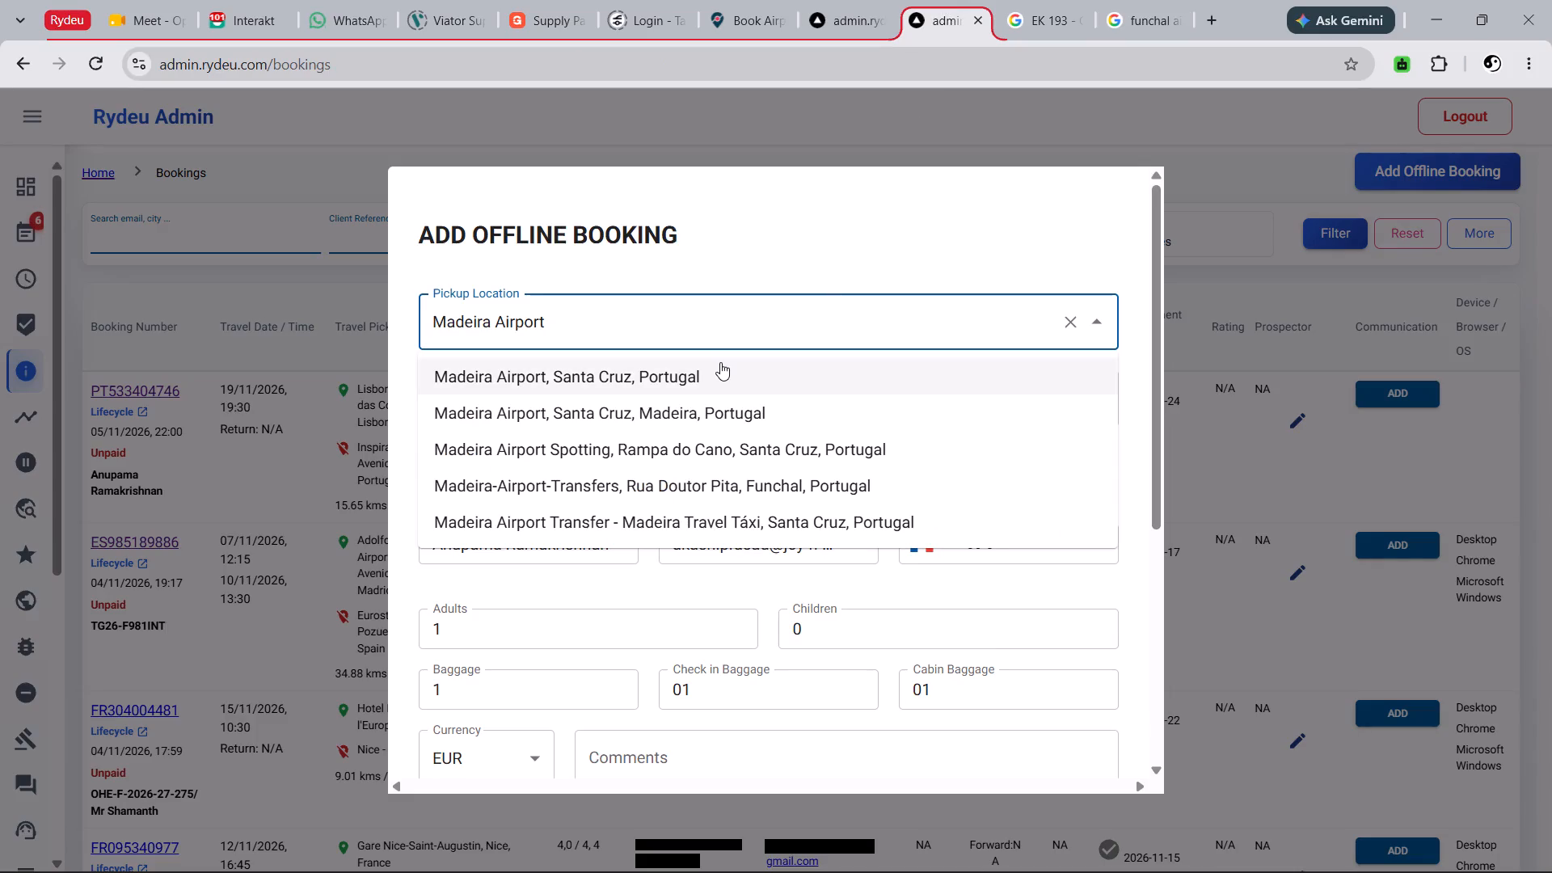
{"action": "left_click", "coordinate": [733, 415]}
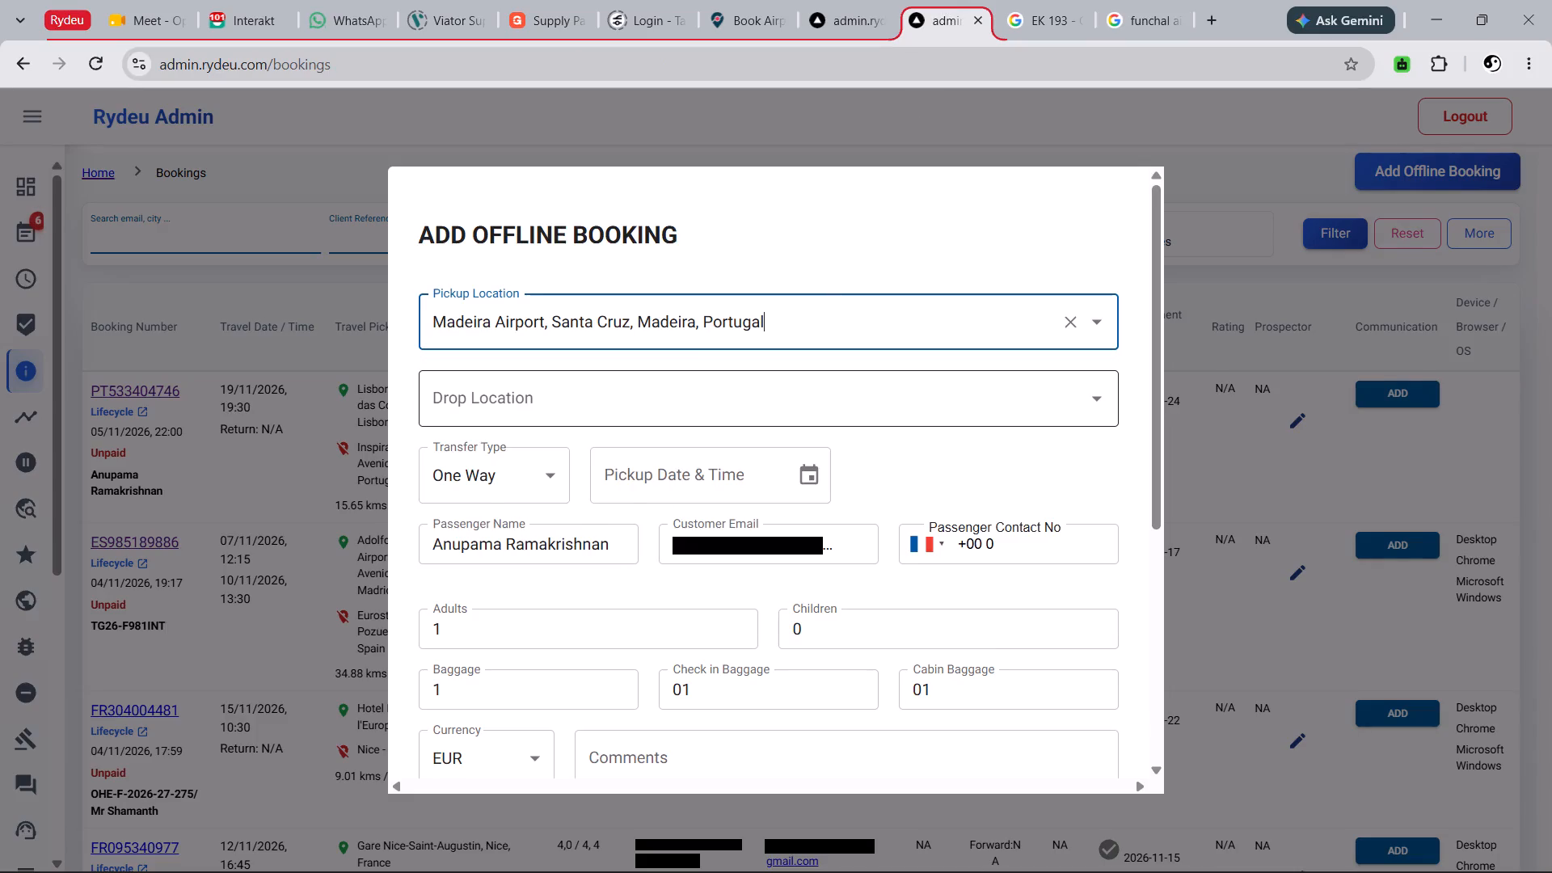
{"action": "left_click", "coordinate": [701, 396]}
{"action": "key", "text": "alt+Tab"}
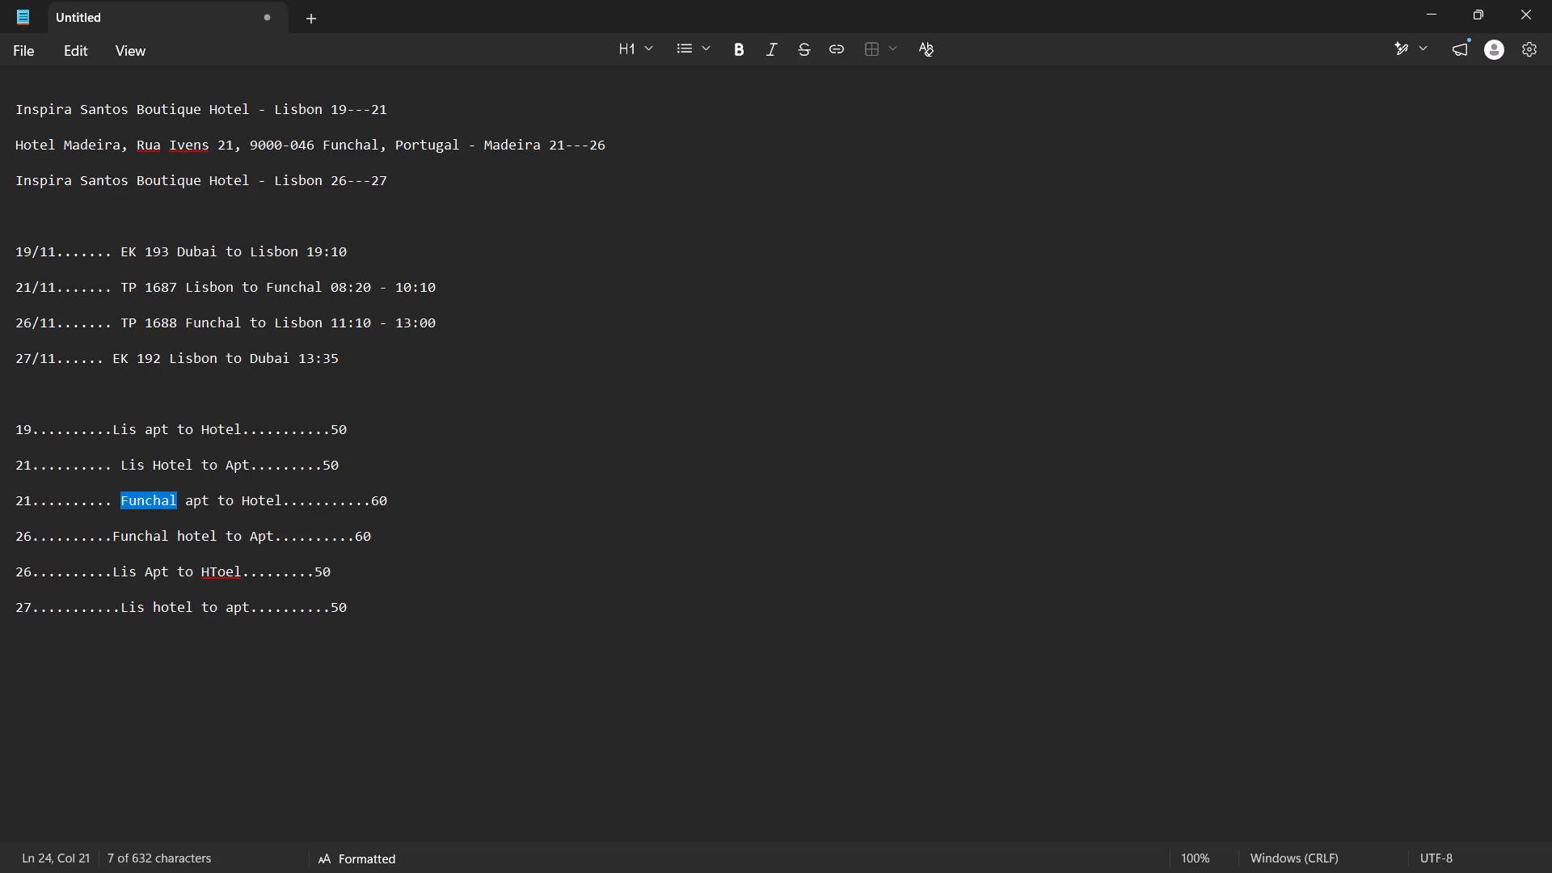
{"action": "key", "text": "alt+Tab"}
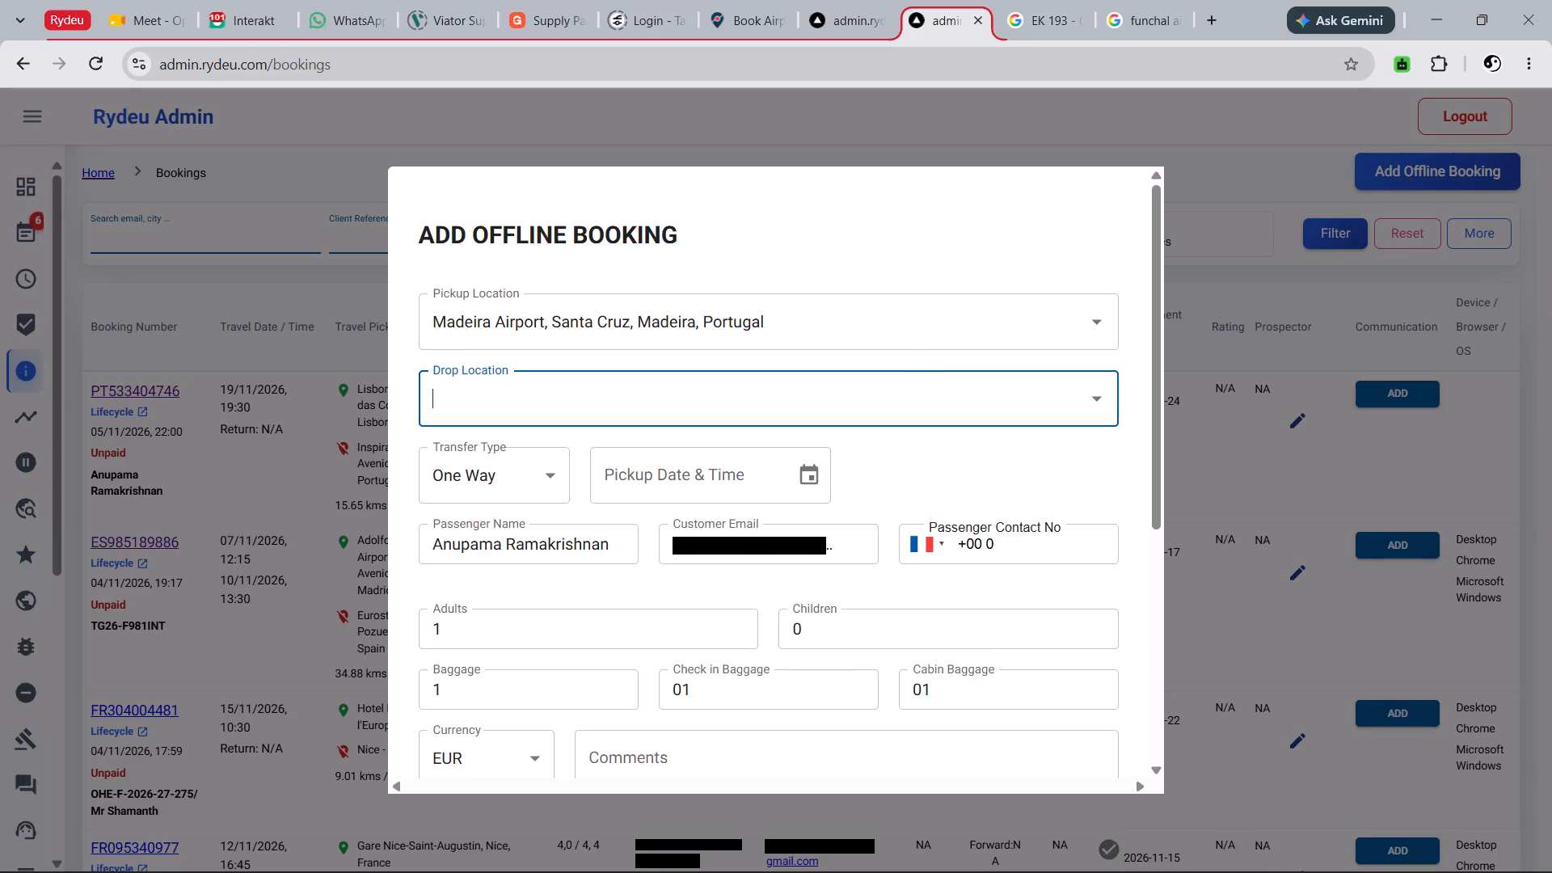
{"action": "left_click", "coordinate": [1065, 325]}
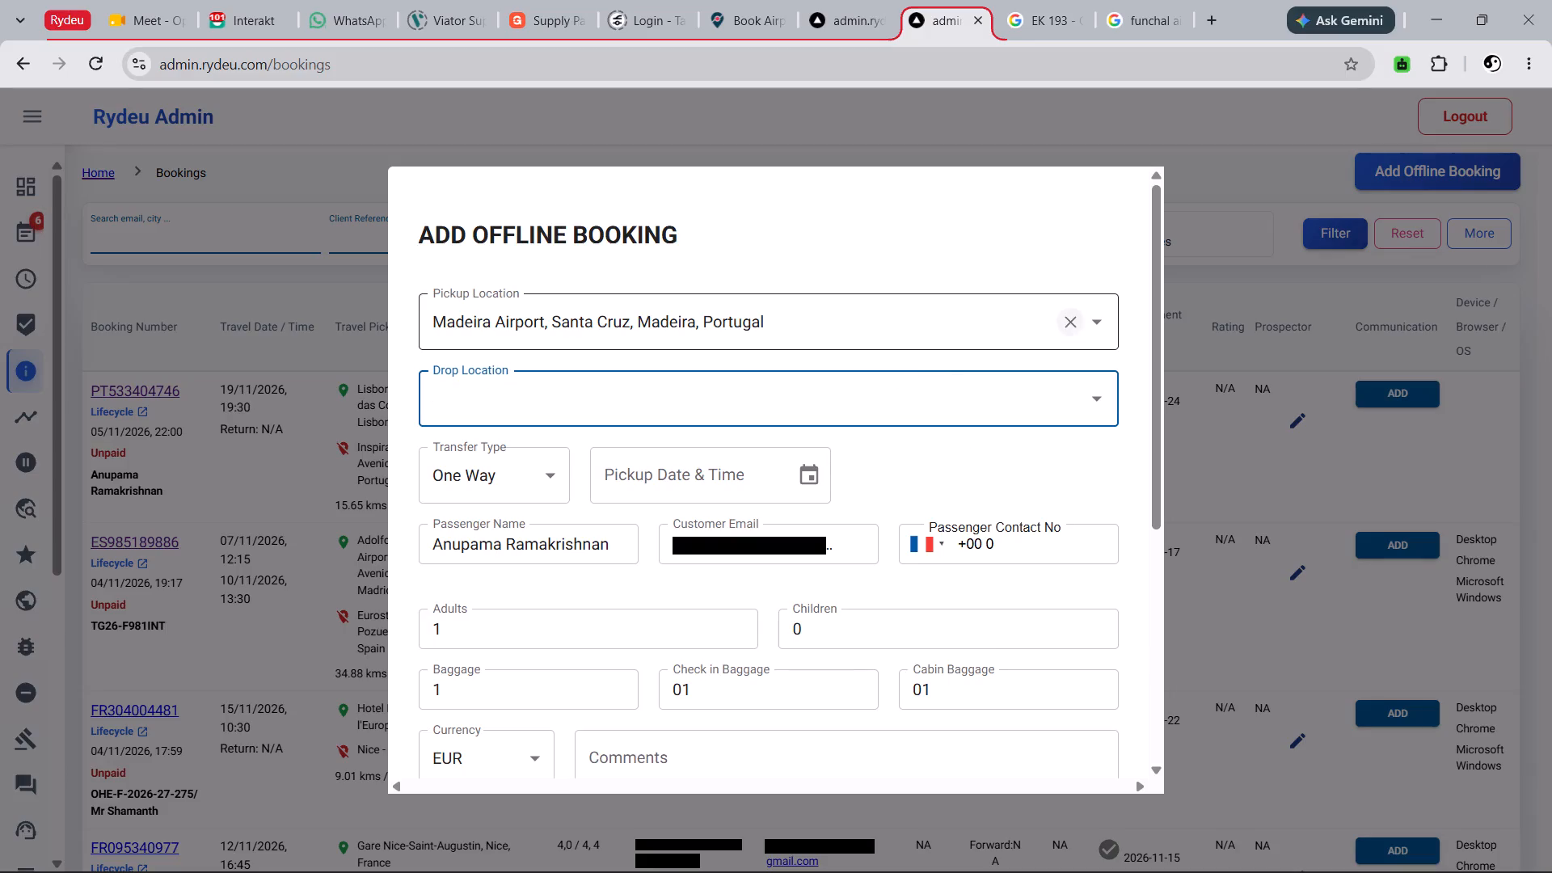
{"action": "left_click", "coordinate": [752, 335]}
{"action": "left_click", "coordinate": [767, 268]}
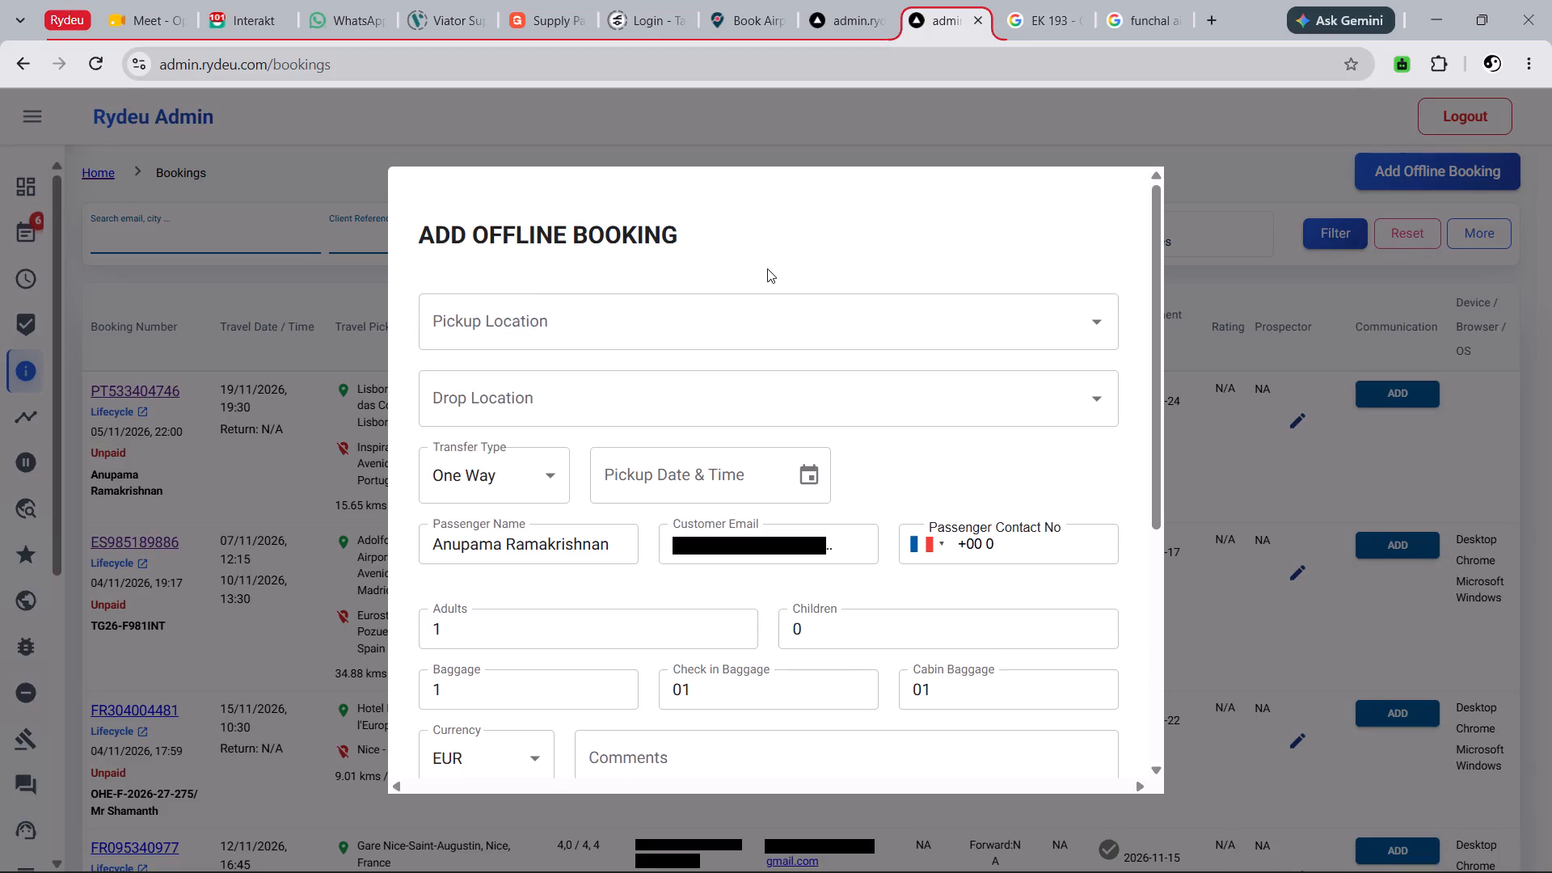
Set the booking's offer amount to 50.
{"action": "scroll", "coordinate": [884, 473], "scroll_direction": "down", "scroll_amount": 3}
{"action": "left_click", "coordinate": [588, 543]}
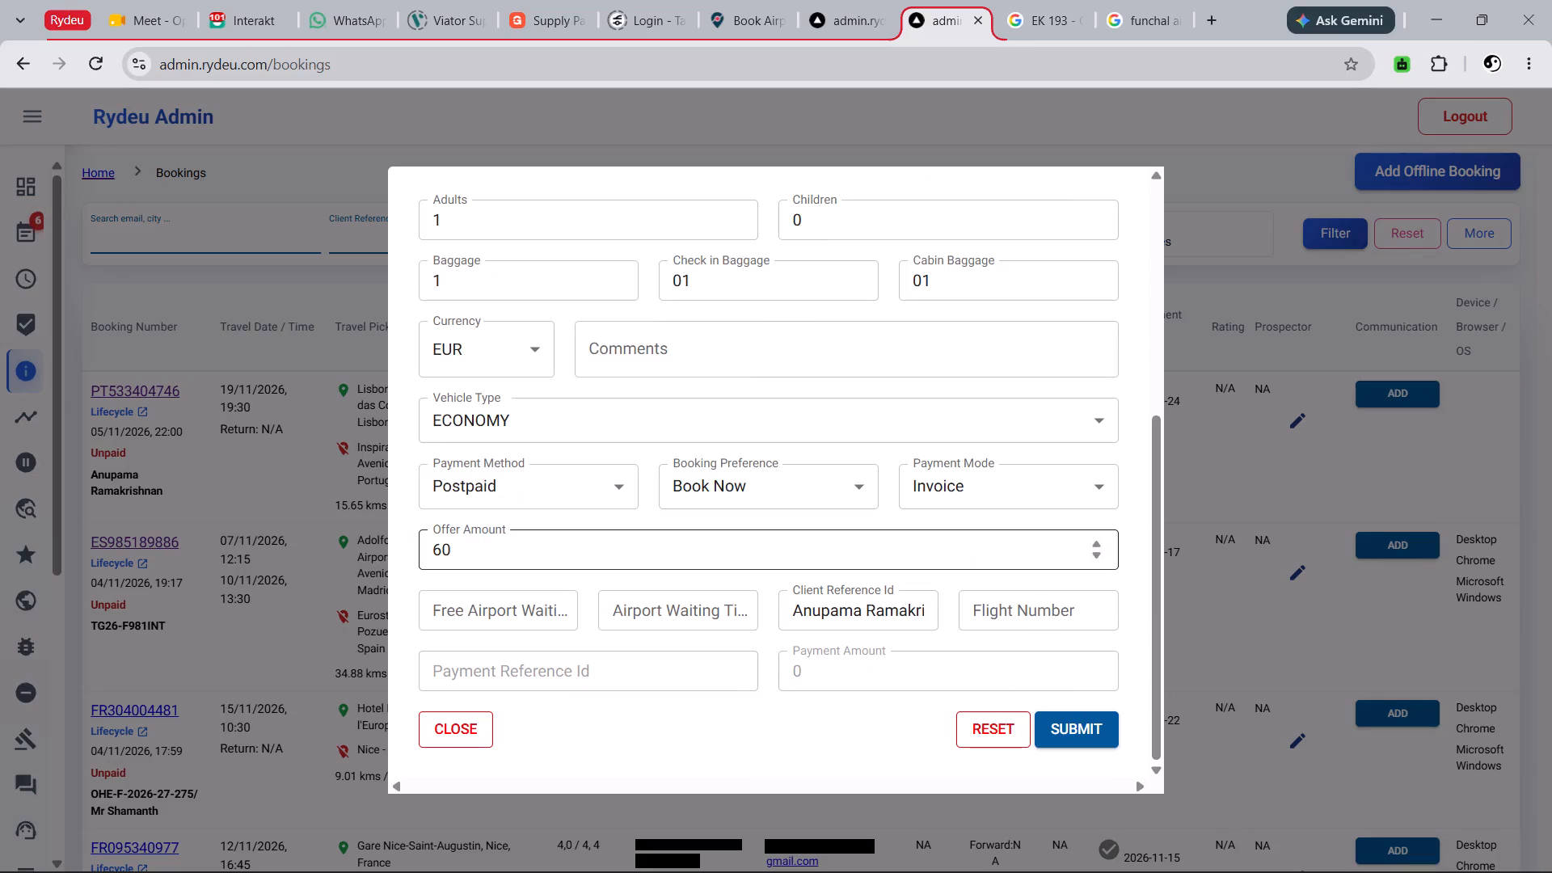
{"action": "key", "text": "BackSpace"}
{"action": "key", "text": "BackSpace"}
{"action": "key", "text": "BackSpace"}
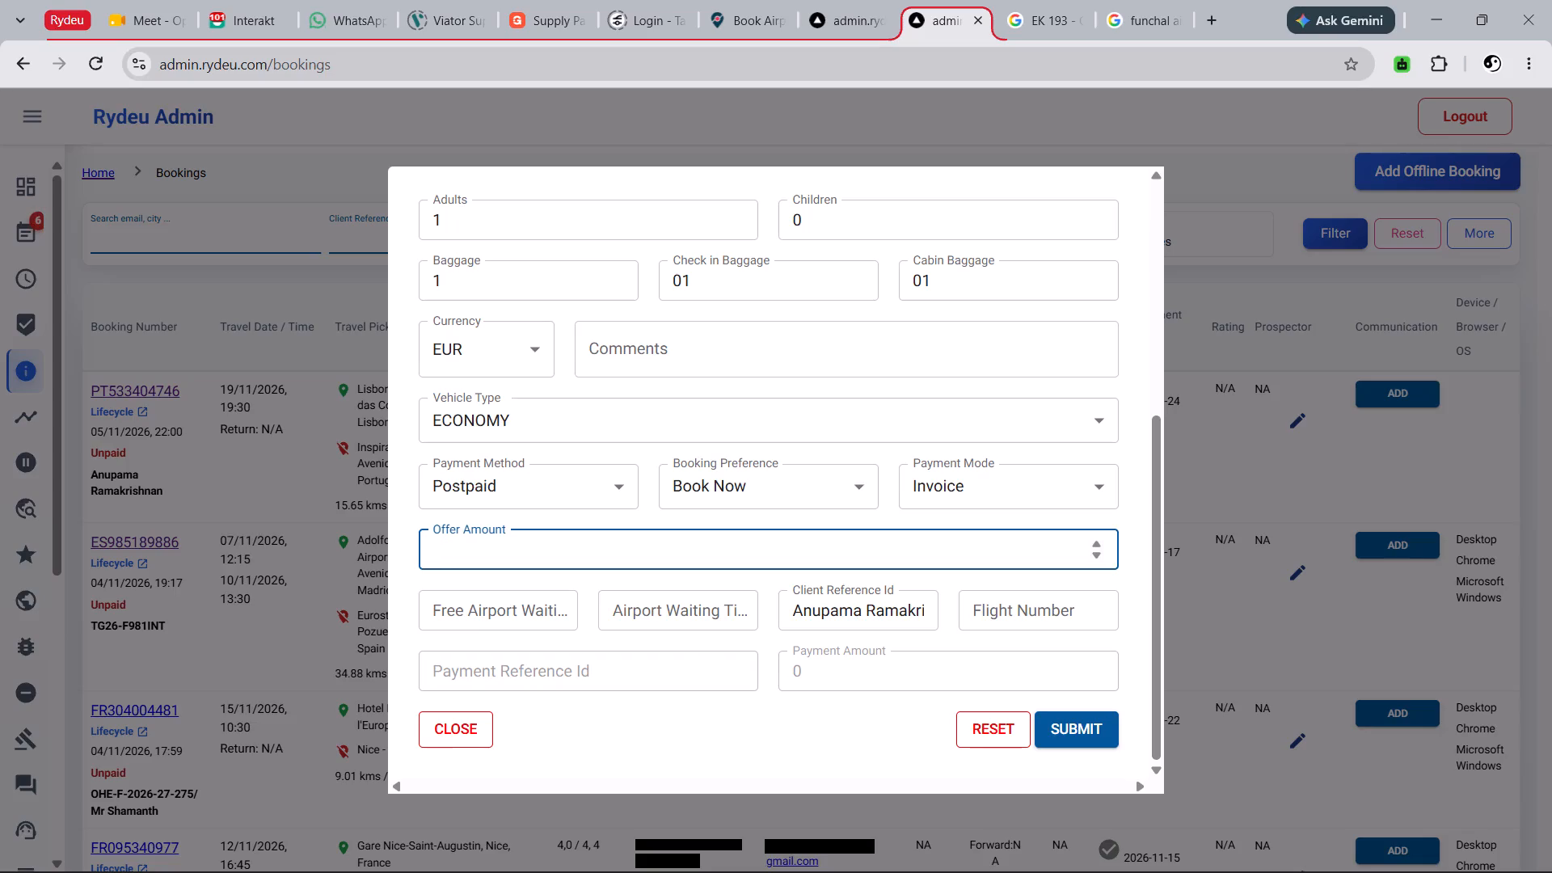
{"action": "type", "text": "50"}
Switch to the Notepad notes and delete the 19th's Lisbon airport-to-hotel transfer line.
{"action": "key", "text": "alt+Tab"}
{"action": "left_click", "coordinate": [356, 435]}
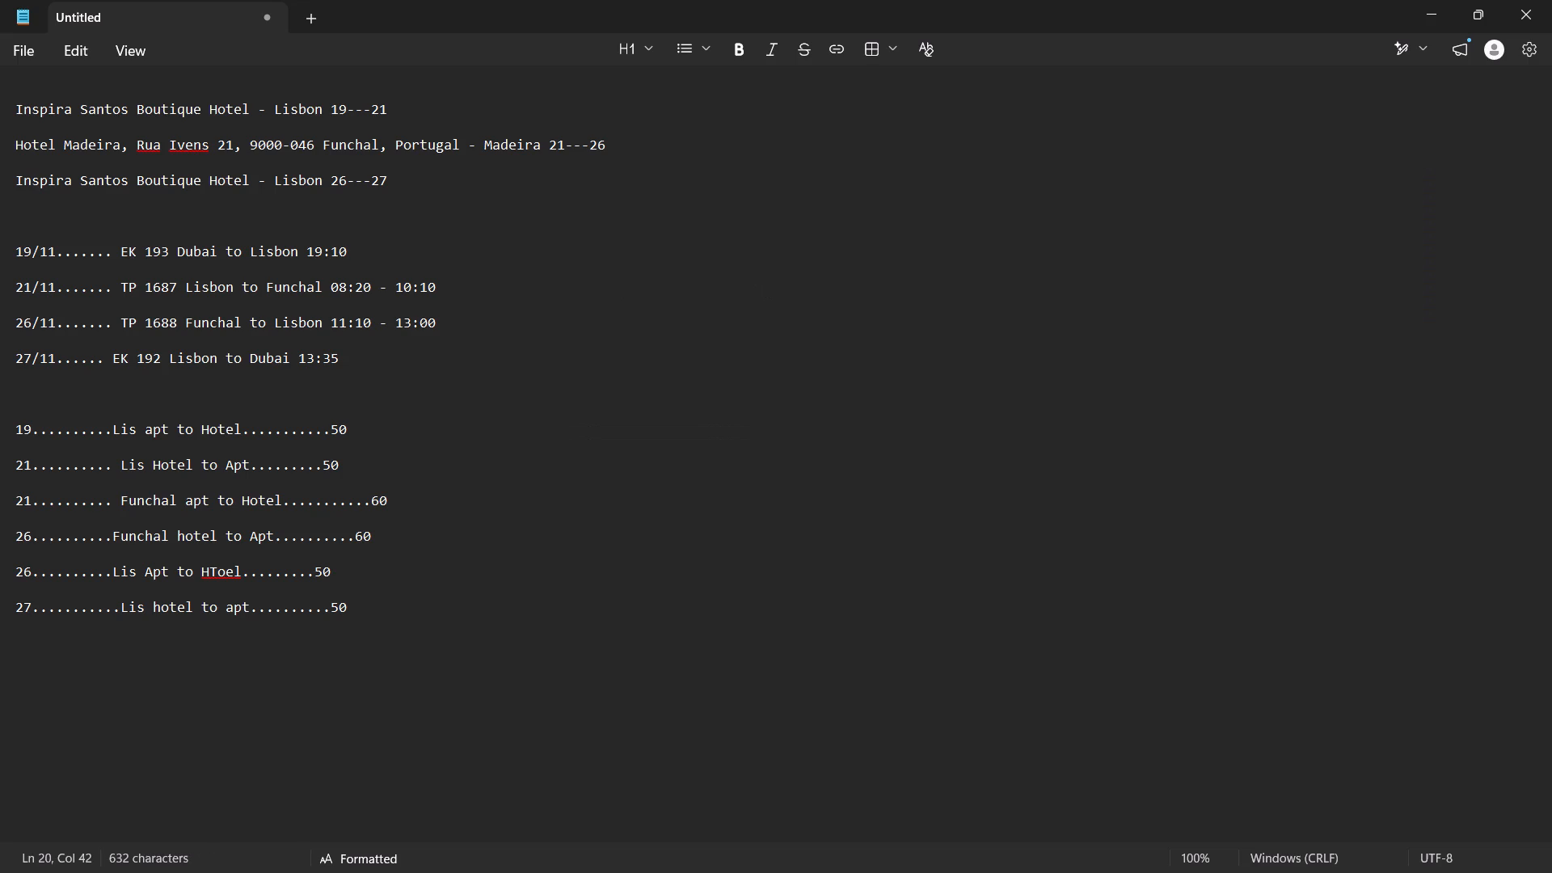
{"action": "key", "text": "ctrl+BackSpace"}
{"action": "key", "text": "ctrl+BackSpace"}
{"action": "key", "text": "ctrl+BackSpace"}
{"action": "key", "text": "ctrl+BackSpace"}
{"action": "key", "text": "ctrl+BackSpace"}
{"action": "key", "text": "ctrl+BackSpace"}
{"action": "key", "text": "ctrl+BackSpace"}
{"action": "key", "text": "ctrl+BackSpace"}
{"action": "key", "text": "ctrl+BackSpace"}
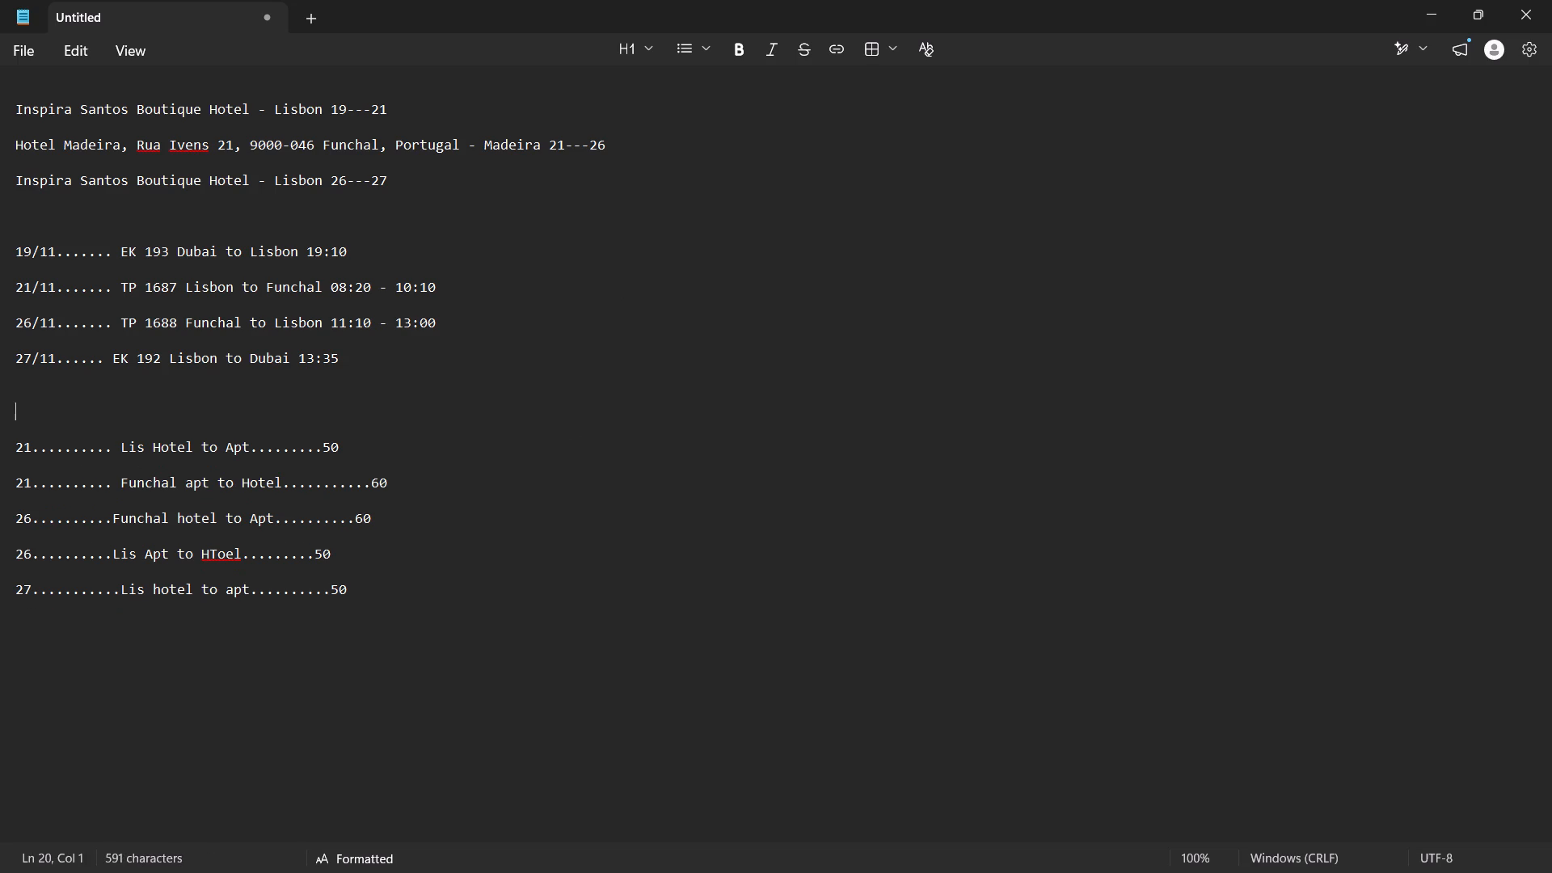
Delete the 19/11 EK 193 Dubai to Lisbon flight line from the notes.
{"action": "key", "text": "Up"}
{"action": "key", "text": "Up"}
{"action": "key", "text": "Up"}
{"action": "key", "text": "Up"}
{"action": "key", "text": "Up"}
{"action": "key", "text": "Up"}
{"action": "key", "text": "Up"}
{"action": "key", "text": "Up"}
{"action": "key", "text": "Up"}
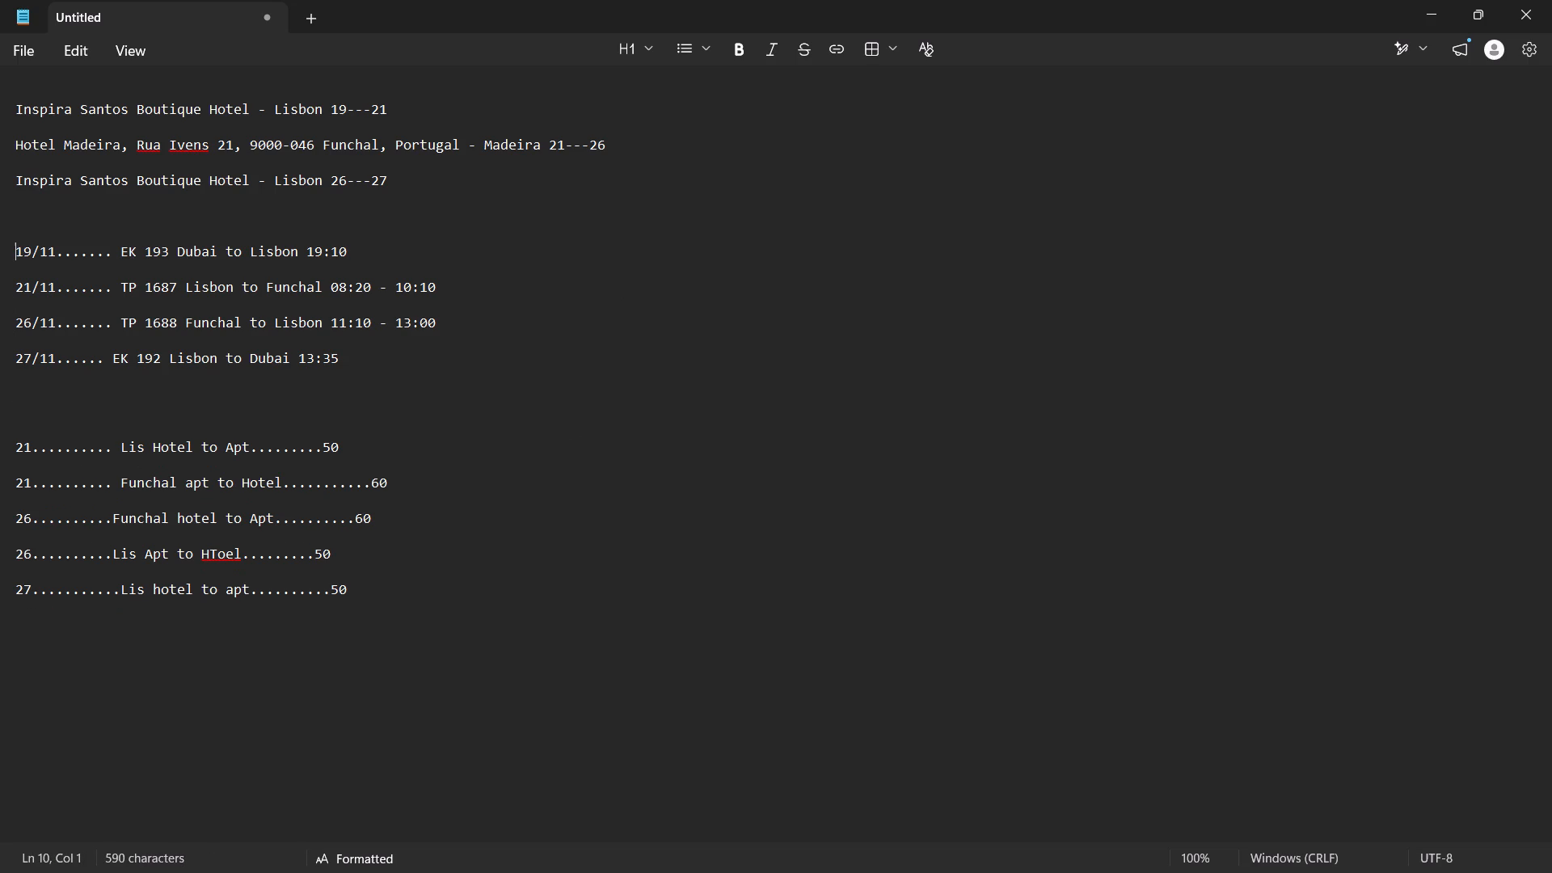
{"action": "key", "text": "ctrl+Delete"}
{"action": "key", "text": "ctrl+Delete"}
{"action": "key", "text": "ctrl+Delete"}
{"action": "key", "text": "ctrl+Delete"}
{"action": "key", "text": "ctrl+Delete"}
{"action": "key", "text": "ctrl+Delete"}
{"action": "key", "text": "ctrl+Delete"}
{"action": "key", "text": "ctrl+Delete"}
{"action": "key", "text": "ctrl+Delete"}
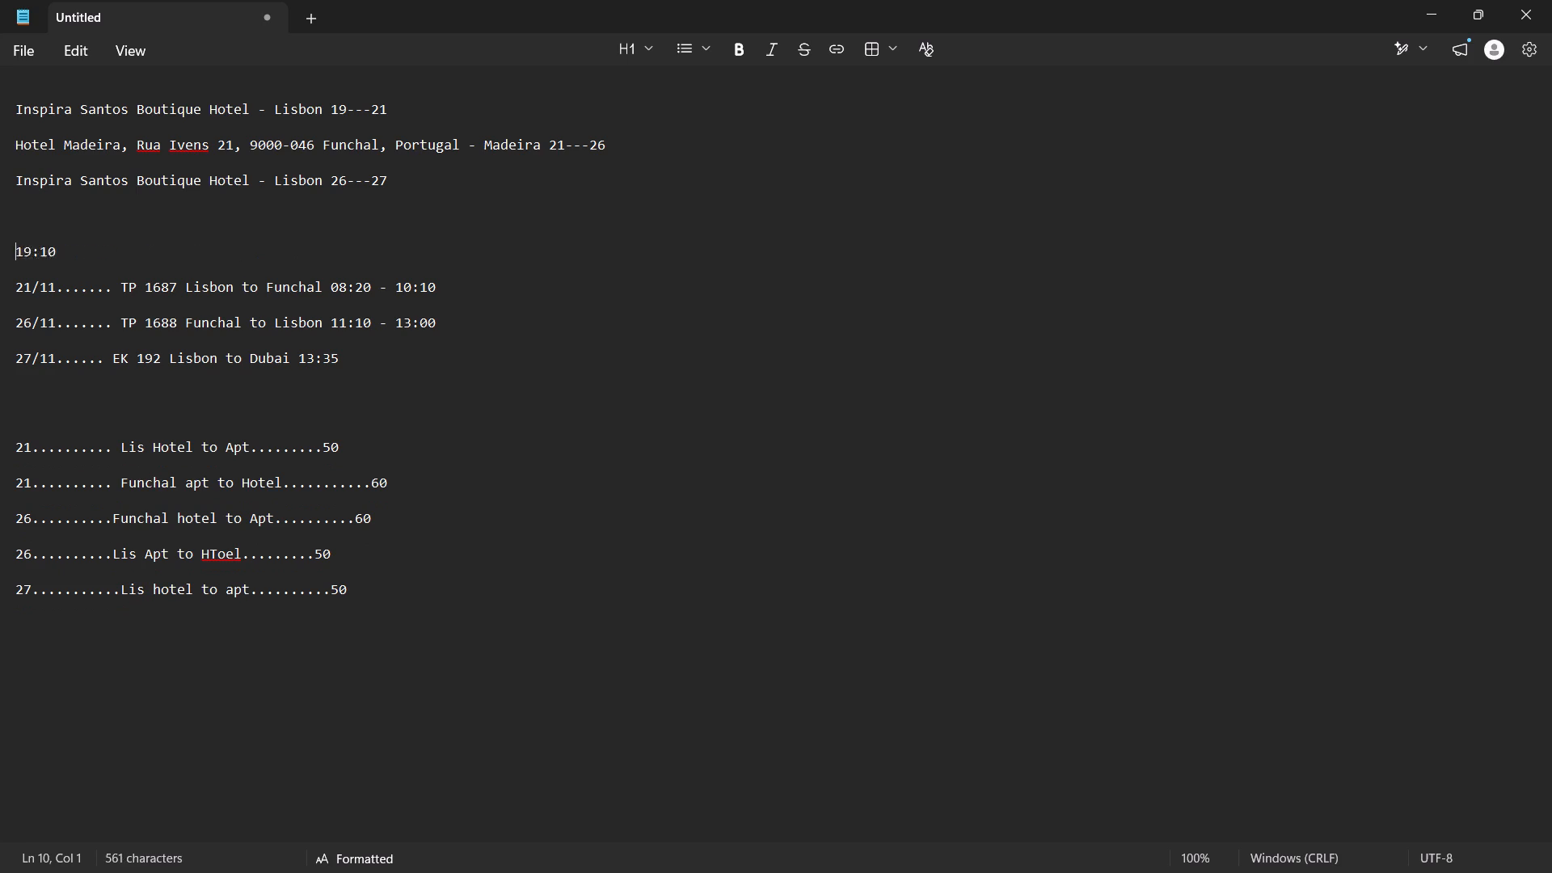
{"action": "key", "text": "ctrl+Delete"}
{"action": "key", "text": "ctrl+Delete"}
{"action": "key", "text": "ctrl+Delete"}
Delete the Inspira Santos Boutique Hotel line for Lisbon 19---21, including its blank line, from the notes.
{"action": "key", "text": "Up"}
{"action": "key", "text": "Up"}
{"action": "key", "text": "Up"}
{"action": "key", "text": "Up"}
{"action": "key", "text": "Up"}
{"action": "key", "text": "Up"}
{"action": "key", "text": "Up"}
{"action": "key", "text": "Up"}
{"action": "key", "text": "ctrl+Delete"}
{"action": "key", "text": "ctrl+Delete"}
{"action": "key", "text": "ctrl+Delete"}
{"action": "key", "text": "ctrl+Delete"}
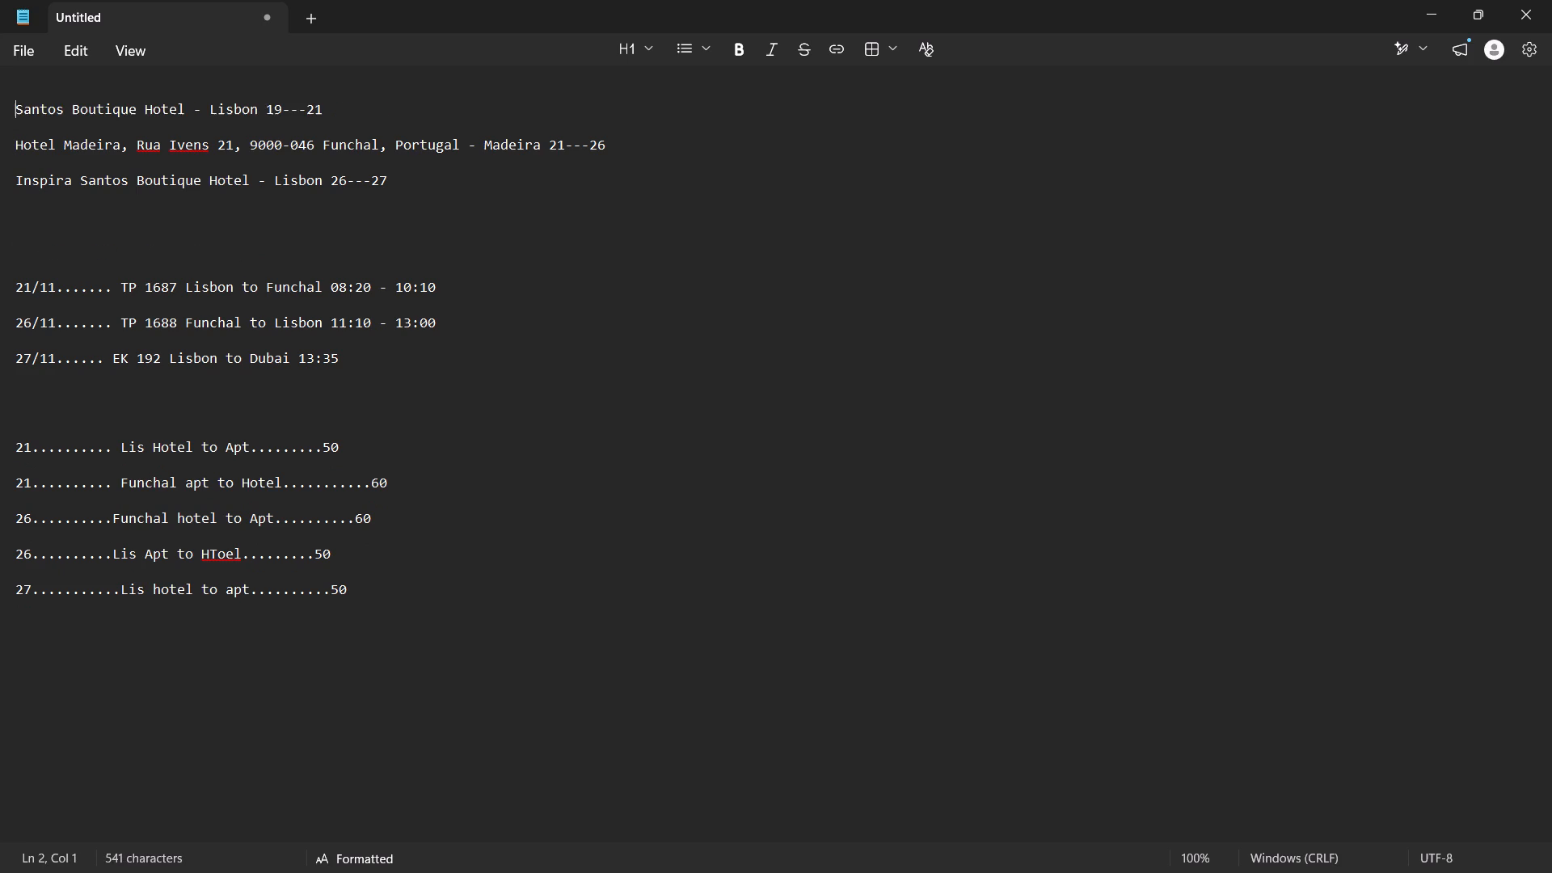
{"action": "key", "text": "ctrl+Delete"}
{"action": "key", "text": "ctrl+Delete"}
{"action": "key", "text": "ctrl+Delete"}
{"action": "key", "text": "ctrl+Delete"}
{"action": "key", "text": "ctrl+Delete"}
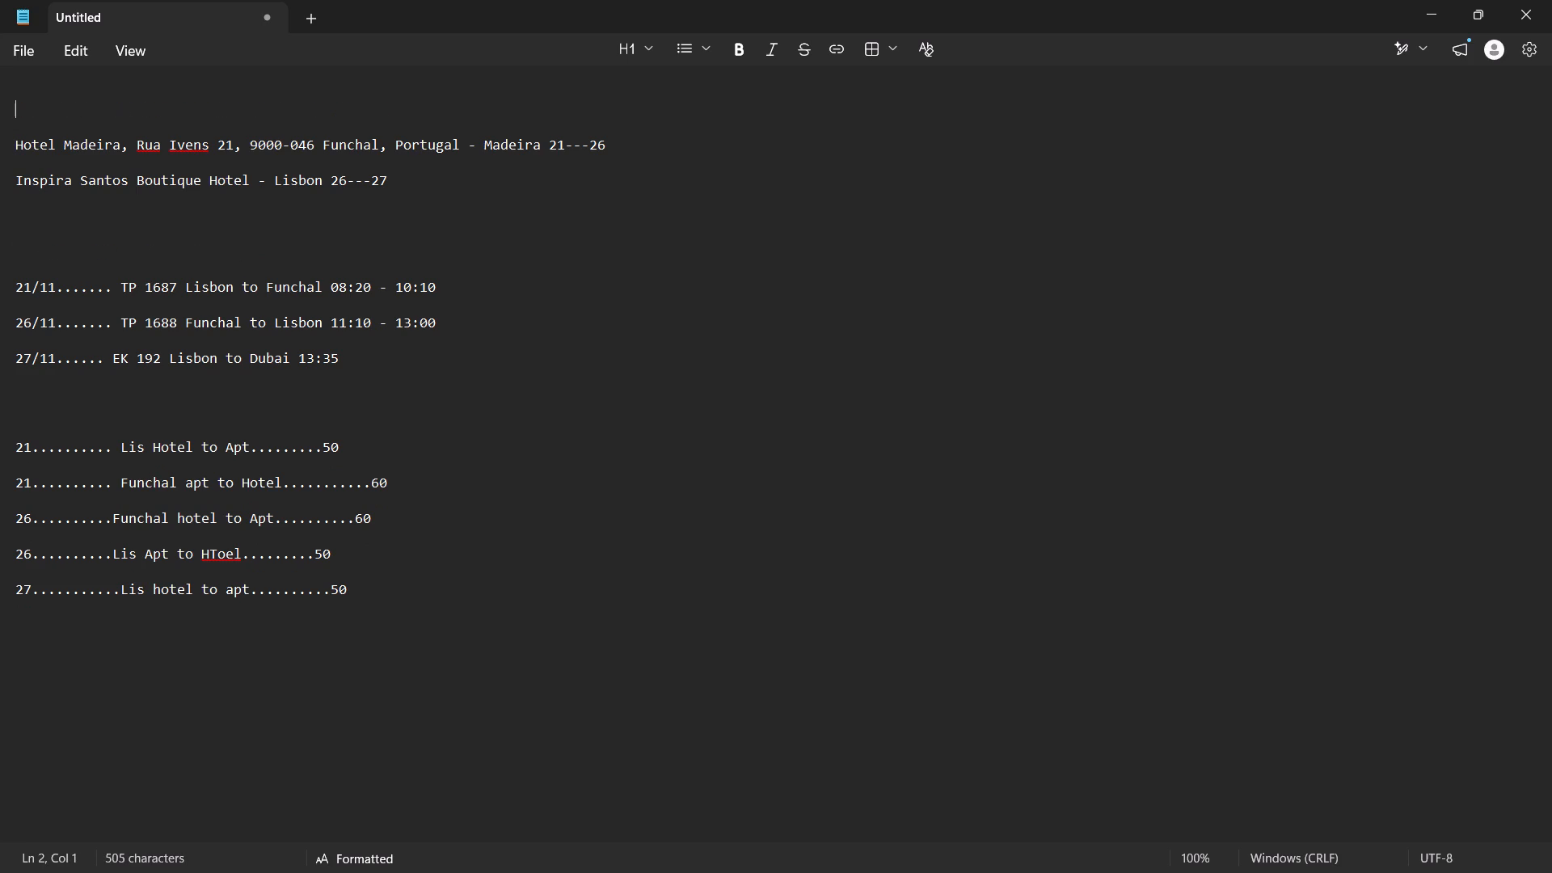
{"action": "key", "text": "ctrl+Delete"}
{"action": "key", "text": "ctrl+Delete"}
Copy "Inspira Santos Boutique Hotel" from the notes and set the booking's pickup location to its Avenida Dom Carlos I, Lisbon entry.
{"action": "key", "text": "Down"}
{"action": "key", "text": "Down"}
{"action": "key", "text": "ctrl+shift+Right"}
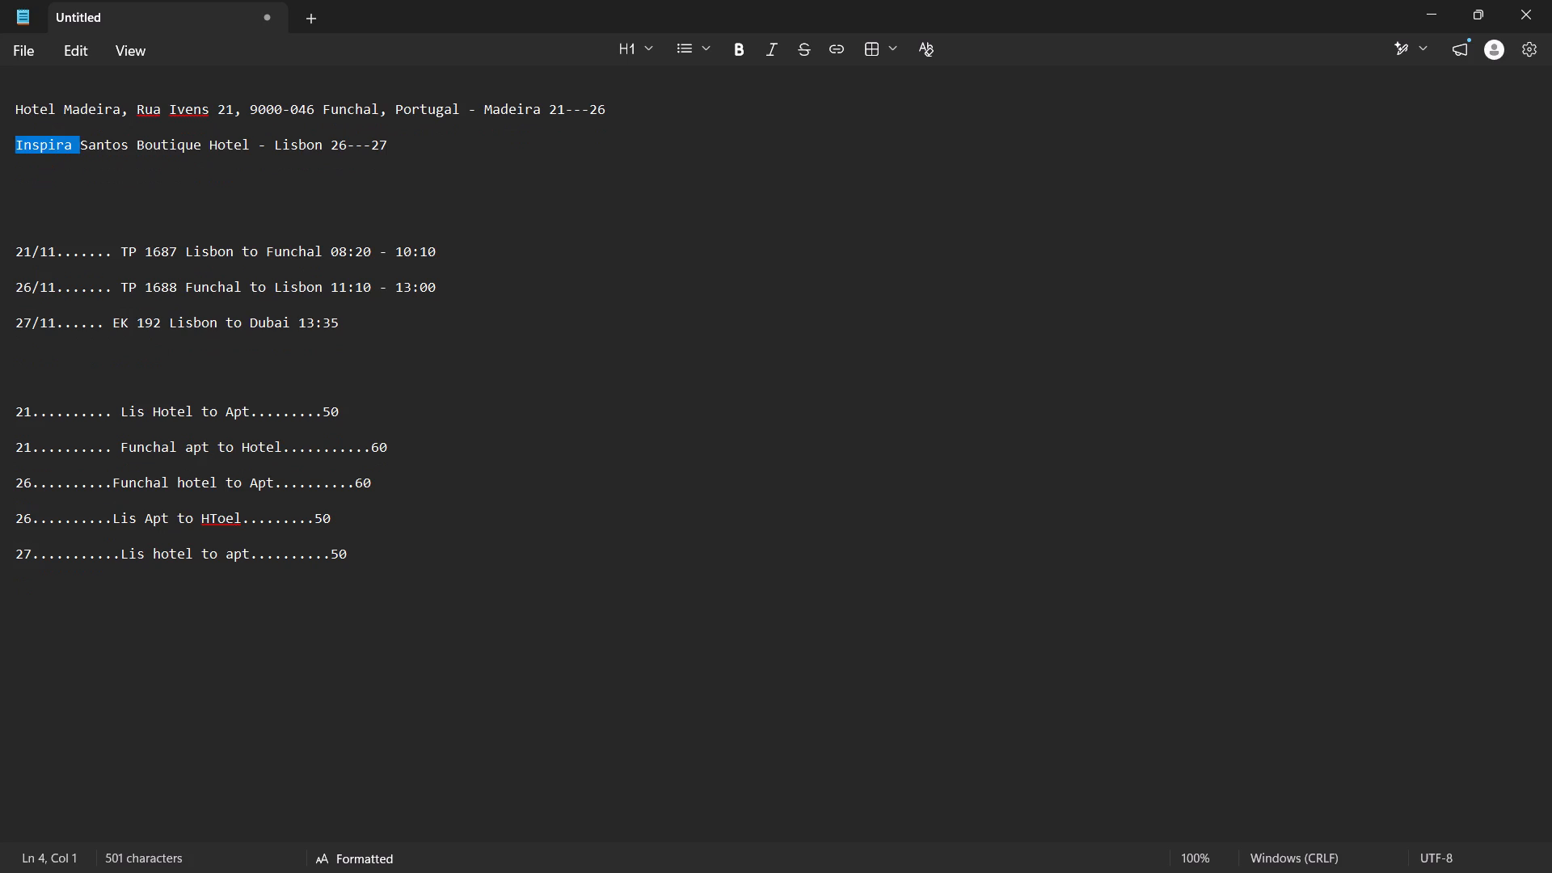
{"action": "key", "text": "ctrl+shift+Right"}
{"action": "key", "text": "ctrl+shift+Right"}
{"action": "key", "text": "ctrl+shift+Right"}
{"action": "key", "text": "ctrl+c"}
{"action": "key", "text": "alt+Tab"}
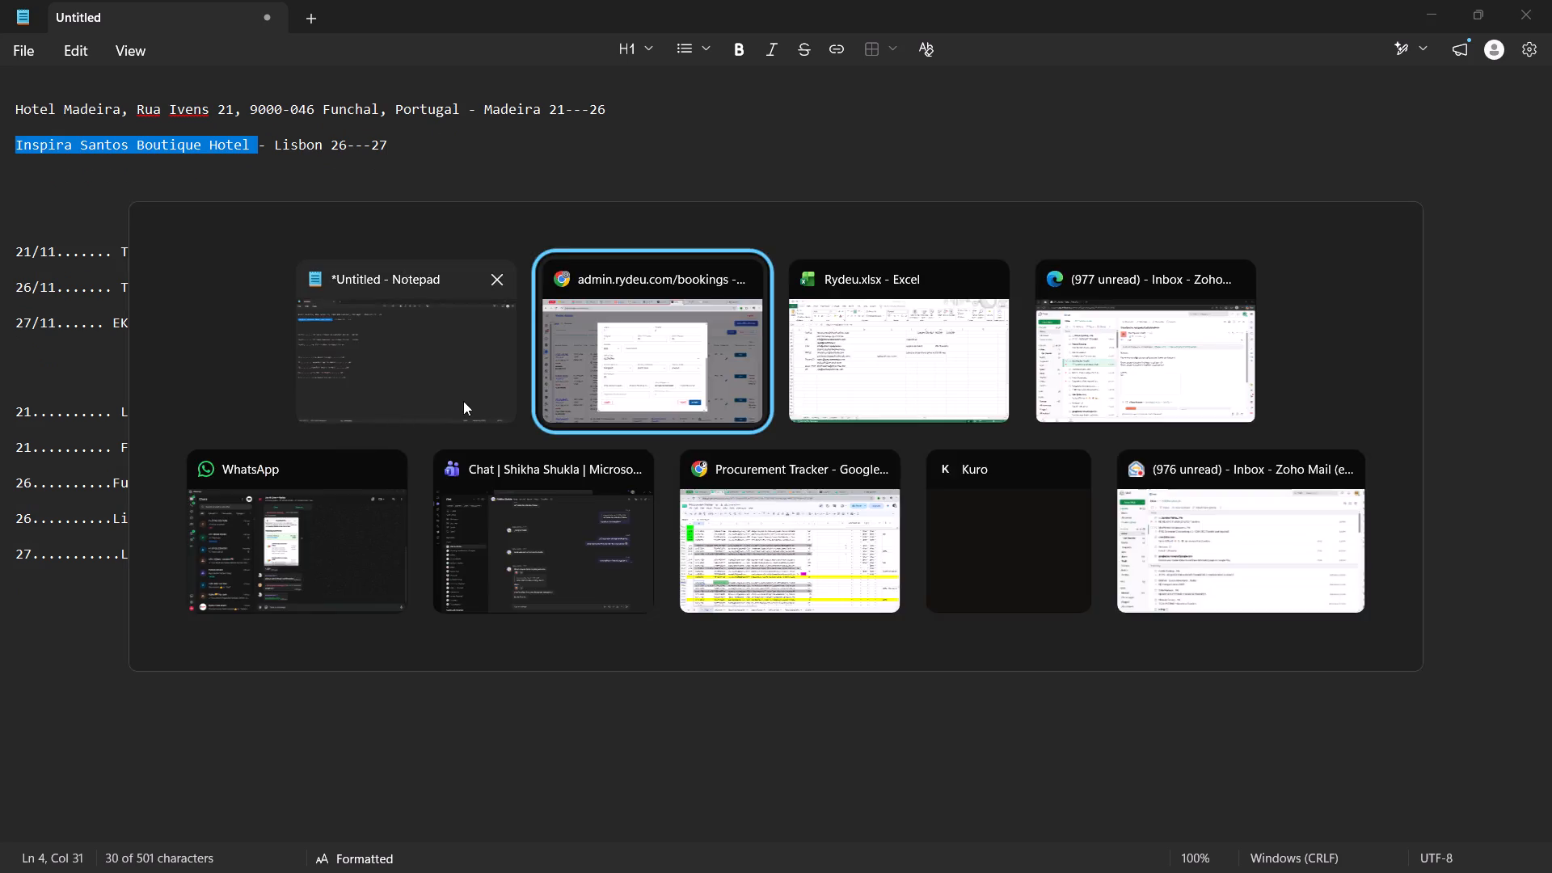
{"action": "scroll", "coordinate": [594, 339], "scroll_direction": "up", "scroll_amount": 6}
{"action": "left_click", "coordinate": [609, 332]}
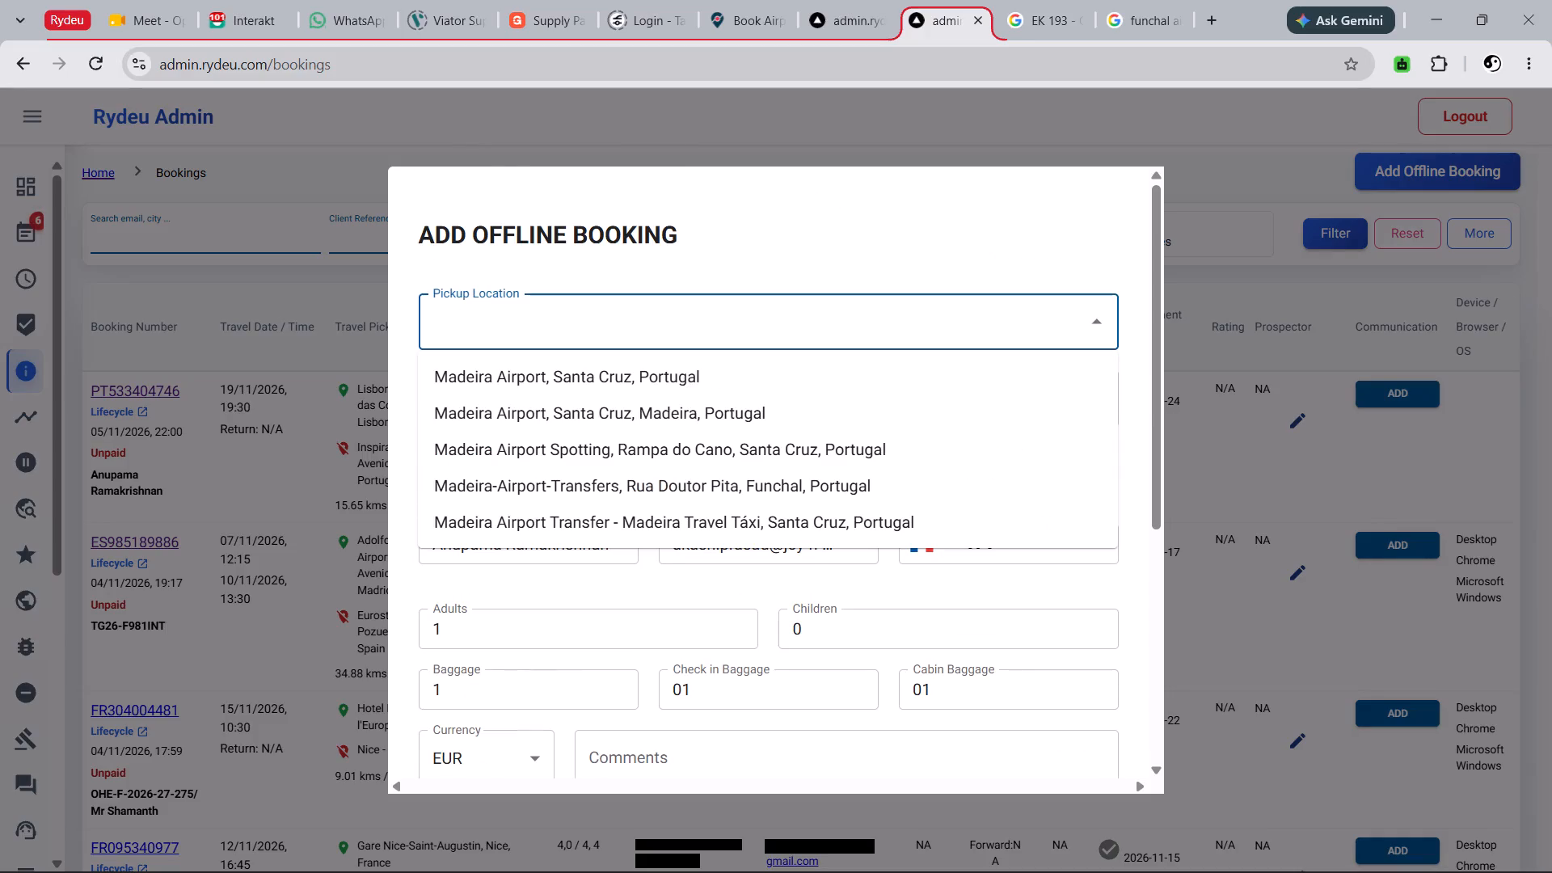
{"action": "key", "text": "ctrl+v"}
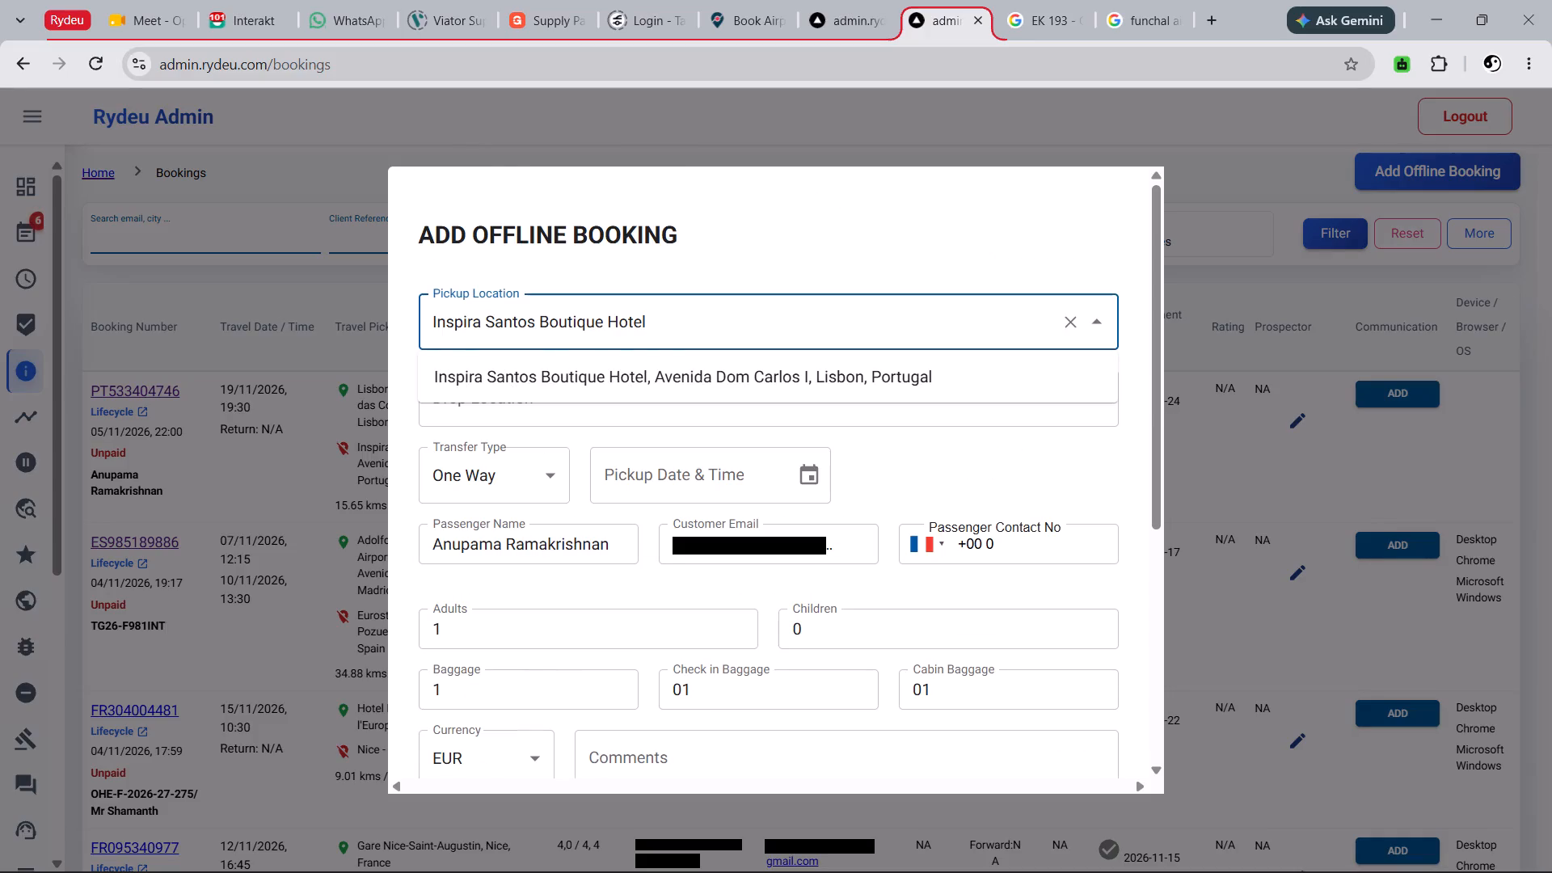
{"action": "left_click", "coordinate": [616, 373]}
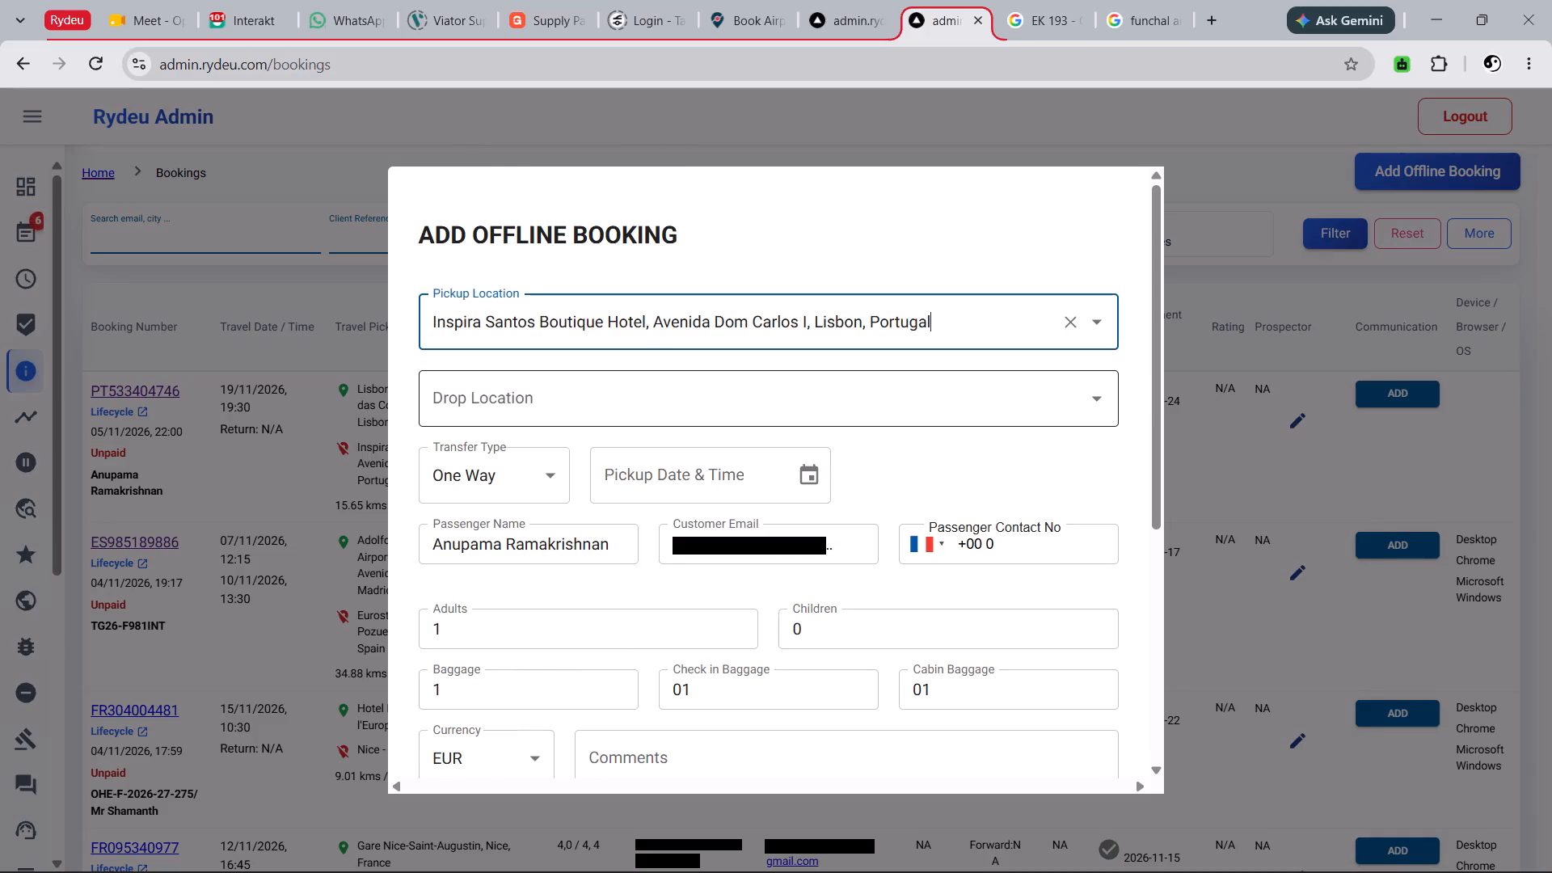
Set the drop location to "Lisbon Airport (LIS), Alameda das Comunidades Portuguesas, Lisbon, Portugal" by searching for LIS.
{"action": "left_click", "coordinate": [610, 406]}
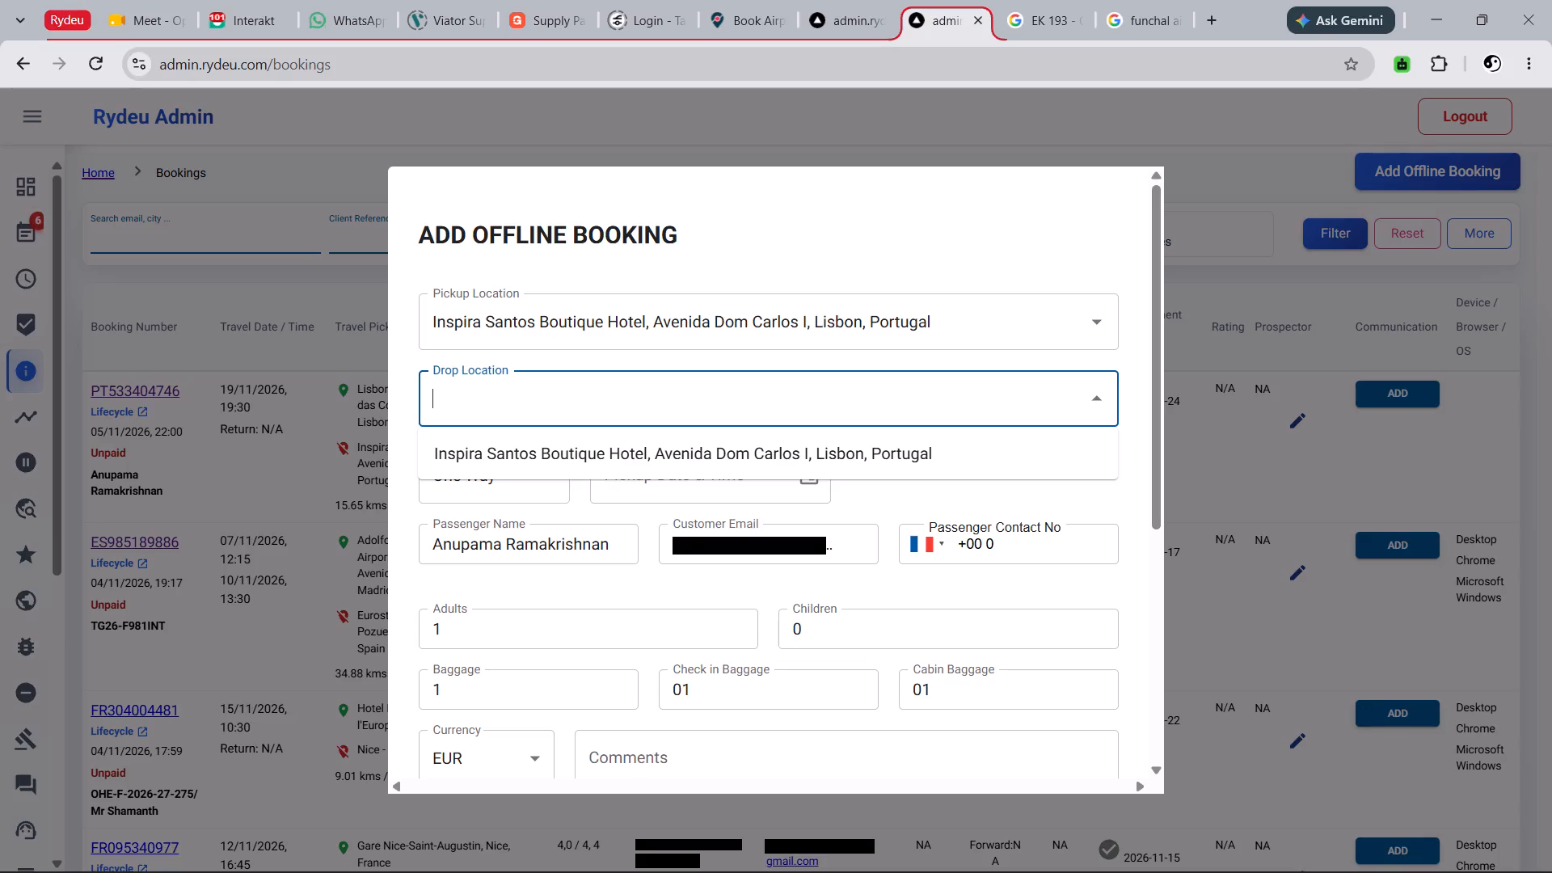
{"action": "type", "text": "LIS"}
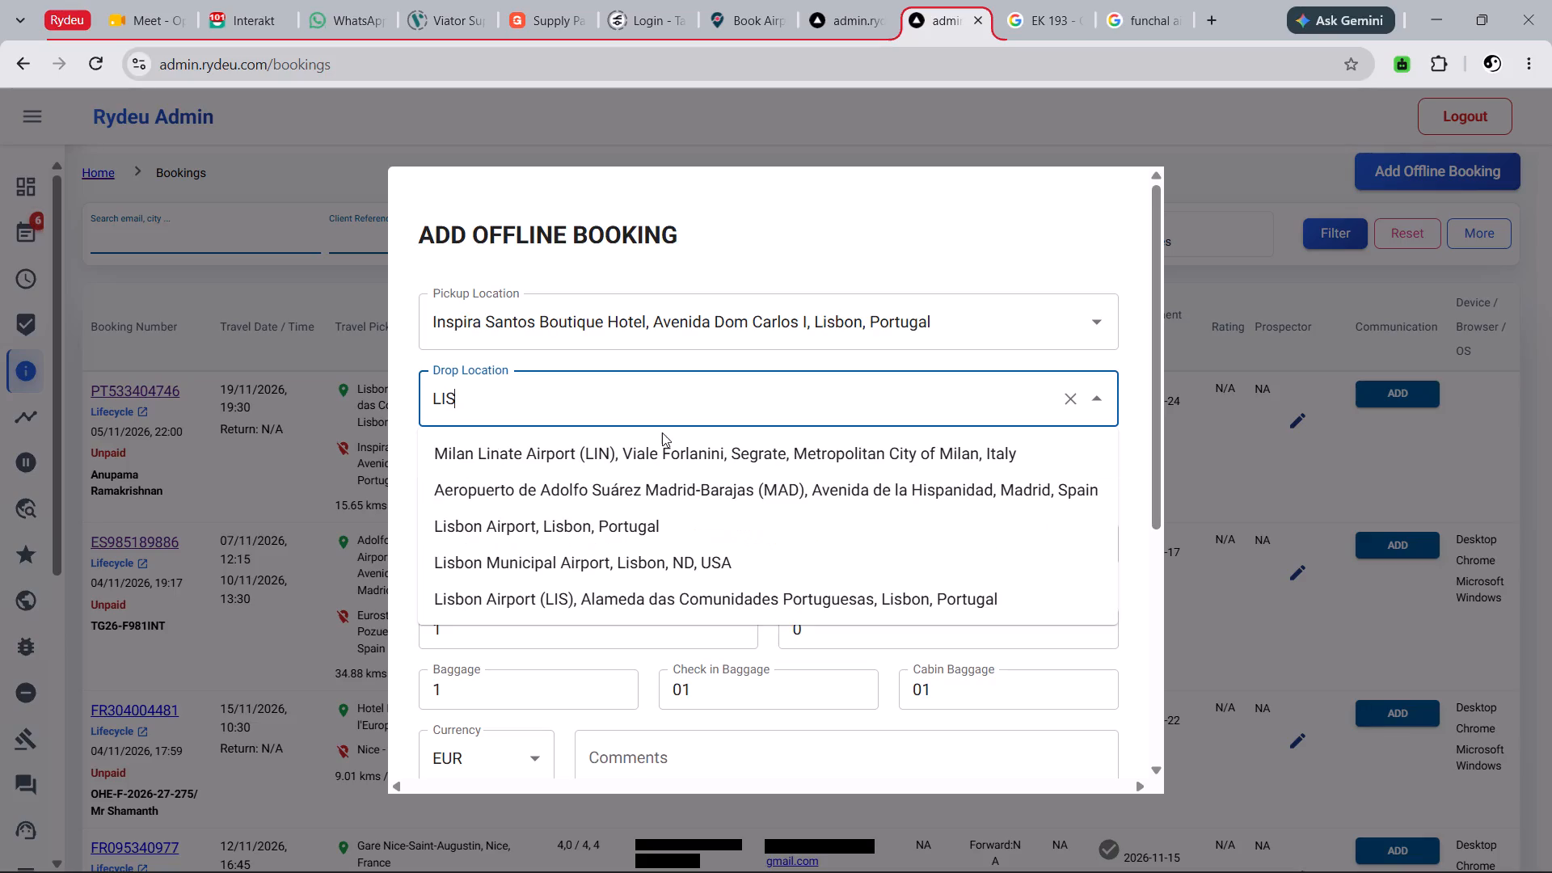
{"action": "left_click", "coordinate": [660, 594]}
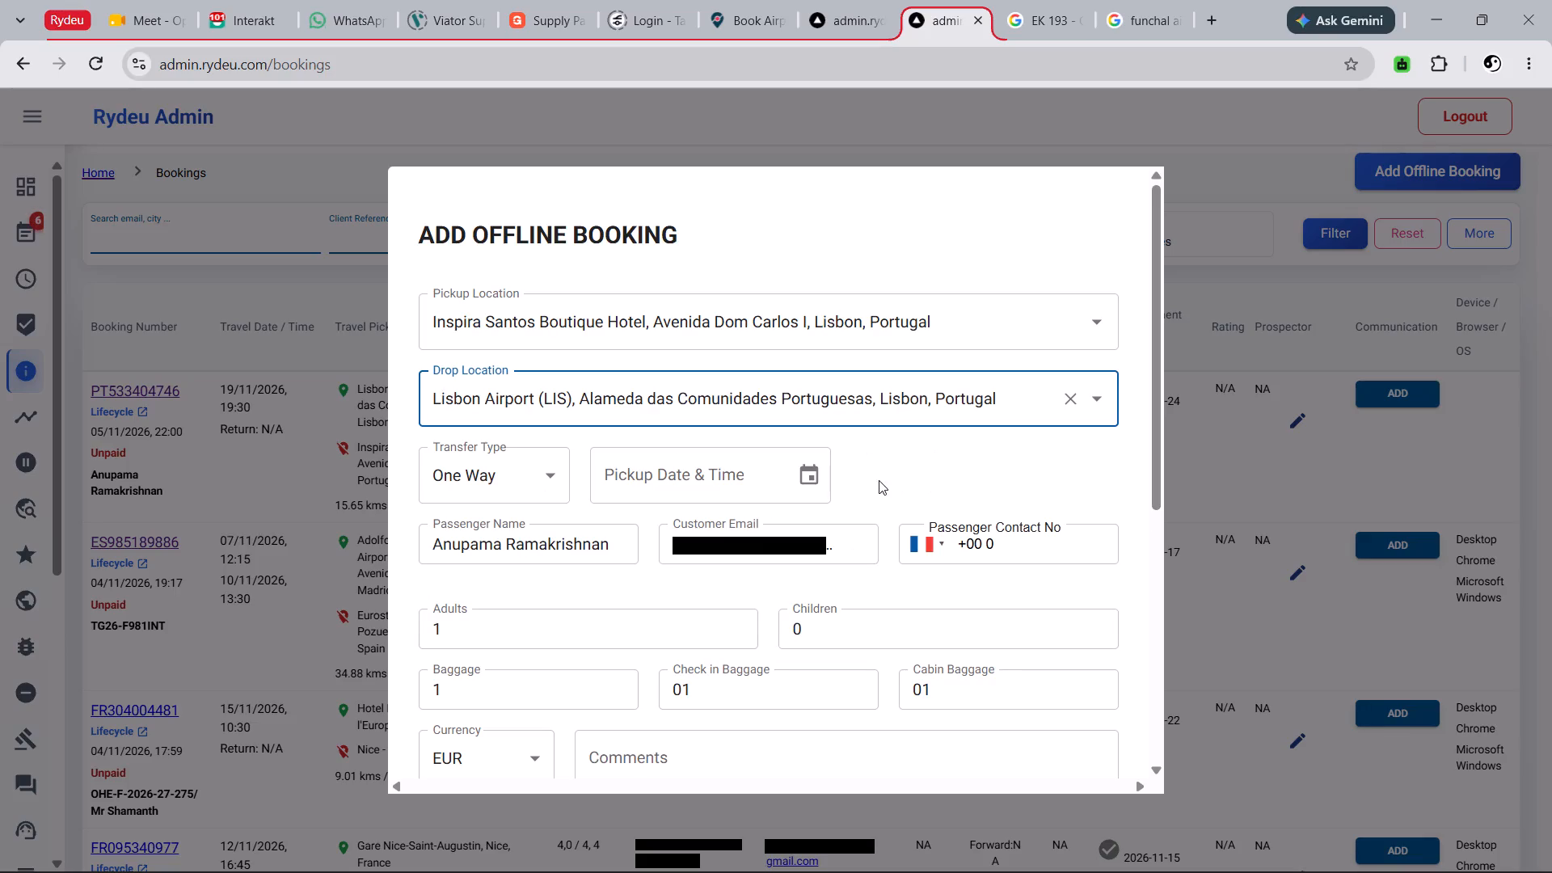
{"action": "left_click", "coordinate": [885, 476]}
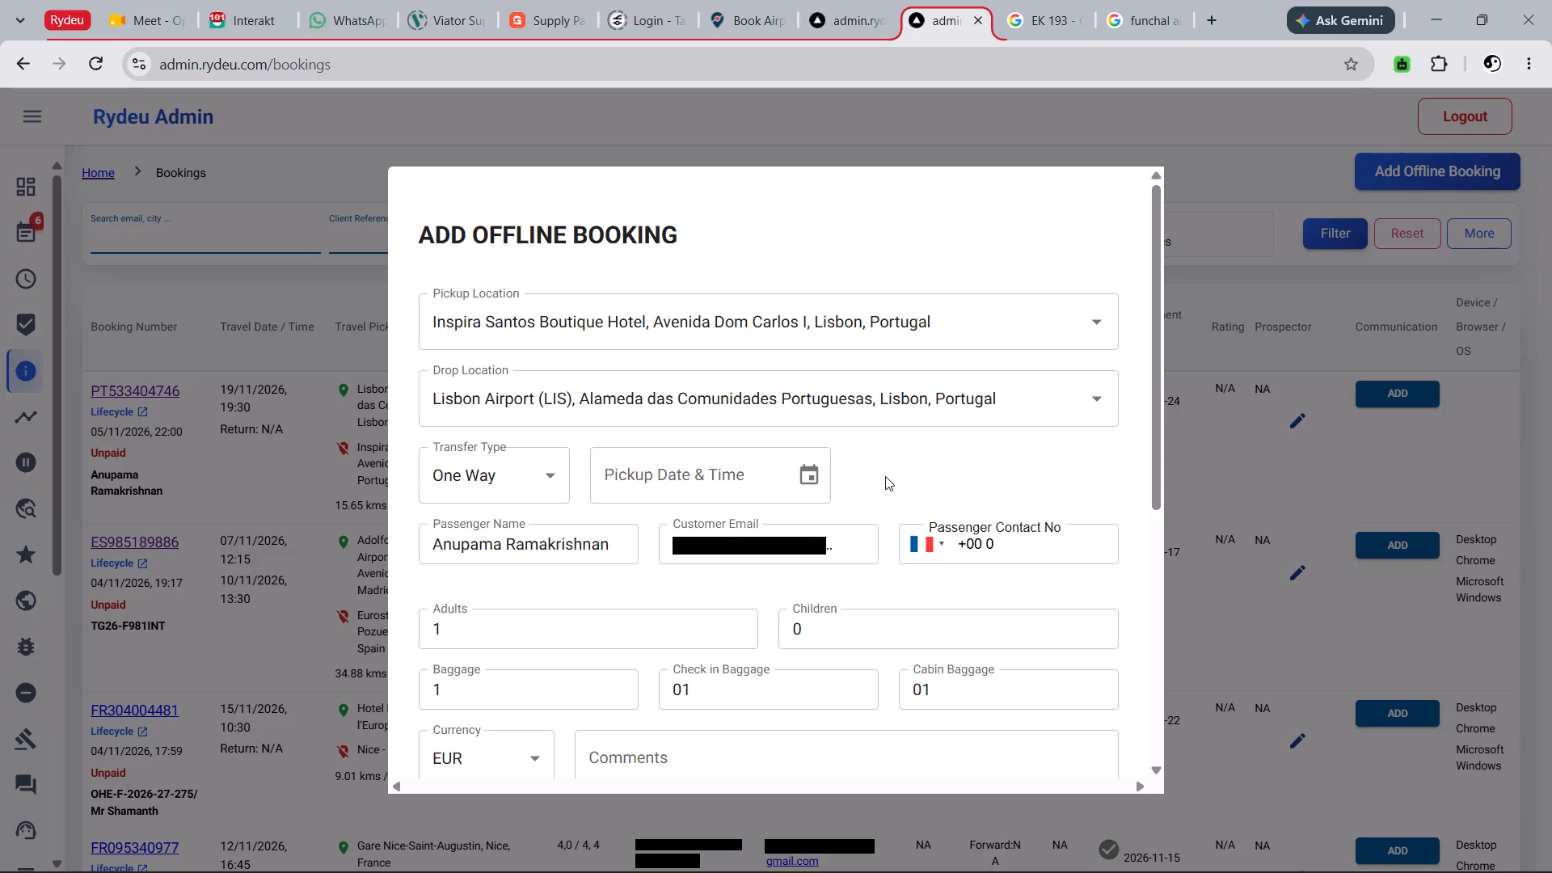
Set the pickup date and time to 11/21/2026 05:20 AM, checking the TP 1687 flight details in the notes.
{"action": "key", "text": "alt+Tab"}
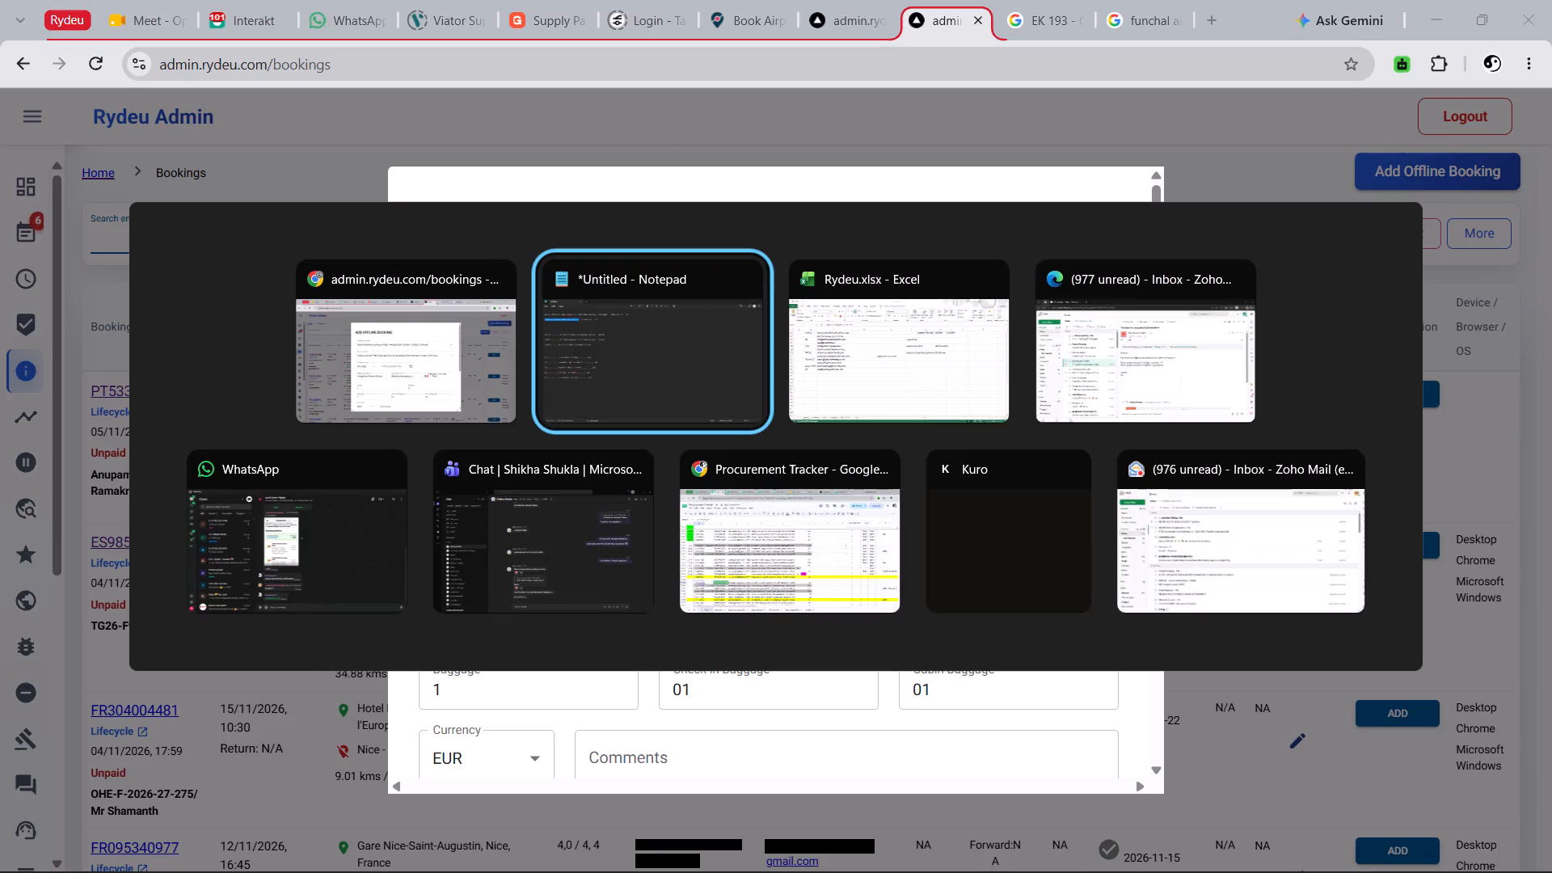
{"action": "left_click", "coordinate": [440, 210]}
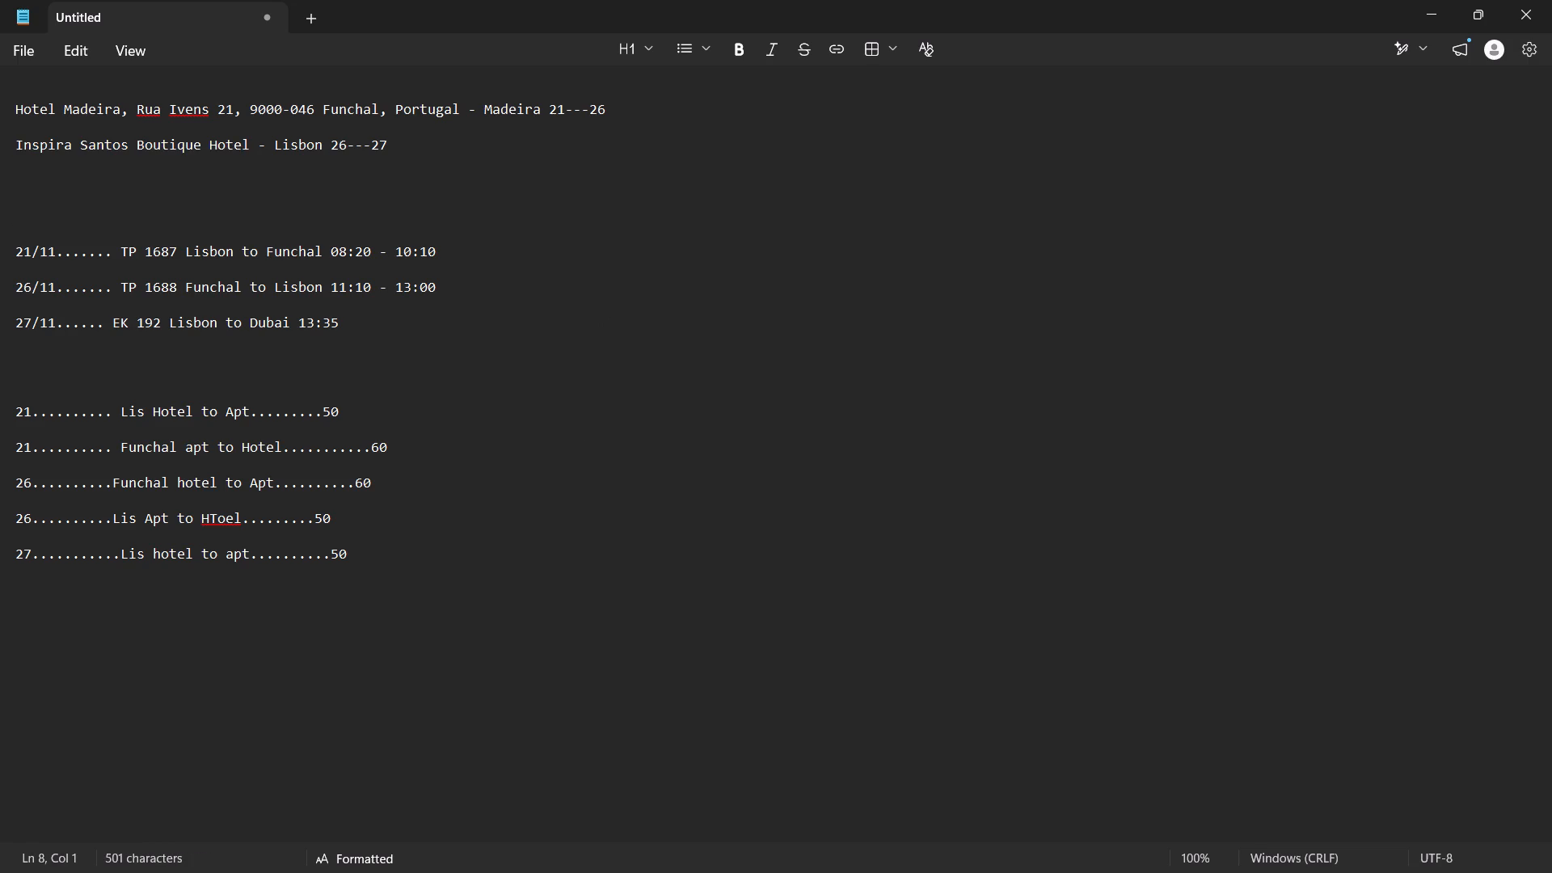
{"action": "key", "text": "alt+Tab"}
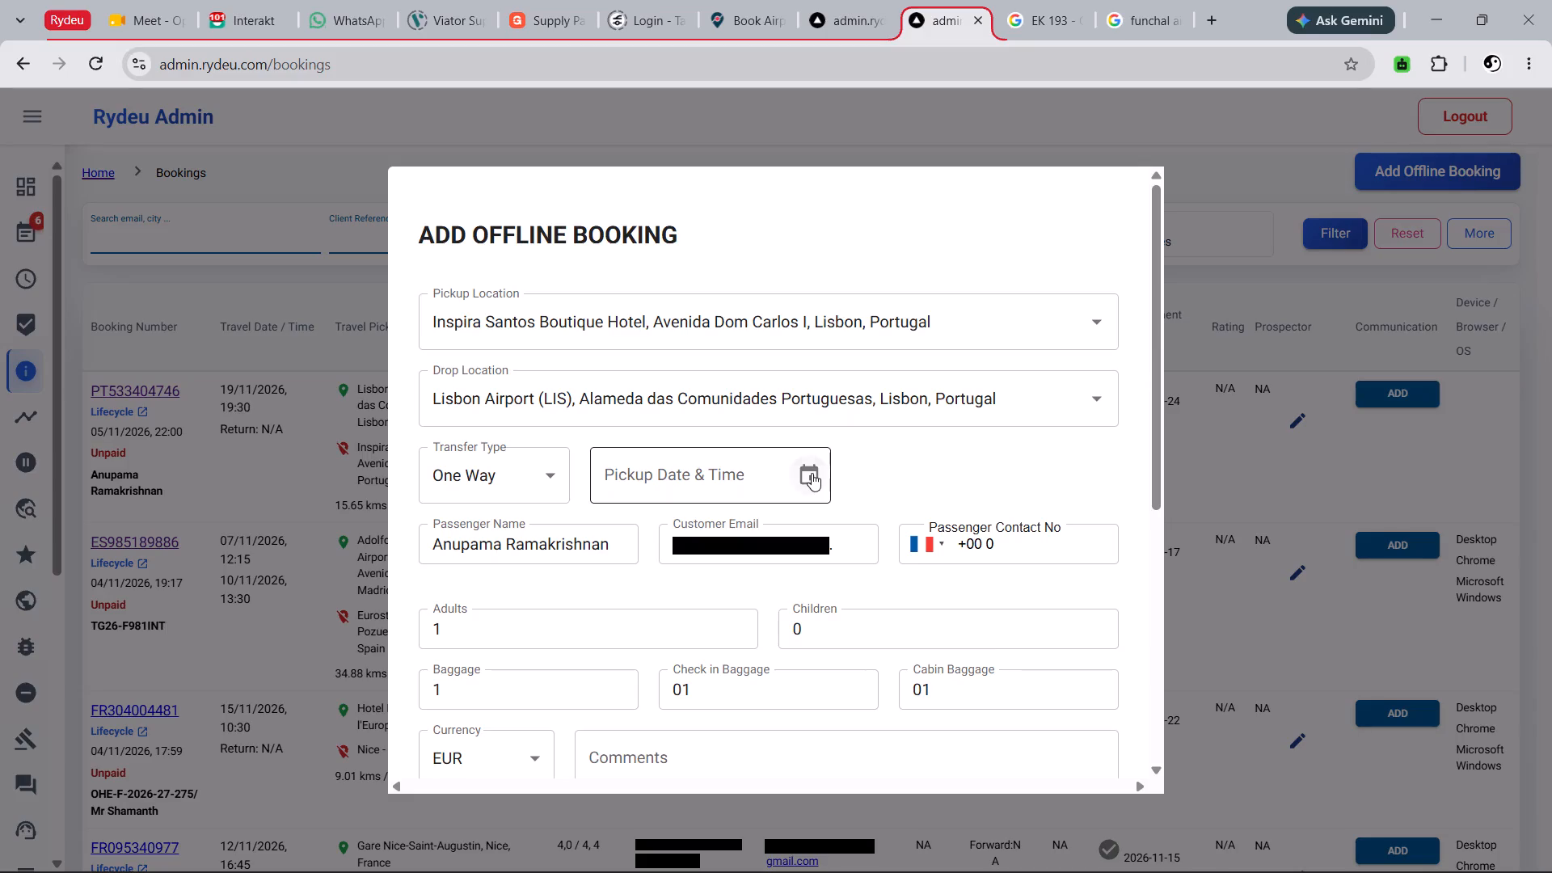
{"action": "left_click", "coordinate": [809, 473]}
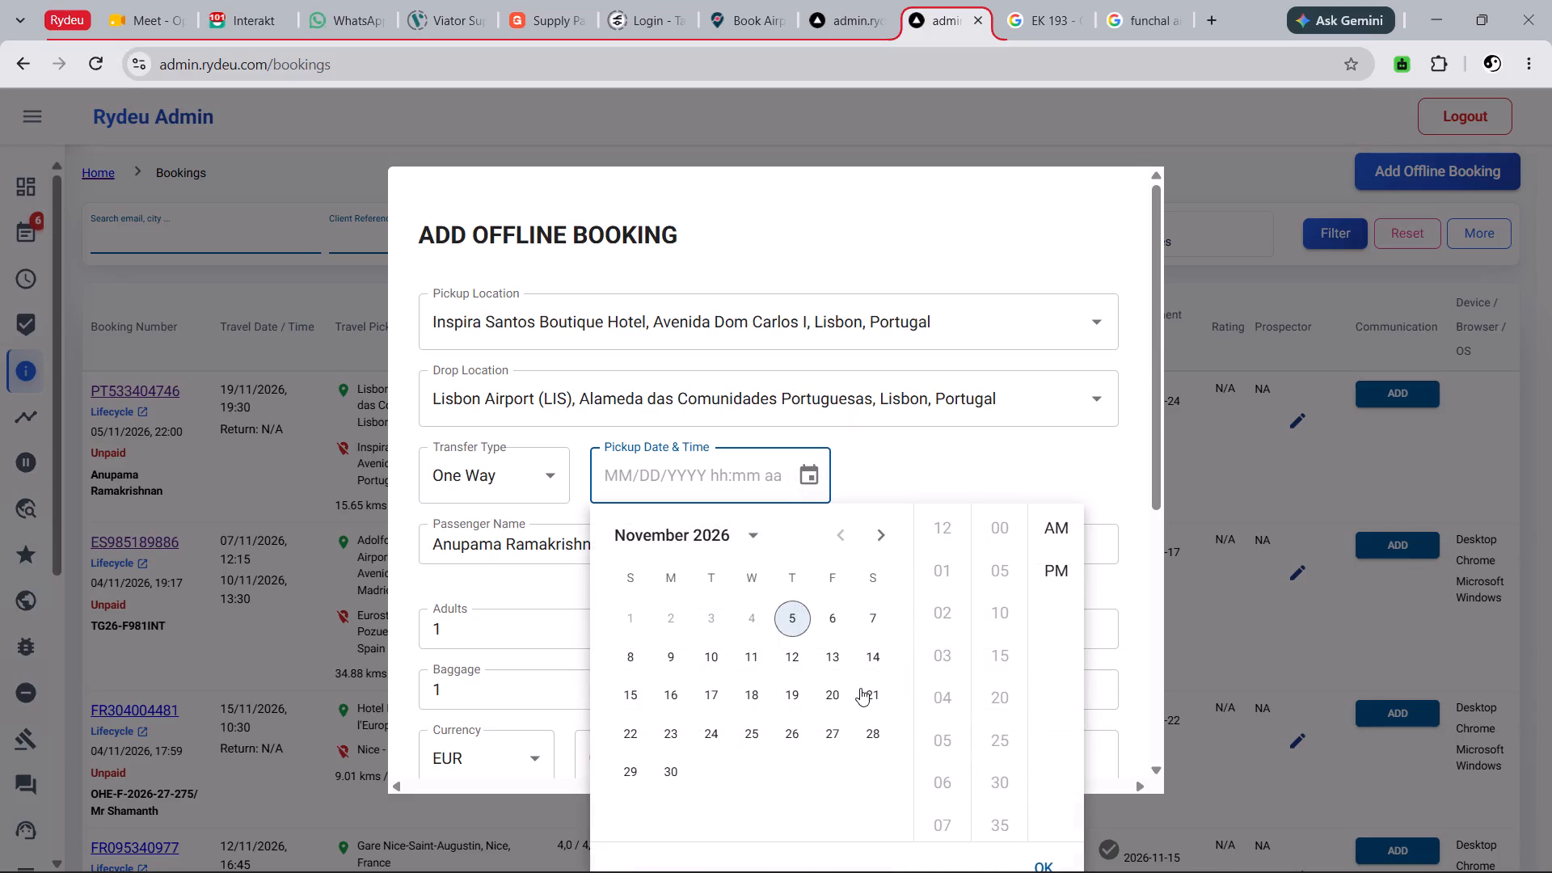
{"action": "left_click", "coordinate": [862, 693]}
{"action": "key", "text": "alt+Tab"}
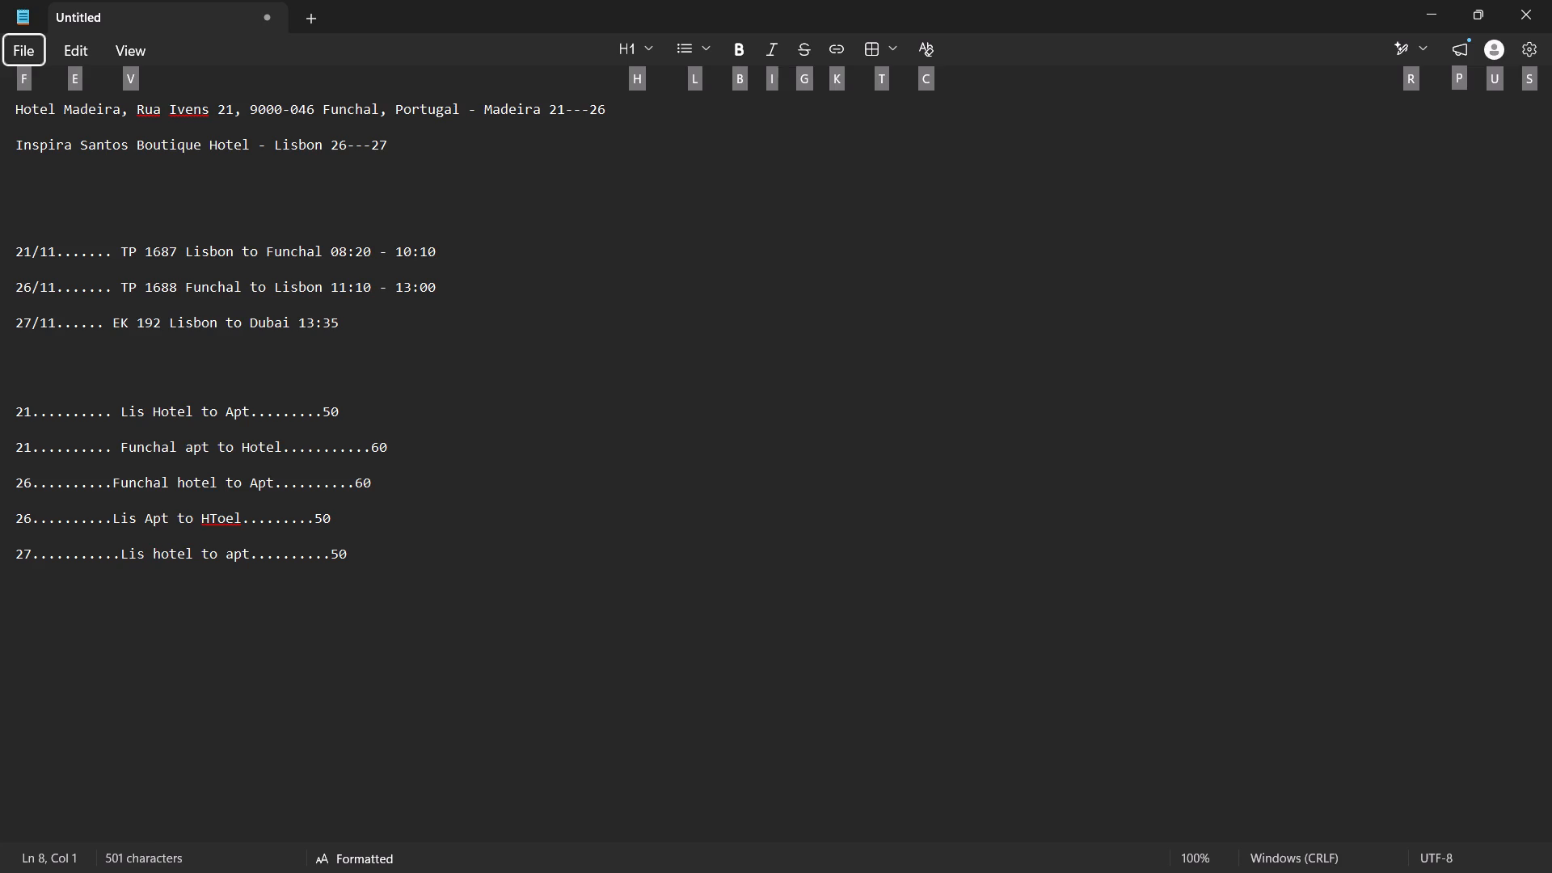
{"action": "key", "text": "alt+Tab"}
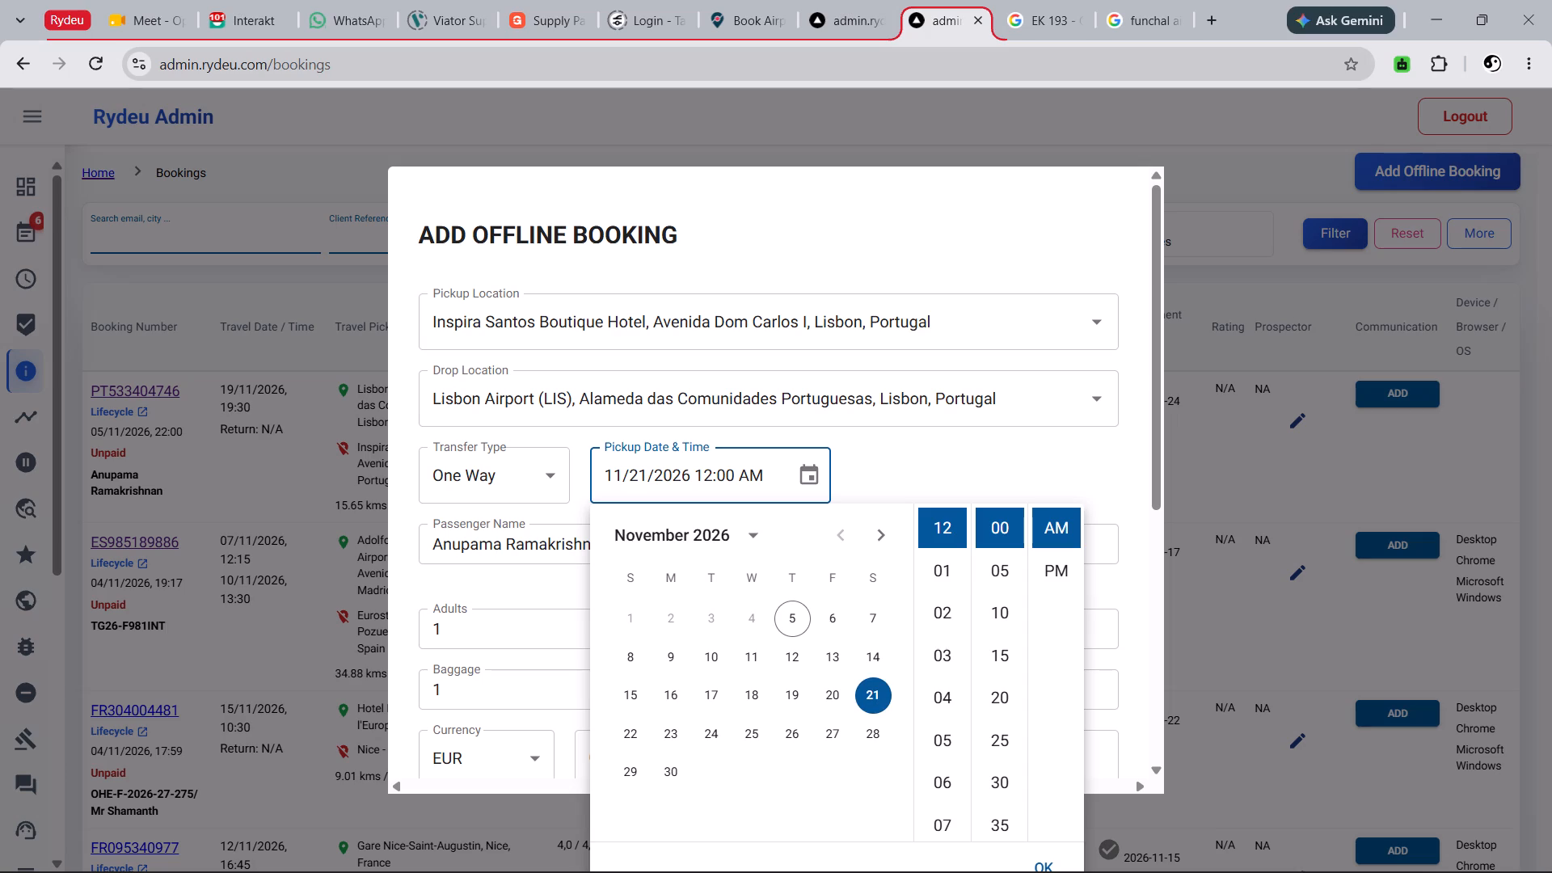
{"action": "left_click", "coordinate": [955, 733]}
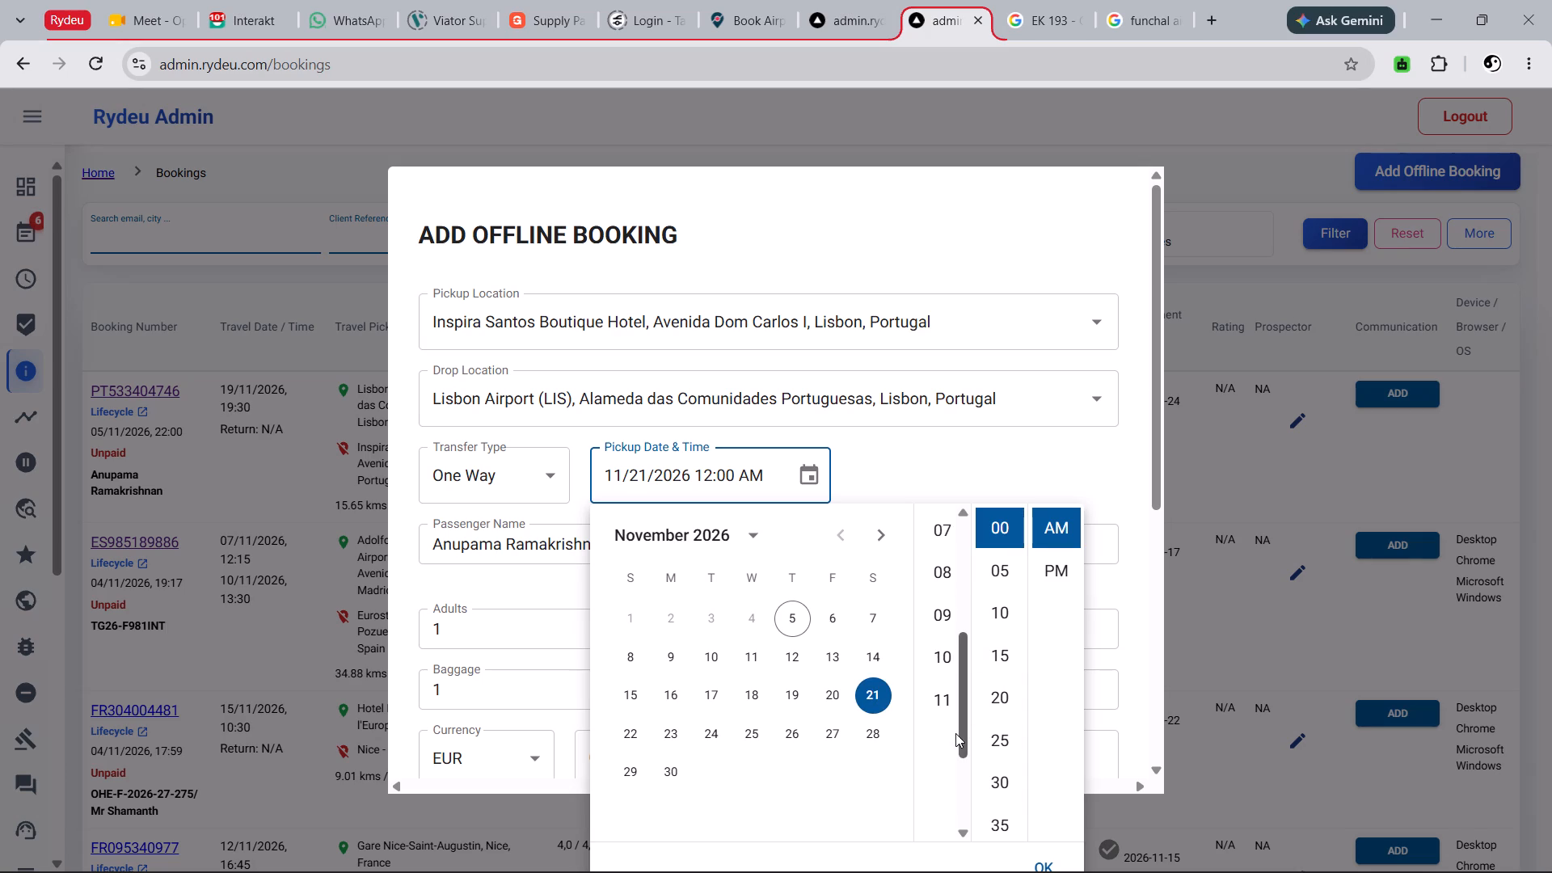
{"action": "scroll", "coordinate": [946, 601], "scroll_direction": "up", "scroll_amount": 1}
{"action": "scroll", "coordinate": [940, 700], "scroll_direction": "up", "scroll_amount": 1}
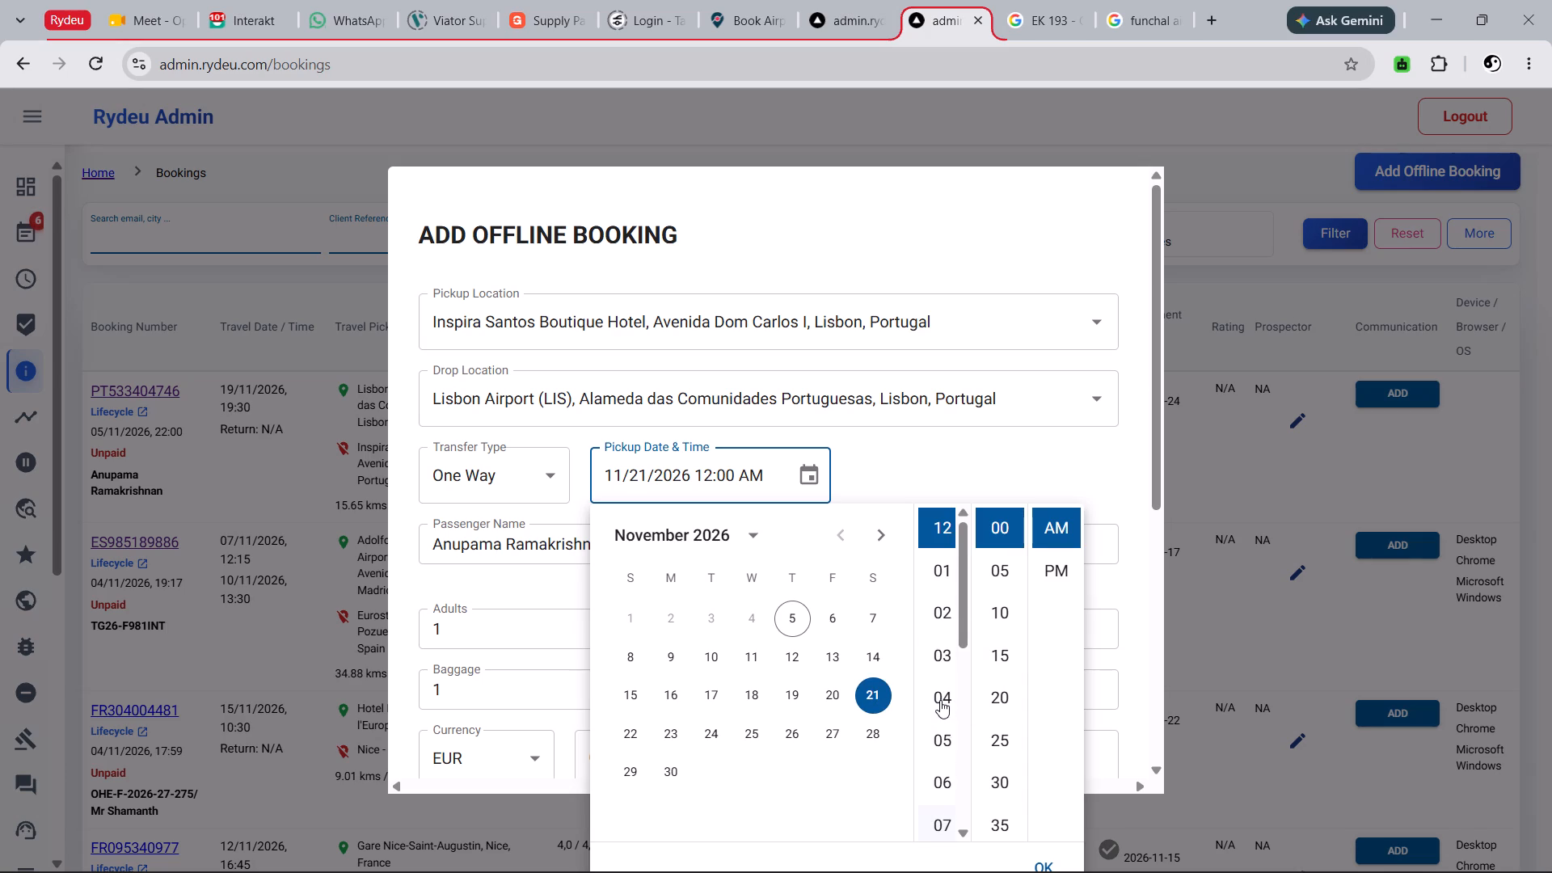
{"action": "left_click", "coordinate": [947, 732]}
{"action": "left_click", "coordinate": [1003, 703]}
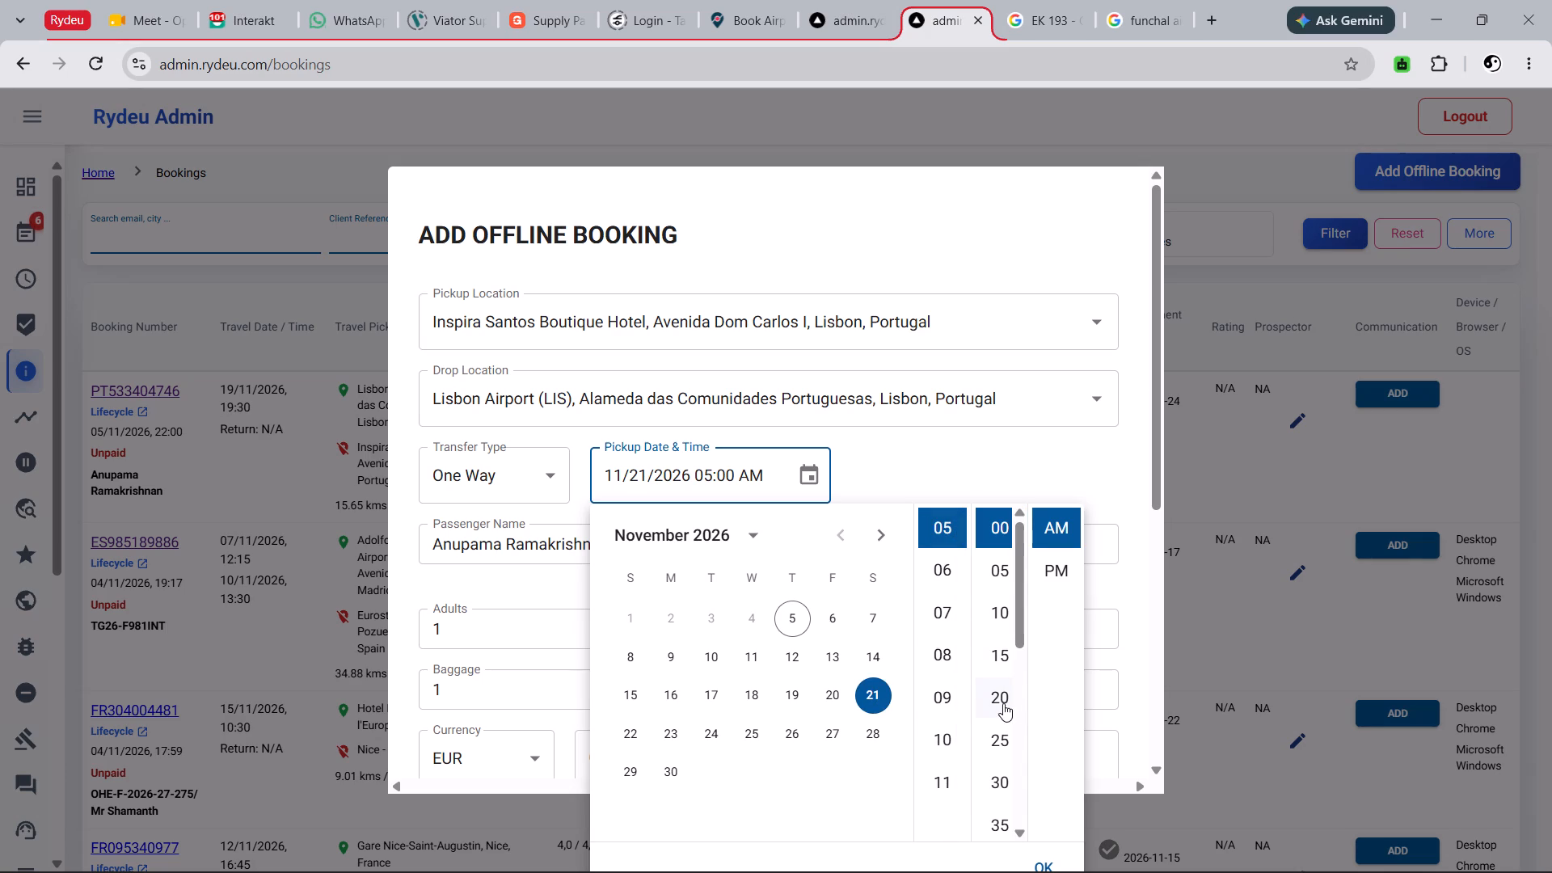
{"action": "left_click", "coordinate": [1055, 537]}
{"action": "key", "text": "alt+Tab"}
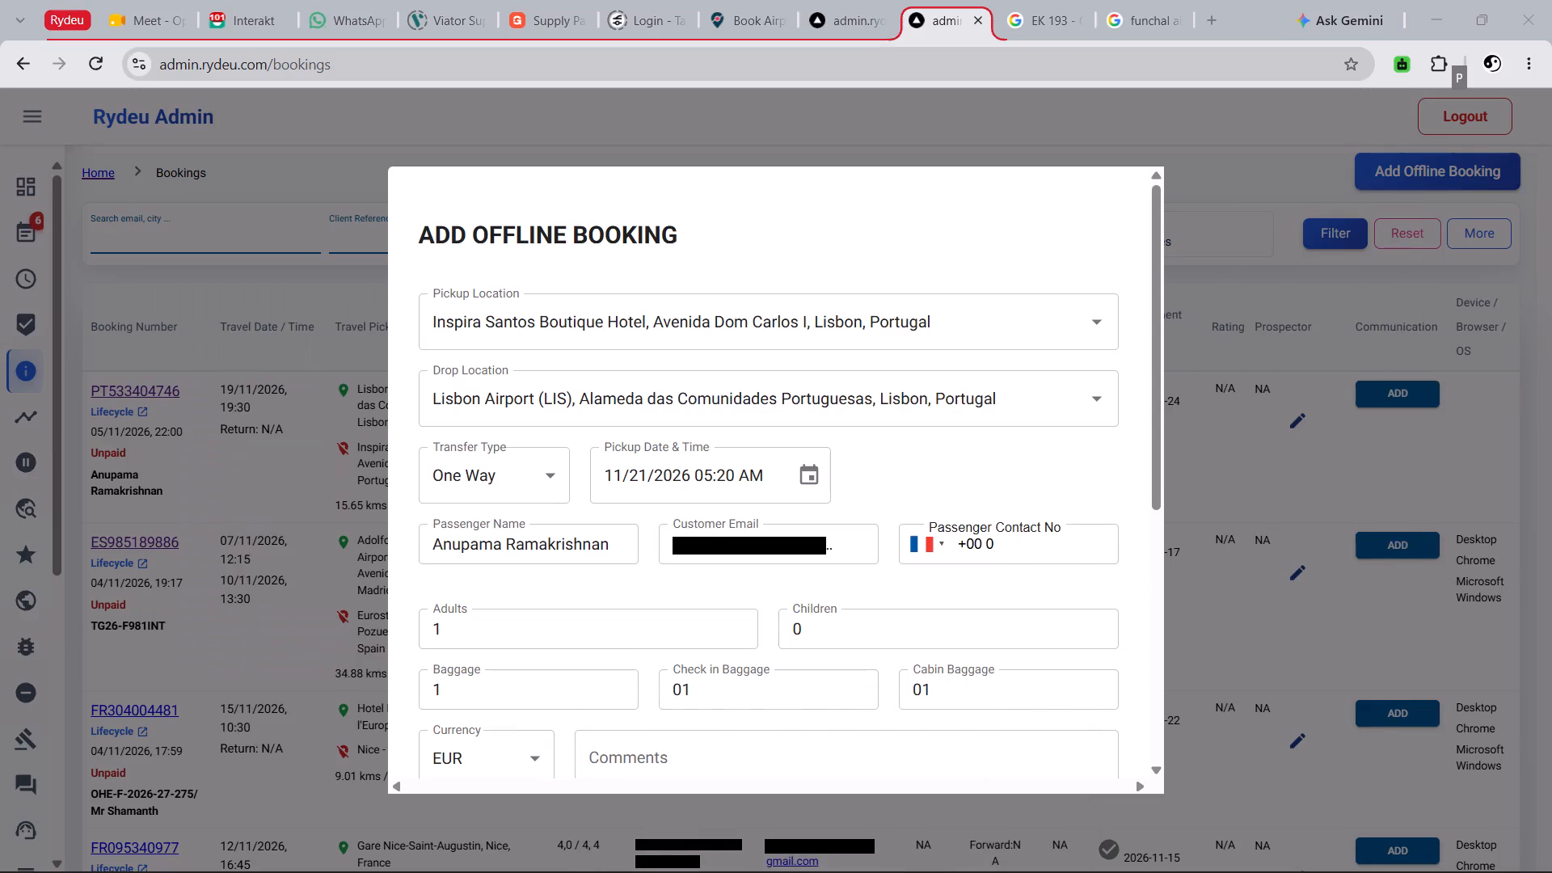
{"action": "left_click", "coordinate": [653, 323]}
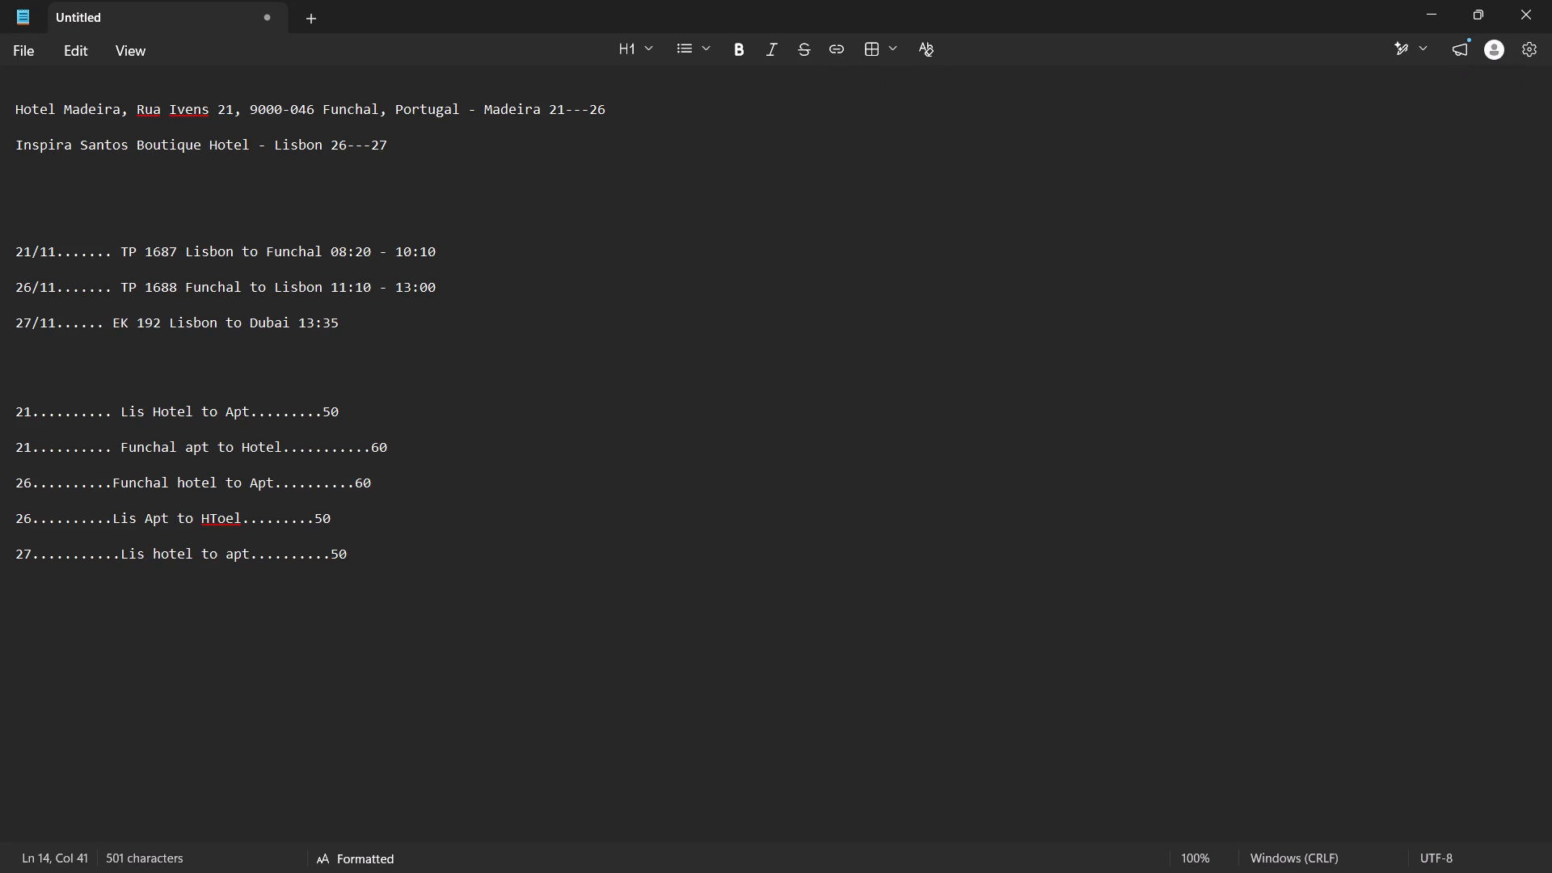
{"action": "key", "text": "alt+Tab"}
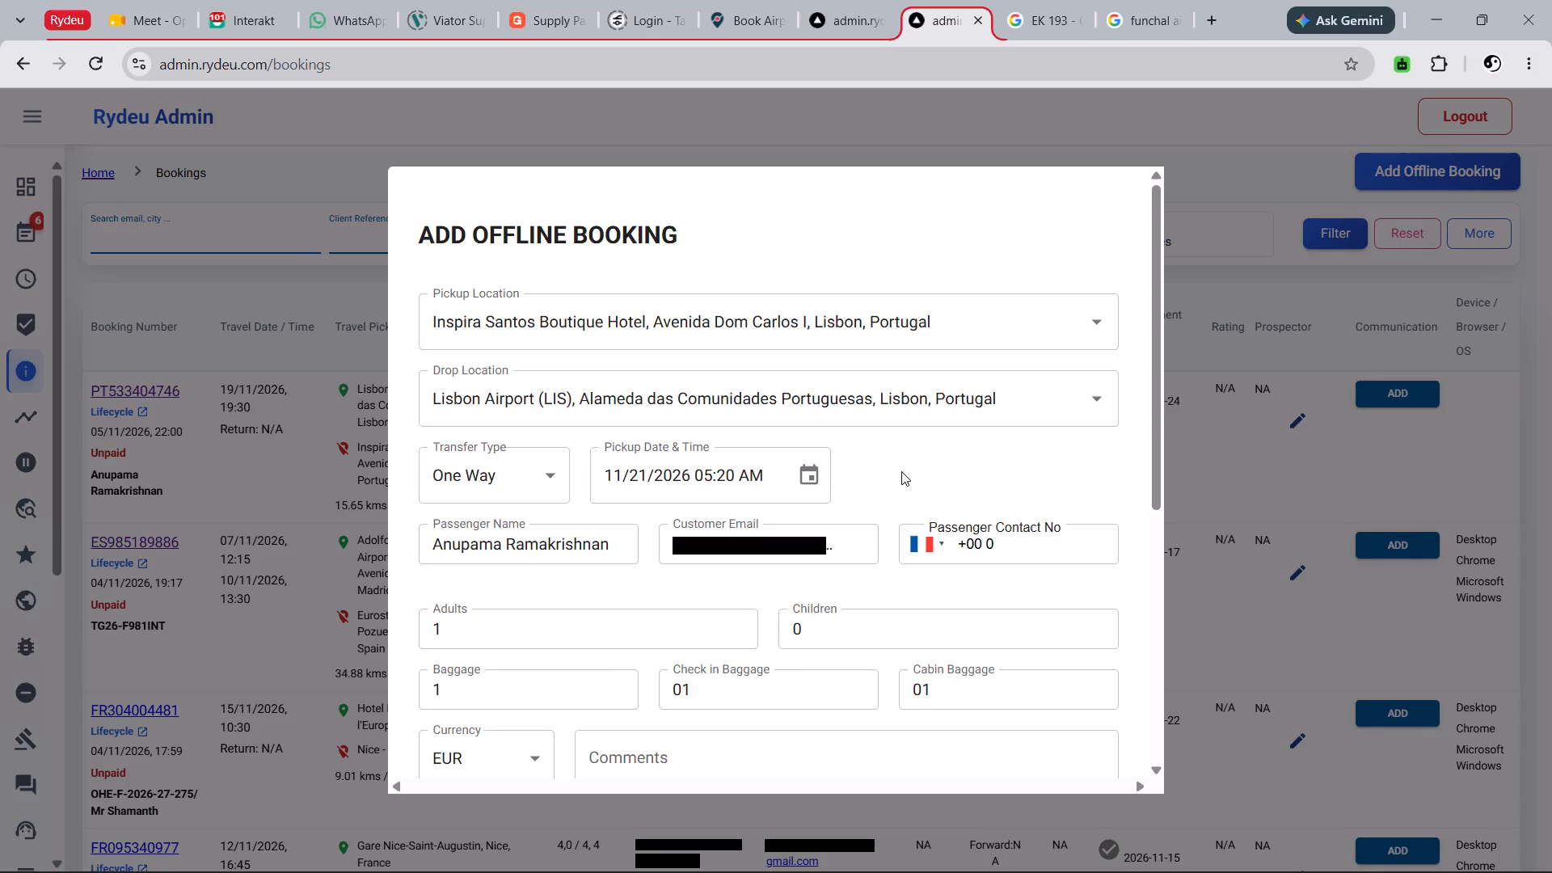
{"action": "key", "text": "alt+Tab"}
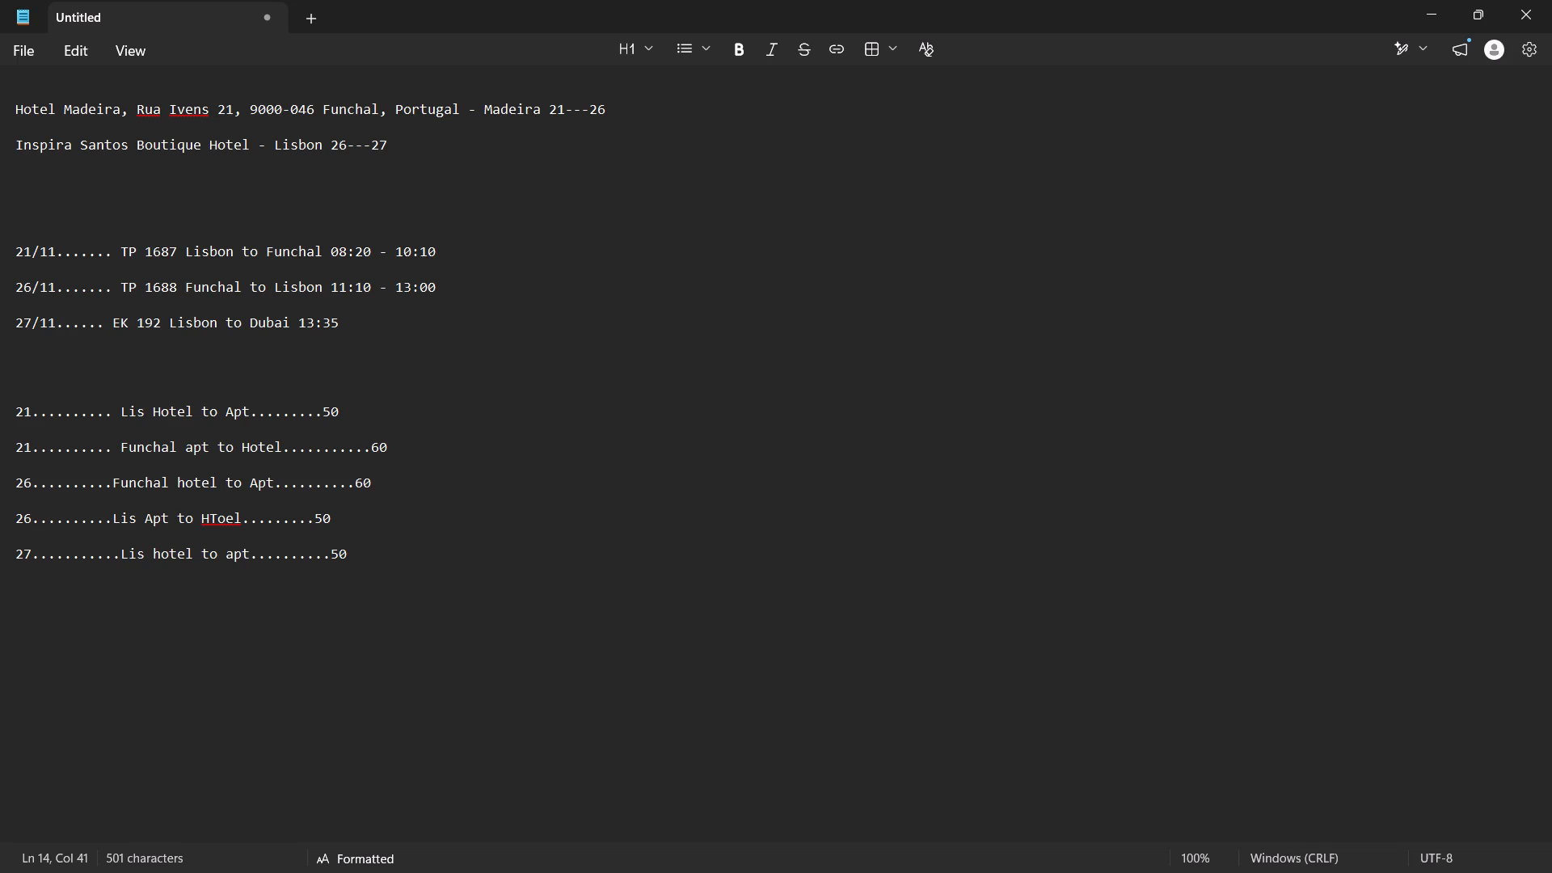
{"action": "key", "text": "alt+Tab"}
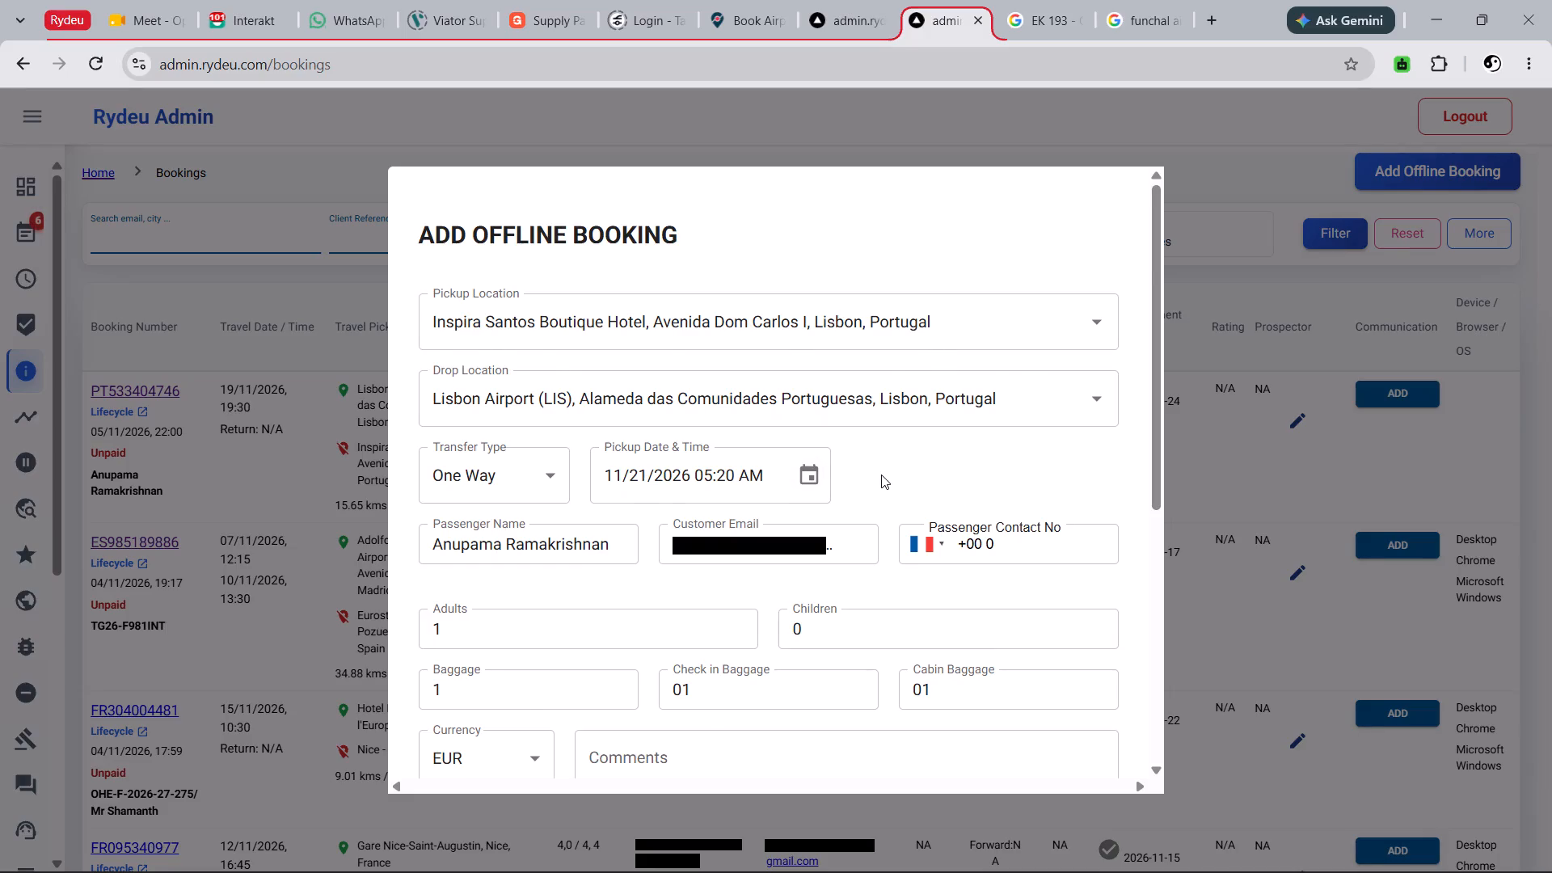
Turn off sending the confirmation email to the customer.
{"action": "scroll", "coordinate": [881, 474], "scroll_direction": "down", "scroll_amount": 7}
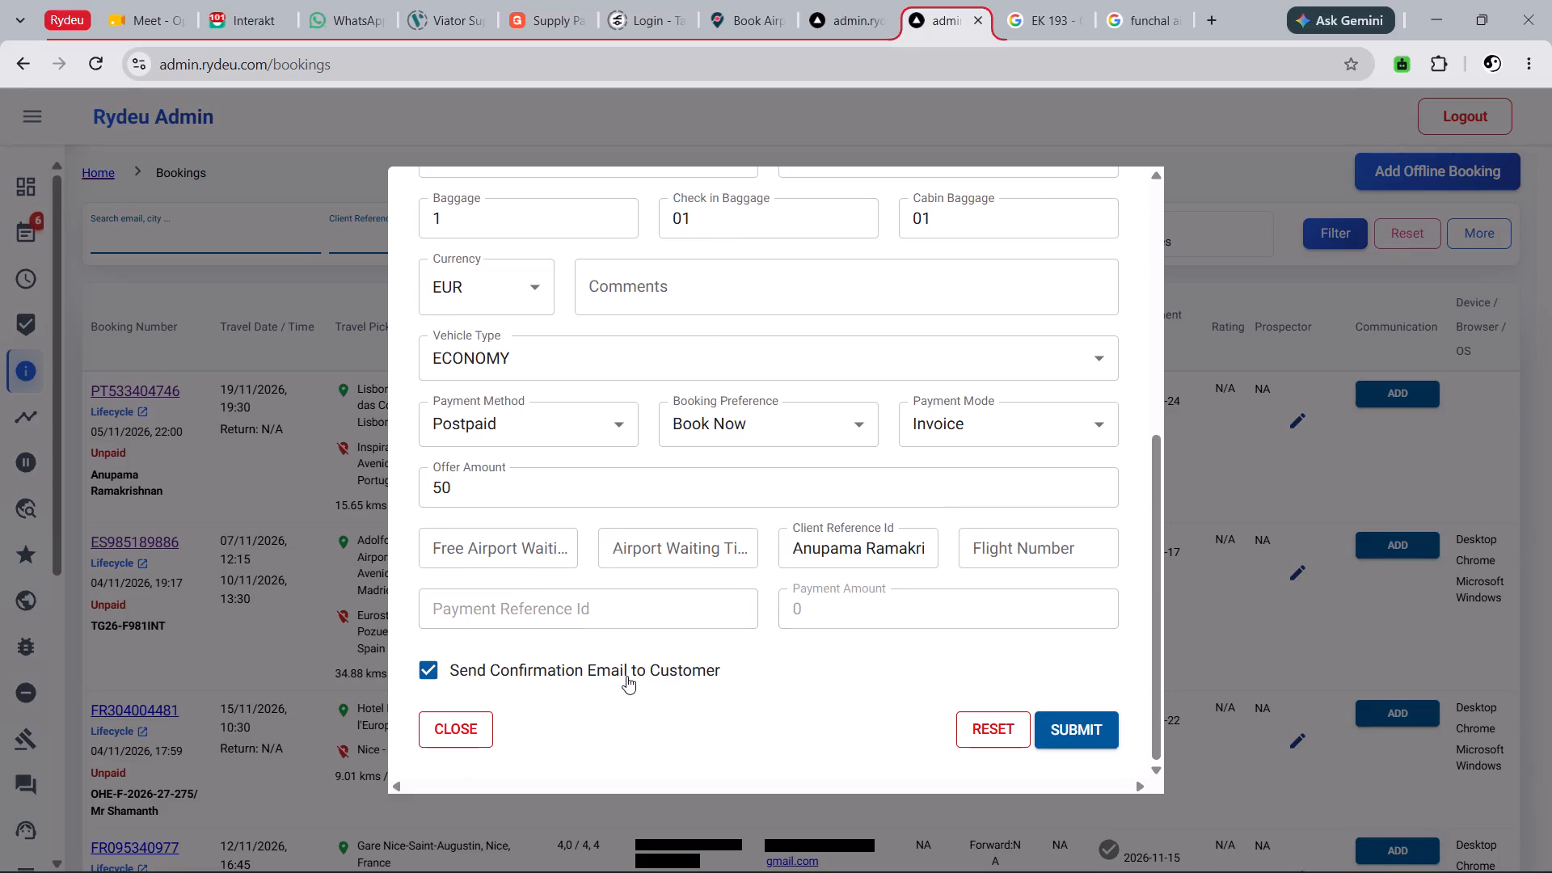
{"action": "left_click", "coordinate": [626, 676]}
Enter flight number TP 1687 from the notes and submit the offline booking.
{"action": "left_click", "coordinate": [1003, 545]}
{"action": "key", "text": "alt+Tab"}
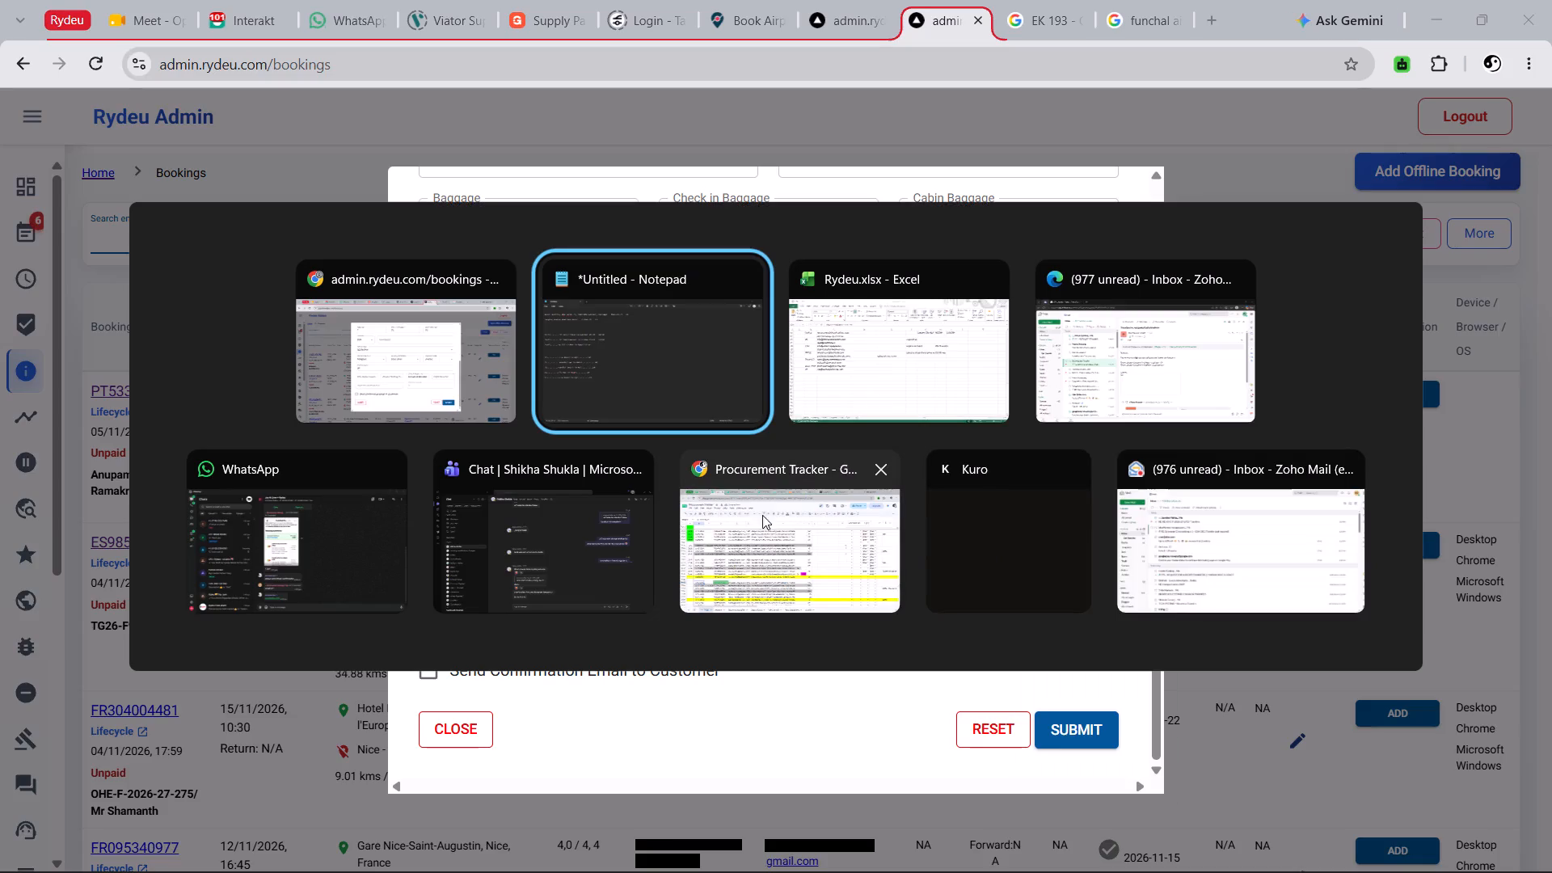
{"action": "key", "text": "alt+Tab"}
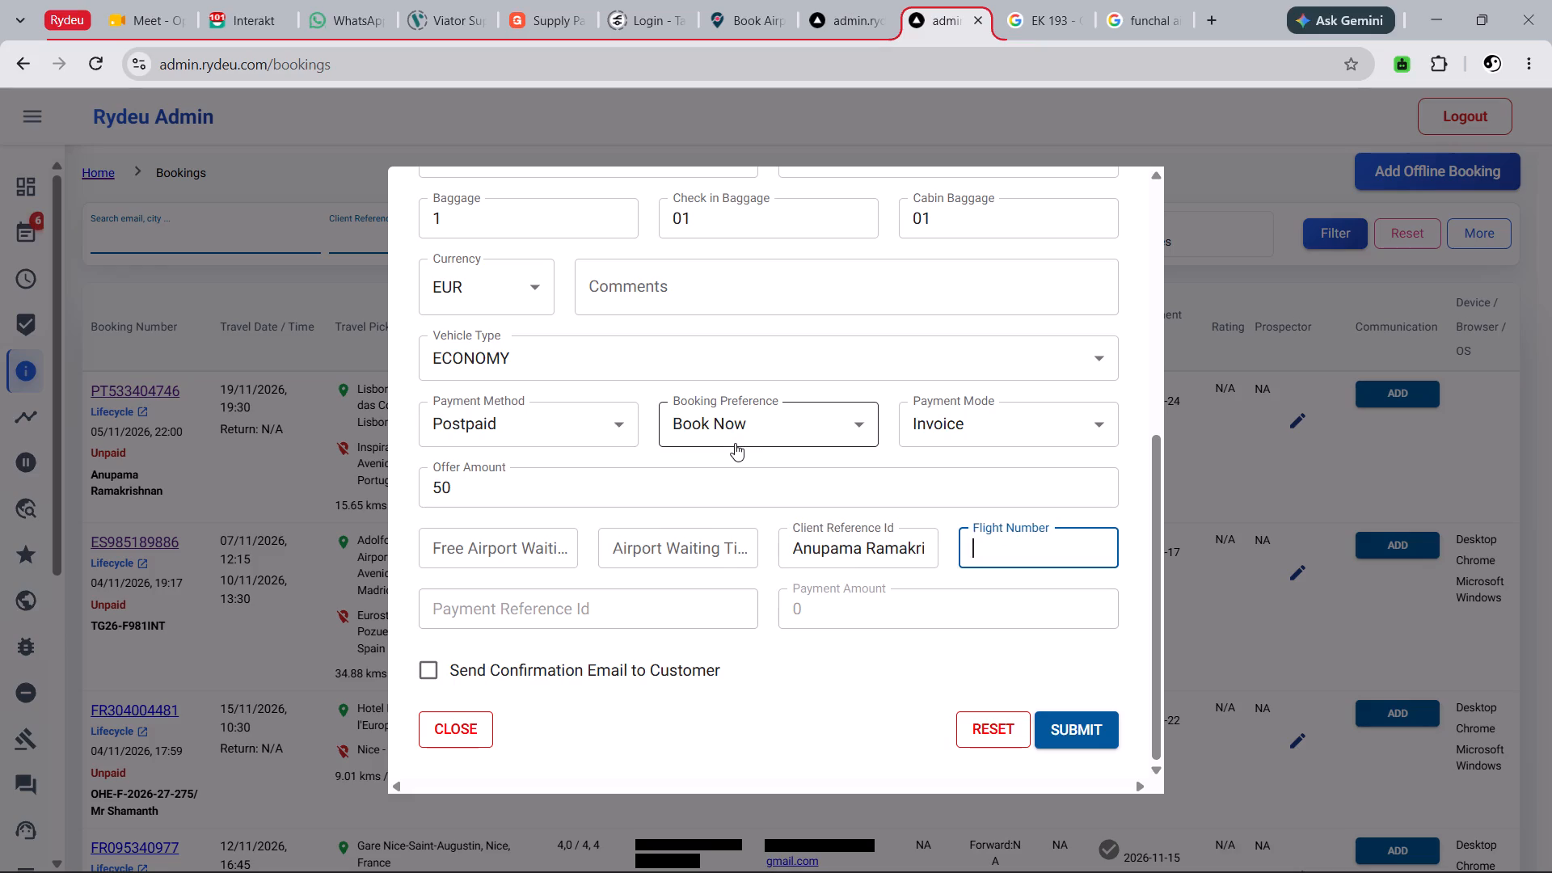
{"action": "type", "text": "TP"}
{"action": "key", "text": "space"}
{"action": "key", "text": "alt+Tab"}
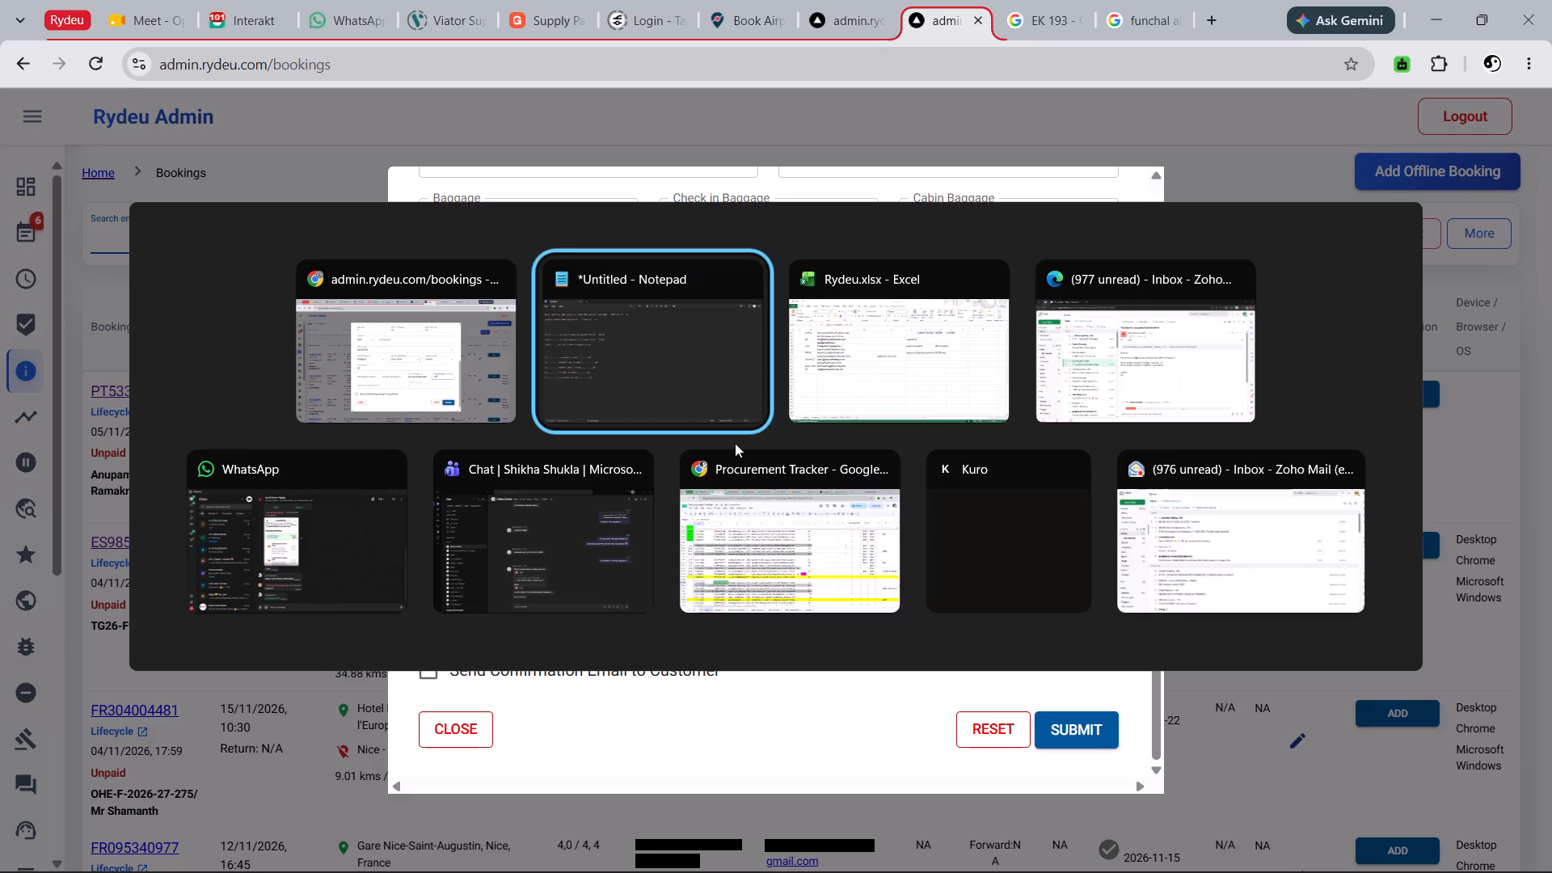
{"action": "key", "text": "alt+Tab"}
{"action": "type", "text": "1687"}
{"action": "key", "text": "alt+Tab"}
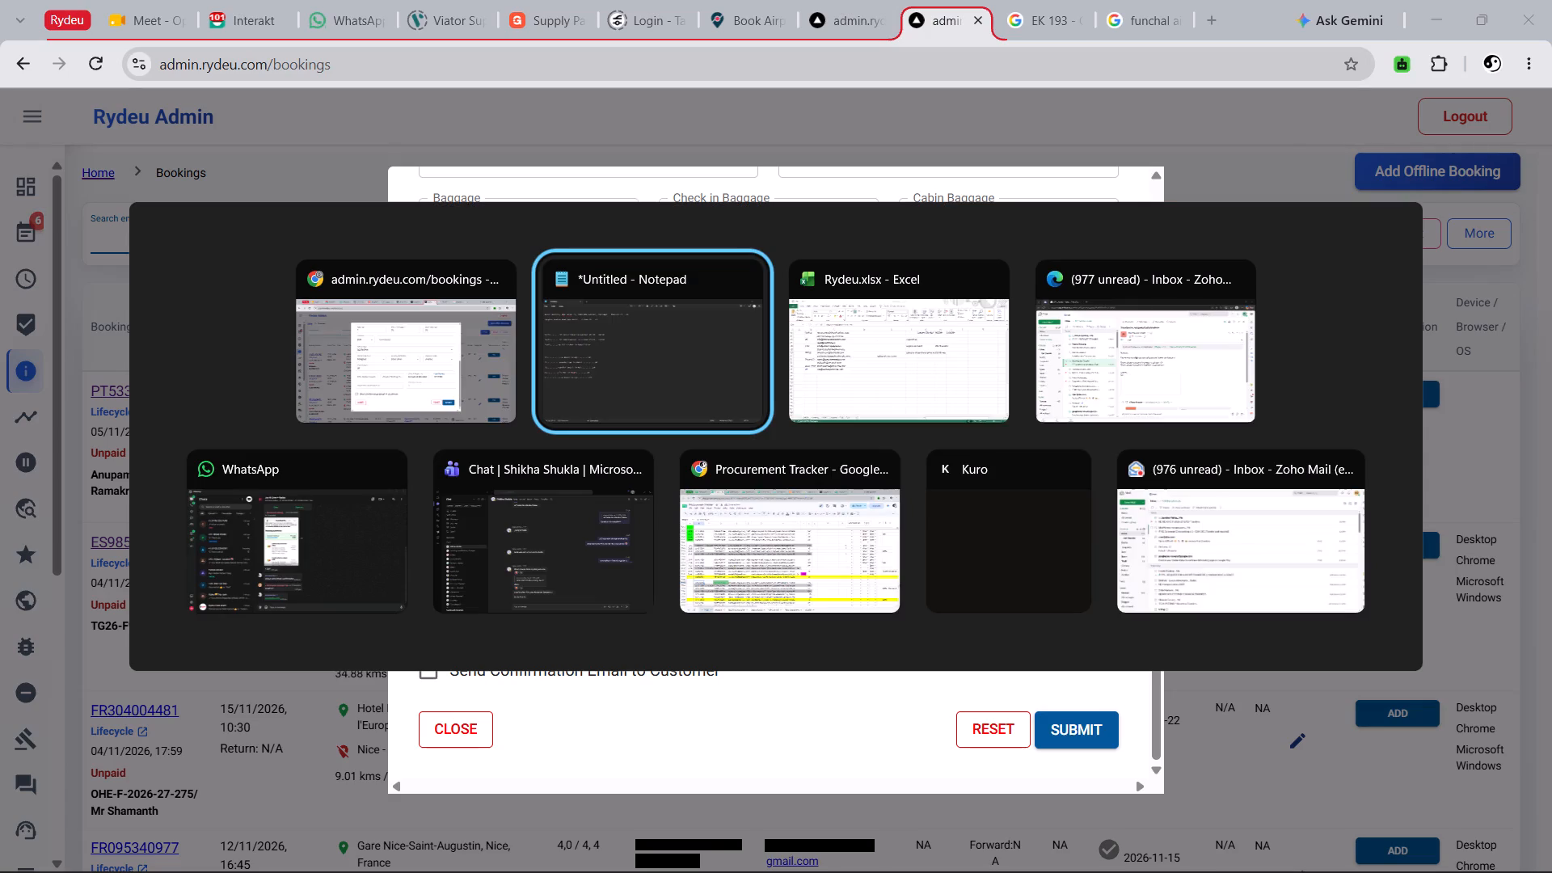
{"action": "key", "text": "alt+Tab"}
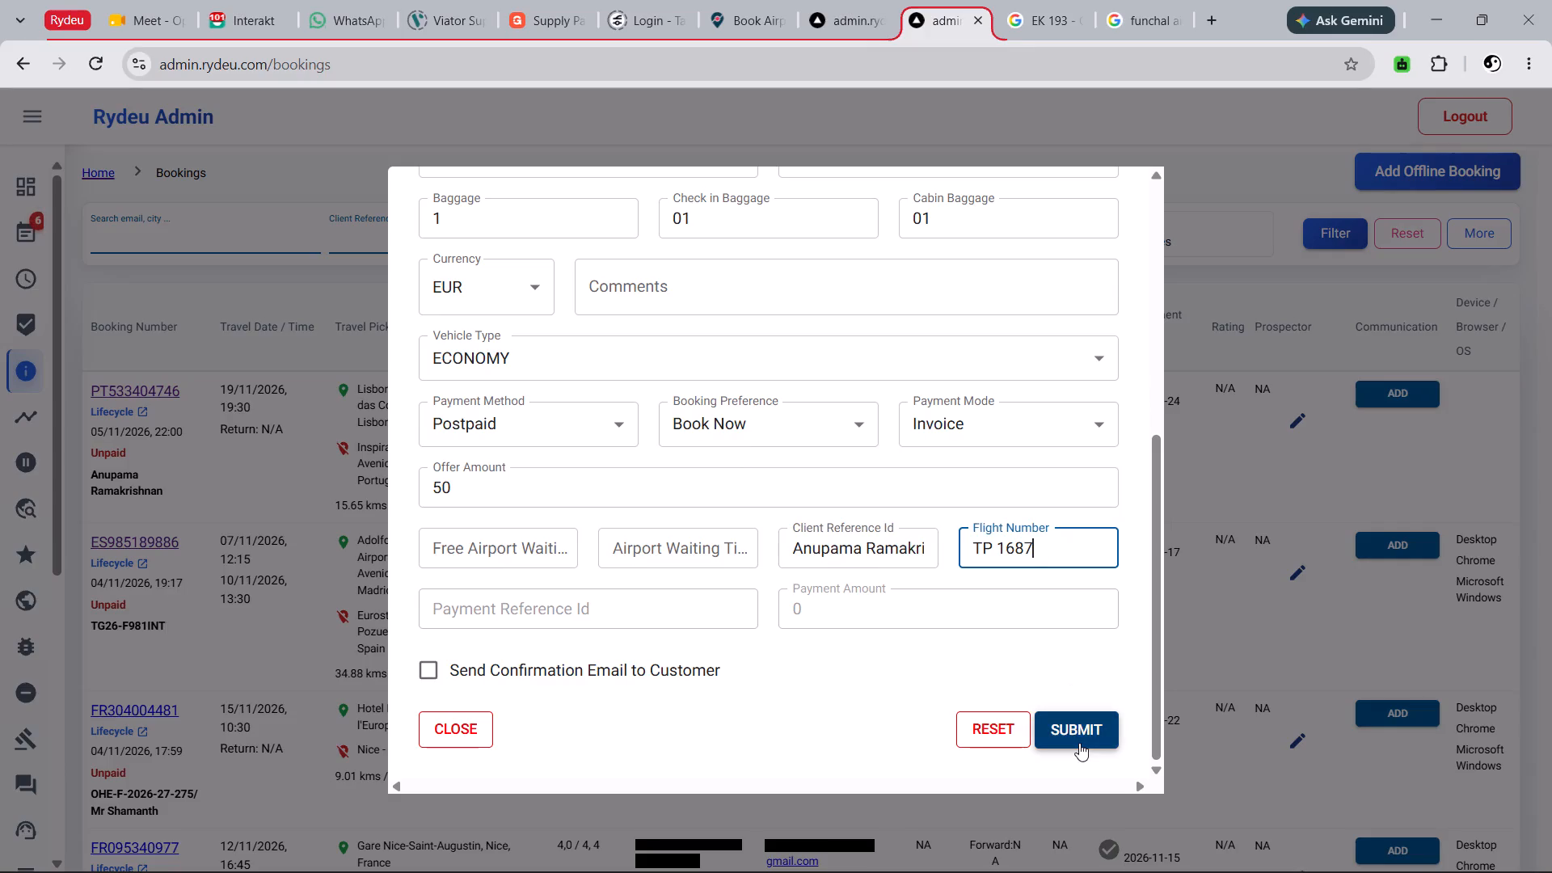
{"action": "left_click", "coordinate": [1079, 743]}
Delete the completed 21 Lis Hotel to Apt 50 line, including its surrounding blank lines, from the notes.
{"action": "key", "text": "alt+Tab"}
{"action": "key", "text": "Up"}
{"action": "key", "text": "Up"}
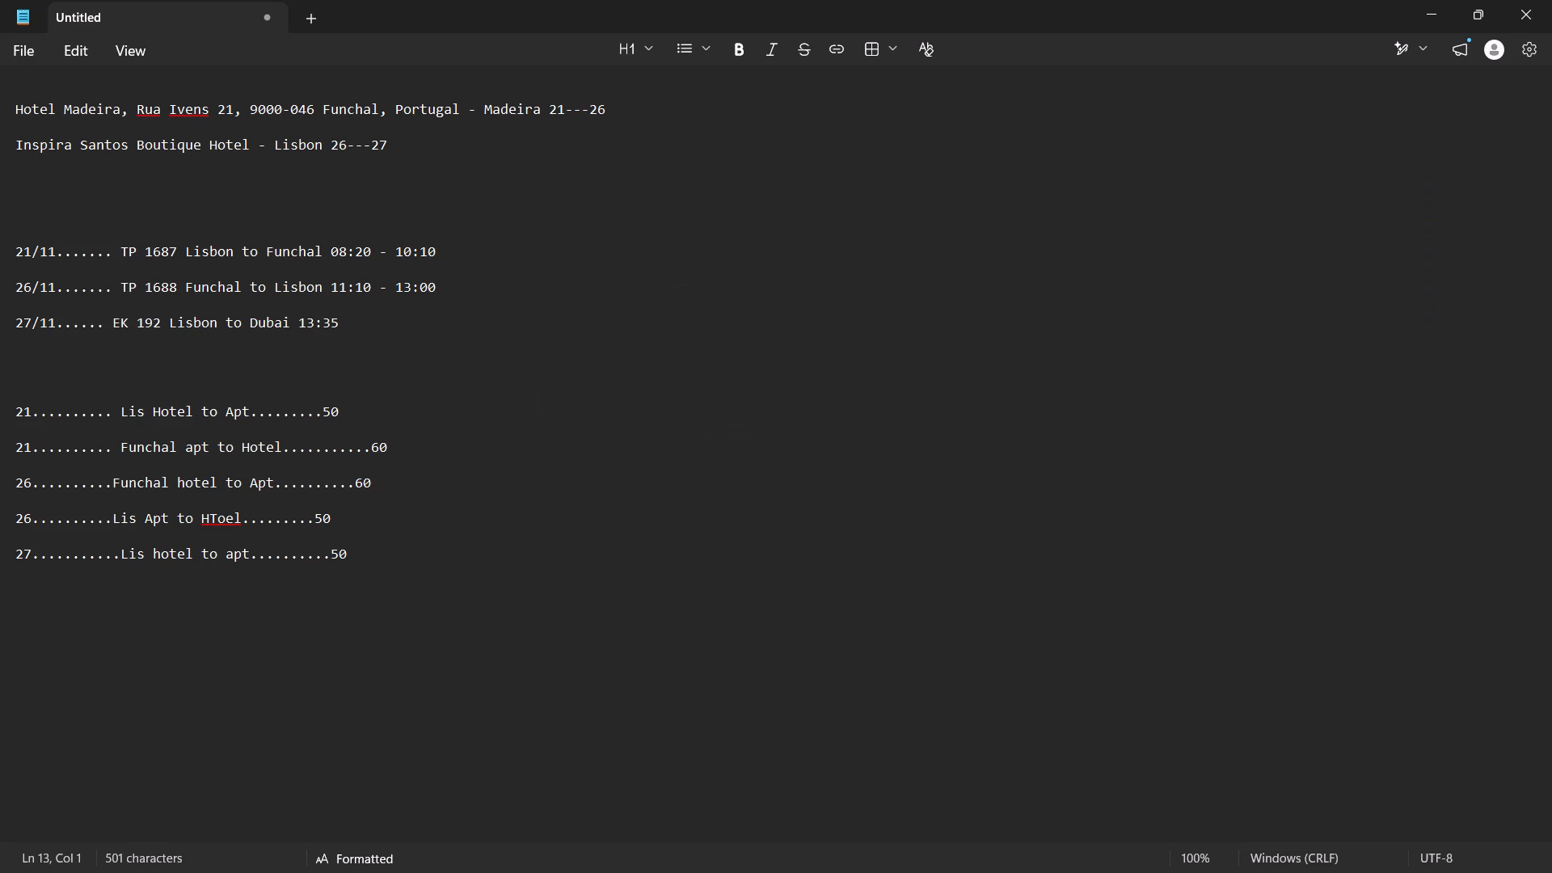
{"action": "key", "text": "Up"}
{"action": "key", "text": "Up"}
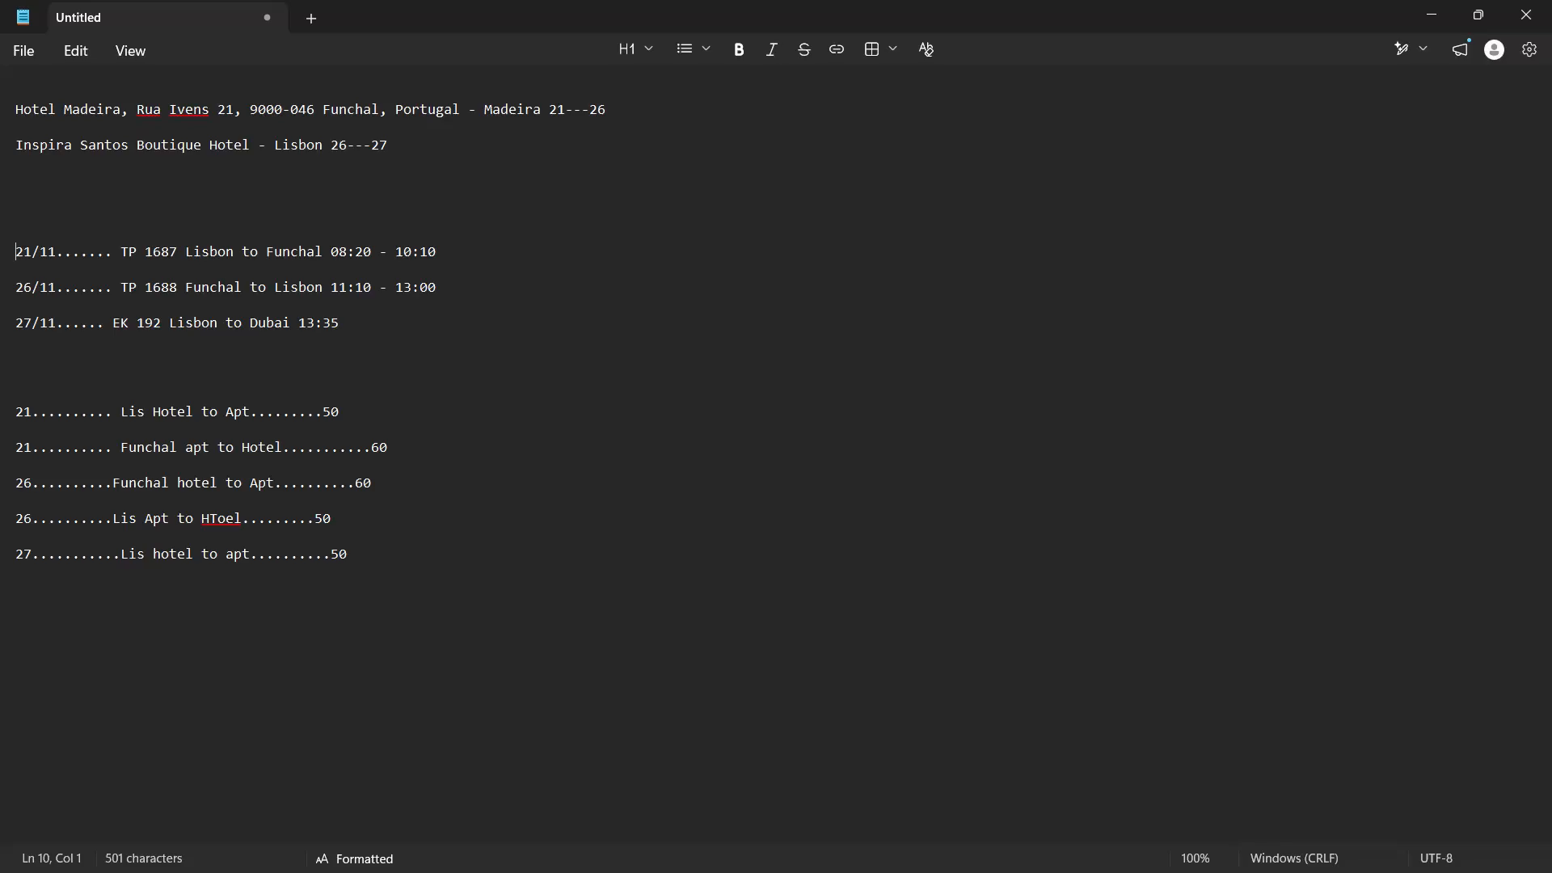
{"action": "key", "text": "Down"}
{"action": "key", "text": "Down"}
{"action": "key", "text": "Down"}
{"action": "key", "text": "Down"}
{"action": "key", "text": "Down"}
{"action": "key", "text": "Down"}
{"action": "key", "text": "Down"}
{"action": "key", "text": "Down"}
{"action": "key", "text": "Down"}
{"action": "key", "text": "ctrl+Delete"}
{"action": "key", "text": "ctrl+Delete"}
{"action": "key", "text": "ctrl+Delete"}
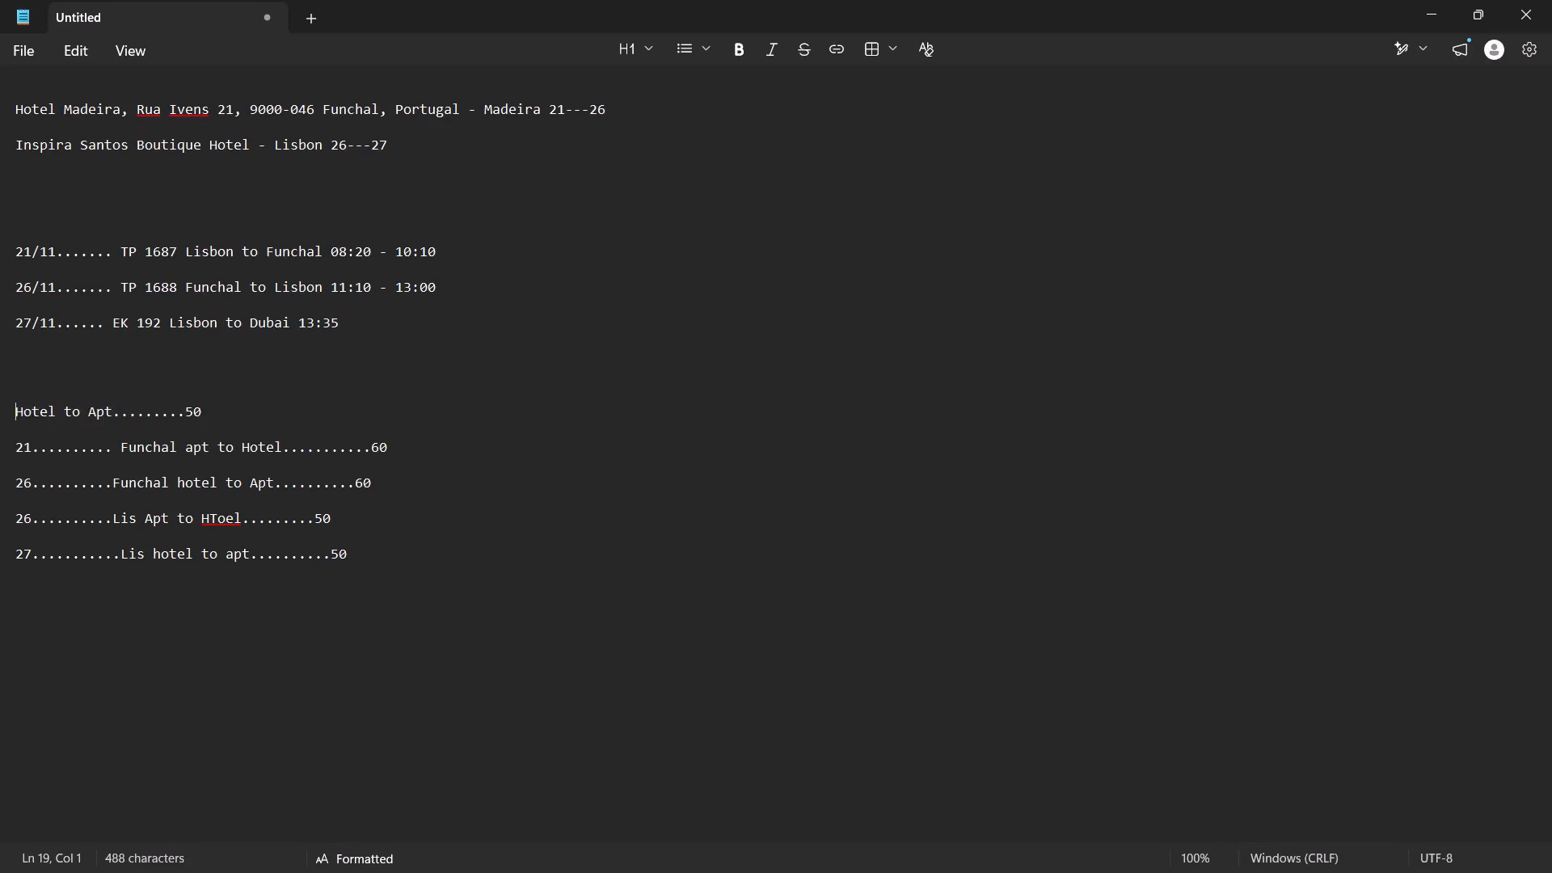
{"action": "key", "text": "ctrl+Delete"}
{"action": "key", "text": "ctrl+Delete"}
{"action": "key", "text": "ctrl+Delete"}
{"action": "key", "text": "ctrl+Delete"}
{"action": "key", "text": "ctrl+Delete"}
{"action": "key", "text": "ctrl+Delete"}
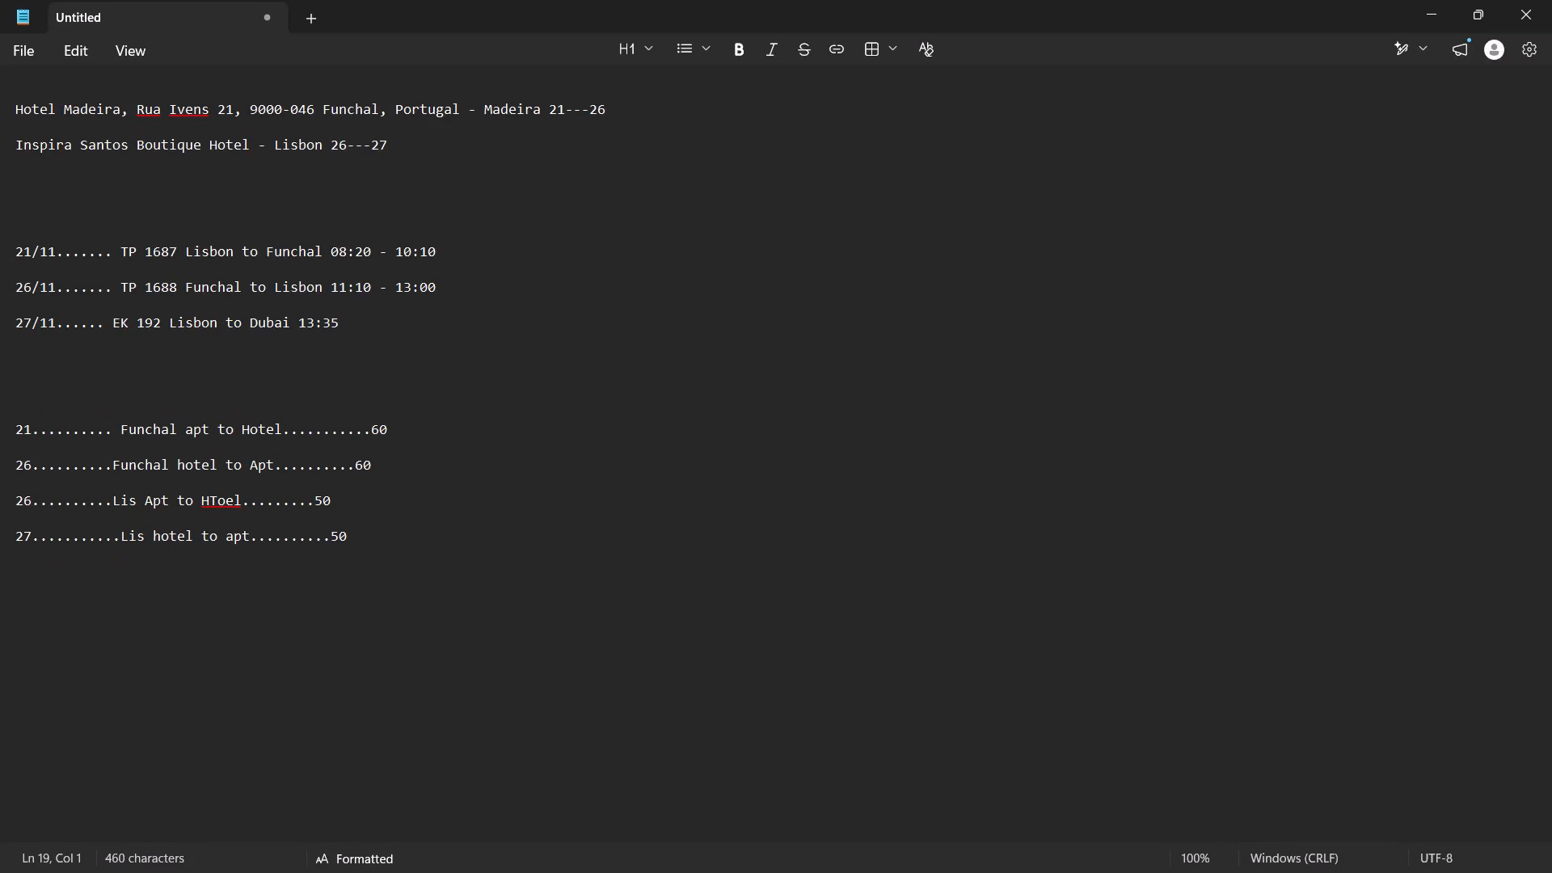
{"action": "key", "text": "ctrl+Delete"}
{"action": "key", "text": "BackSpace"}
Return to the bookings page in Rydeu Admin and open a new offline booking form.
{"action": "key", "text": "alt+Tab"}
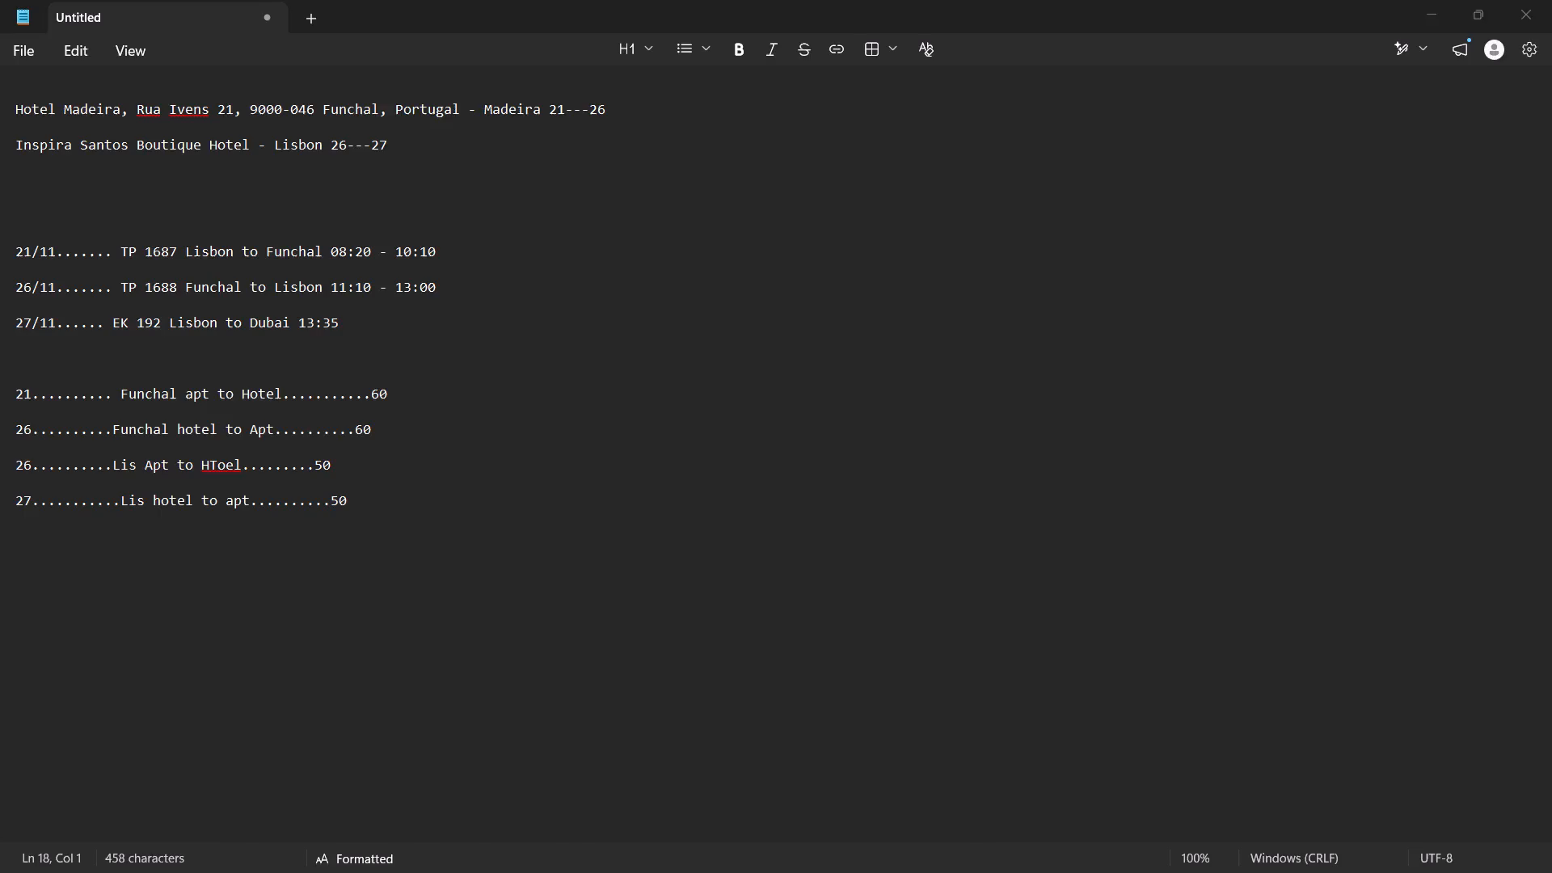
{"action": "left_click", "coordinate": [1082, 521]}
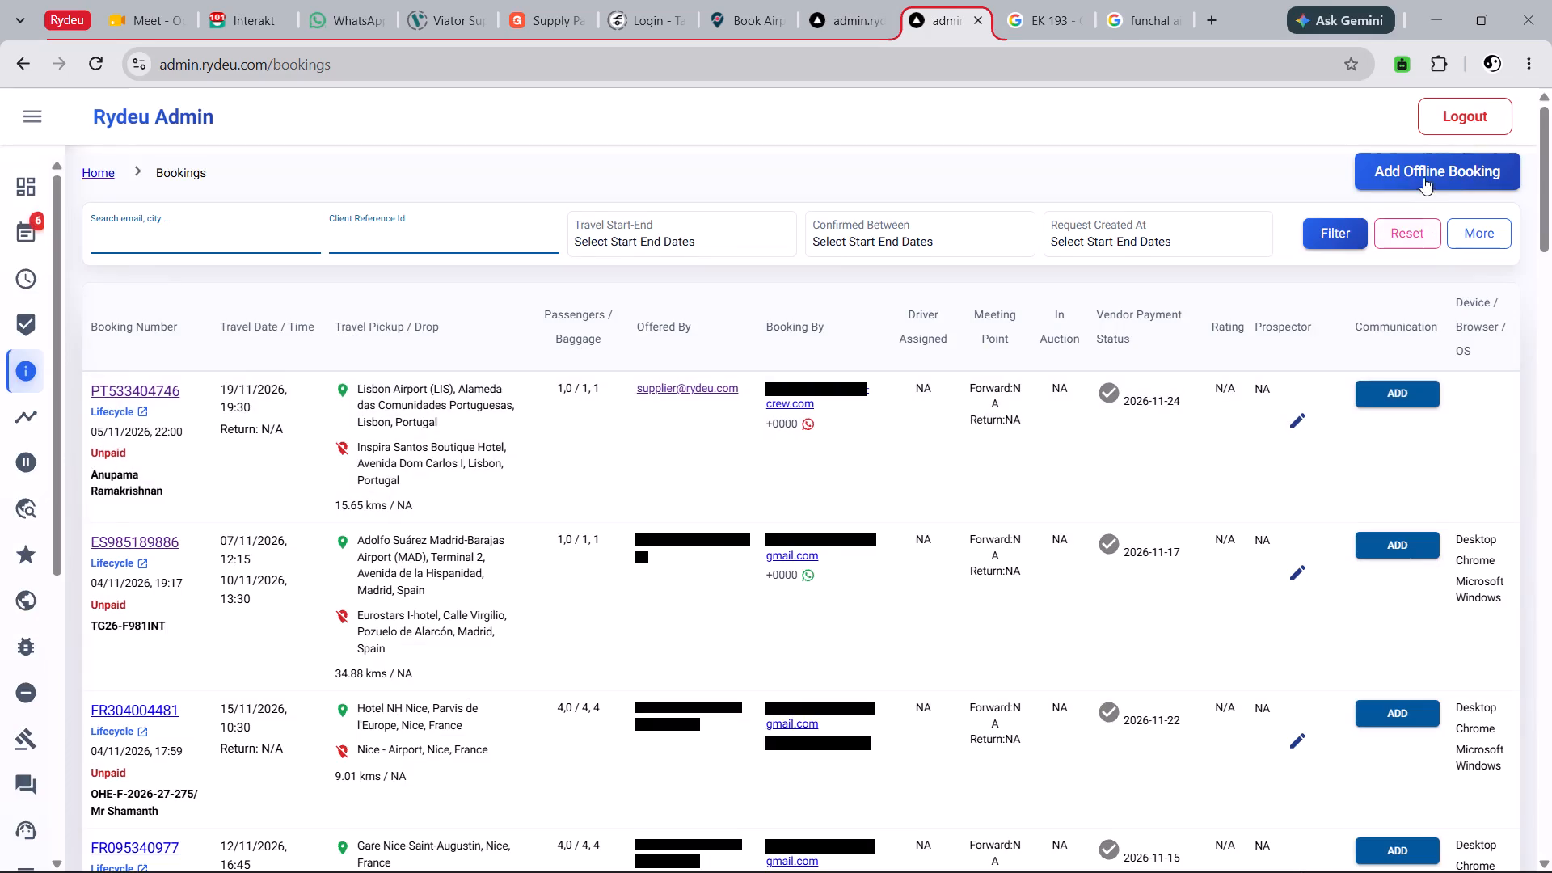
{"action": "left_click", "coordinate": [1419, 177]}
Copy "Madeira Airport" from the Google results and set the pickup location to "Madeira Airport, Santa Cruz, Madeira, Portugal".
{"action": "left_click", "coordinate": [716, 314]}
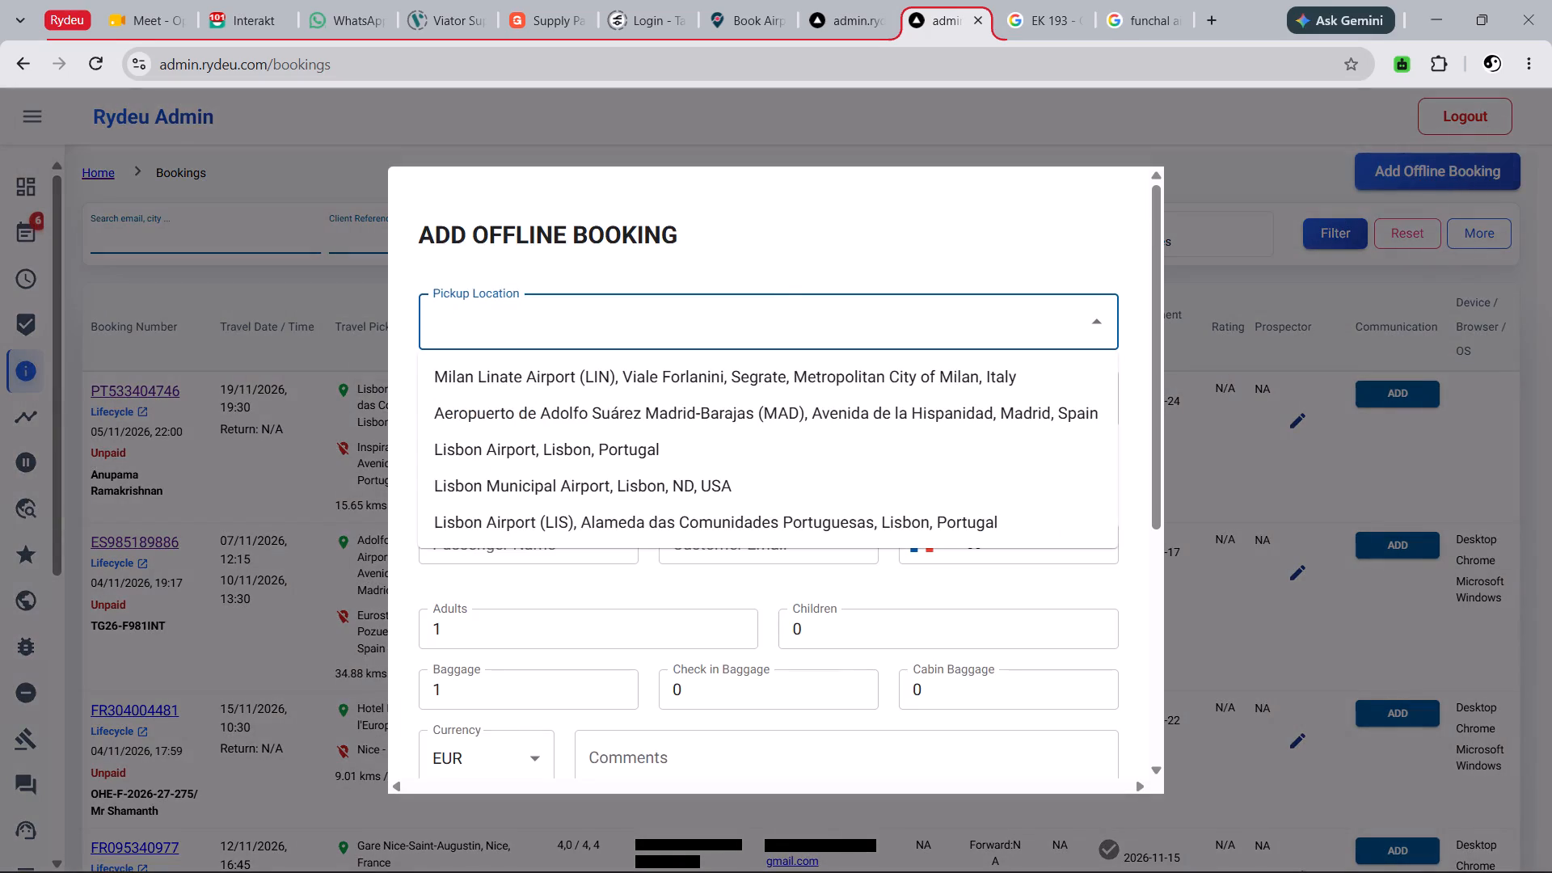
{"action": "key", "text": "alt+Tab"}
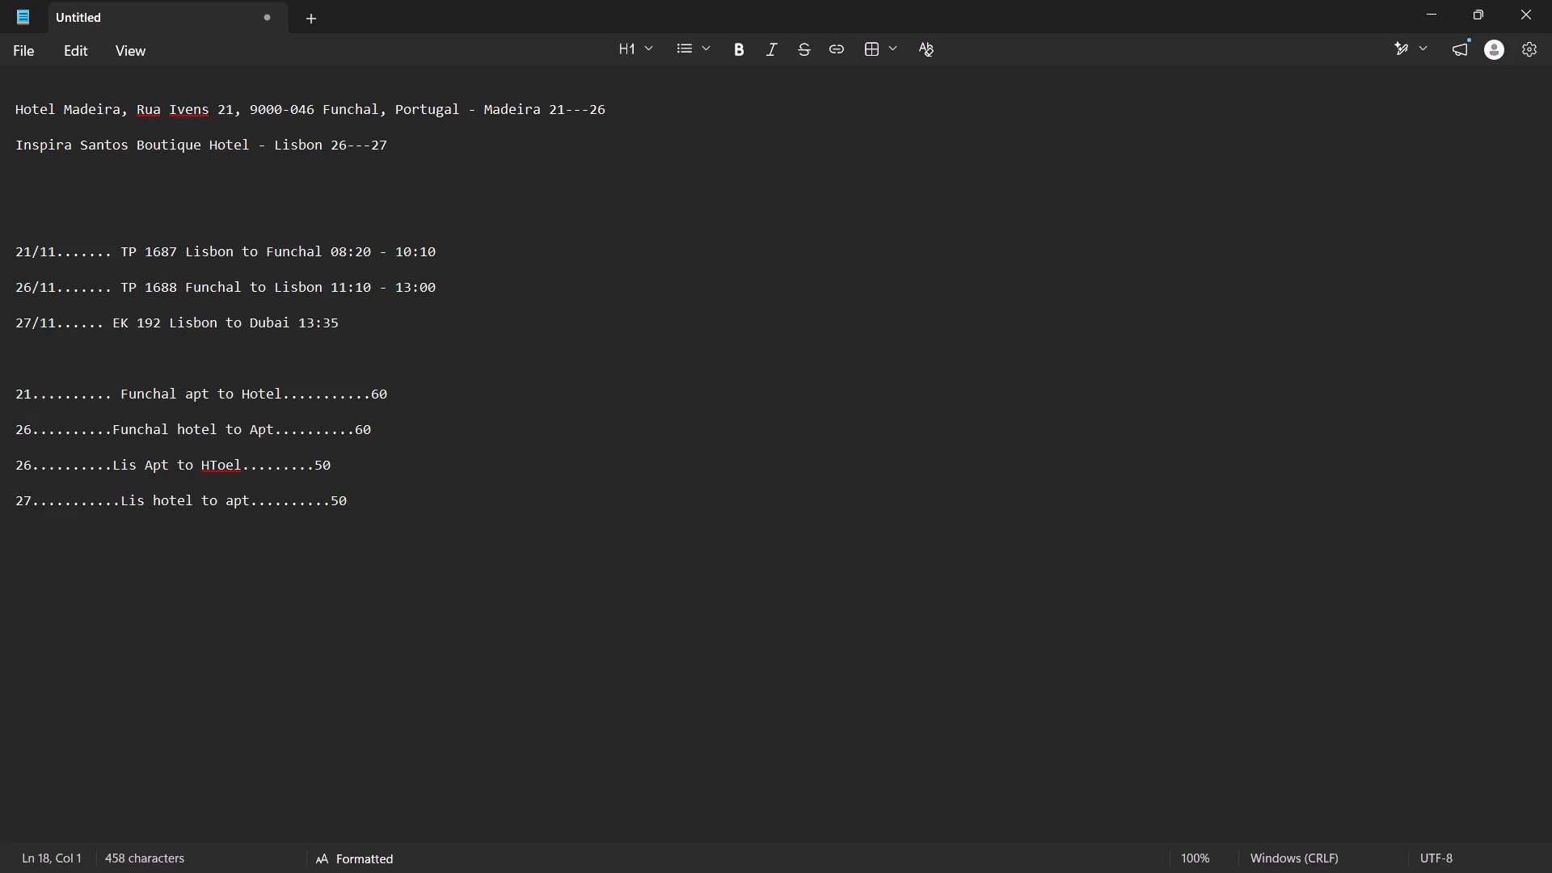
{"action": "key", "text": "alt+Tab"}
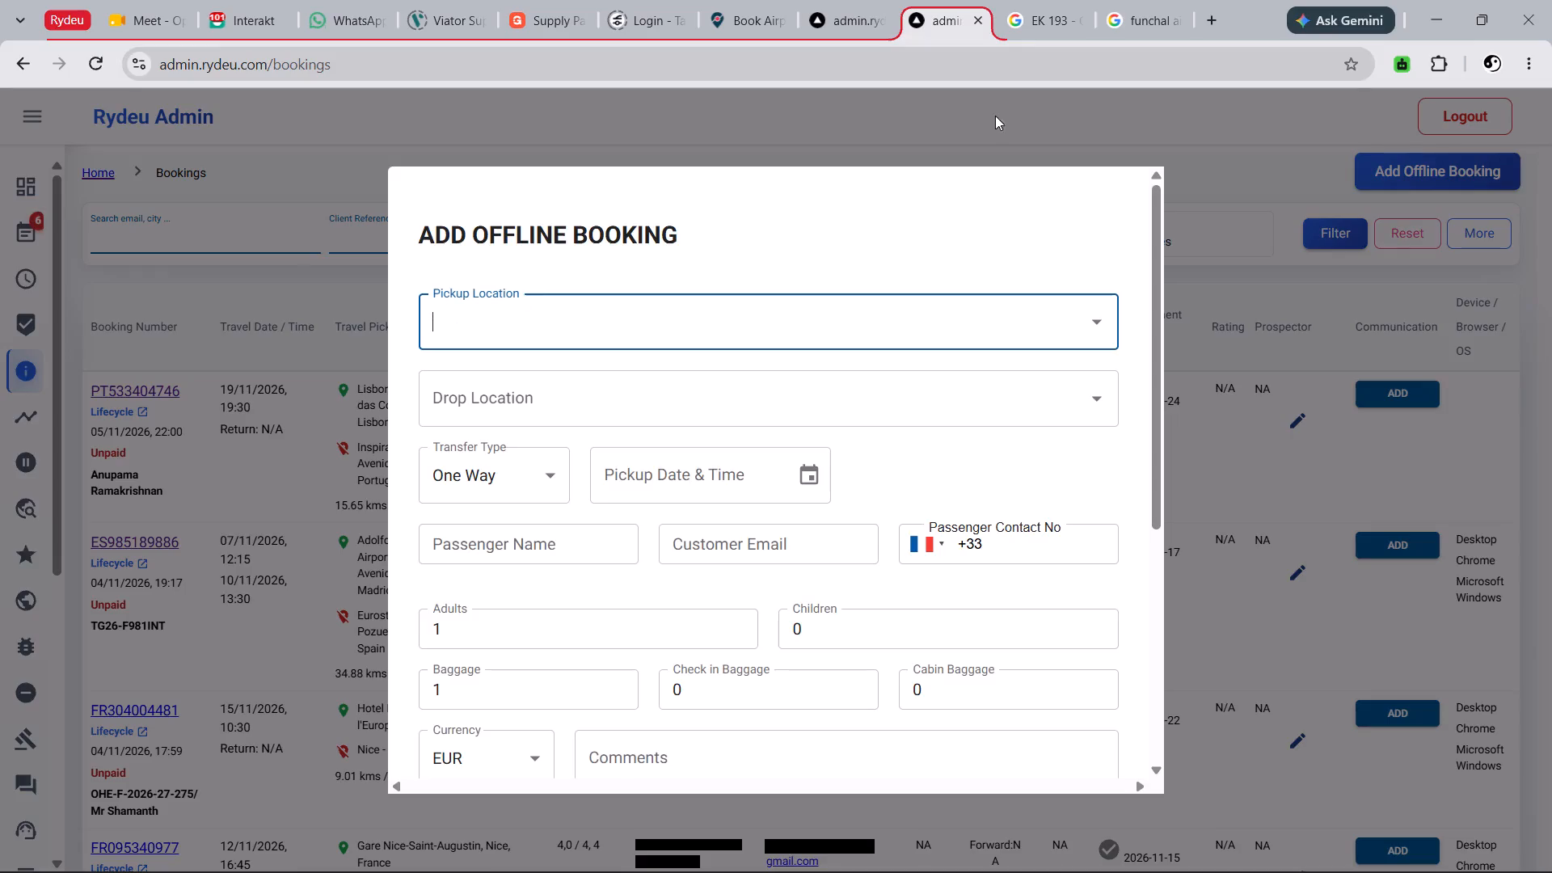
{"action": "left_click", "coordinate": [1061, 0]}
{"action": "left_click", "coordinate": [1135, 0]}
{"action": "scroll", "coordinate": [795, 274], "scroll_direction": "up", "scroll_amount": 7}
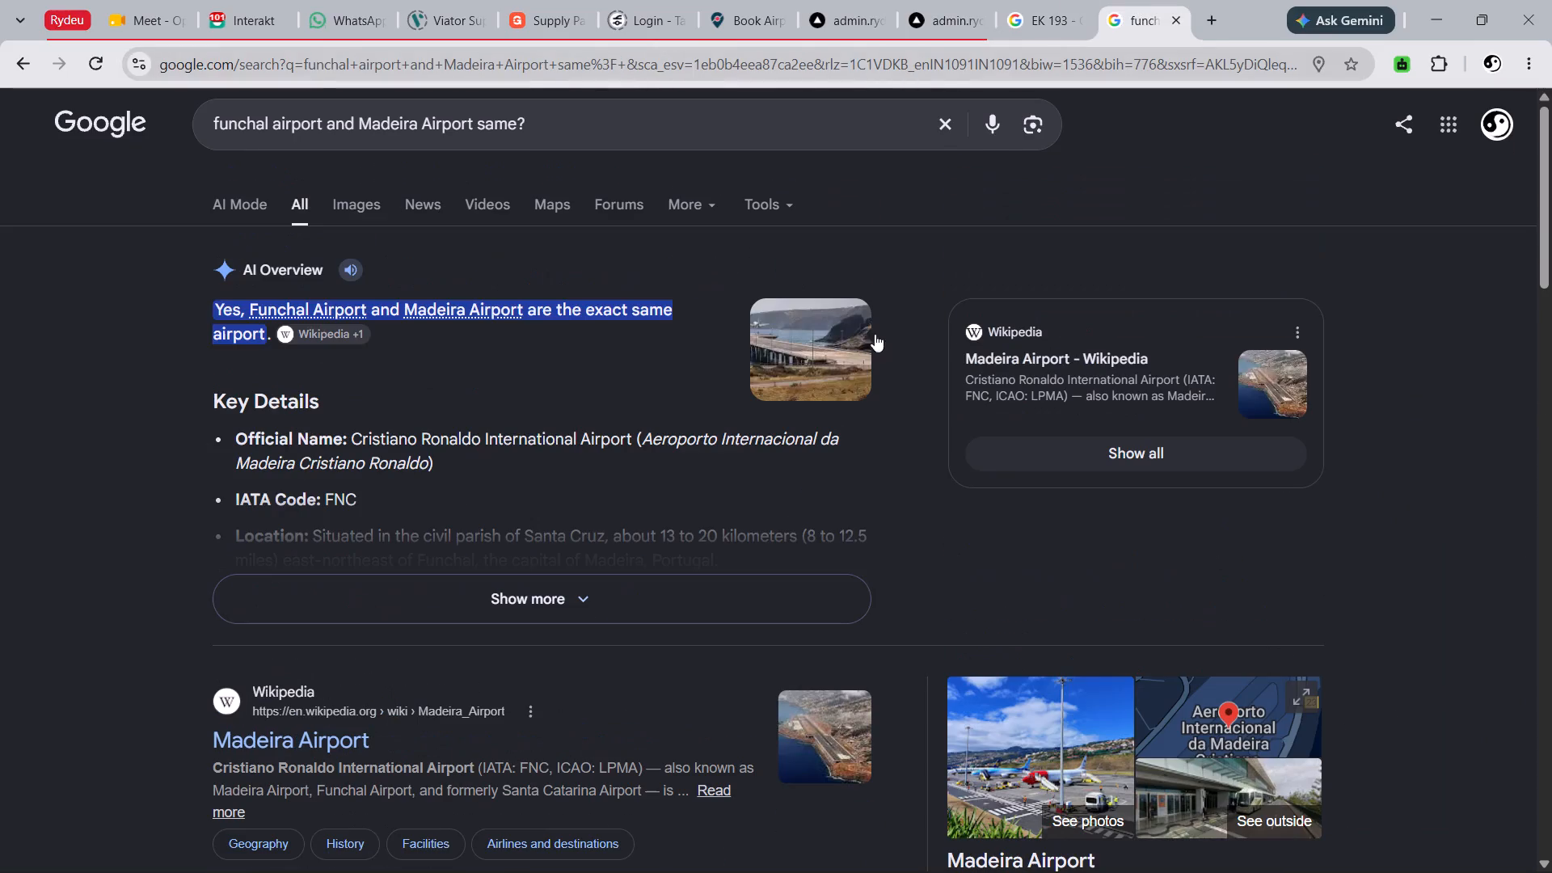
{"action": "scroll", "coordinate": [890, 445], "scroll_direction": "down", "scroll_amount": 4}
{"action": "scroll", "coordinate": [972, 330], "scroll_direction": "up", "scroll_amount": 1}
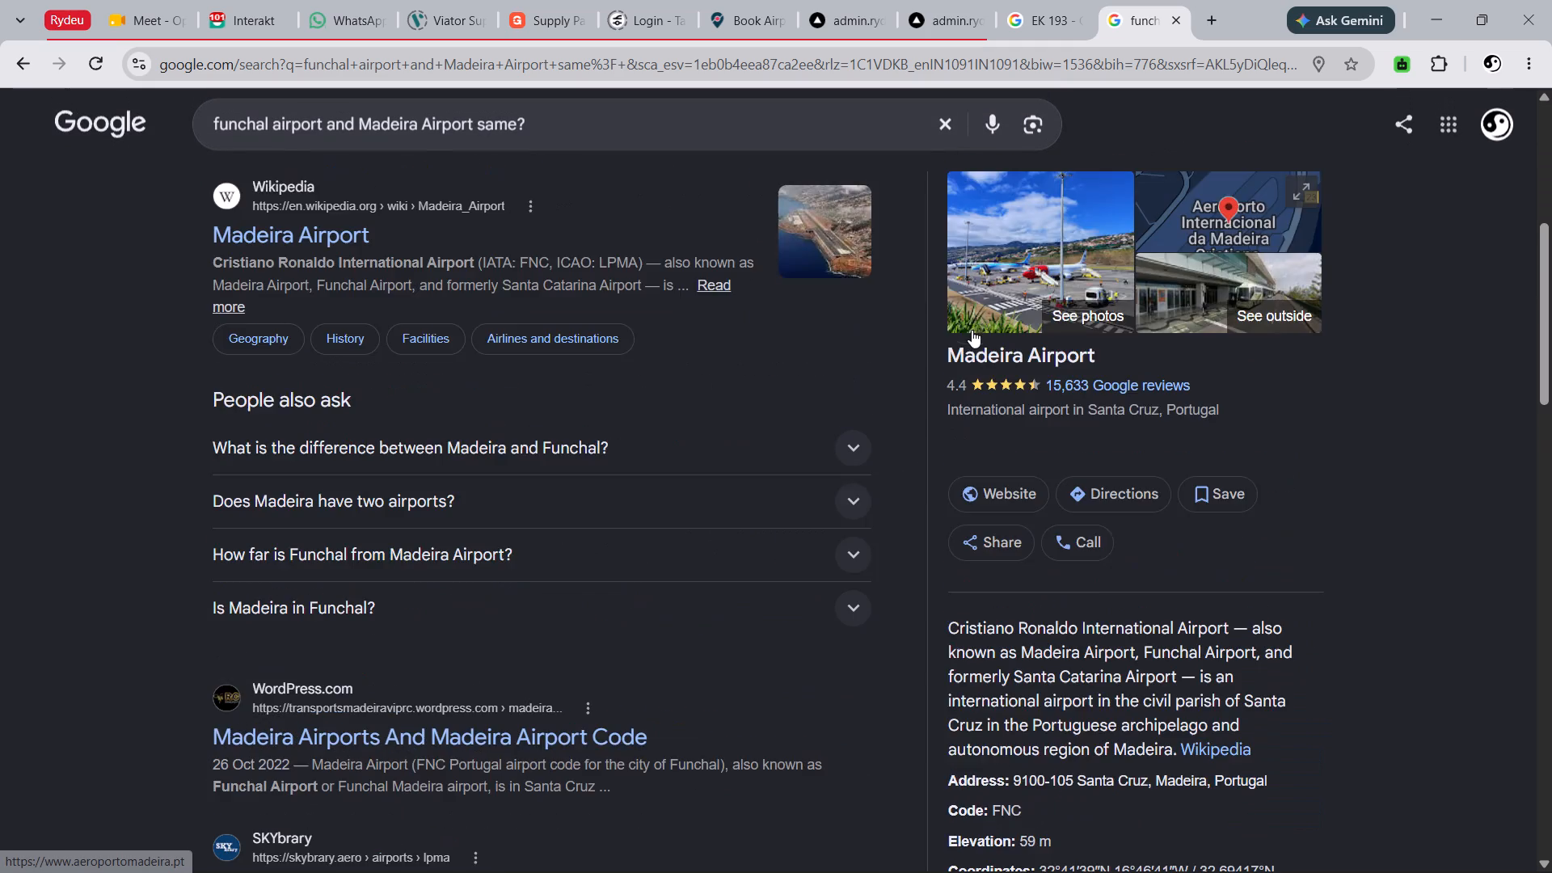
{"action": "scroll", "coordinate": [972, 330], "scroll_direction": "up", "scroll_amount": 1}
{"action": "double_click", "coordinate": [970, 524]}
{"action": "left_click", "coordinate": [970, 524]}
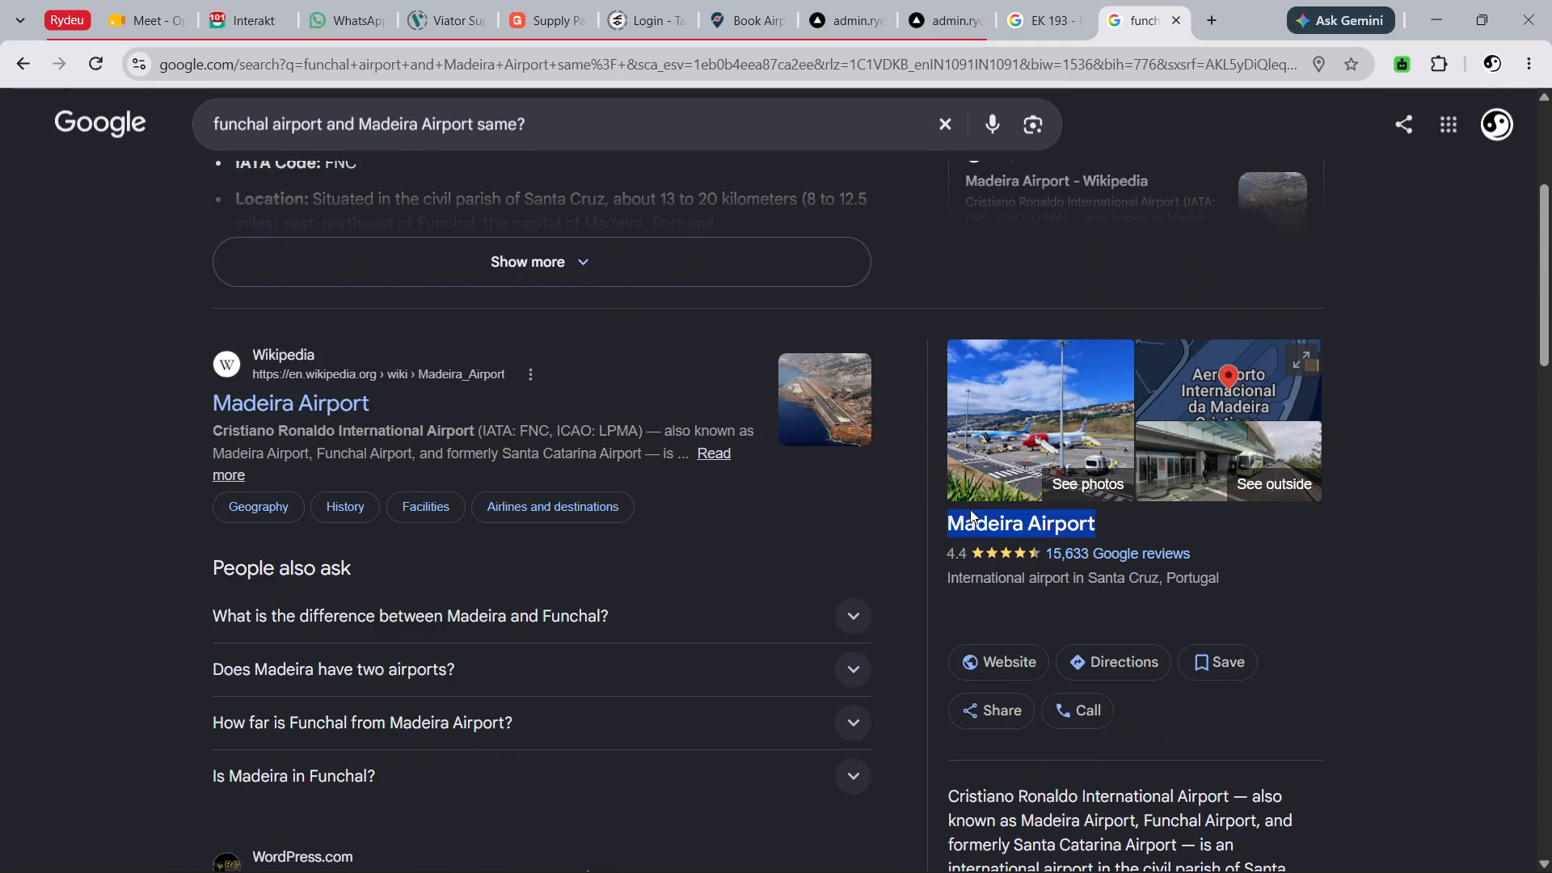
{"action": "key", "text": "ctrl+c"}
{"action": "left_click", "coordinate": [967, 0]}
{"action": "key", "text": "ctrl+v"}
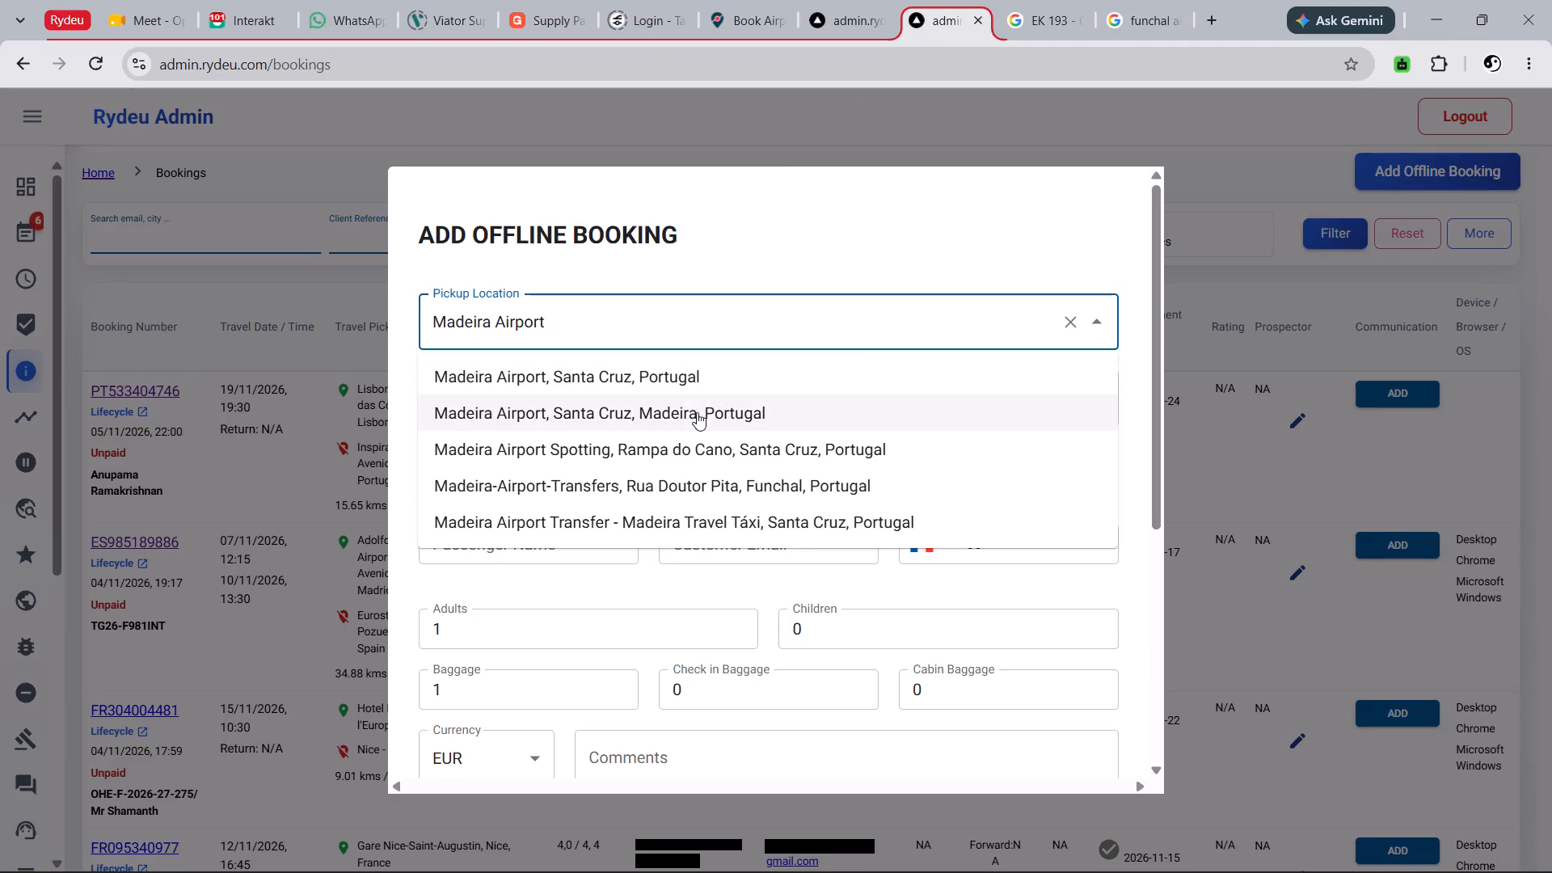
{"action": "left_click", "coordinate": [697, 412]}
{"action": "left_click", "coordinate": [697, 412]}
Copy the Hotel Madeira address from the notes and set the drop location to "Hotel Madeira, Rua Ivens 21, 9000-046 Funchal, Portugal".
{"action": "key", "text": "alt+Tab"}
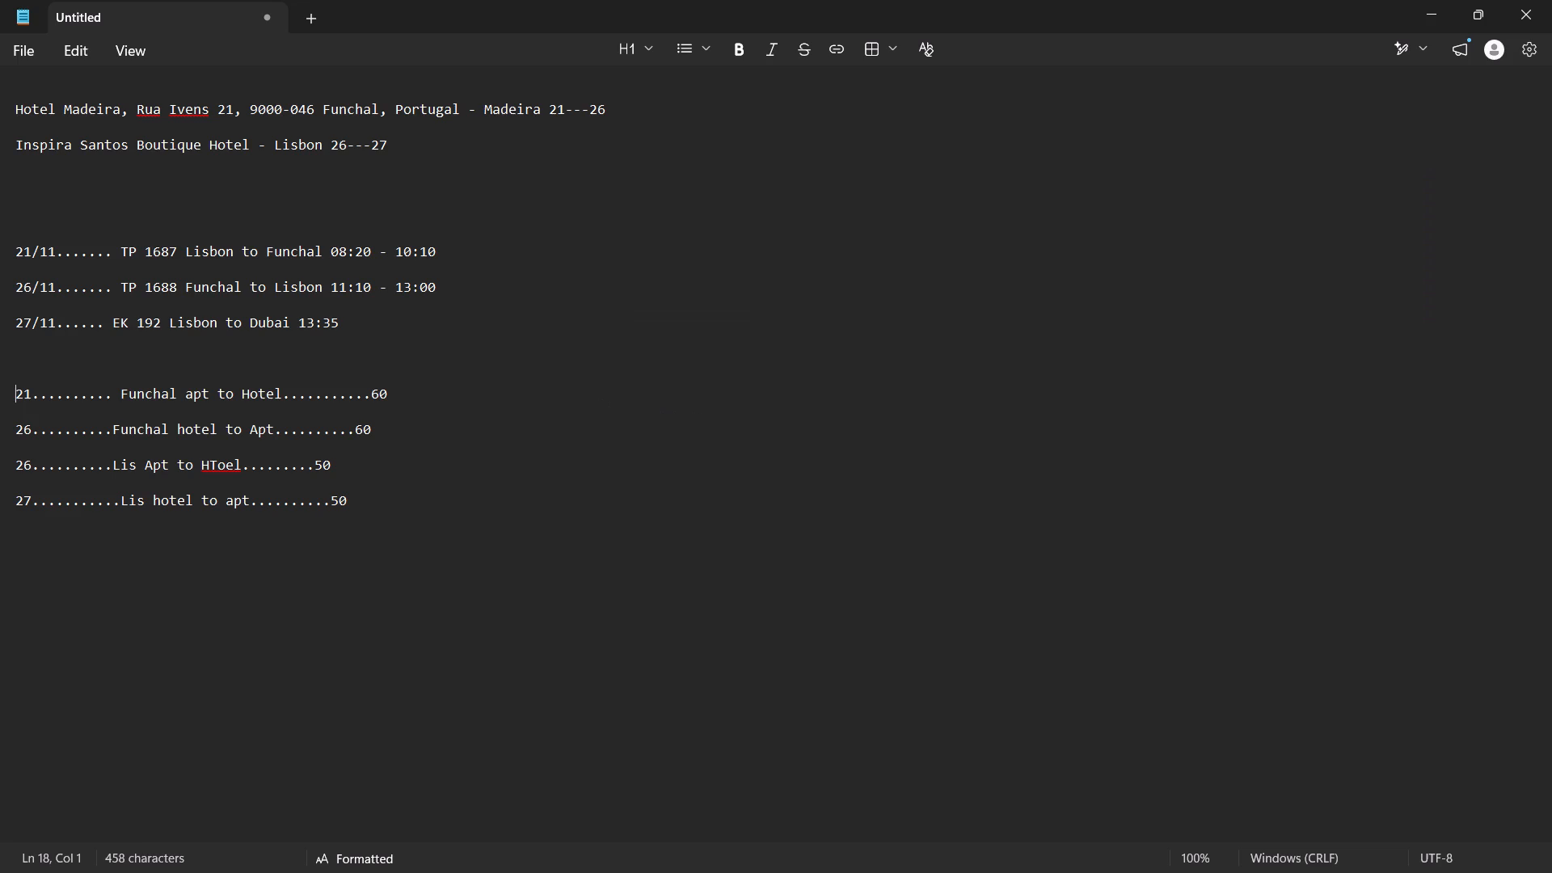
{"action": "double_click", "coordinate": [35, 143]}
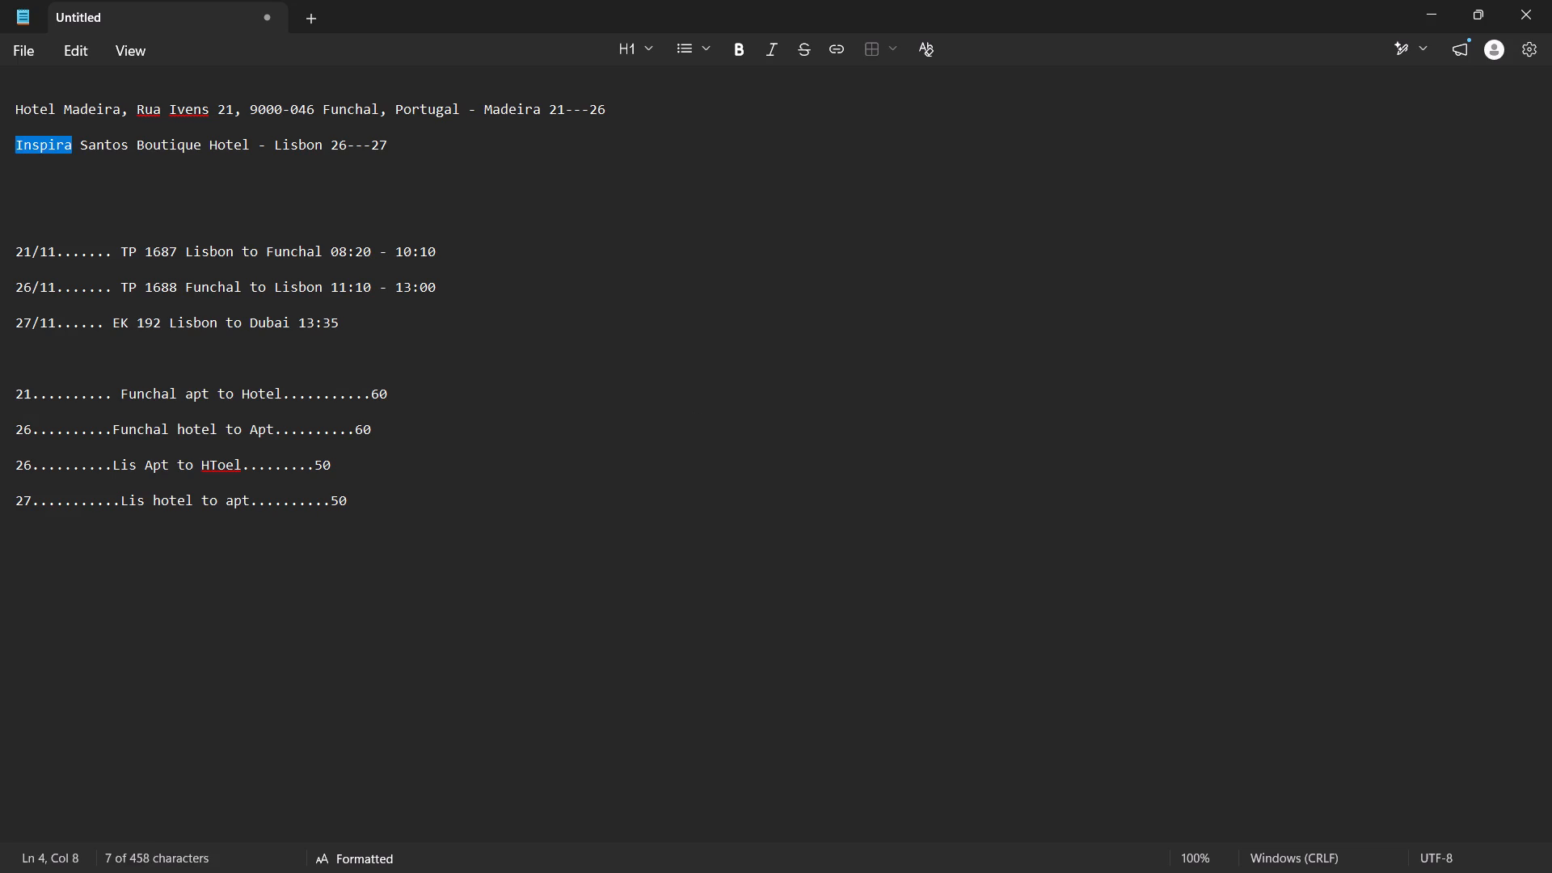
{"action": "left_click", "coordinate": [19, 116]}
{"action": "left_click_drag", "start_coordinate": [19, 116], "coordinate": [434, 111]}
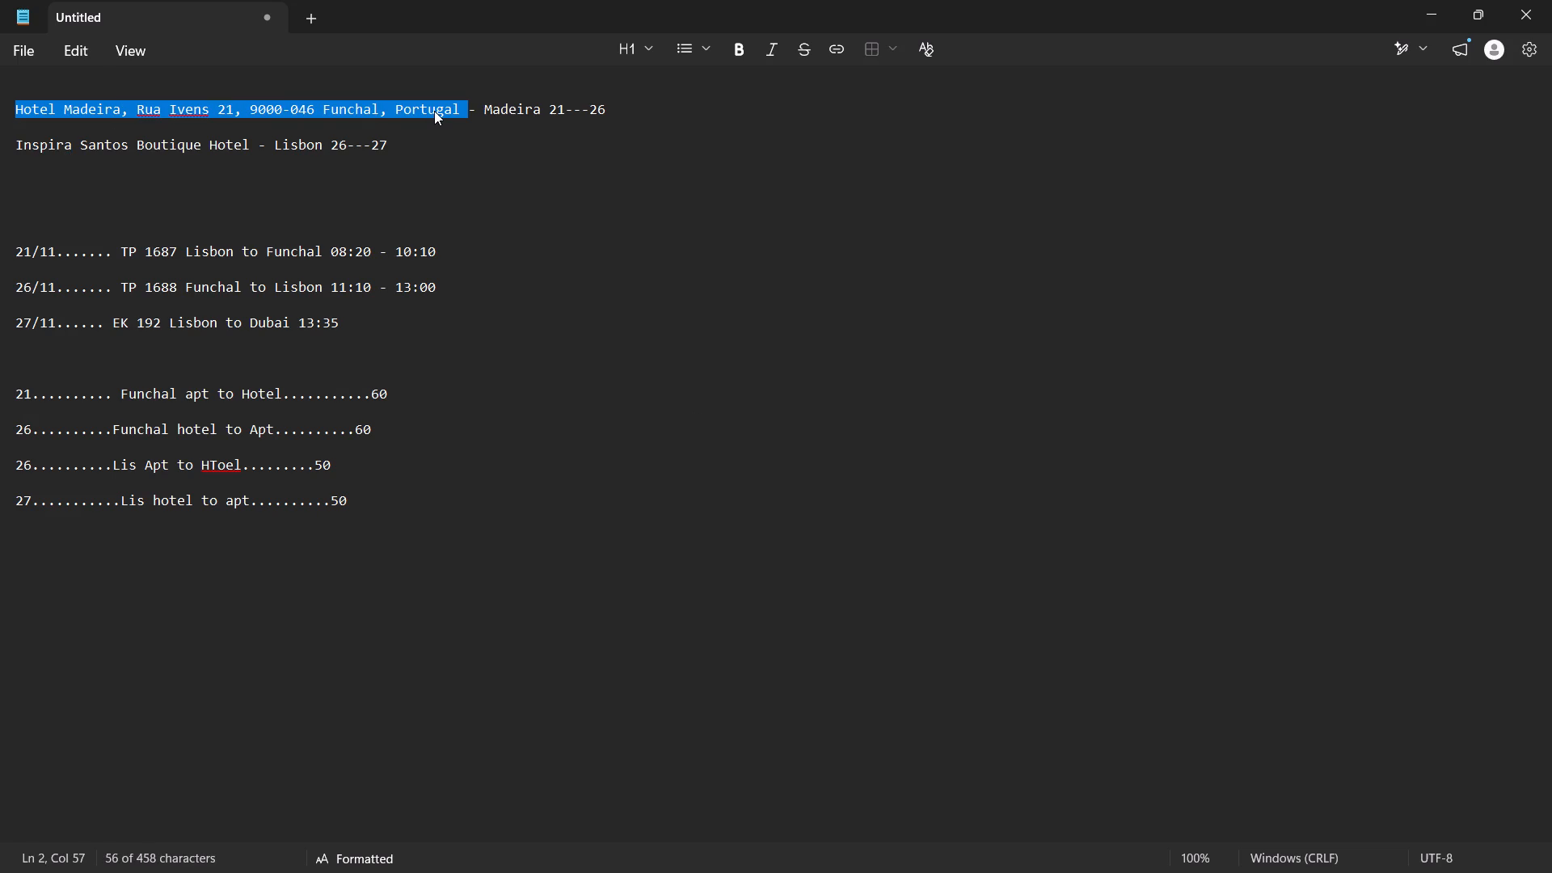
{"action": "key", "text": "ctrl+c"}
{"action": "key", "text": "alt+Tab"}
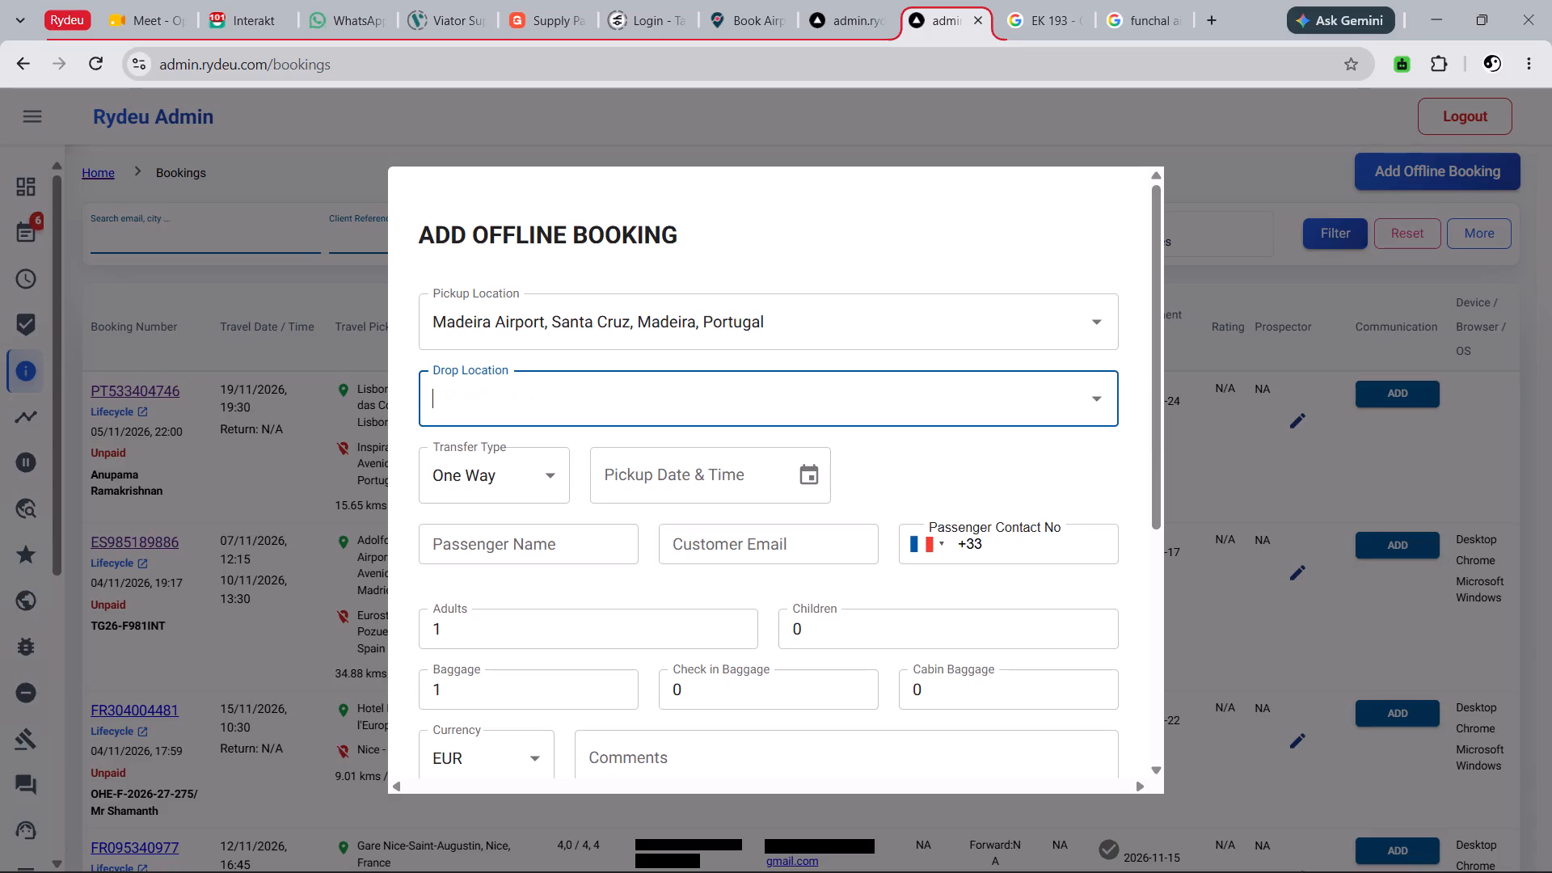
{"action": "key", "text": "ctrl+v"}
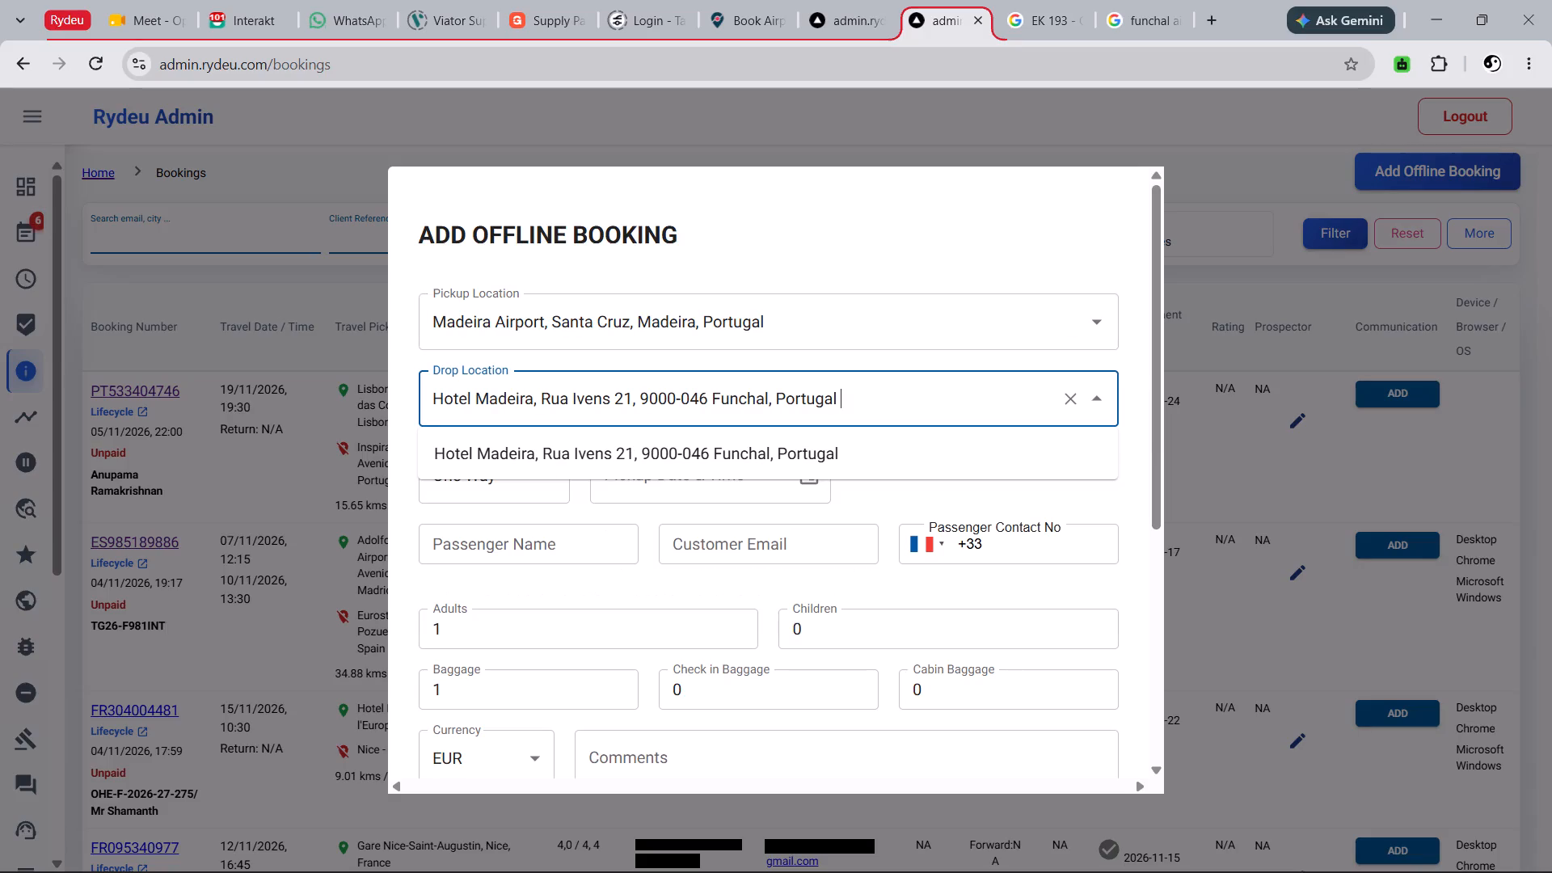
{"action": "left_click", "coordinate": [568, 453]}
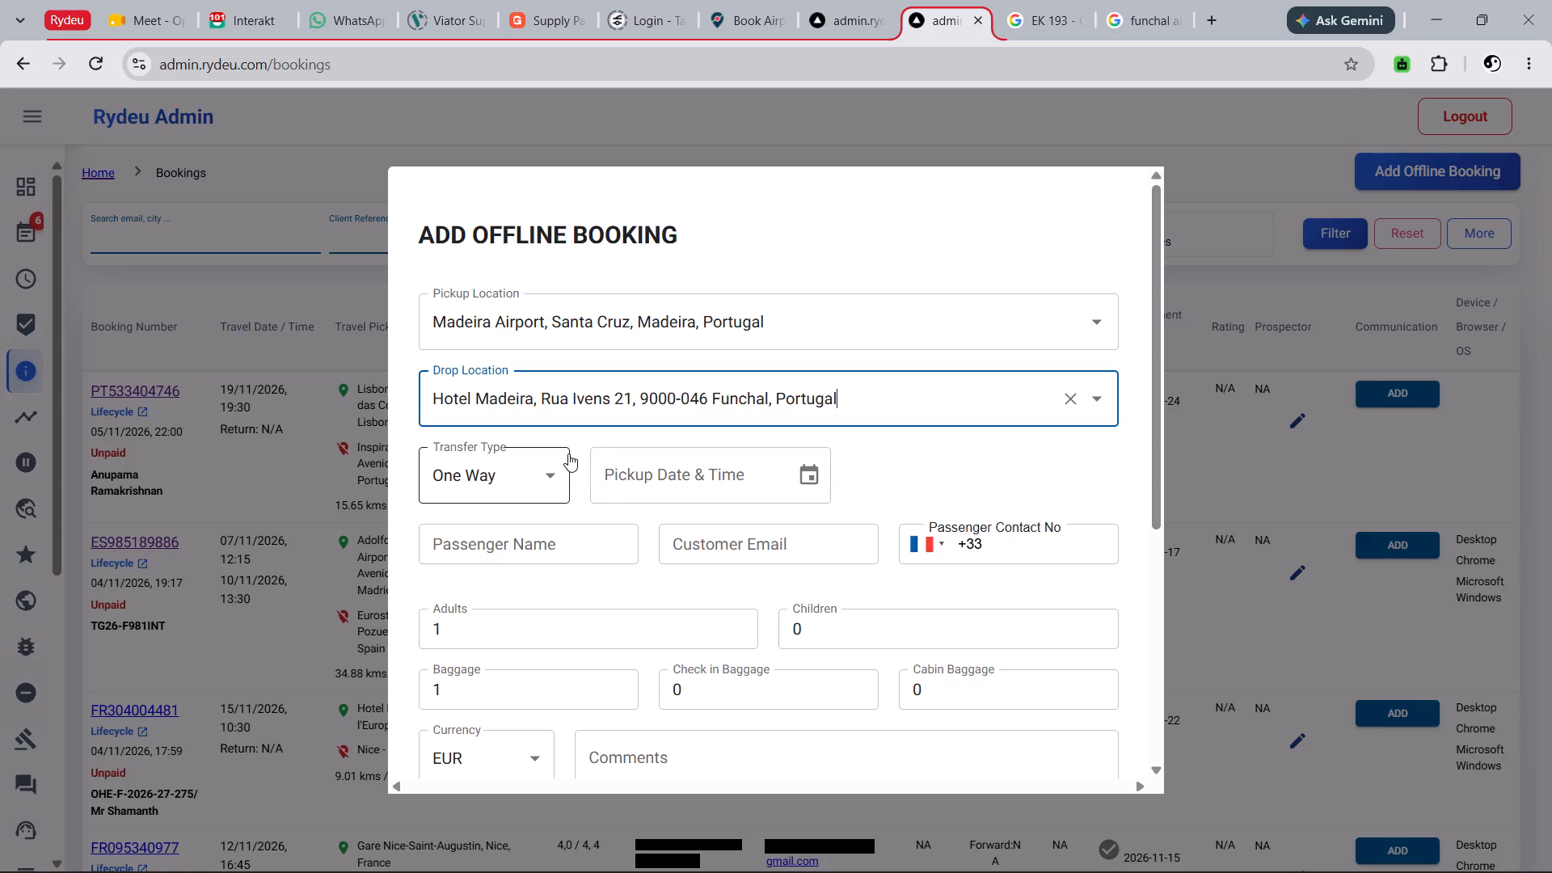
{"action": "left_click", "coordinate": [893, 460]}
Open the passenger name for entry in the offline booking form.
{"action": "left_click", "coordinate": [522, 550]}
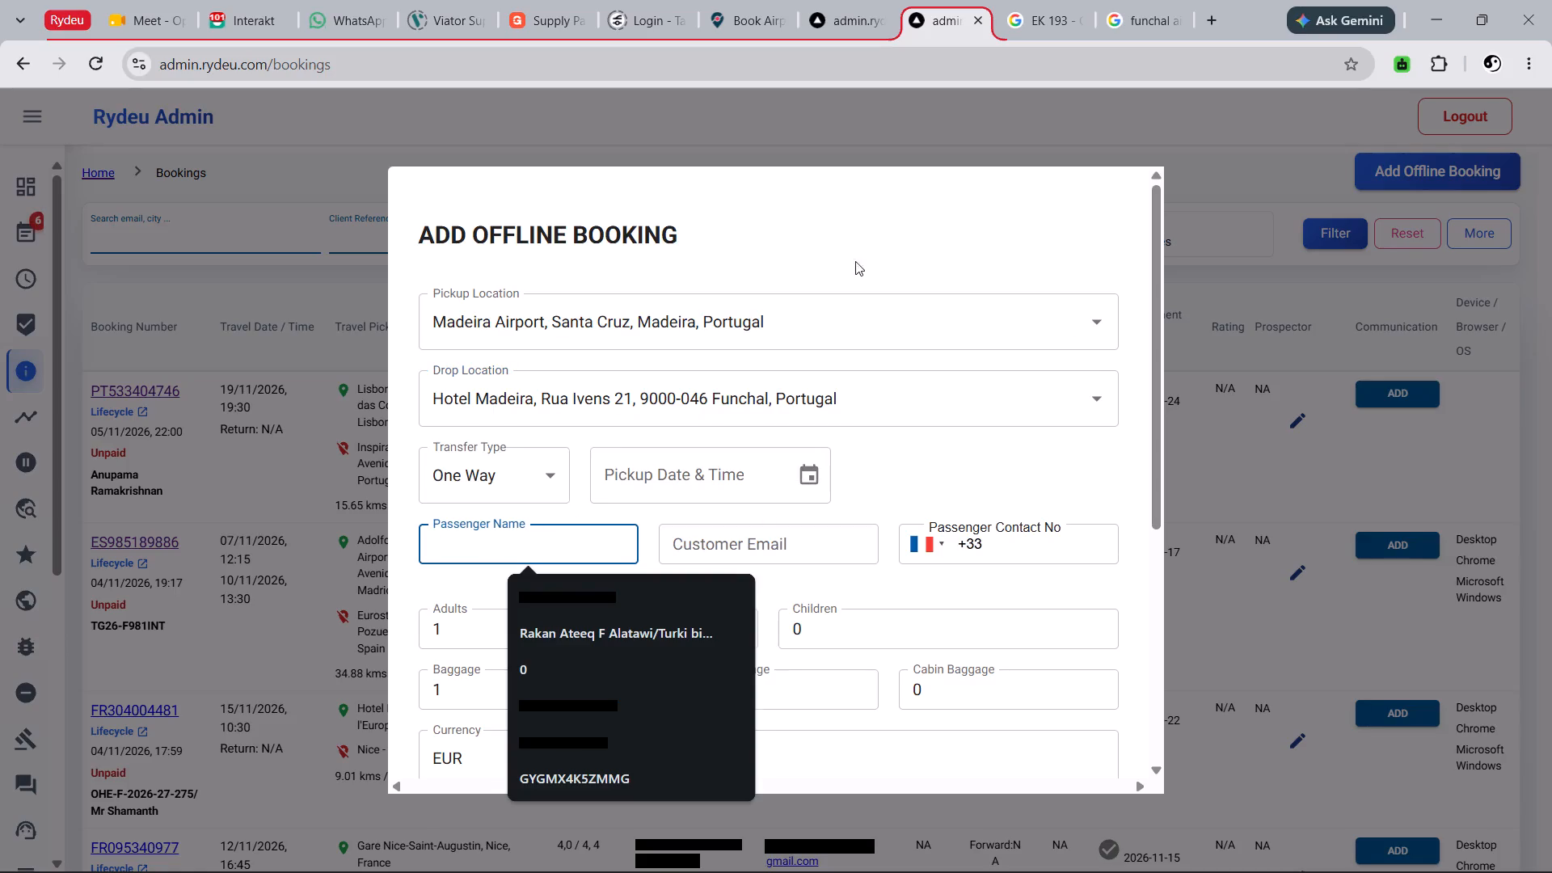
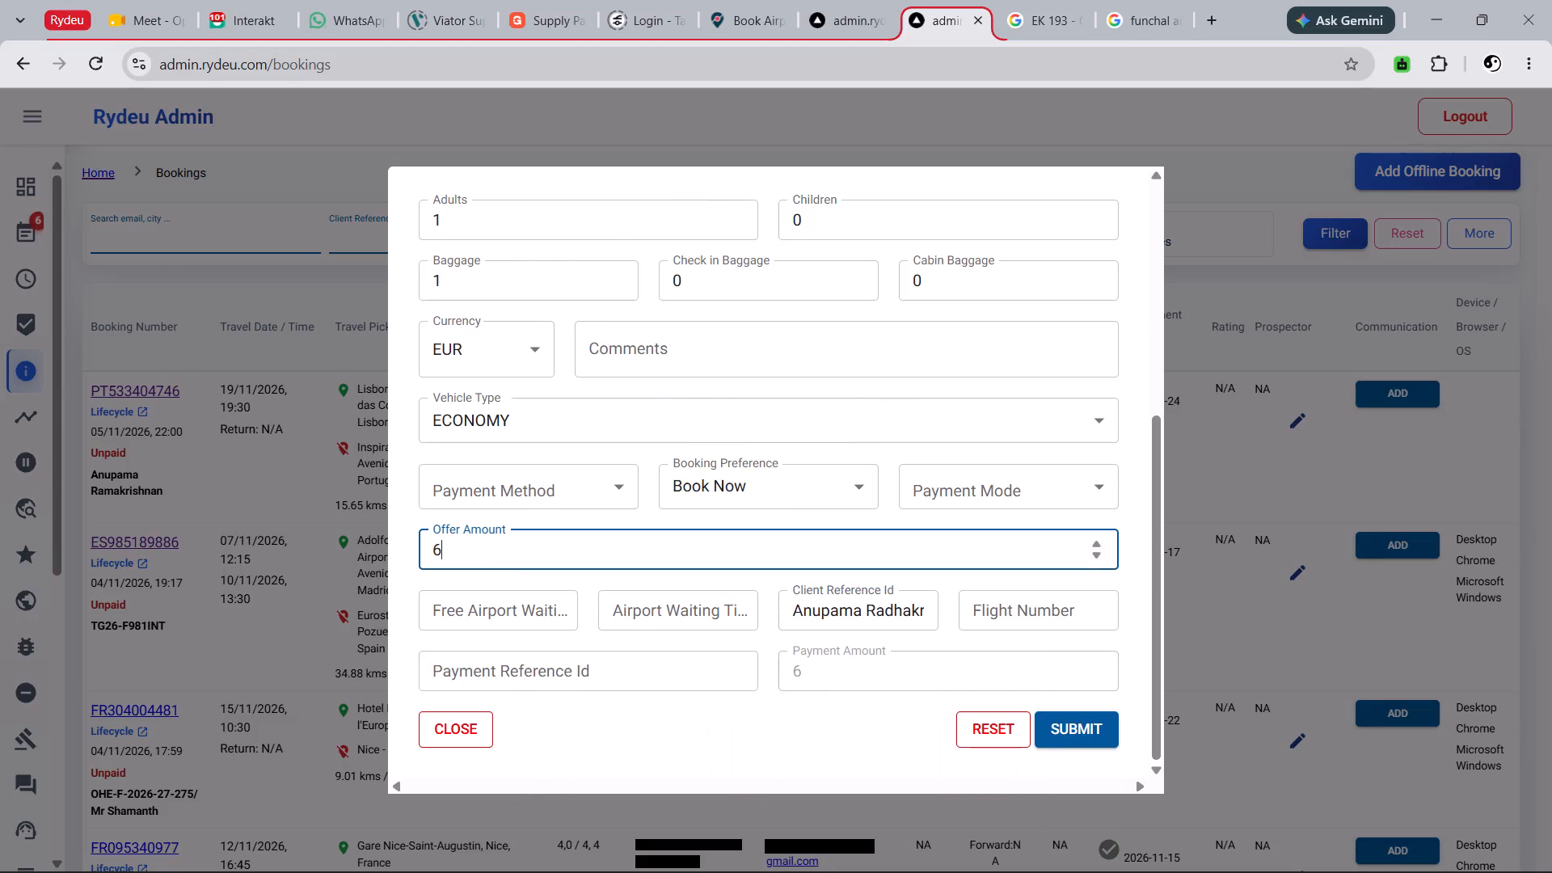
Set the offline booking's payment method to Postpaid.
{"action": "left_click", "coordinate": [540, 491]}
{"action": "left_click", "coordinate": [514, 601]}
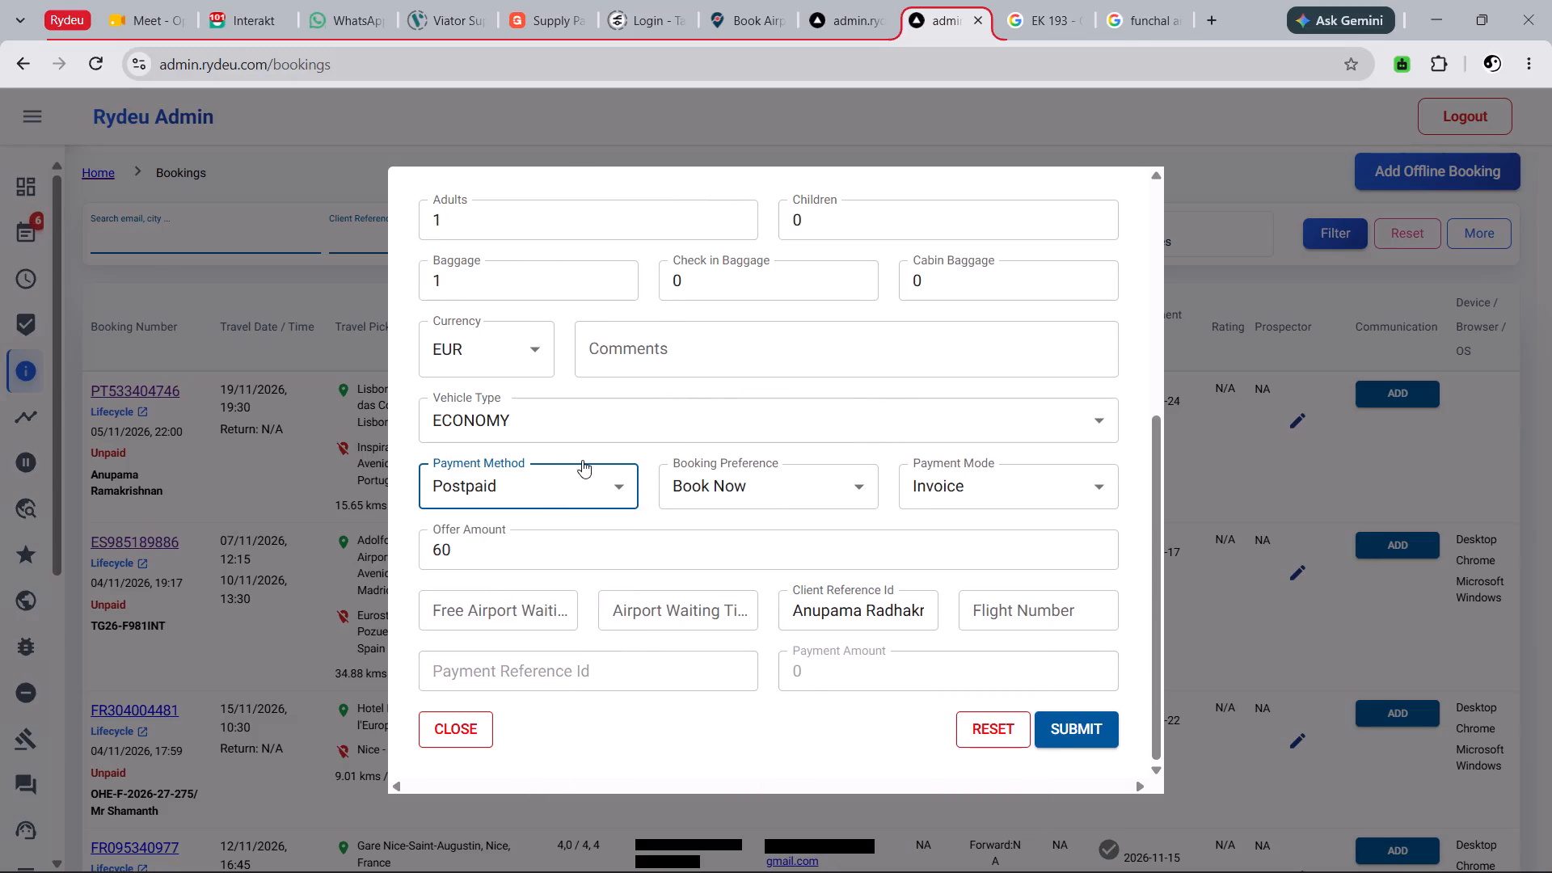
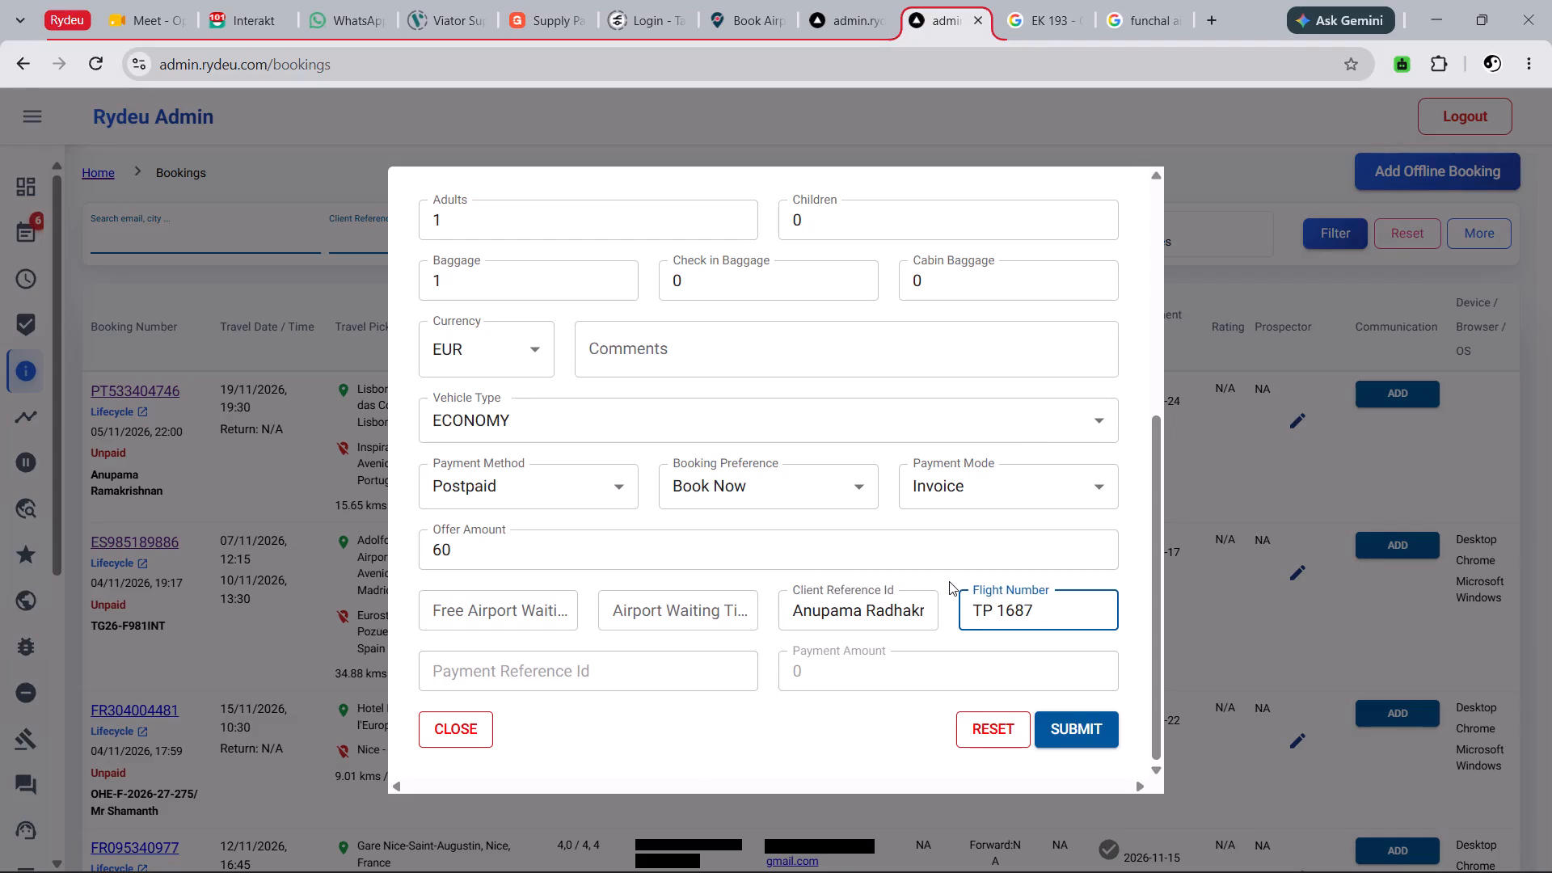
Finalize the flight number as TP 1687 and check the start and end of the client reference ID.
{"action": "key", "text": "BackSpace"}
{"action": "left_click", "coordinate": [792, 596]}
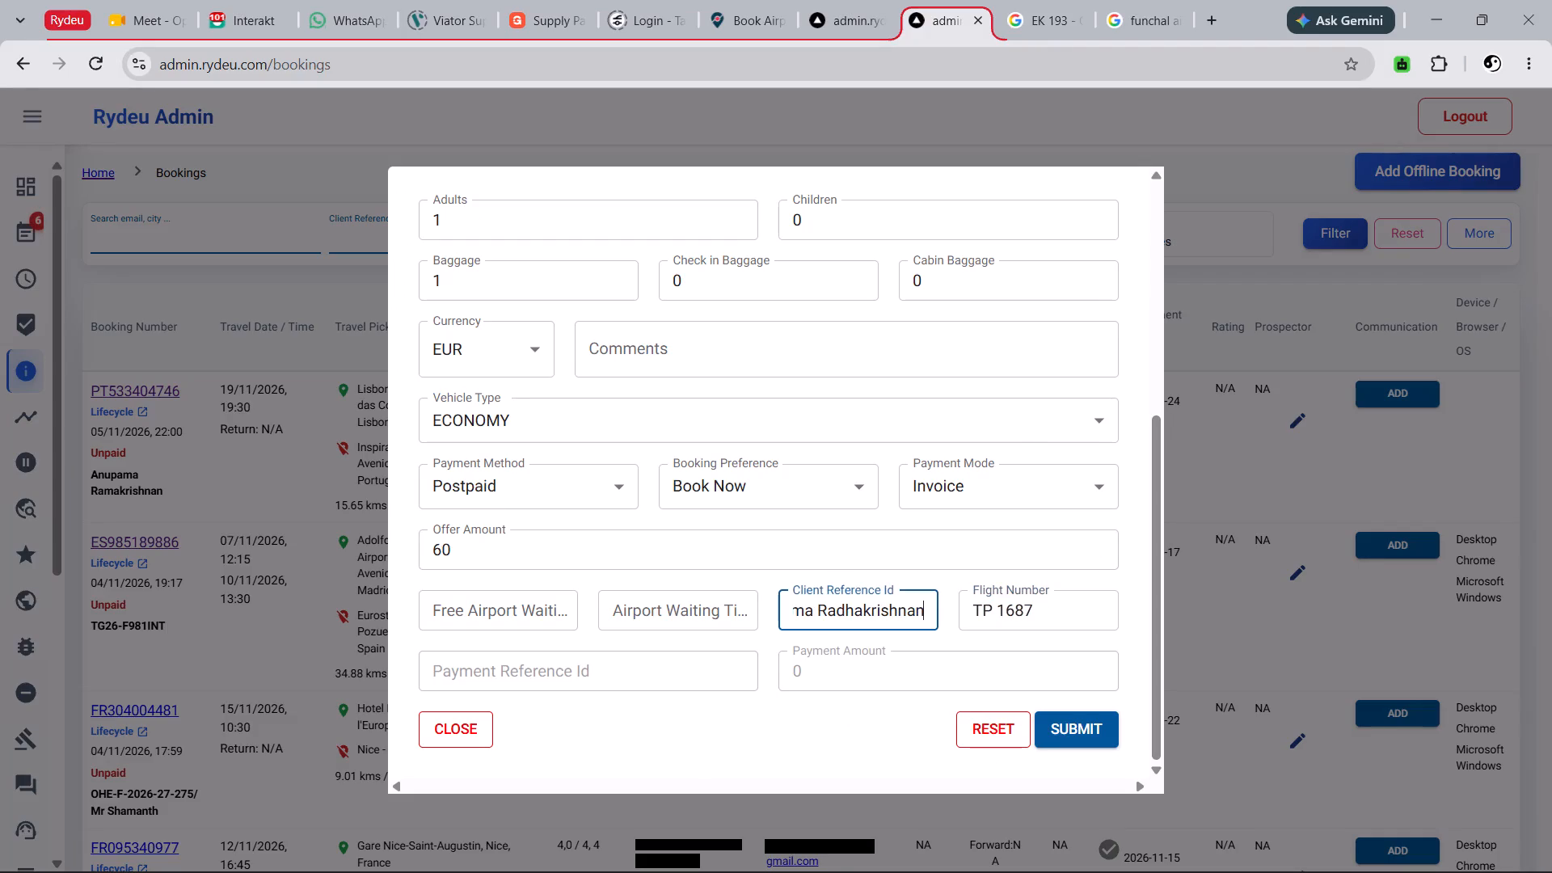
{"action": "left_click", "coordinate": [796, 606]}
{"action": "key", "text": "Home"}
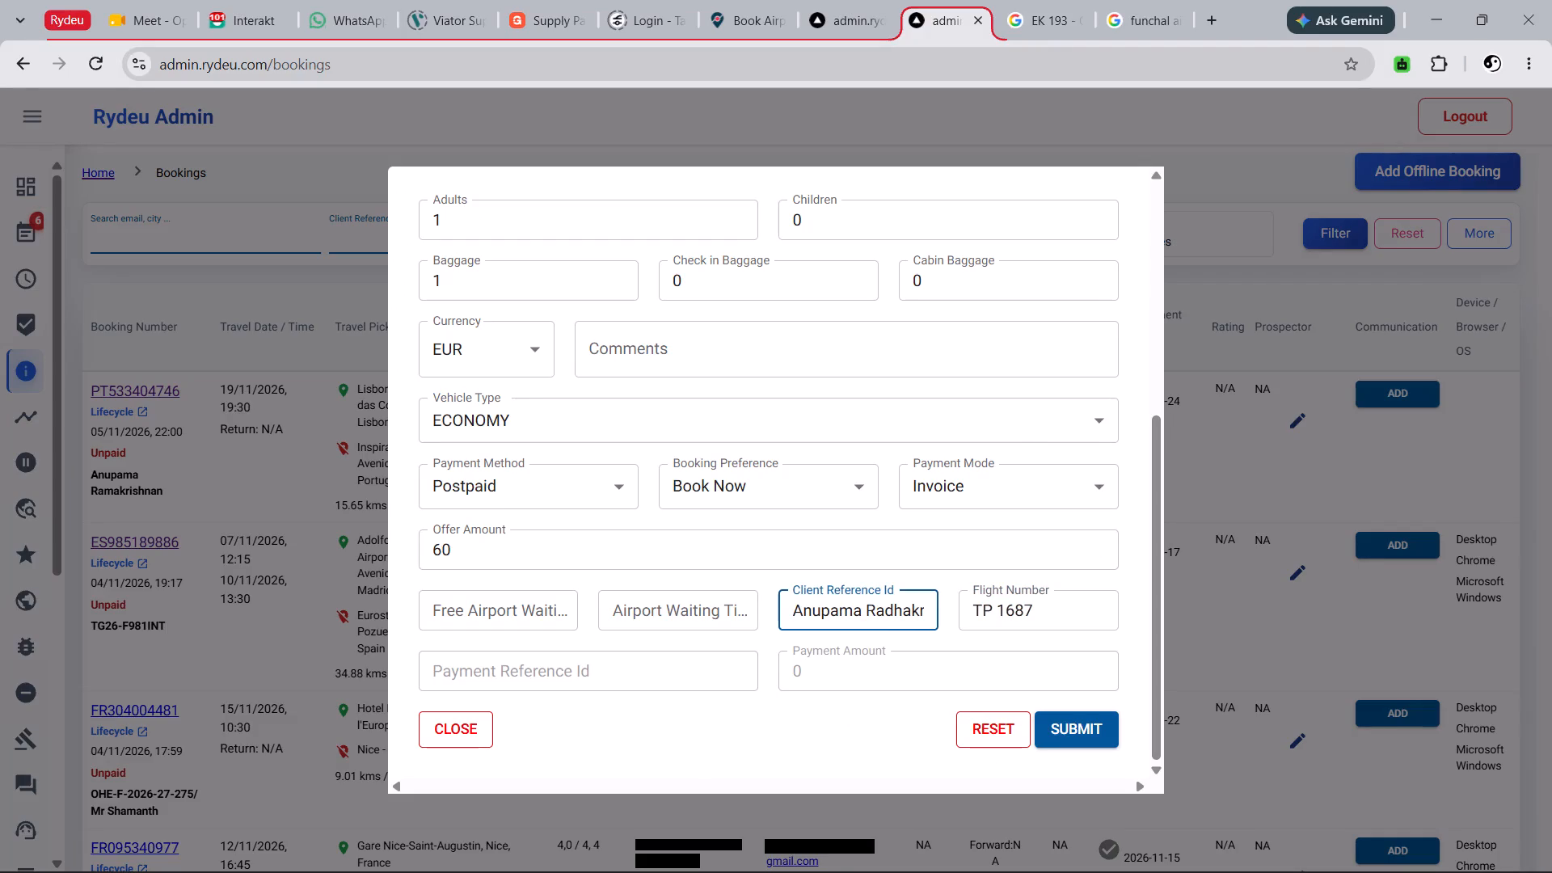
{"action": "left_click", "coordinate": [769, 597]}
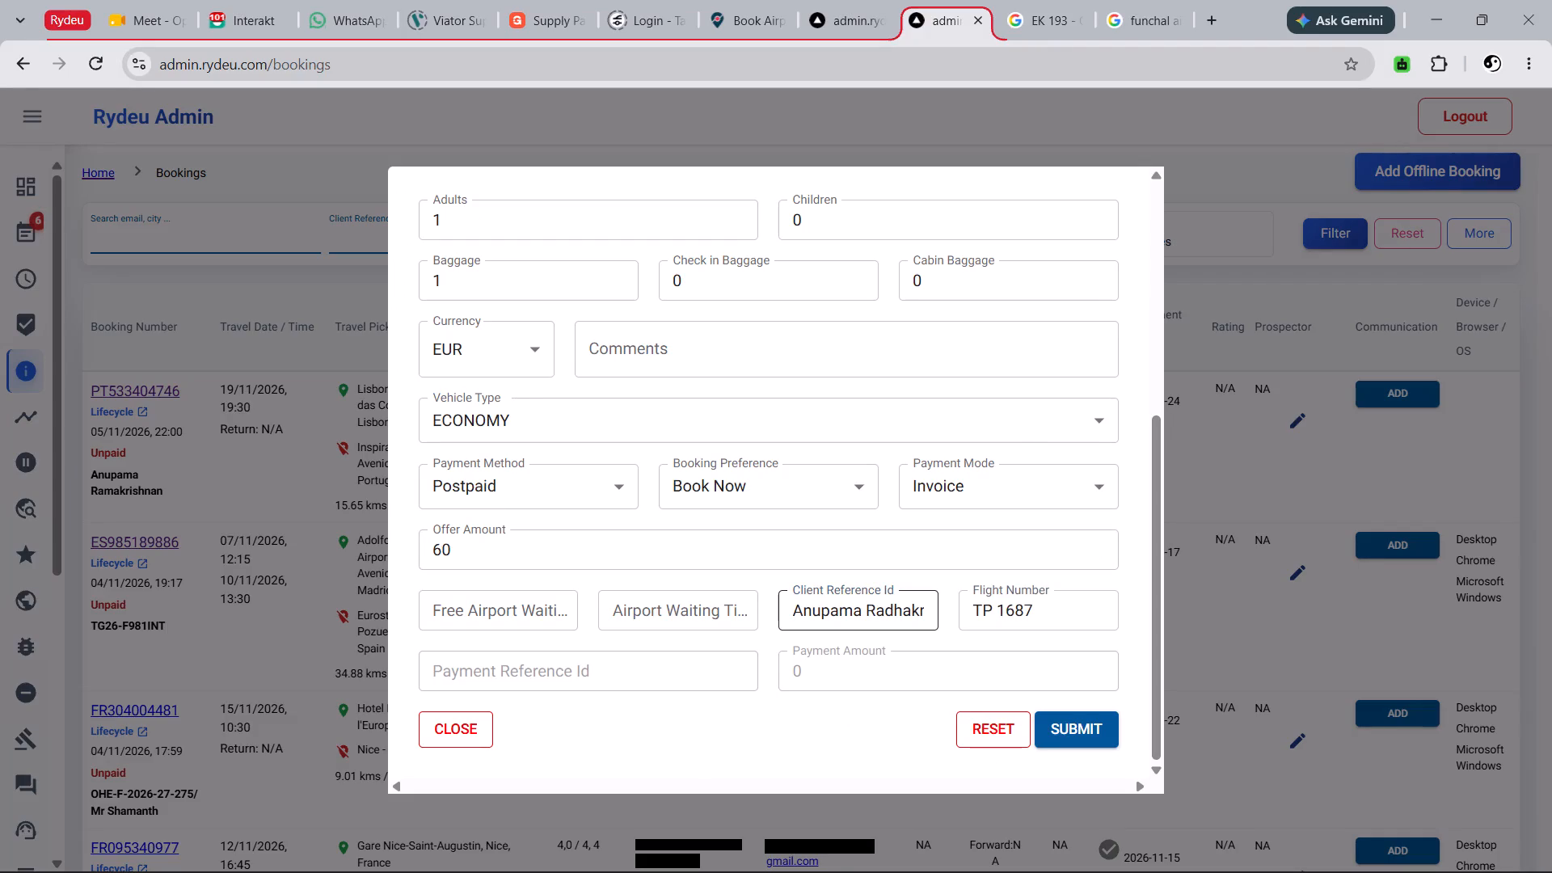
Set the booking's check-in baggage and cabin baggage to 1 each.
{"action": "scroll", "coordinate": [778, 597], "scroll_direction": "up", "scroll_amount": 1}
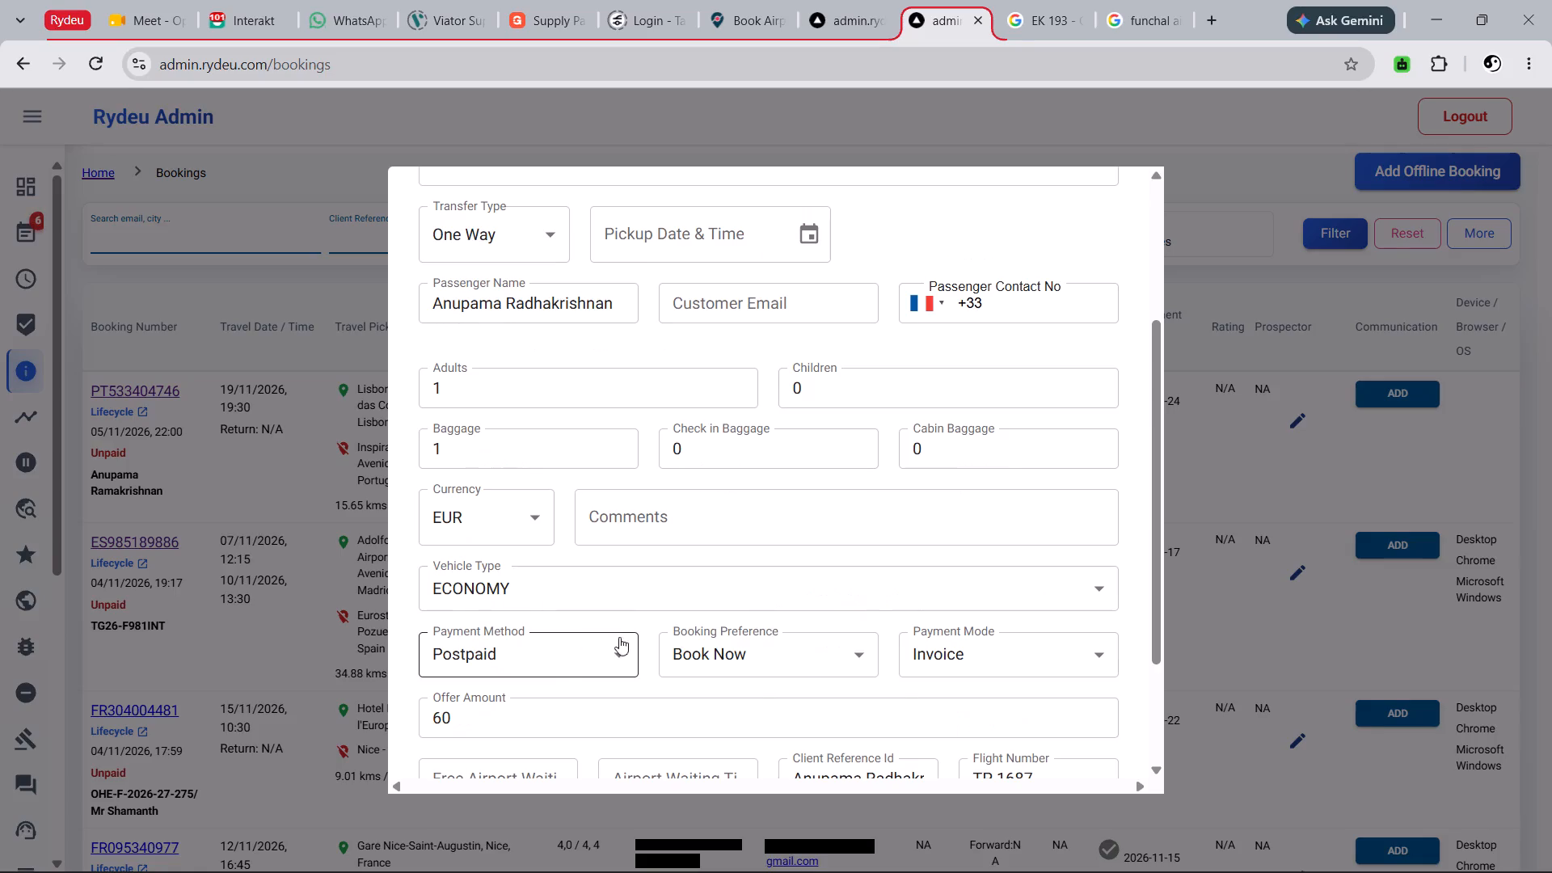
{"action": "scroll", "coordinate": [769, 542], "scroll_direction": "up", "scroll_amount": 1}
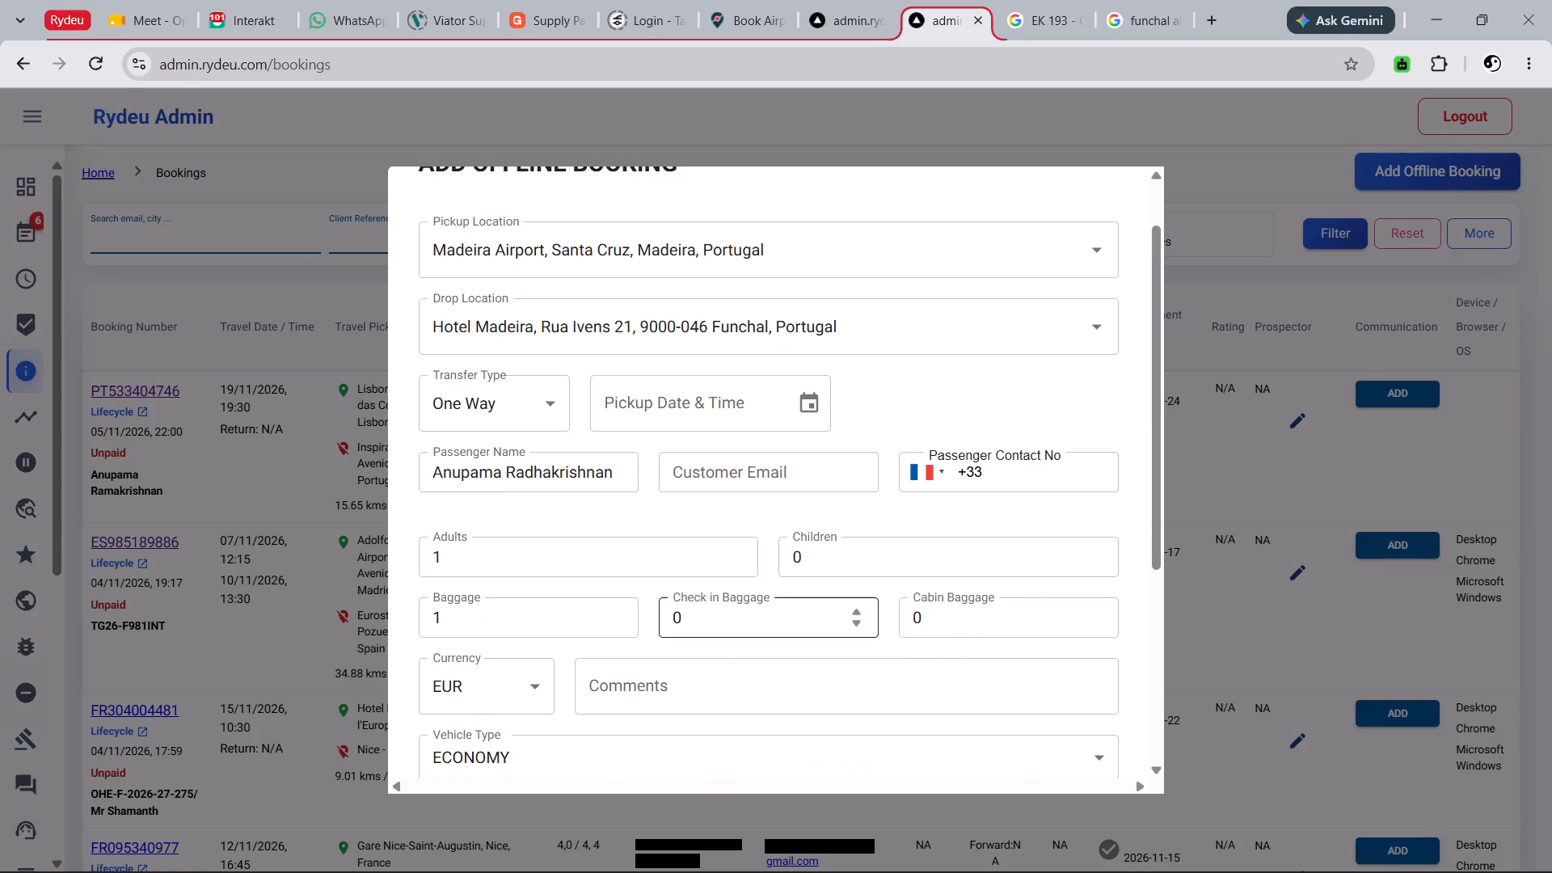
{"action": "left_click", "coordinate": [761, 622]}
{"action": "key", "text": "1"}
{"action": "left_click", "coordinate": [942, 616]}
{"action": "key", "text": "1"}
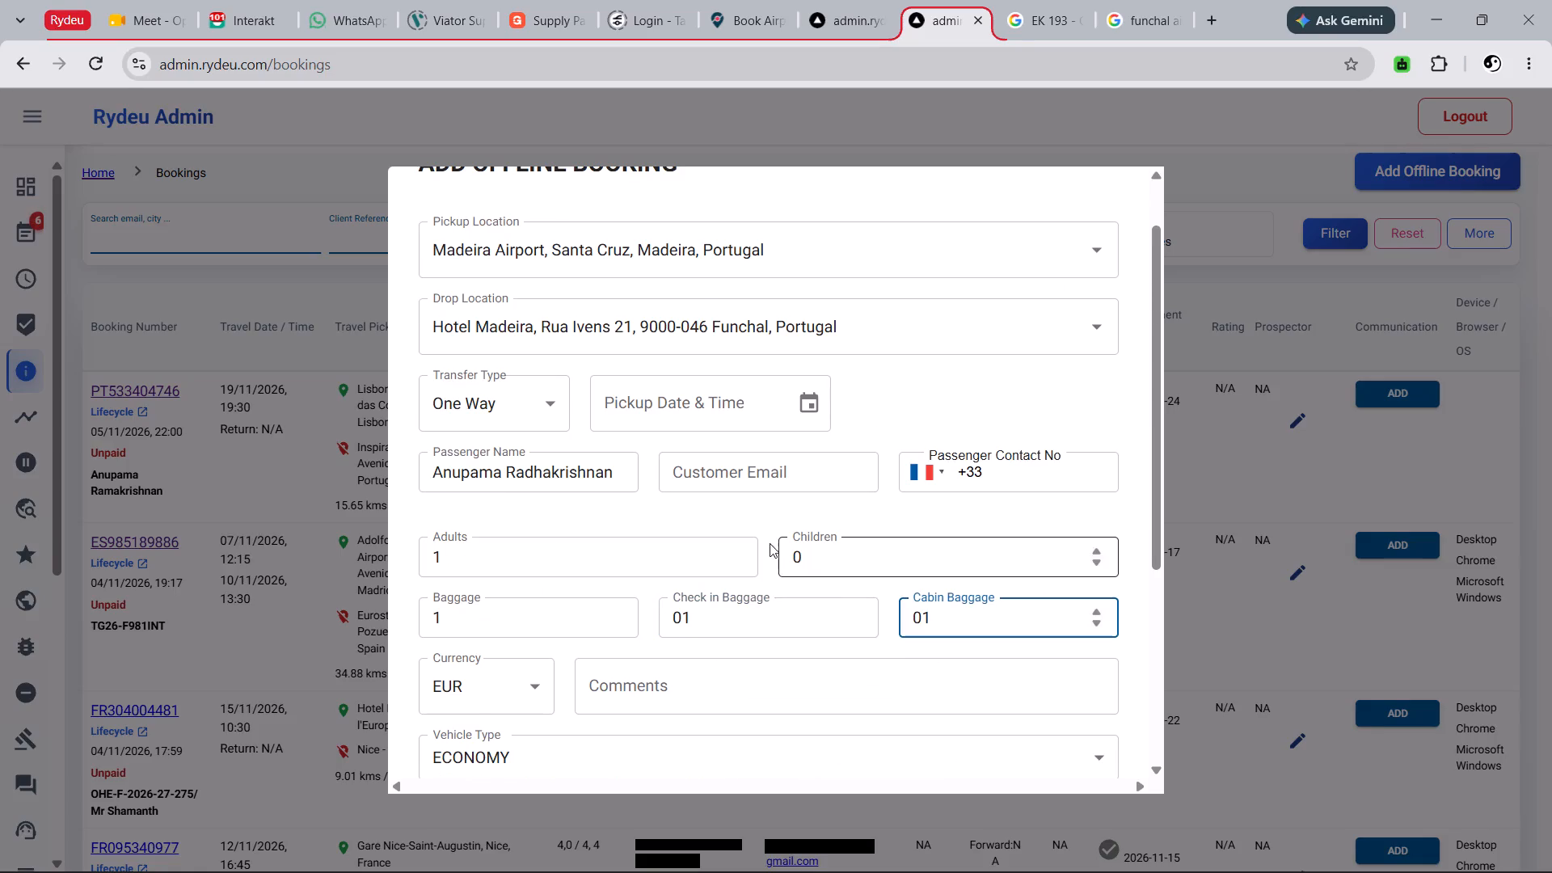
Copy the Joy n crew email from the Rydeu Excel workbook's DATA sheet into the booking's customer email in Chrome.
{"action": "left_click", "coordinate": [764, 516]}
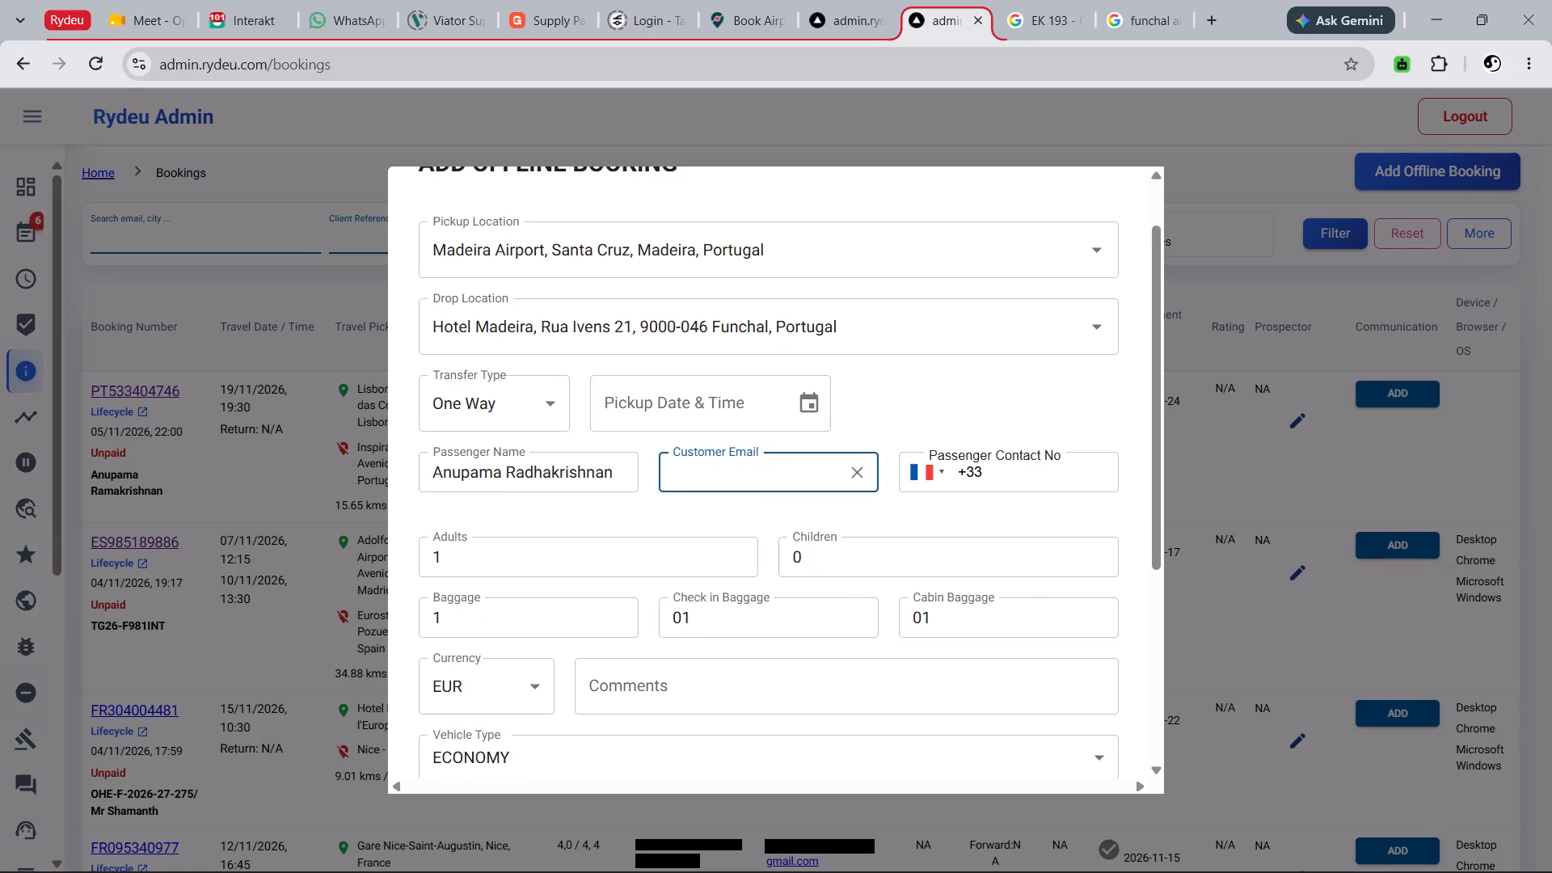
{"action": "key", "text": "alt+Tab"}
{"action": "key", "text": "alt+Tab"}
{"action": "key", "text": "alt+Tab"}
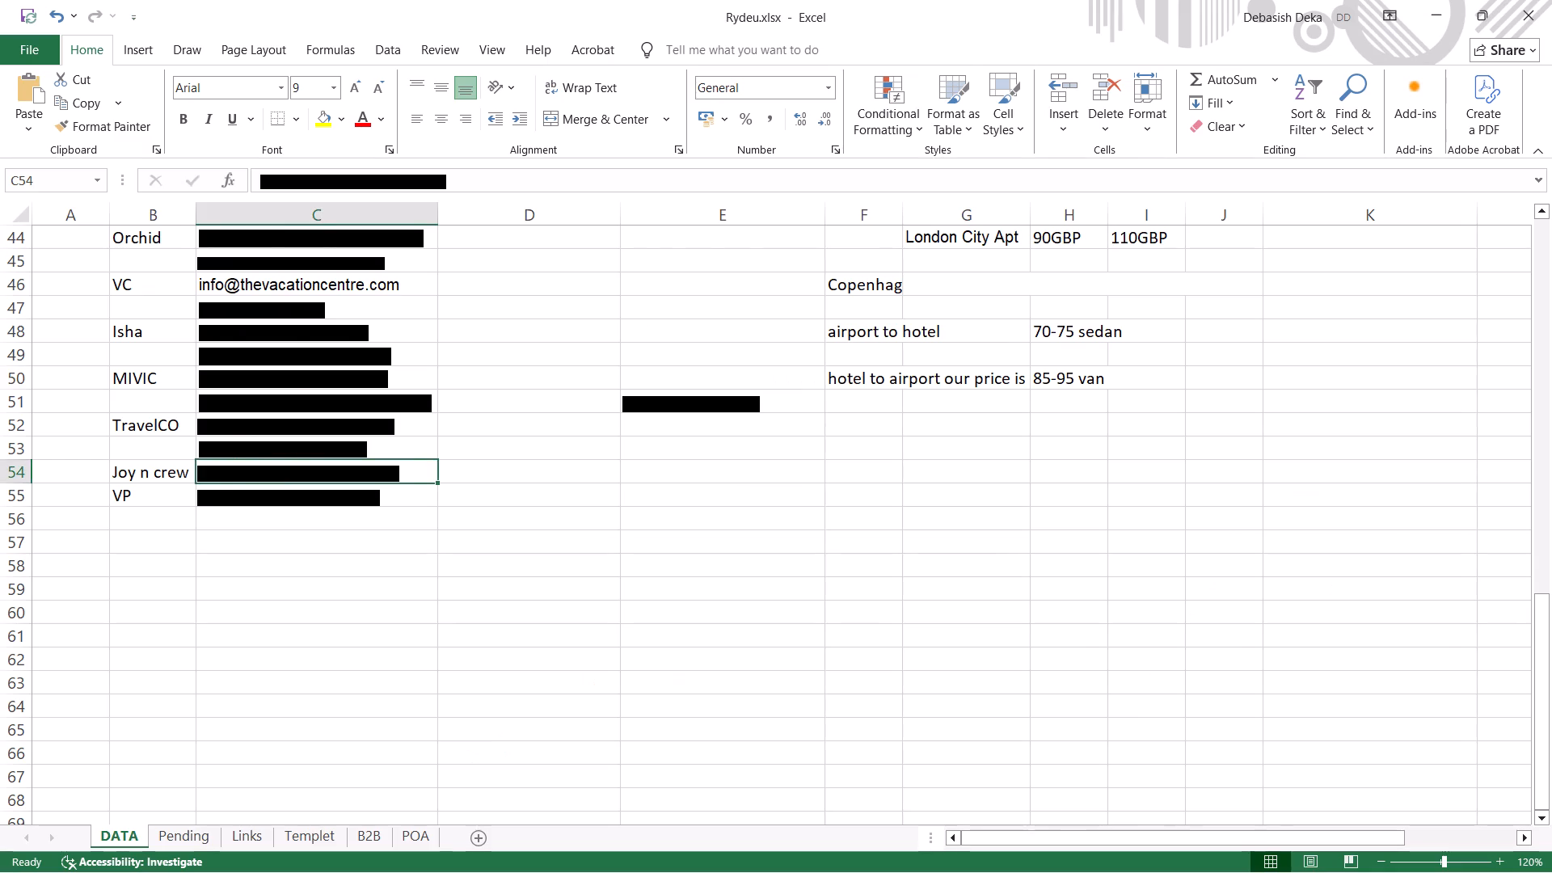
{"action": "key", "text": "ctrl+c"}
{"action": "key", "text": "alt+Tab"}
{"action": "key", "text": "ctrl+v"}
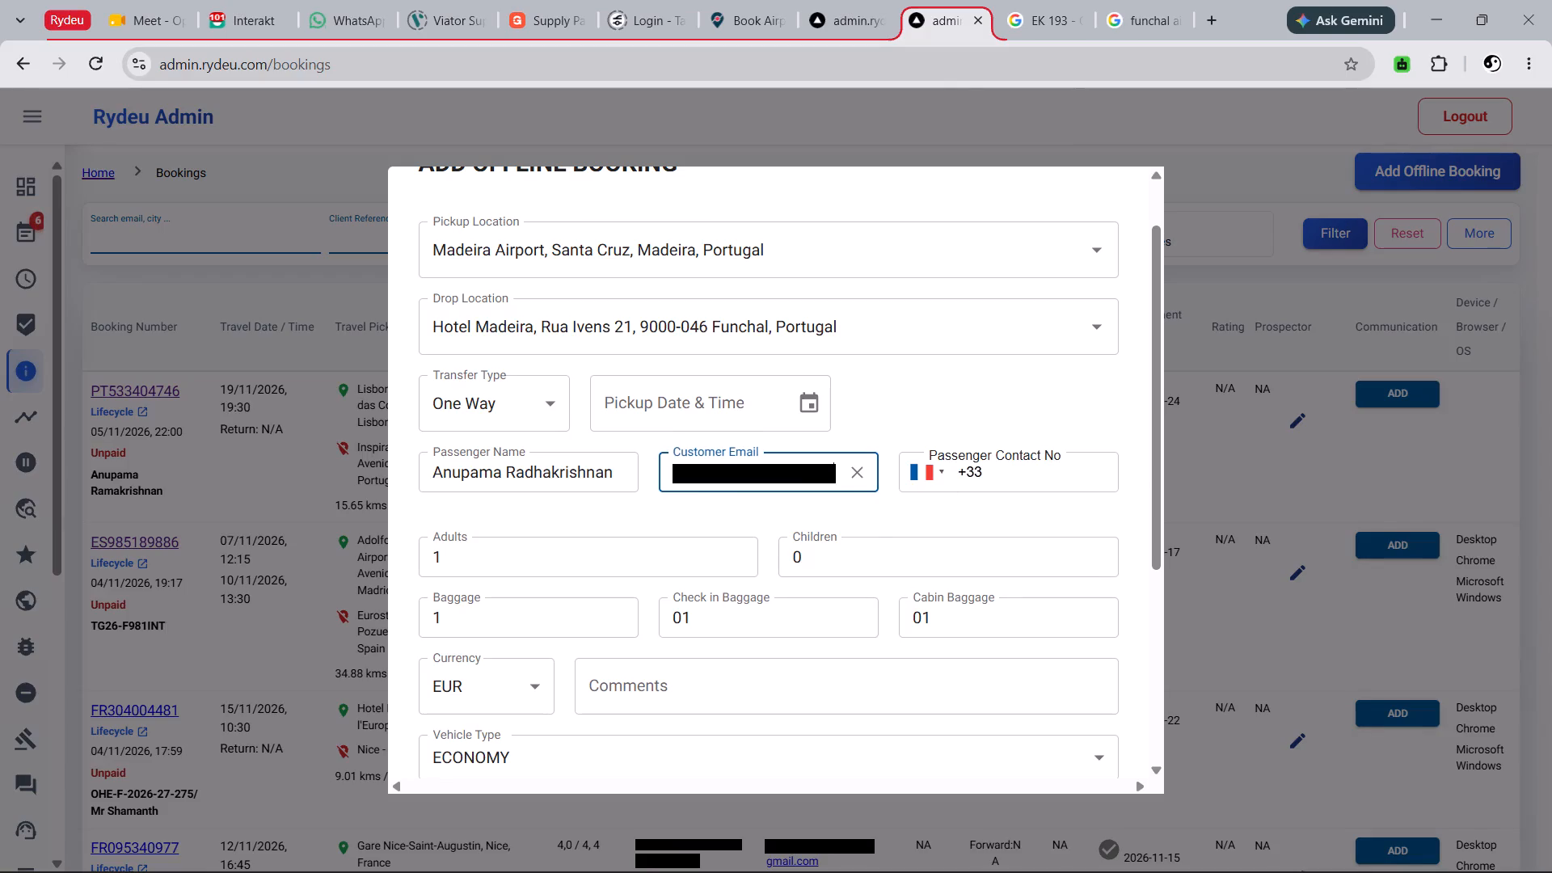
Replace the passenger contact number's country code with the placeholder 000.
{"action": "left_click", "coordinate": [1001, 477]}
{"action": "key", "text": "ctrl+a"}
{"action": "type", "text": "000"}
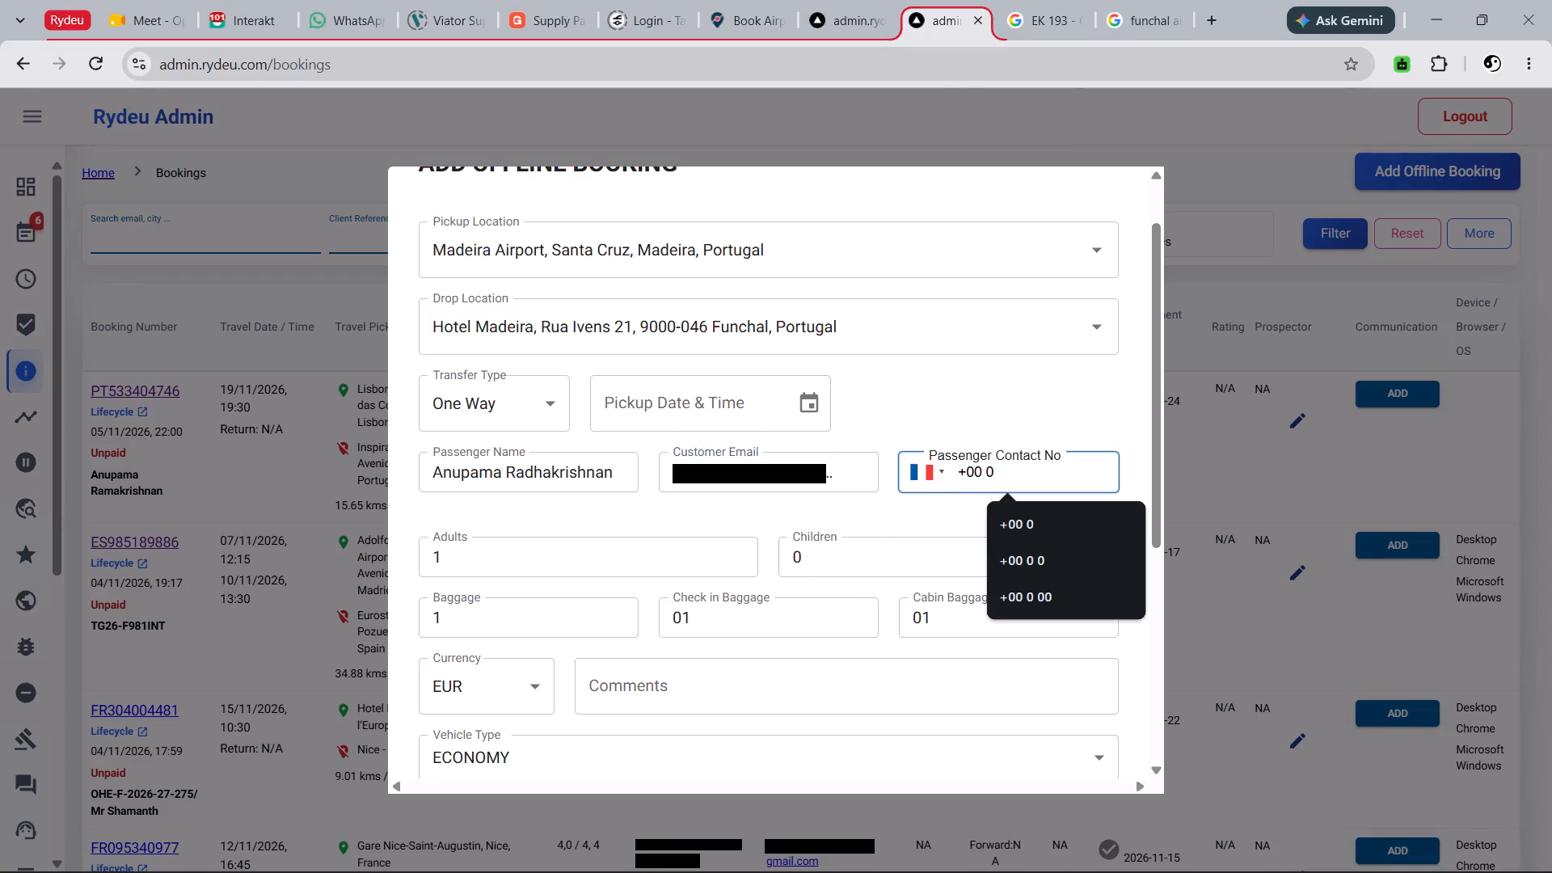
{"action": "left_click", "coordinate": [863, 386]}
Open the pickup date and time selection for the Madeira Airport transfer.
{"action": "scroll", "coordinate": [863, 386], "scroll_direction": "up", "scroll_amount": 2}
{"action": "left_click", "coordinate": [812, 461]}
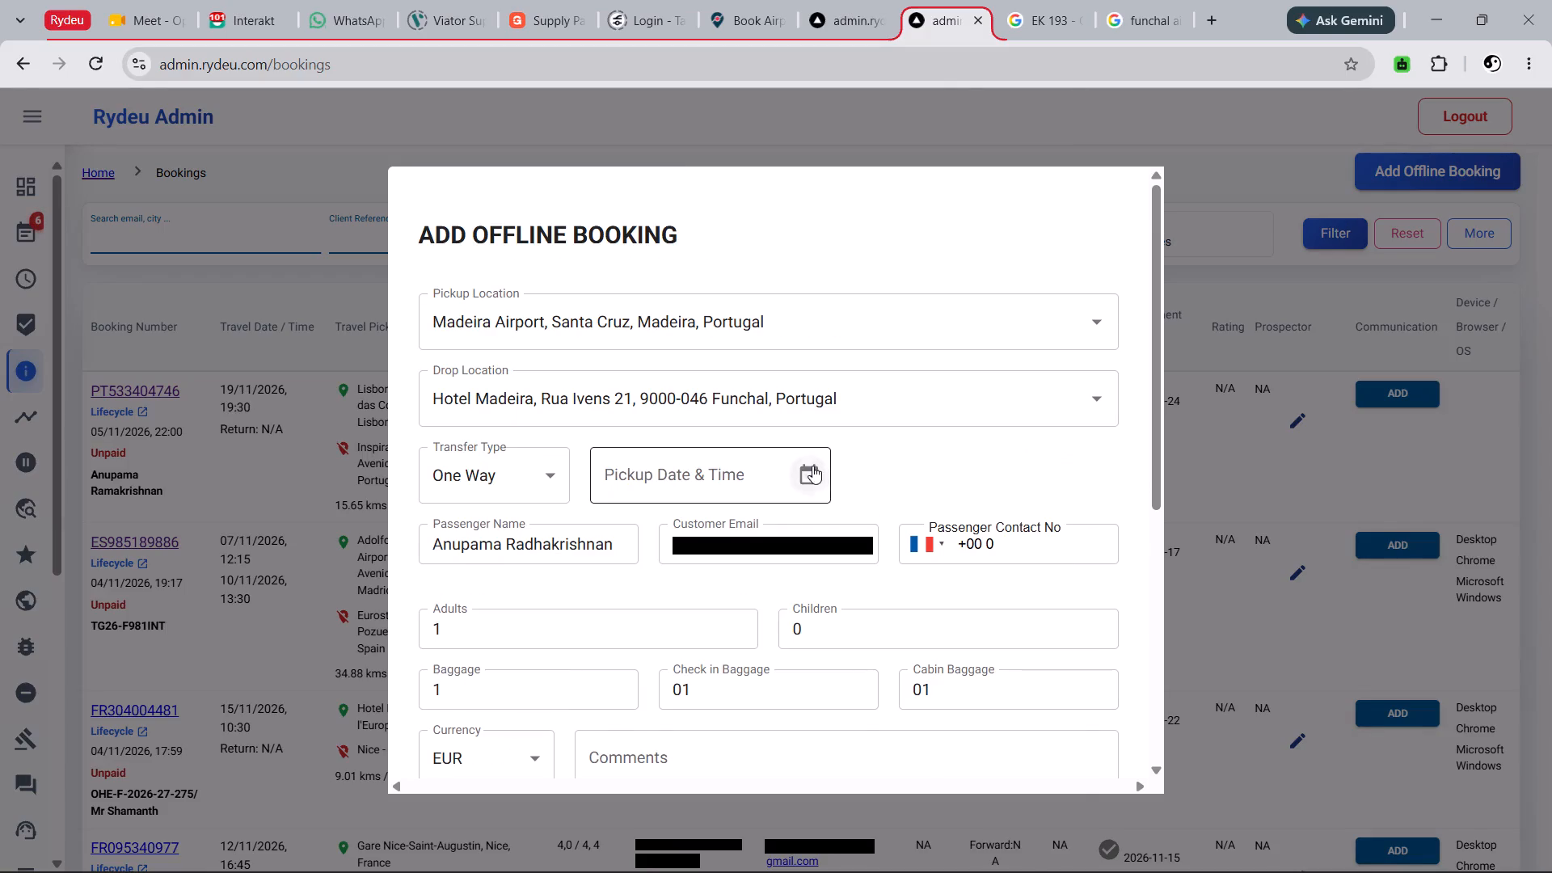
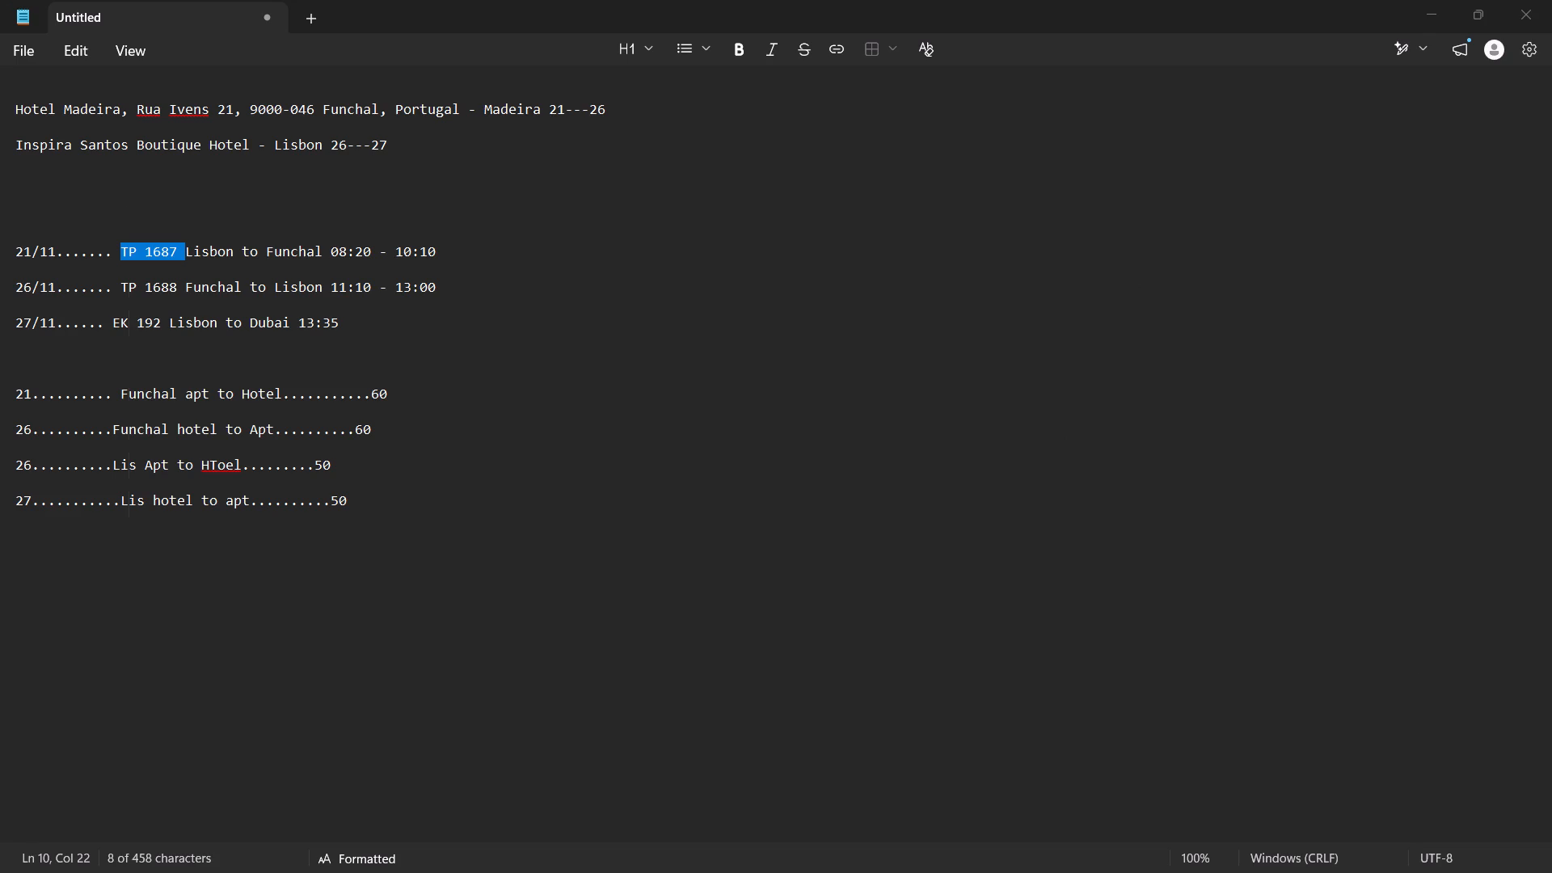
In Chrome, set the Madeira Airport booking's pickup time on 21 November 2026 to 10:30 AM.
{"action": "key", "text": "alt+Tab"}
{"action": "key", "text": "alt+Tab"}
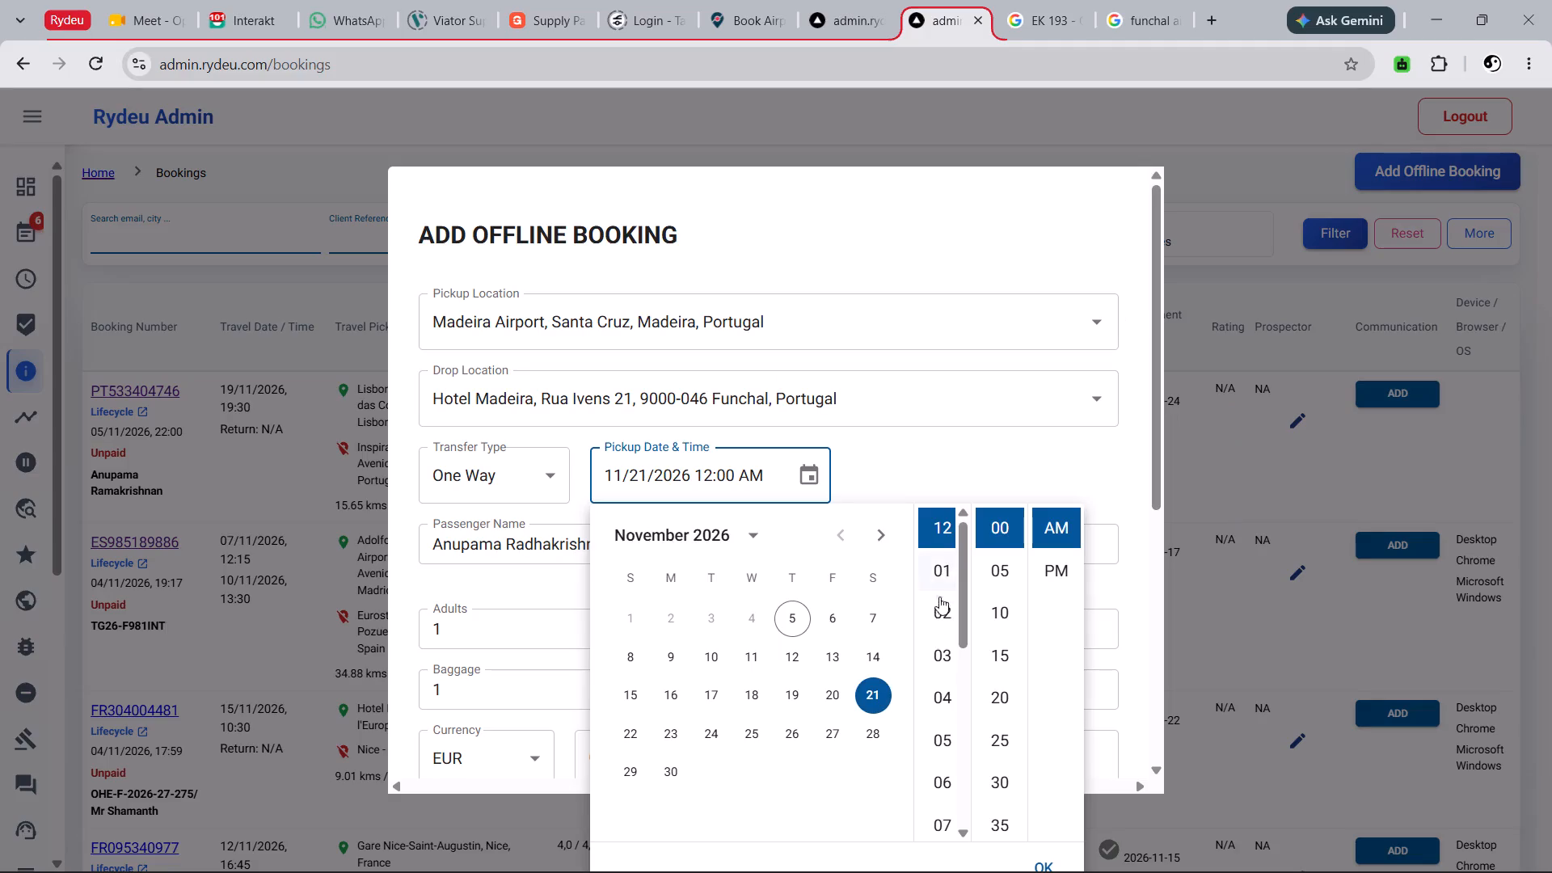
{"action": "scroll", "coordinate": [947, 694], "scroll_direction": "down", "scroll_amount": 2}
{"action": "left_click", "coordinate": [955, 625]}
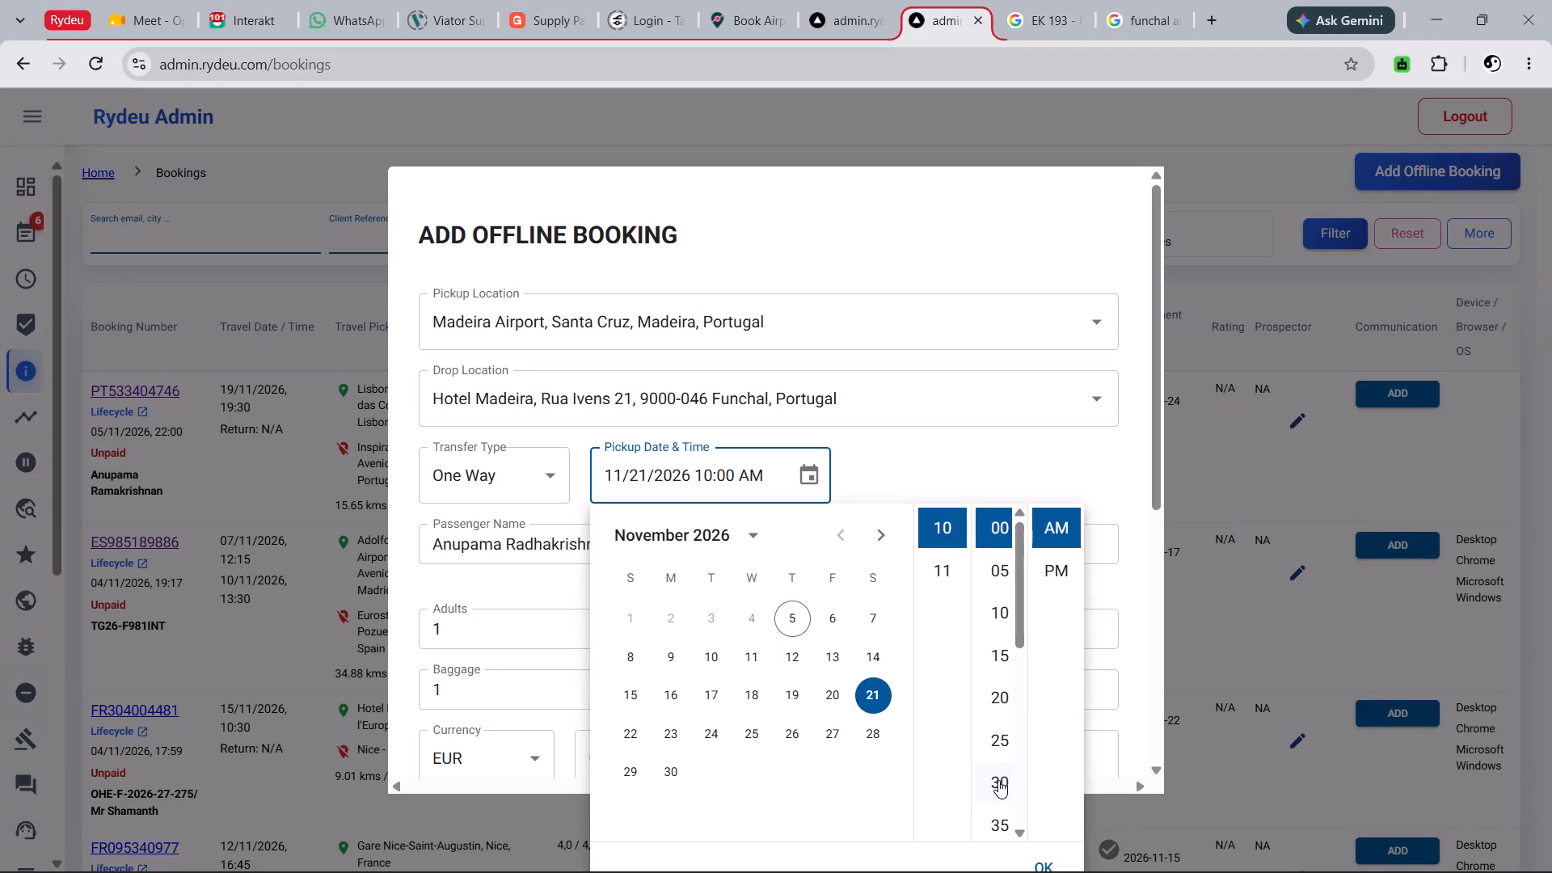
{"action": "left_click", "coordinate": [998, 780]}
{"action": "left_click", "coordinate": [1053, 523]}
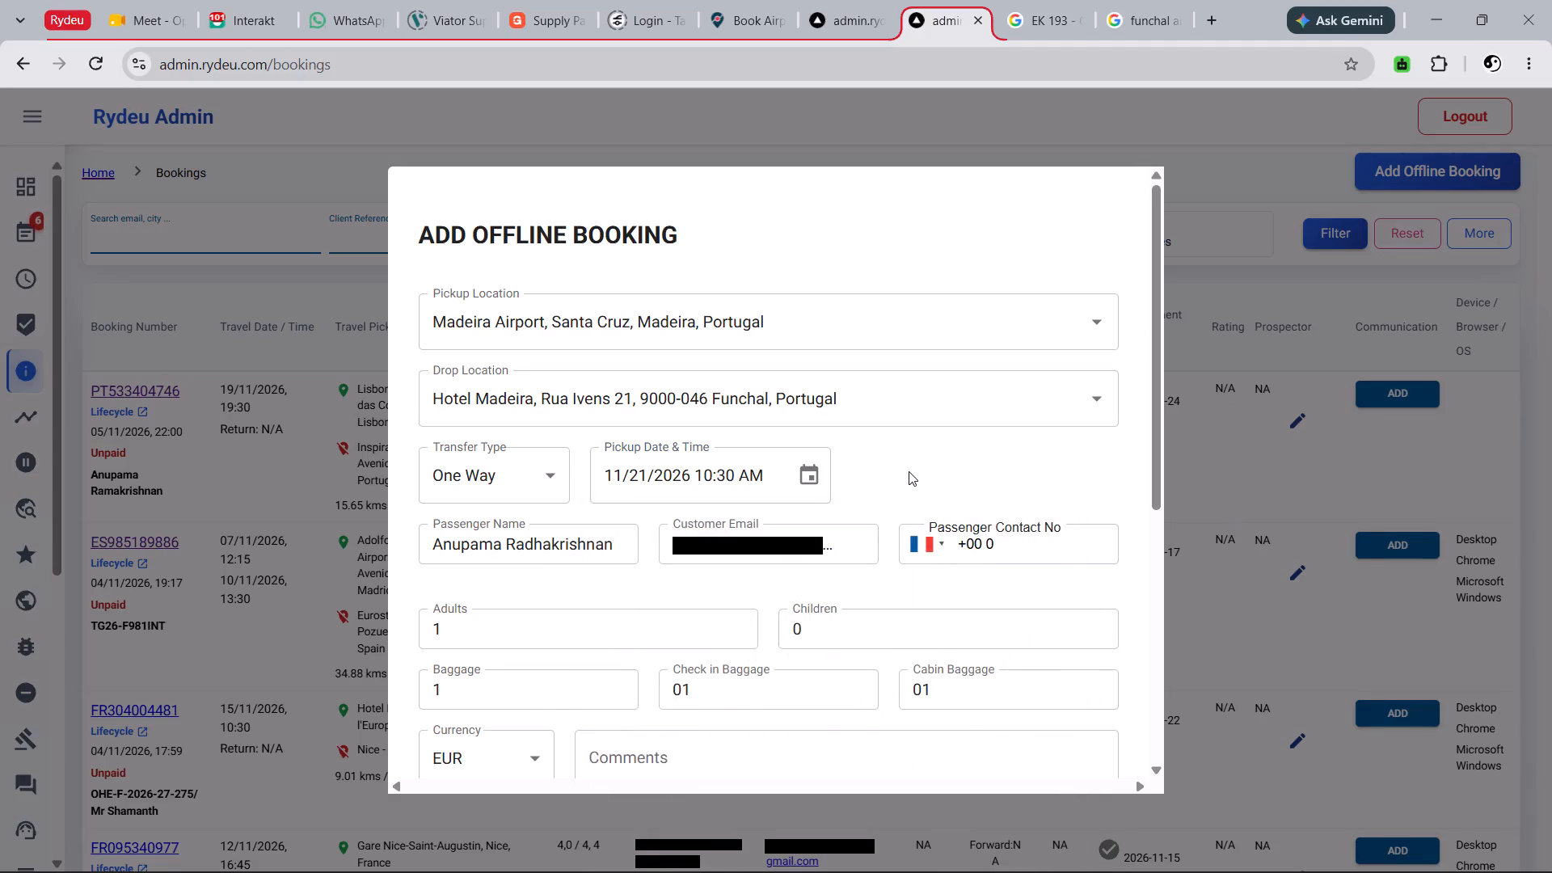
In Notepad, delete the 21/11 TP 1687 Lisbon to Funchal flight line and the extra blank lines above it.
{"action": "key", "text": "alt+Tab"}
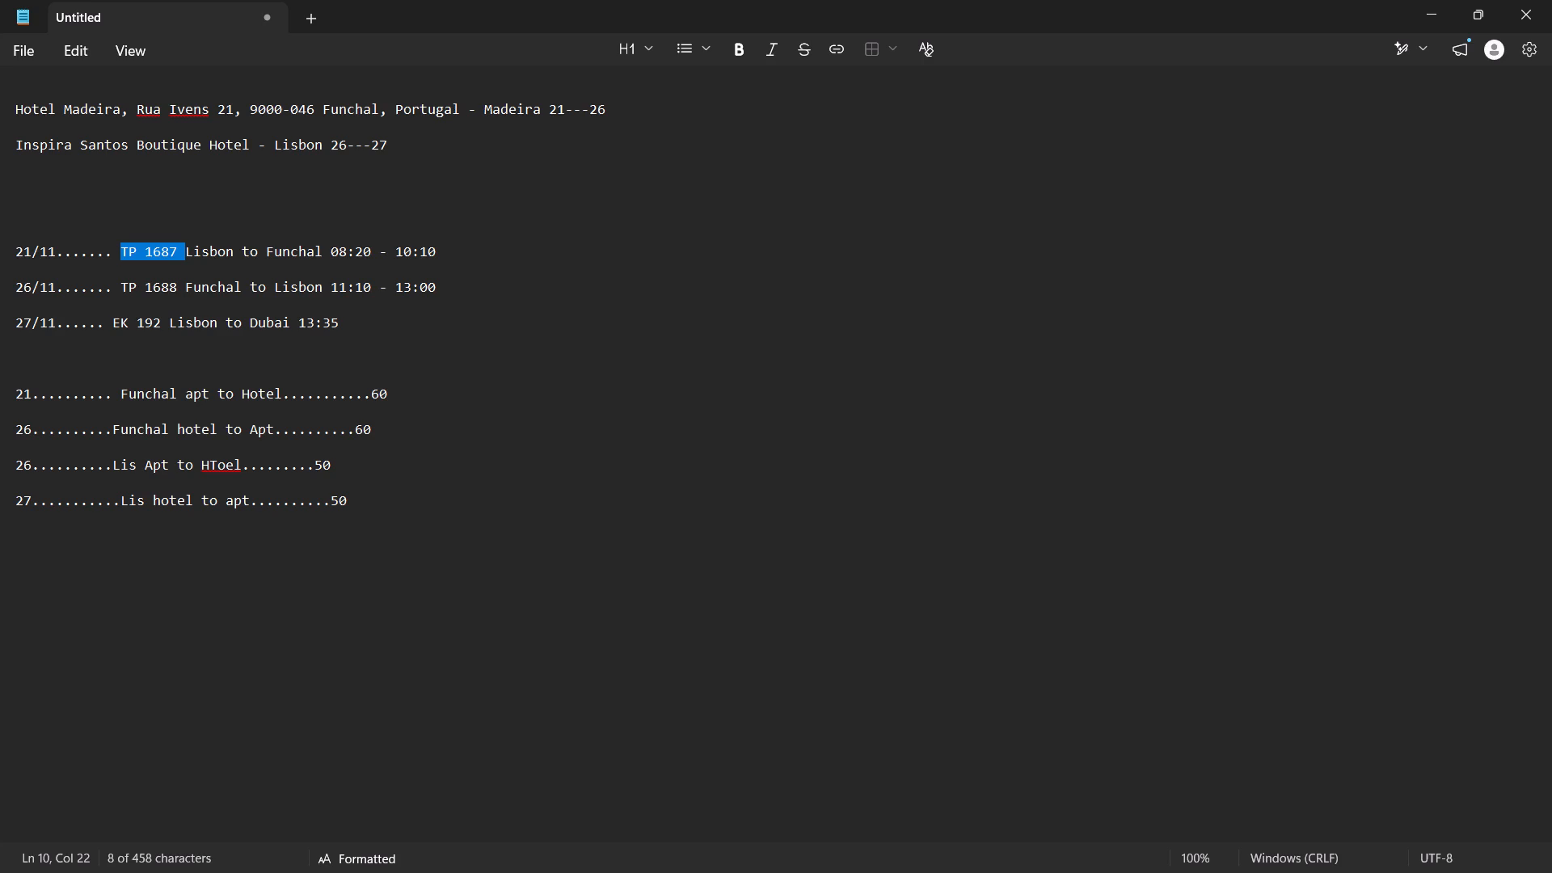
{"action": "key", "text": "ctrl+Delete"}
{"action": "key", "text": "ctrl+BackSpace"}
{"action": "key", "text": "ctrl+BackSpace"}
{"action": "key", "text": "ctrl+BackSpace"}
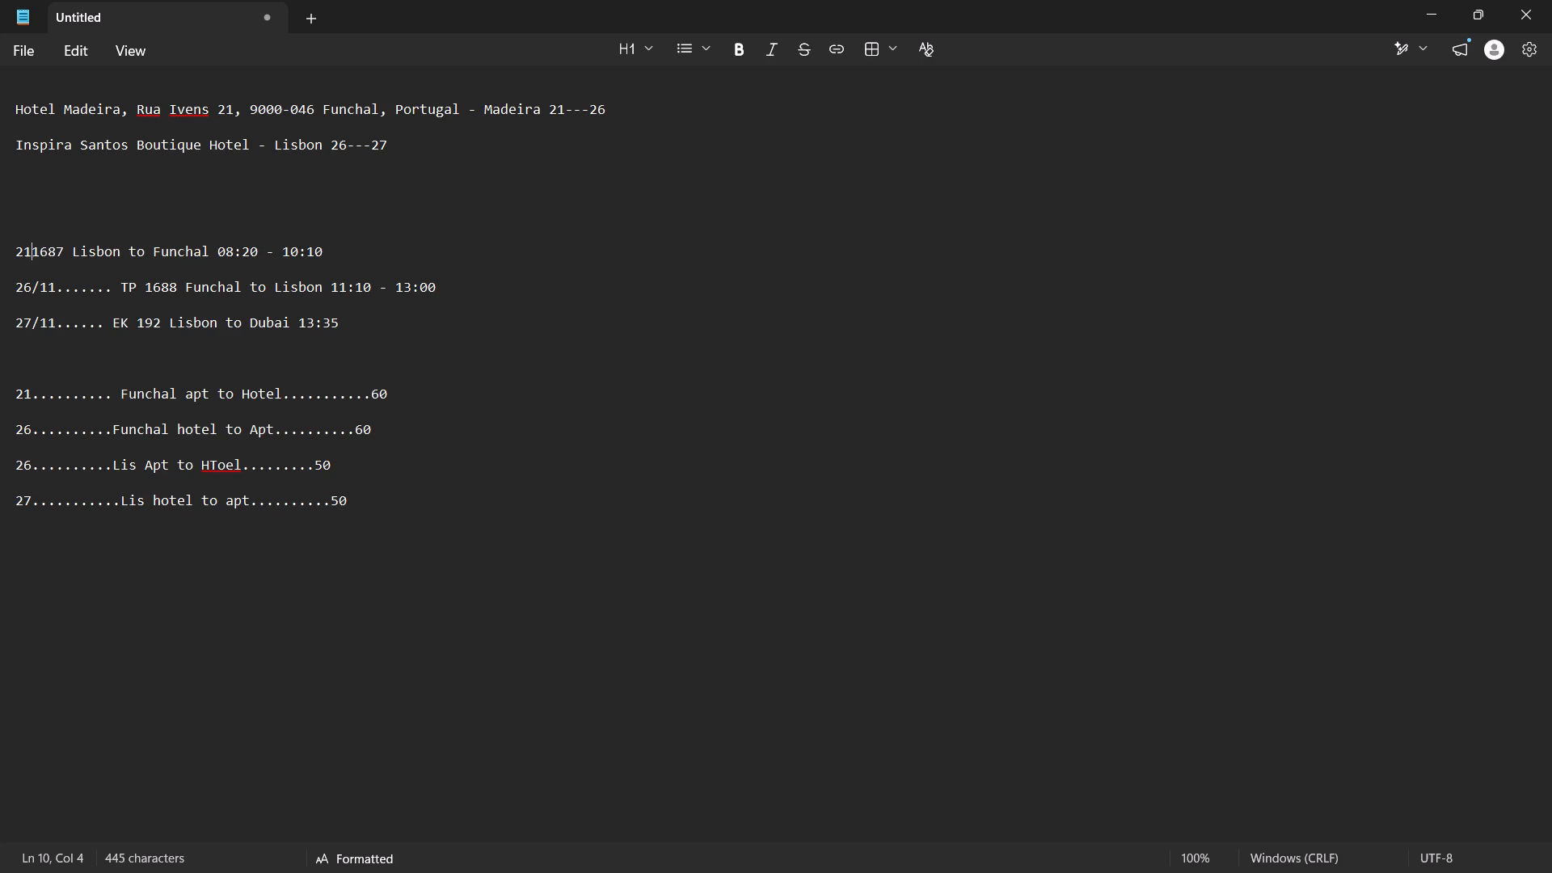
{"action": "key", "text": "ctrl+BackSpace"}
{"action": "key", "text": "ctrl+Delete"}
{"action": "key", "text": "ctrl+Delete"}
{"action": "key", "text": "ctrl+Delete"}
{"action": "key", "text": "ctrl+Delete"}
{"action": "key", "text": "ctrl+Delete"}
{"action": "key", "text": "ctrl+Delete"}
{"action": "key", "text": "ctrl+Delete"}
{"action": "key", "text": "ctrl+Delete"}
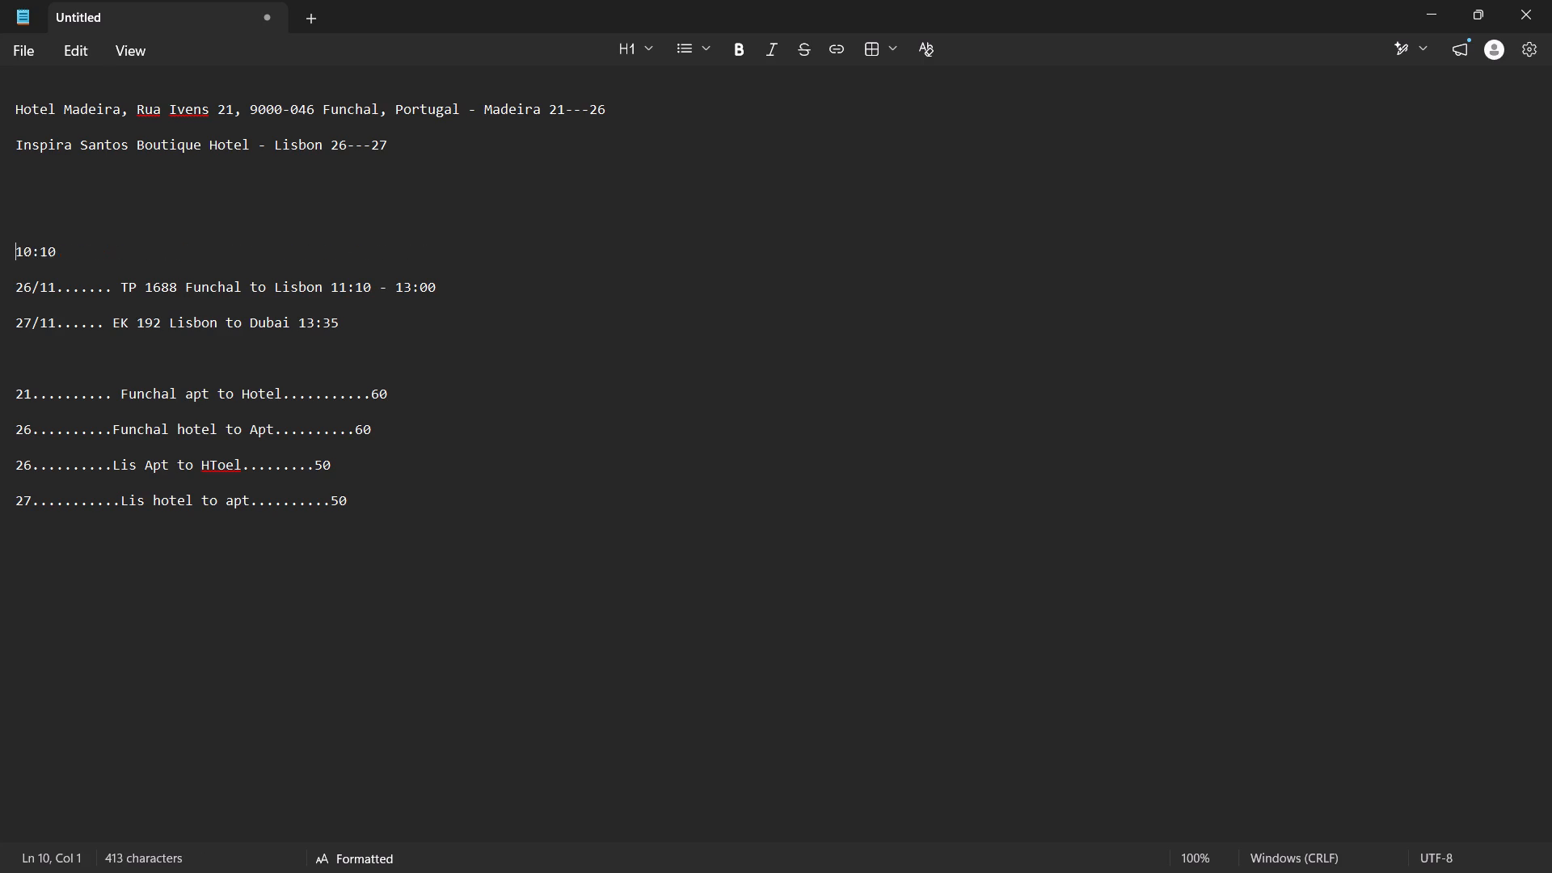
{"action": "key", "text": "ctrl+Delete"}
{"action": "key", "text": "ctrl+Delete"}
{"action": "key", "text": "ctrl+Delete"}
{"action": "key", "text": "BackSpace"}
{"action": "key", "text": "BackSpace"}
{"action": "key", "text": "BackSpace"}
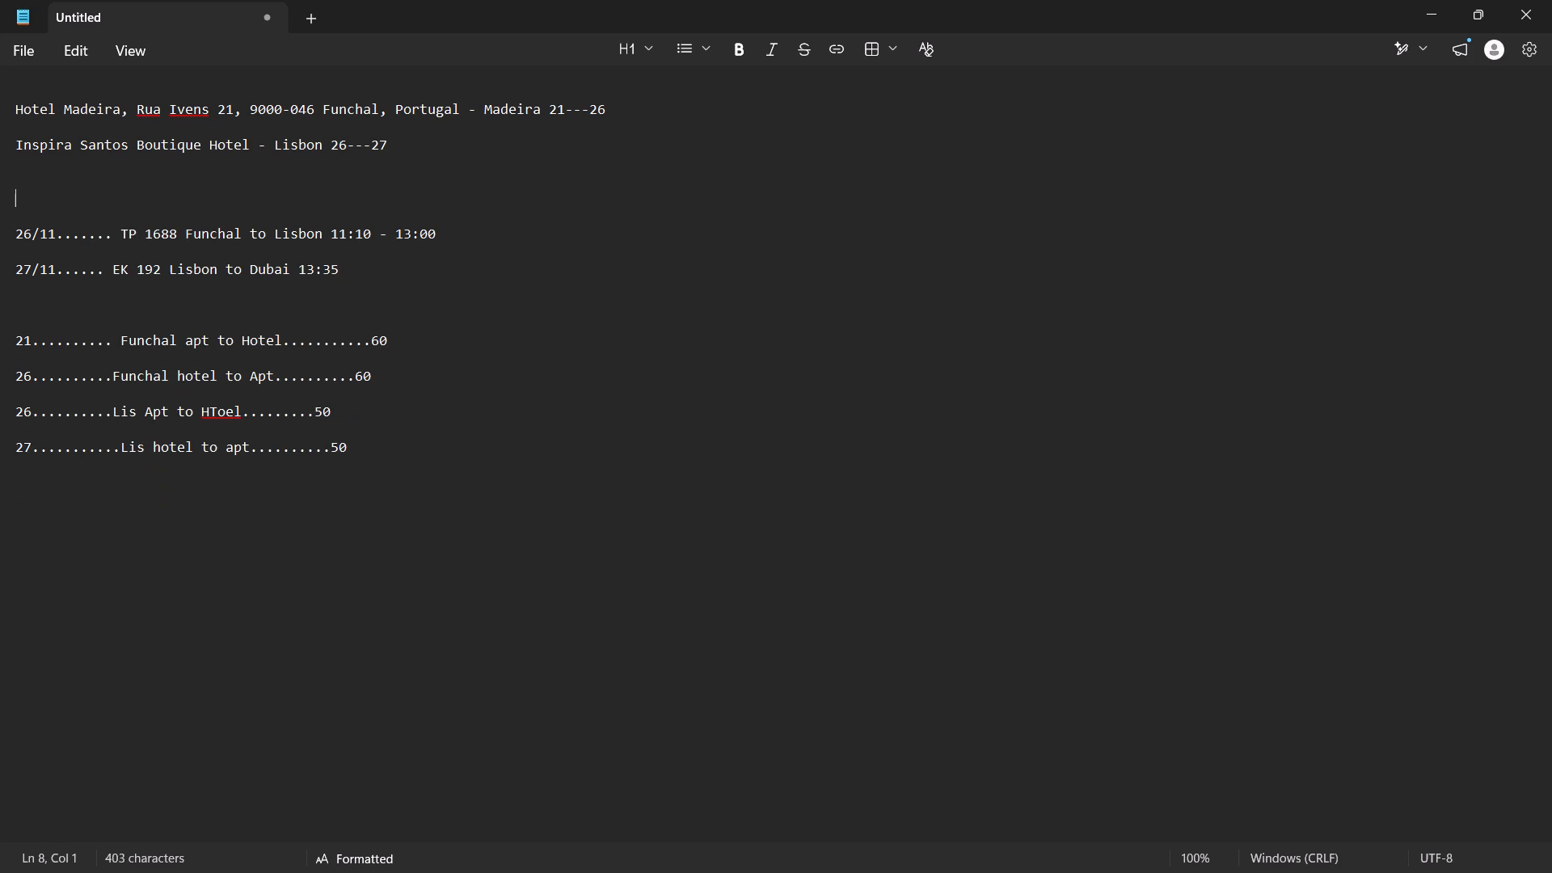
{"action": "key", "text": "BackSpace"}
Delete the 21 Funchal apt to Hotel price line from the transfer notes.
{"action": "key", "text": "Down"}
{"action": "key", "text": "Down"}
{"action": "key", "text": "Down"}
{"action": "key", "text": "Down"}
{"action": "key", "text": "Down"}
{"action": "key", "text": "Down"}
{"action": "key", "text": "Down"}
{"action": "key", "text": "Down"}
{"action": "key", "text": "Down"}
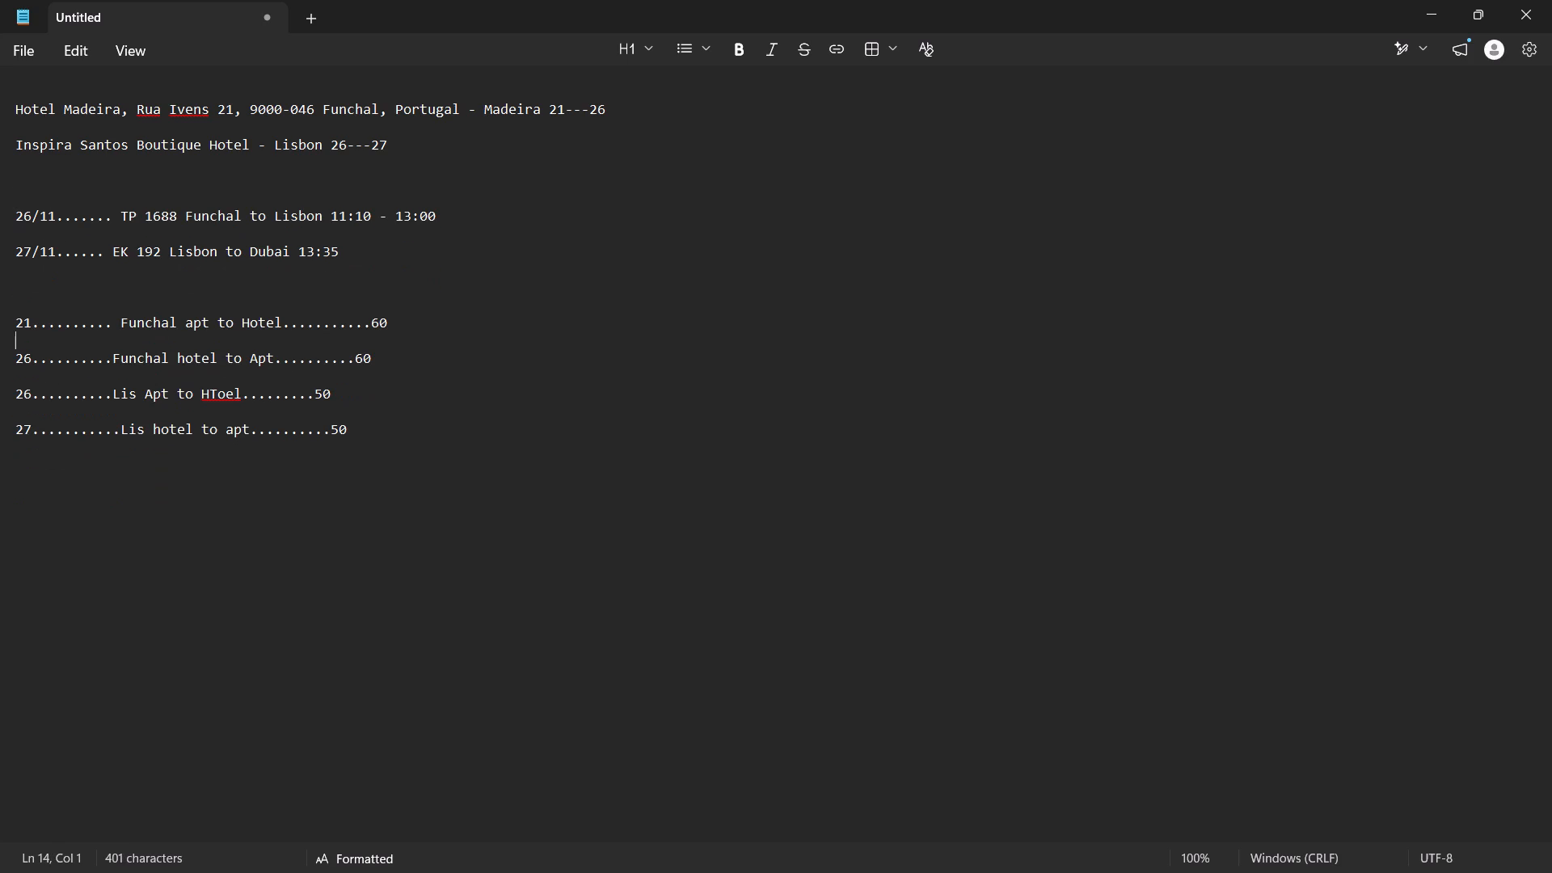
{"action": "key", "text": "Up"}
{"action": "key", "text": "ctrl+Delete"}
{"action": "key", "text": "ctrl+Delete"}
{"action": "key", "text": "ctrl+Delete"}
{"action": "key", "text": "ctrl+Delete"}
{"action": "key", "text": "ctrl+Delete"}
{"action": "key", "text": "ctrl+Delete"}
{"action": "key", "text": "ctrl+Delete"}
{"action": "key", "text": "ctrl+Delete"}
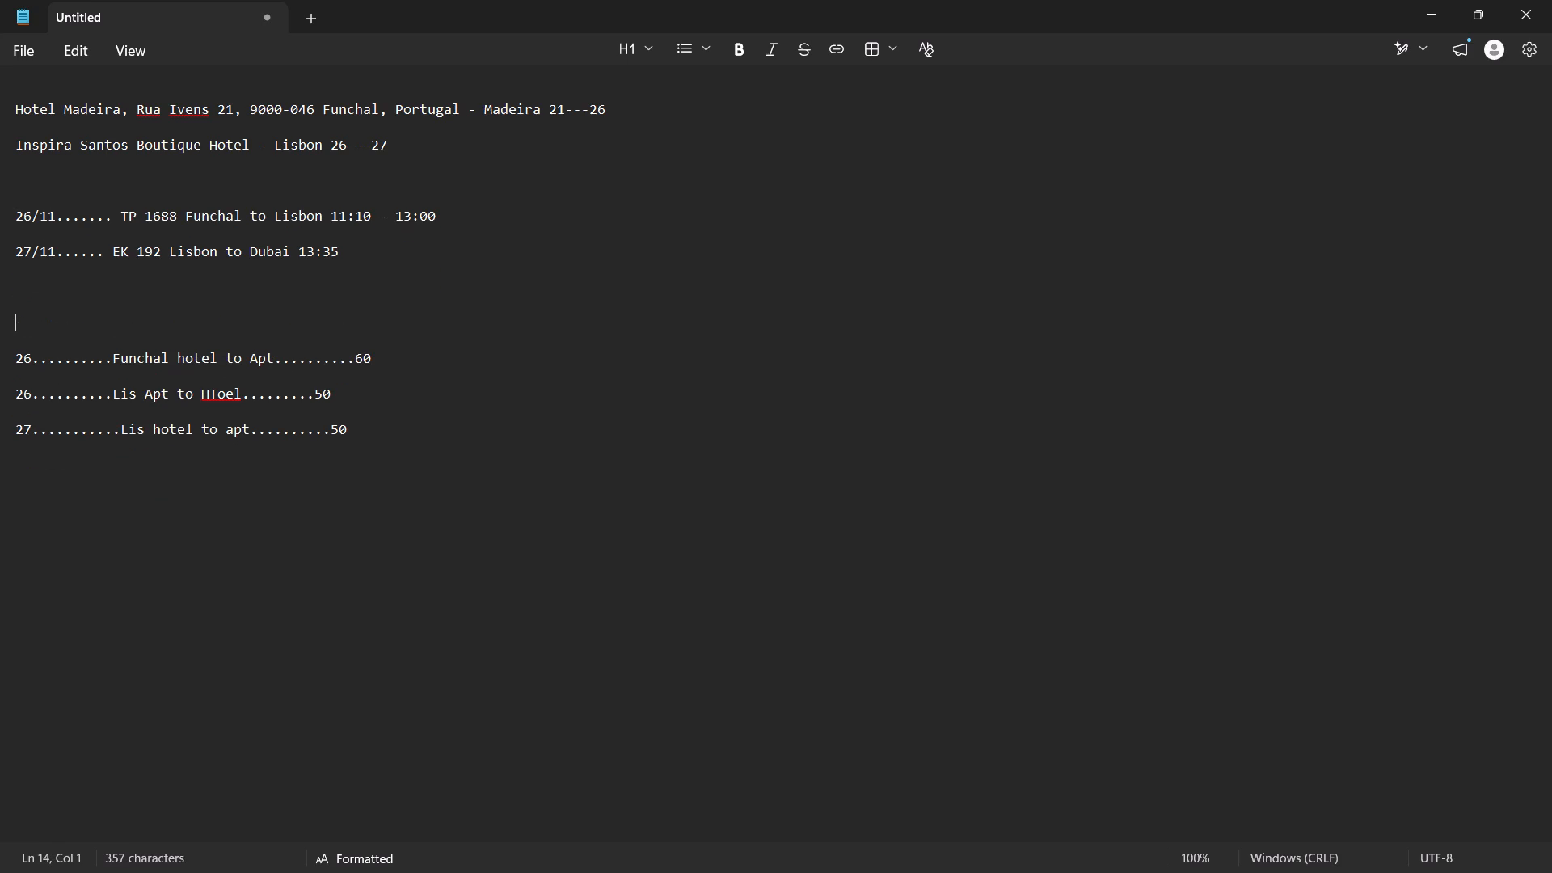
{"action": "key", "text": "ctrl+Delete"}
{"action": "key", "text": "ctrl+Delete"}
Back in Chrome, have the confirmation email sent to the customer and submit the Madeira Airport offline booking.
{"action": "key", "text": "alt+Tab"}
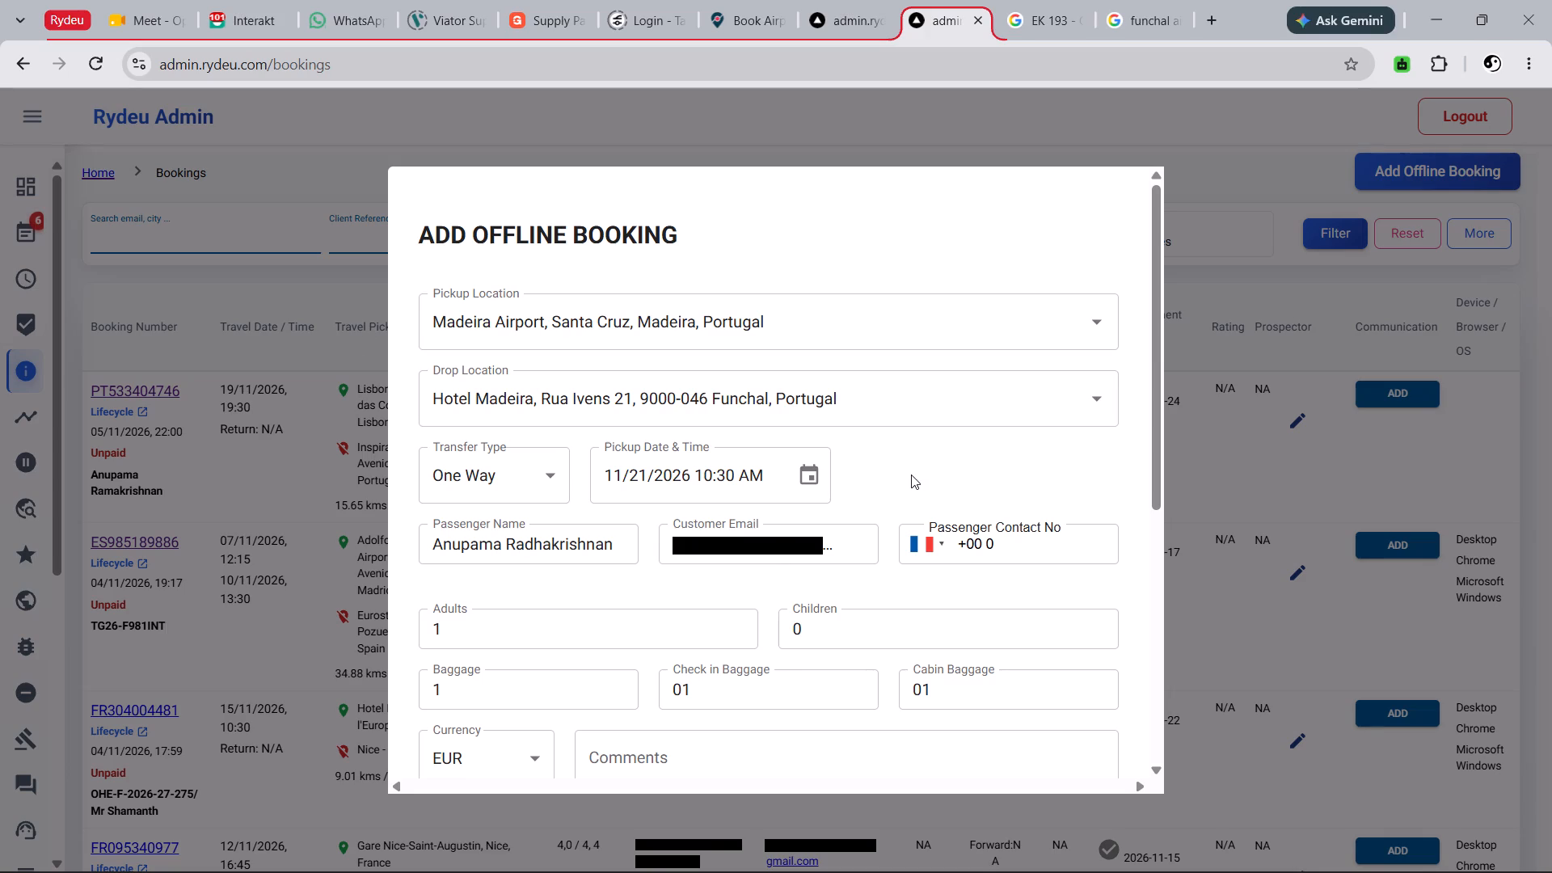
{"action": "scroll", "coordinate": [909, 475], "scroll_direction": "down", "scroll_amount": 2}
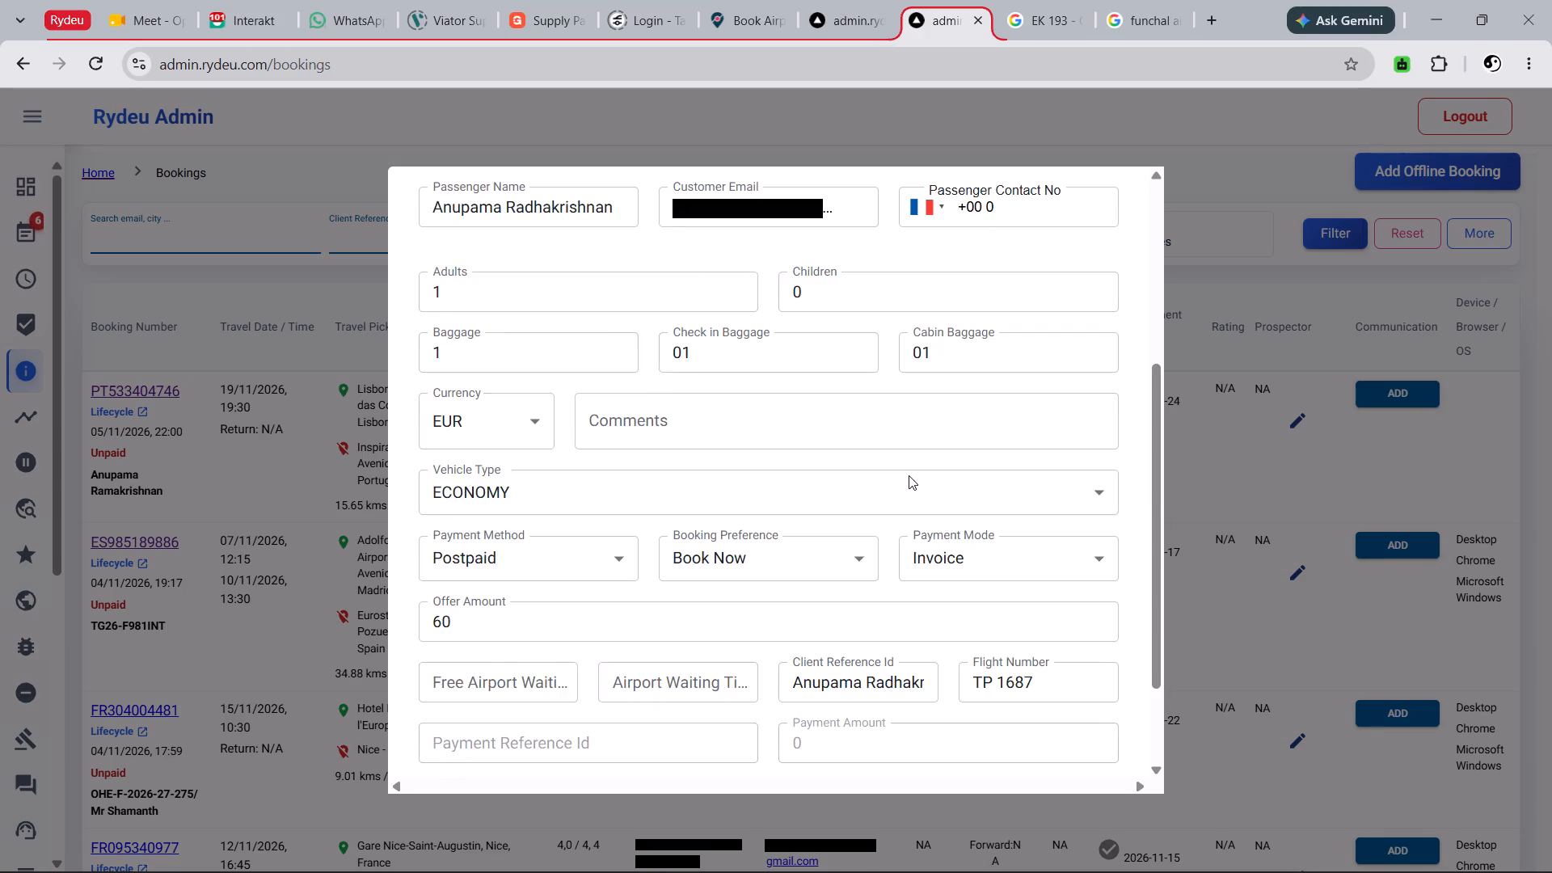
{"action": "scroll", "coordinate": [909, 475], "scroll_direction": "down", "scroll_amount": 4}
{"action": "left_click", "coordinate": [611, 669]}
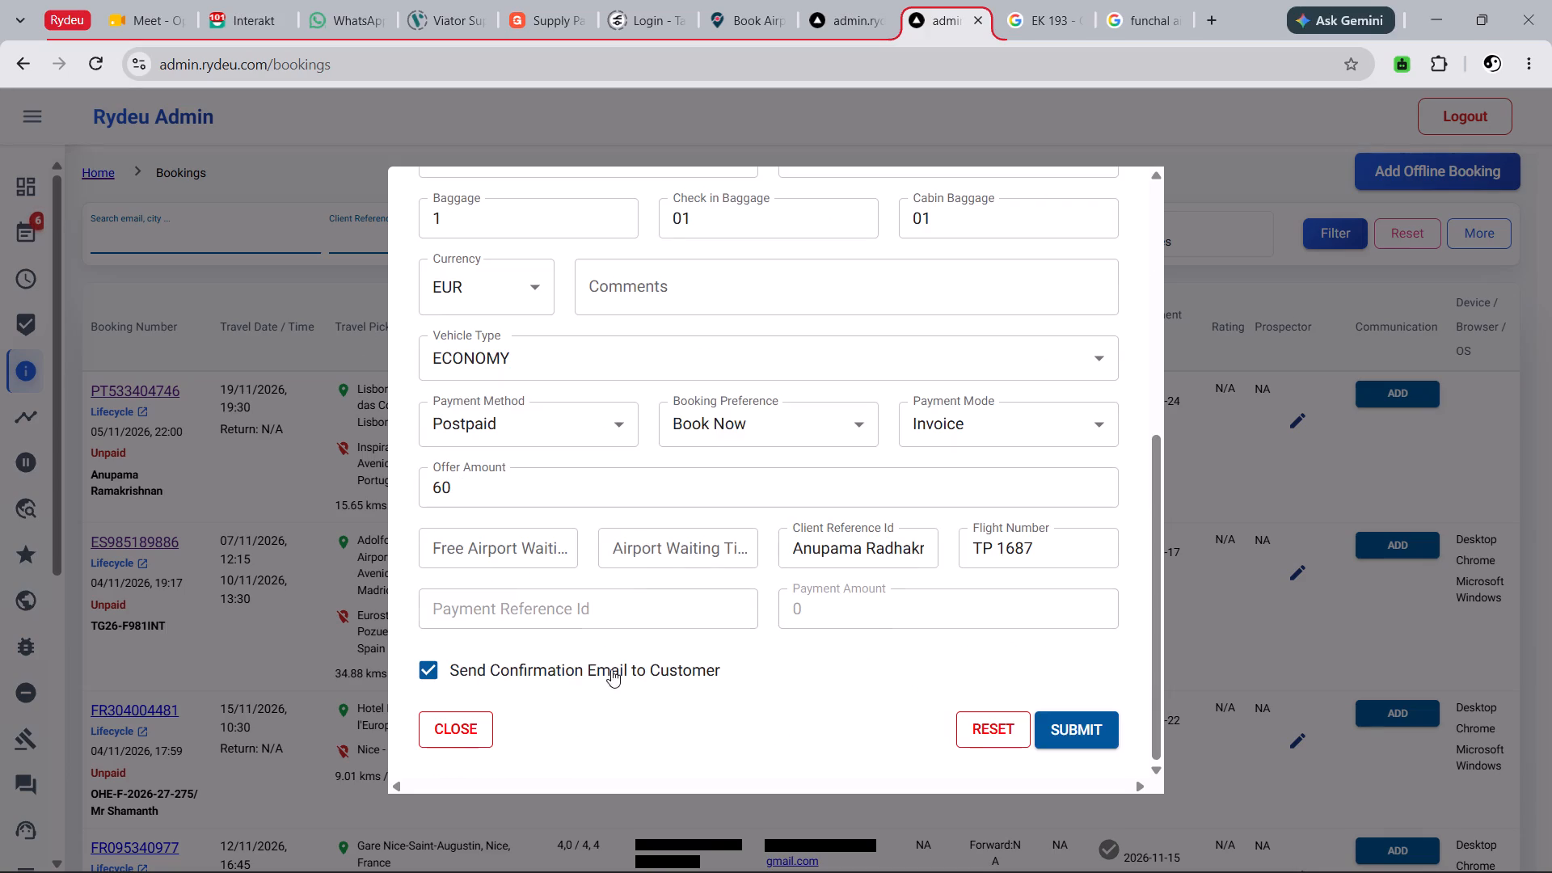
{"action": "left_click", "coordinate": [1077, 737]}
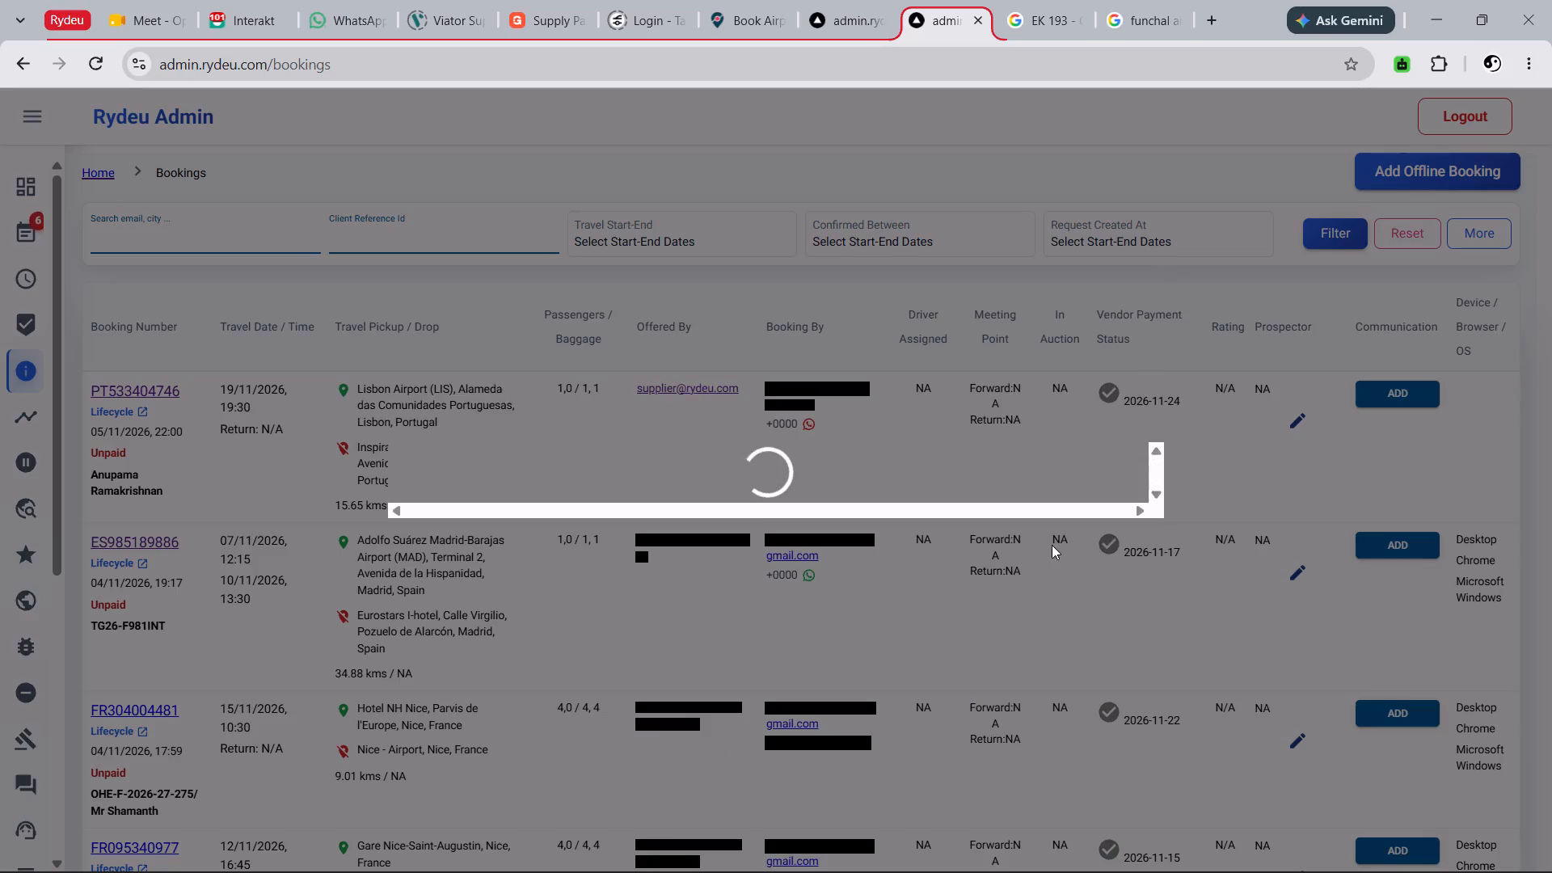
{"action": "left_click", "coordinate": [1090, 517]}
Start a new offline booking with Hotel Madeira, Rua Ivens 21, 9000-046 Funchal, Portugal as the pickup location.
{"action": "left_click", "coordinate": [1443, 173]}
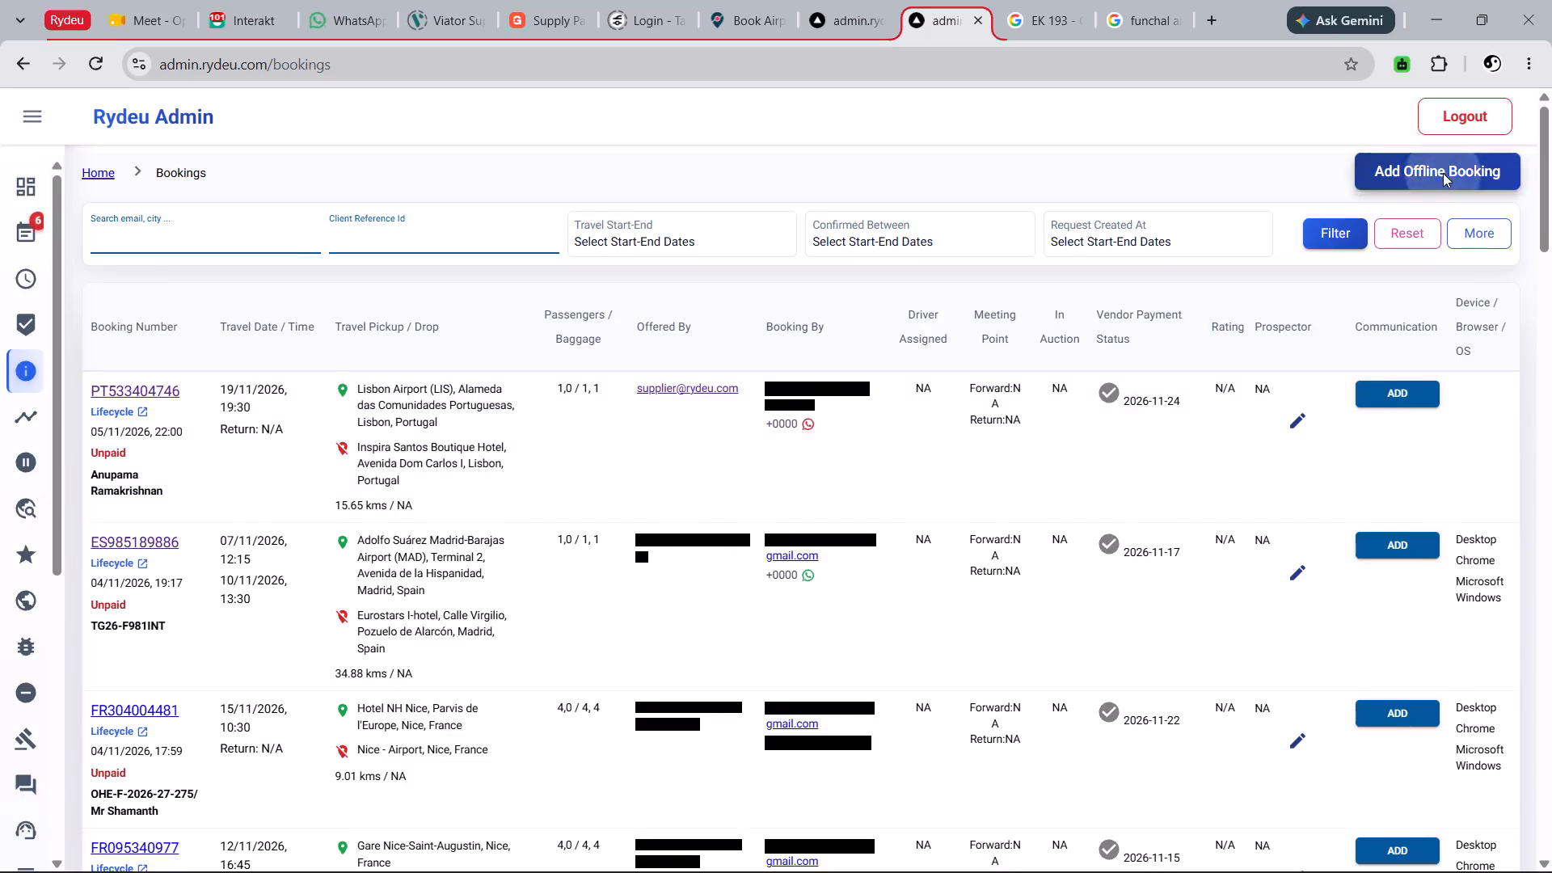
{"action": "left_click", "coordinate": [618, 323]}
{"action": "key", "text": "alt+Tab"}
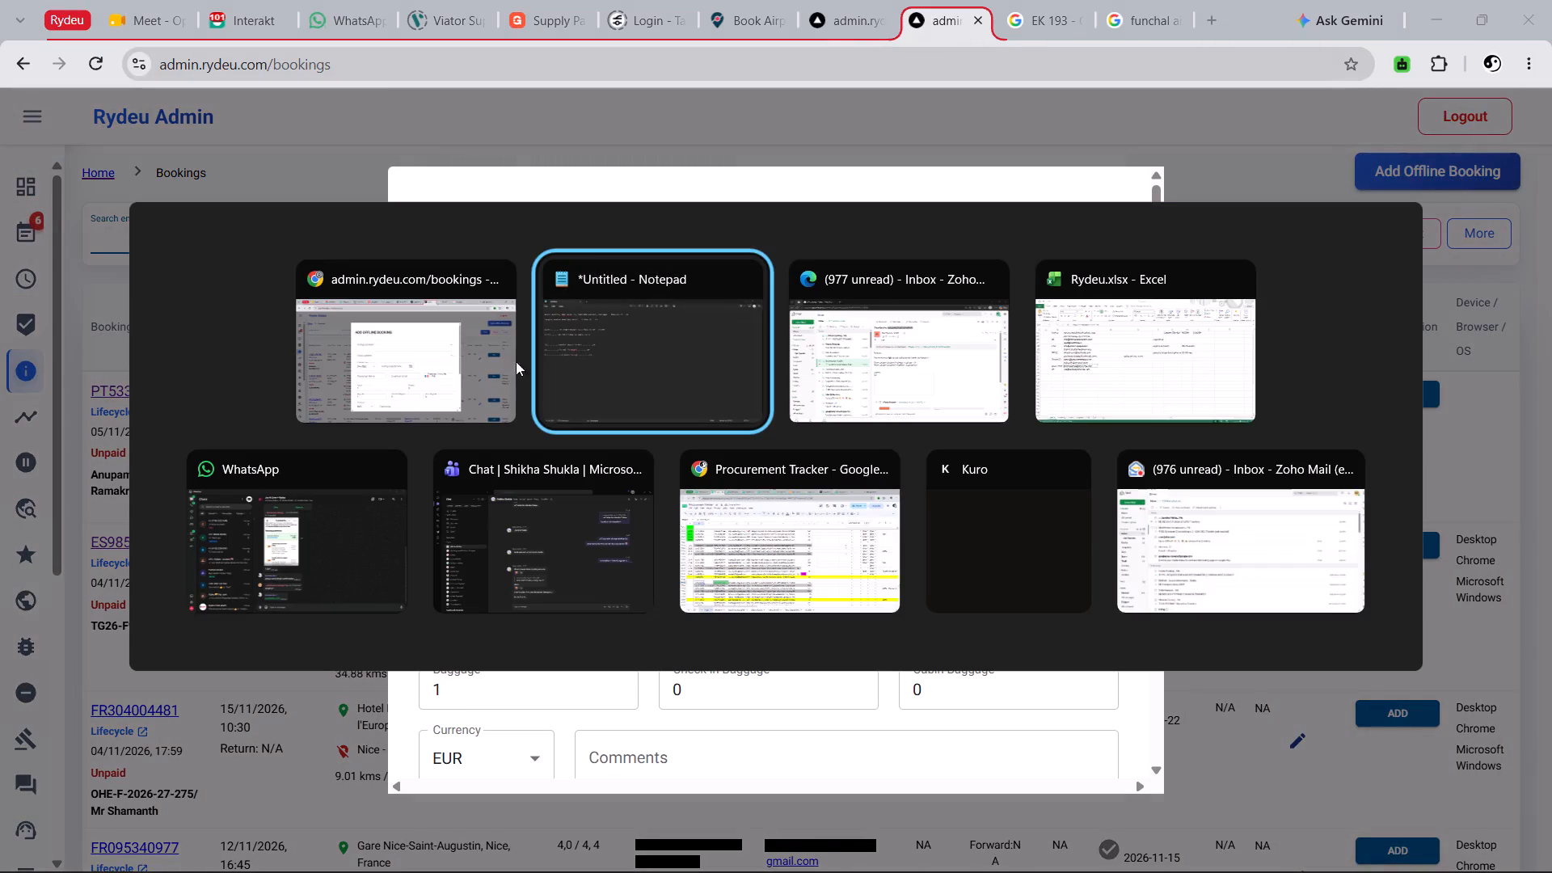
{"action": "left_click", "coordinate": [455, 371], "text": "alt"}
{"action": "left_click", "coordinate": [572, 329]}
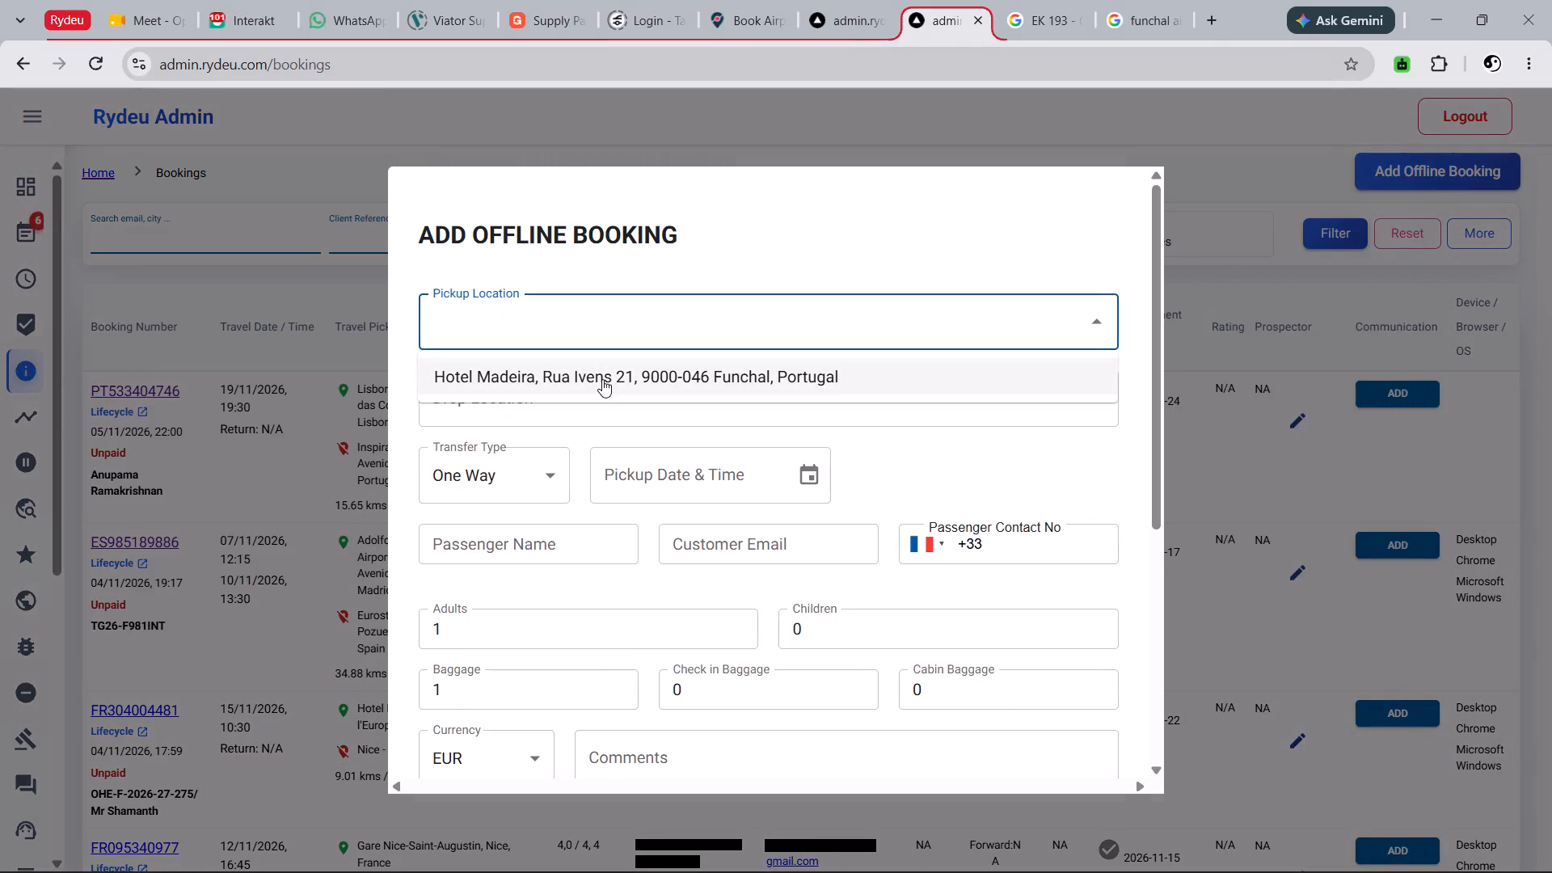
{"action": "left_click", "coordinate": [602, 379]}
Copy the Madeira Airport name from the Google results and set the drop location to Madeira Airport, Santa Cruz, Madeira, Portugal.
{"action": "key", "text": "alt+Tab"}
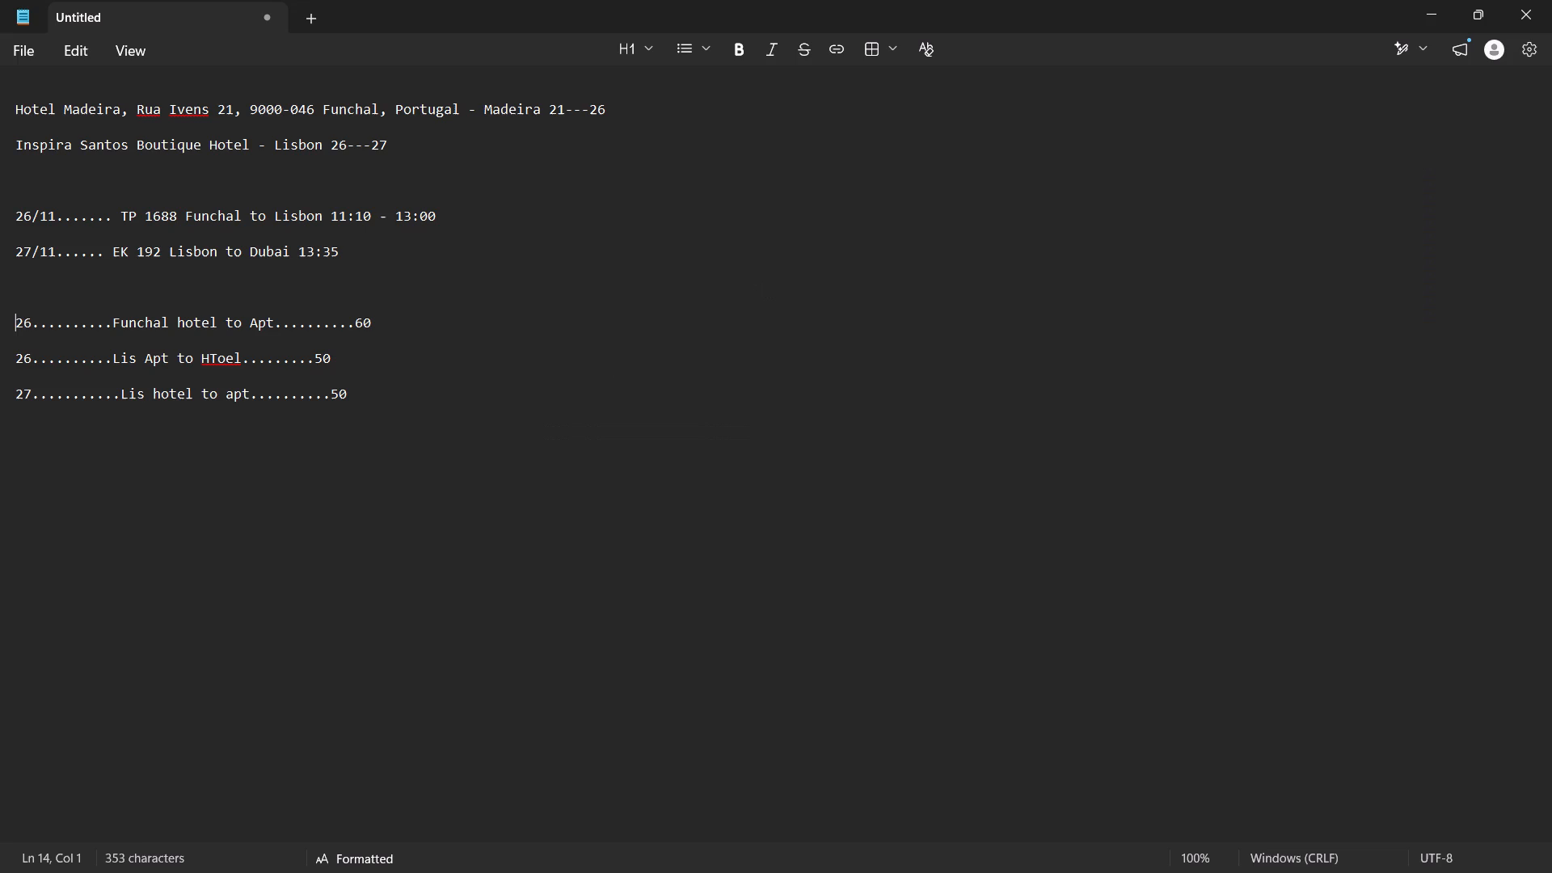
{"action": "key", "text": "alt+Tab"}
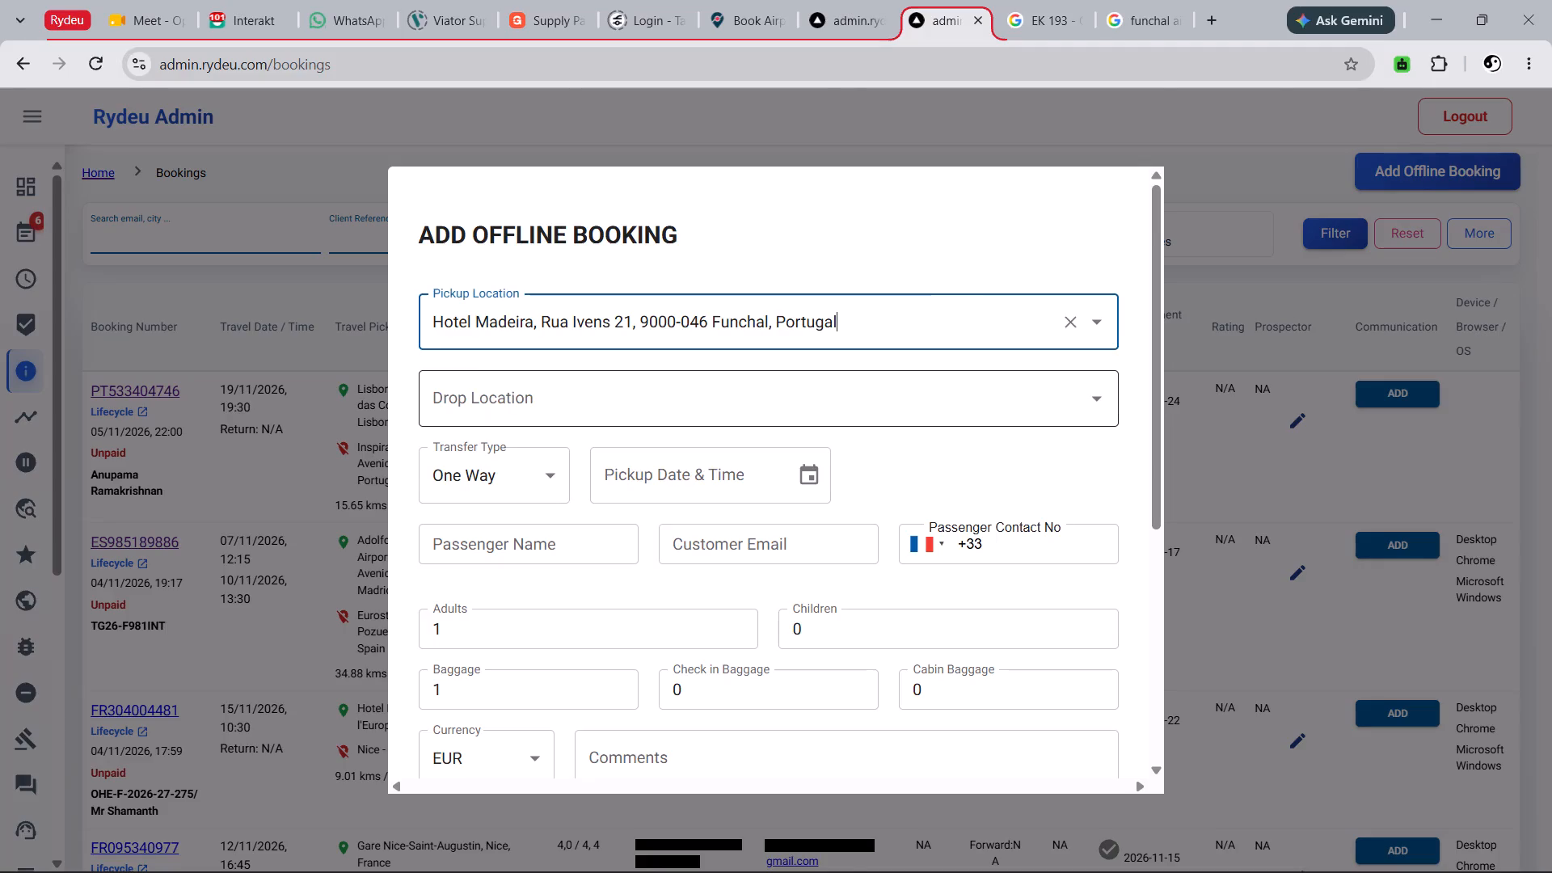
{"action": "left_click", "coordinate": [597, 388]}
{"action": "key", "text": "alt+Tab"}
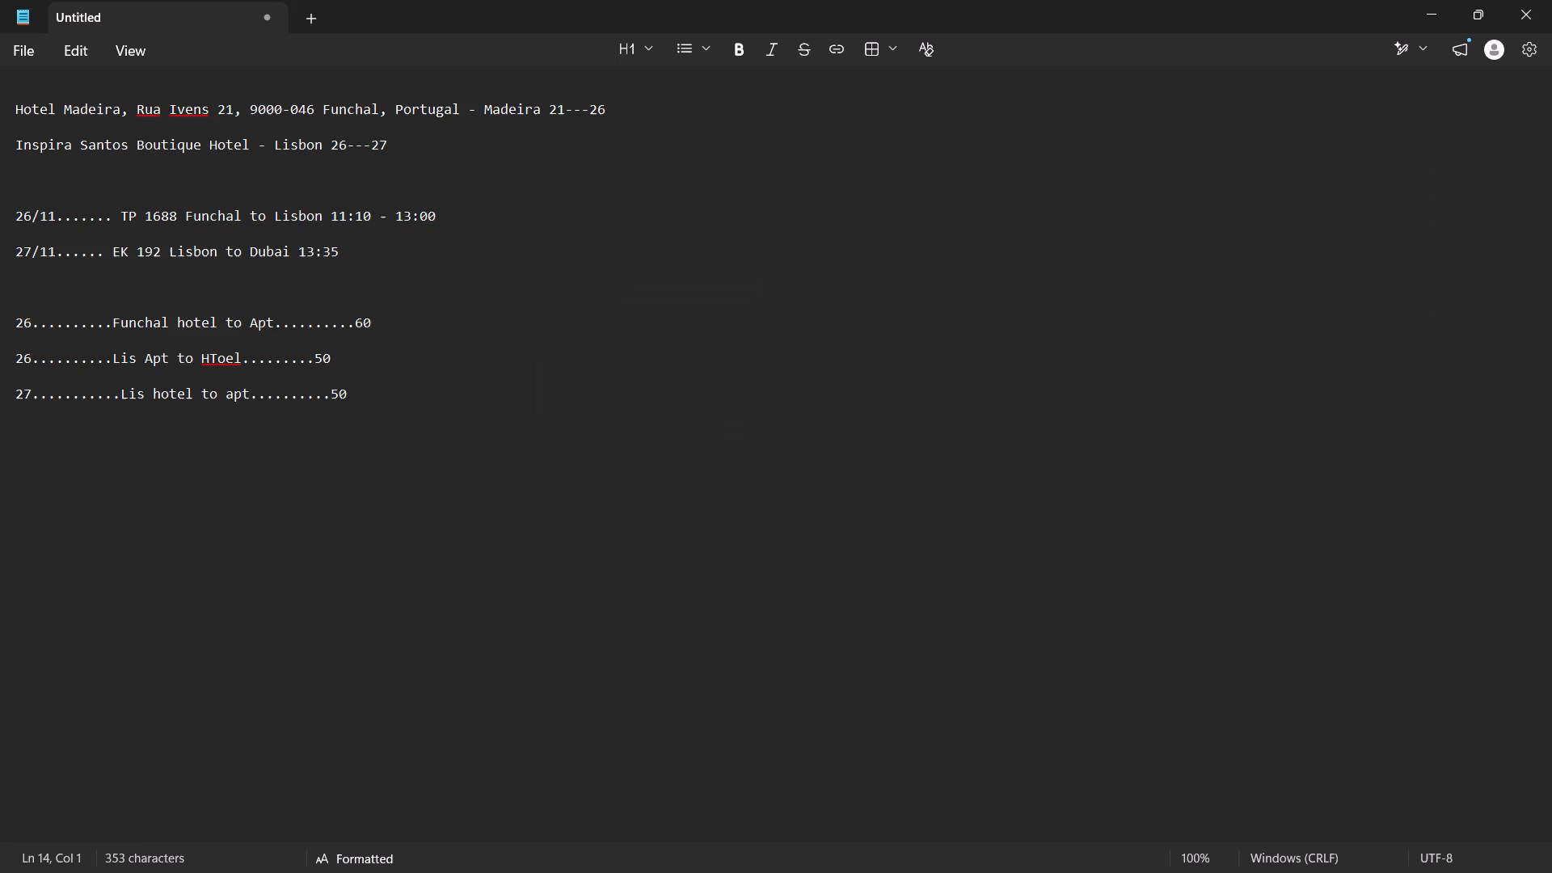
{"action": "key", "text": "alt+Tab"}
{"action": "left_click", "coordinate": [1147, 0]}
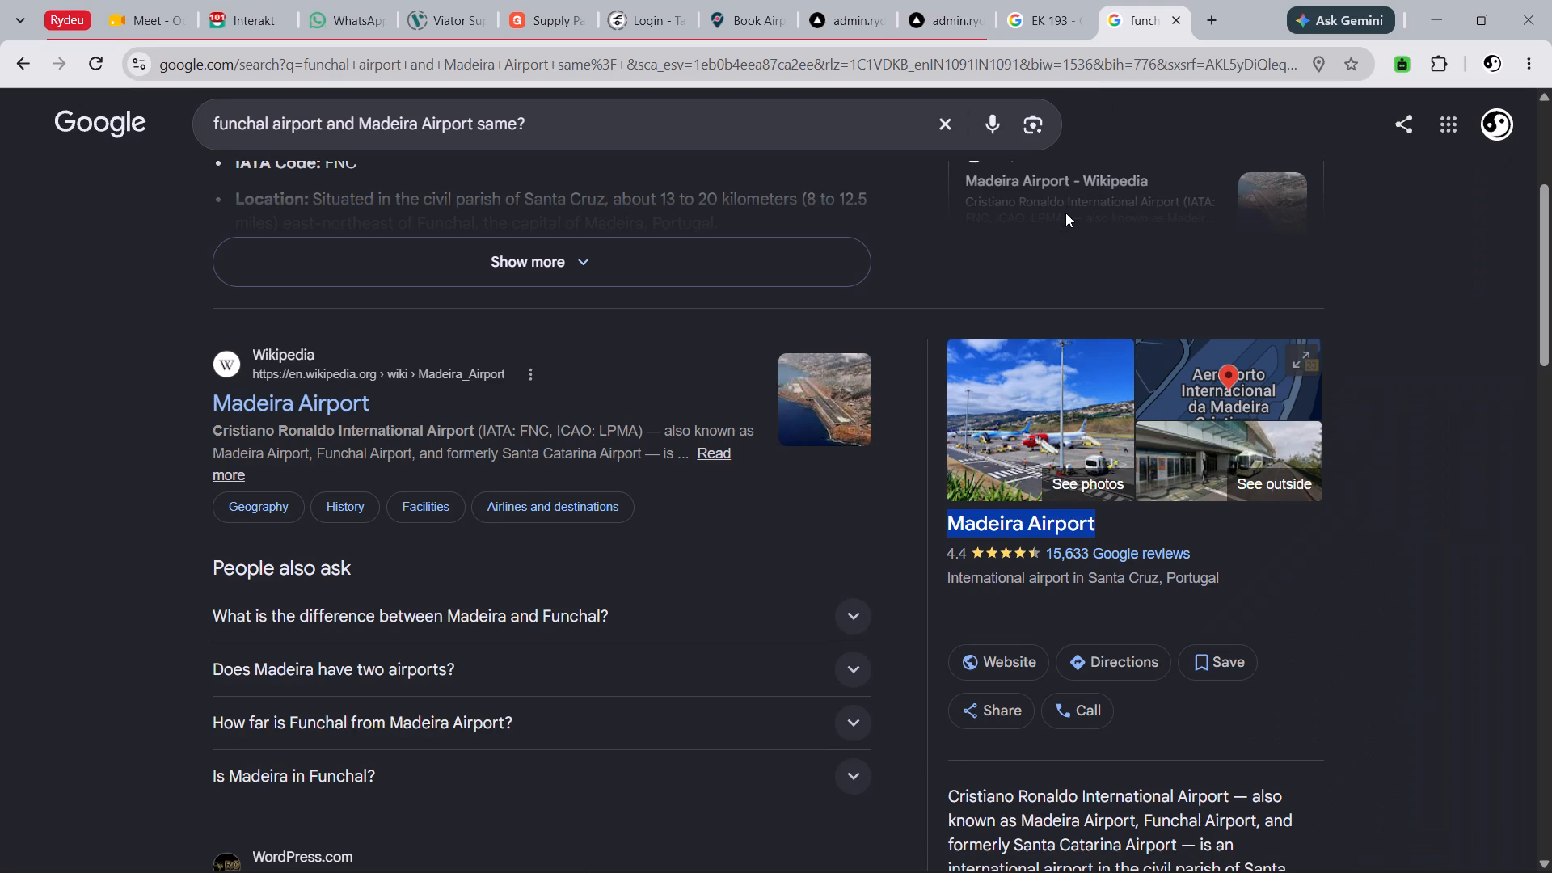
{"action": "key", "text": "ctrl+c"}
{"action": "left_click", "coordinate": [932, 0]}
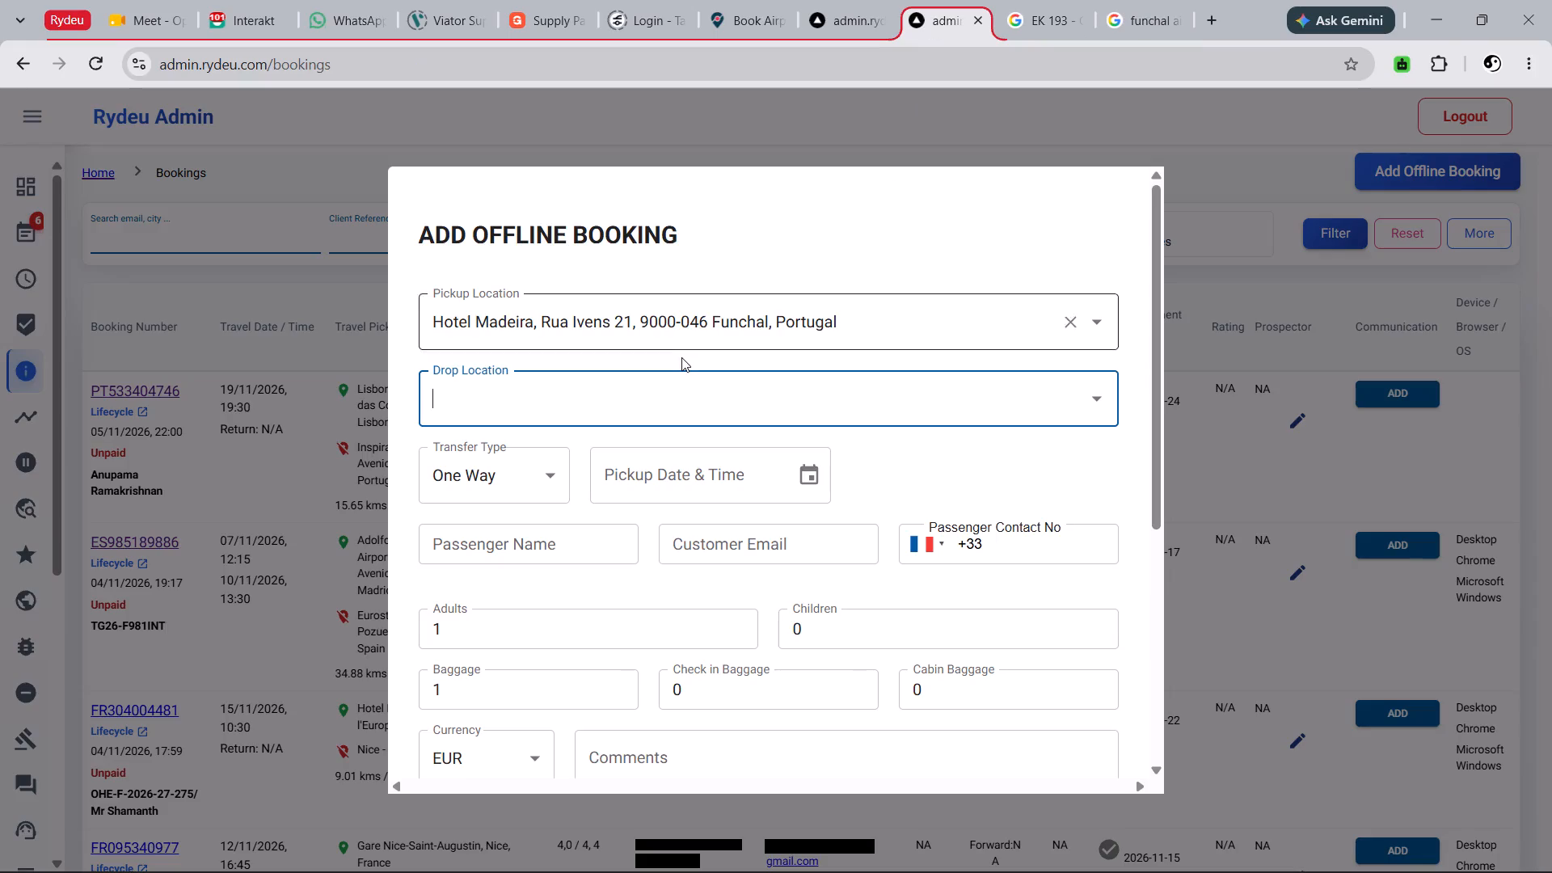
{"action": "key", "text": "ctrl+v"}
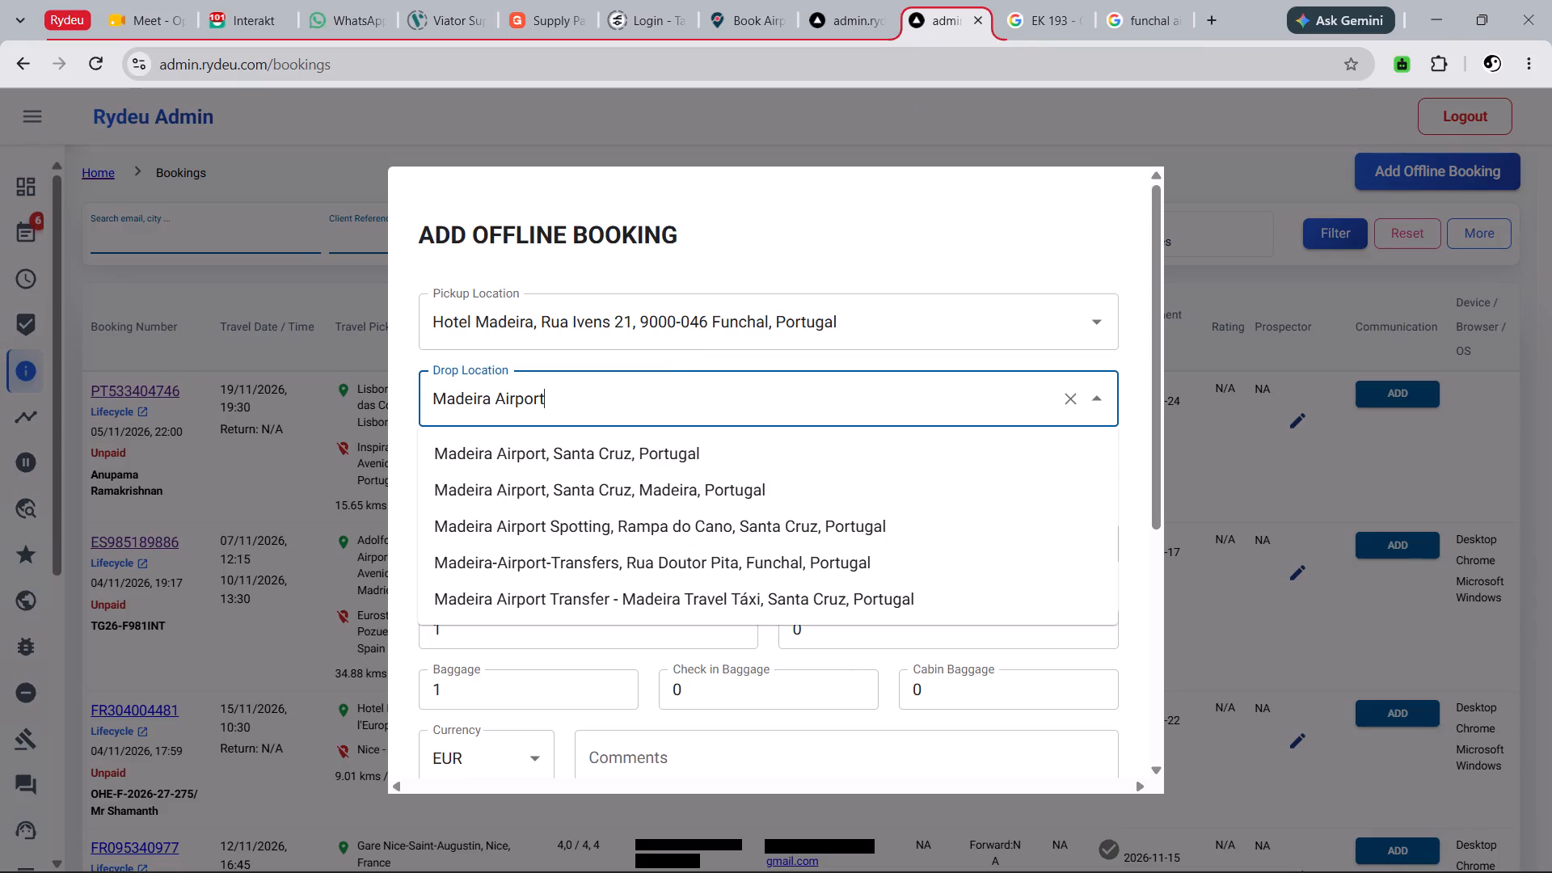
{"action": "left_click", "coordinate": [570, 473]}
Open the passenger name of the new Hotel Madeira booking for entry.
{"action": "left_click", "coordinate": [576, 531]}
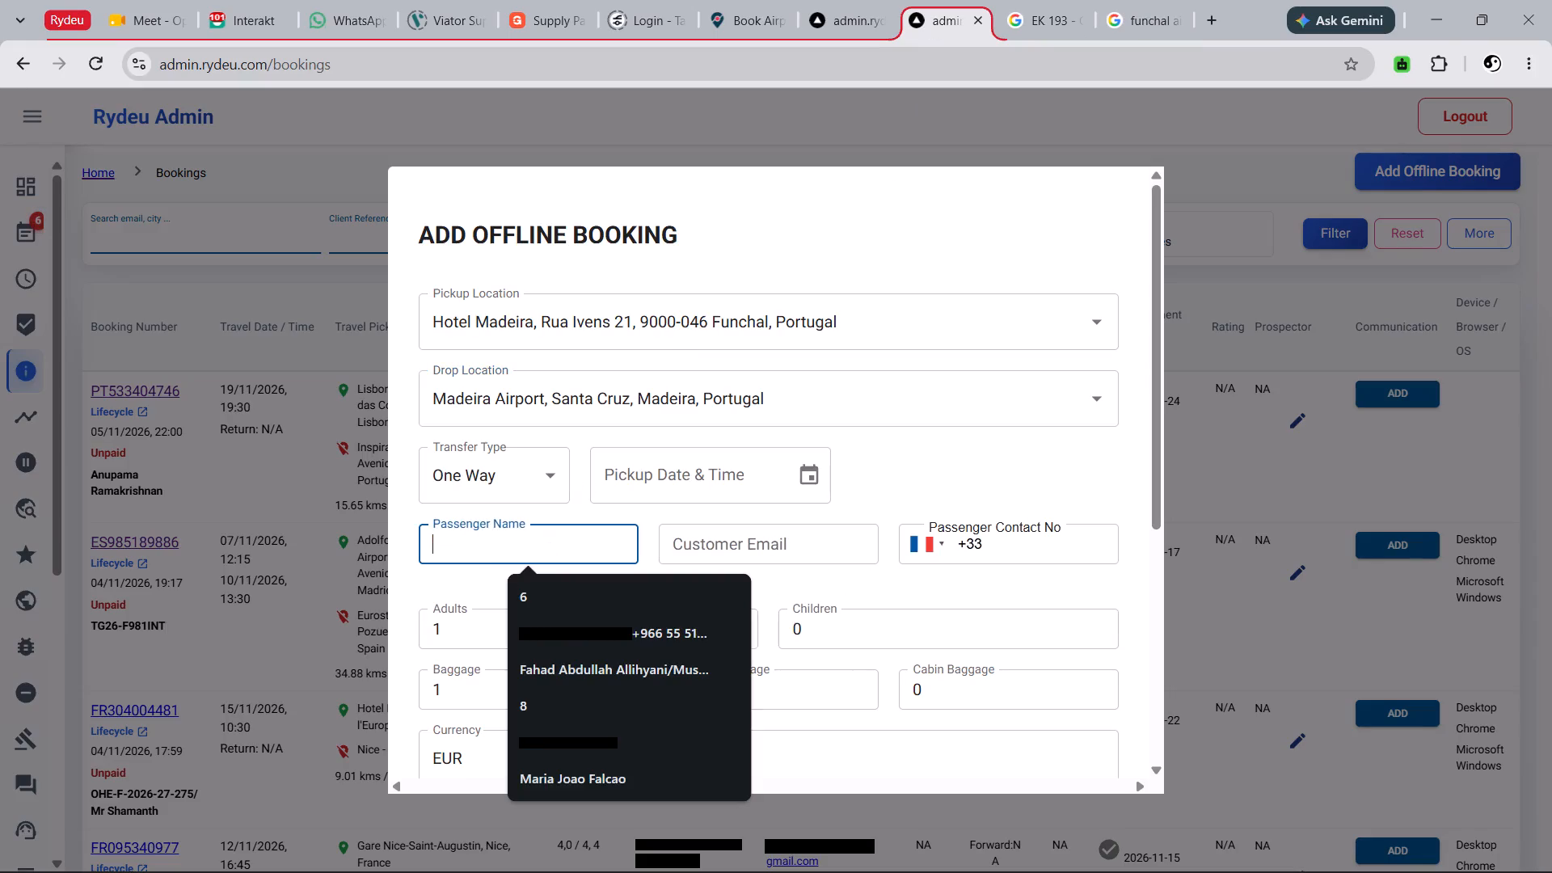
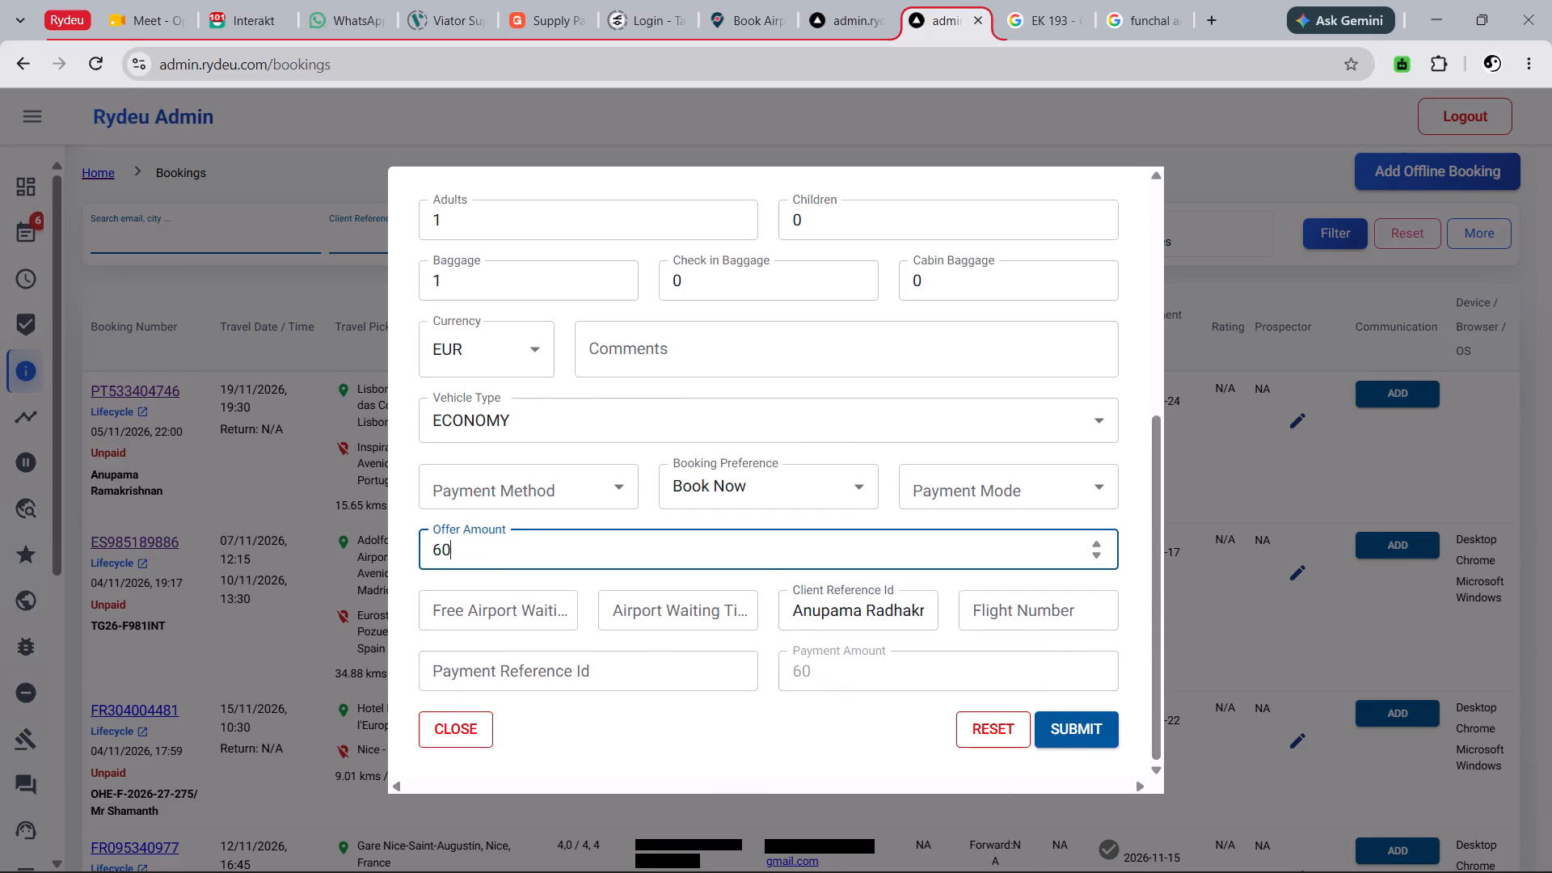
Set the payment method of the Hotel Madeira offline booking to Postpaid.
{"action": "left_click", "coordinate": [552, 487]}
{"action": "left_click", "coordinate": [534, 608]}
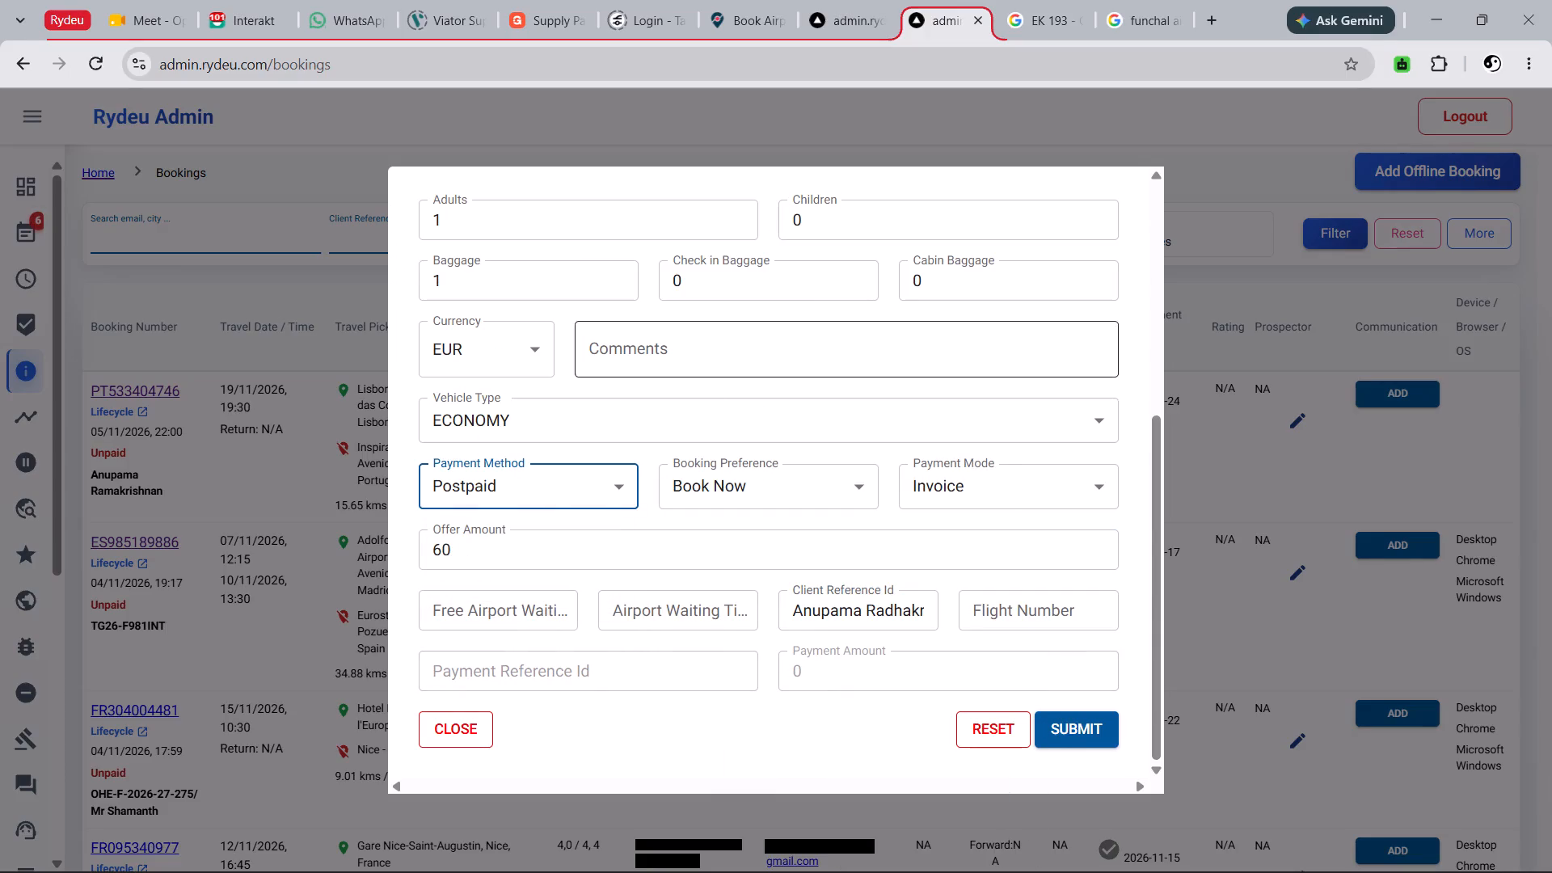
{"action": "left_click", "coordinate": [642, 492]}
Enter 1 for both the check-in baggage and the cabin baggage of the booking.
{"action": "scroll", "coordinate": [751, 474], "scroll_direction": "up", "scroll_amount": 1}
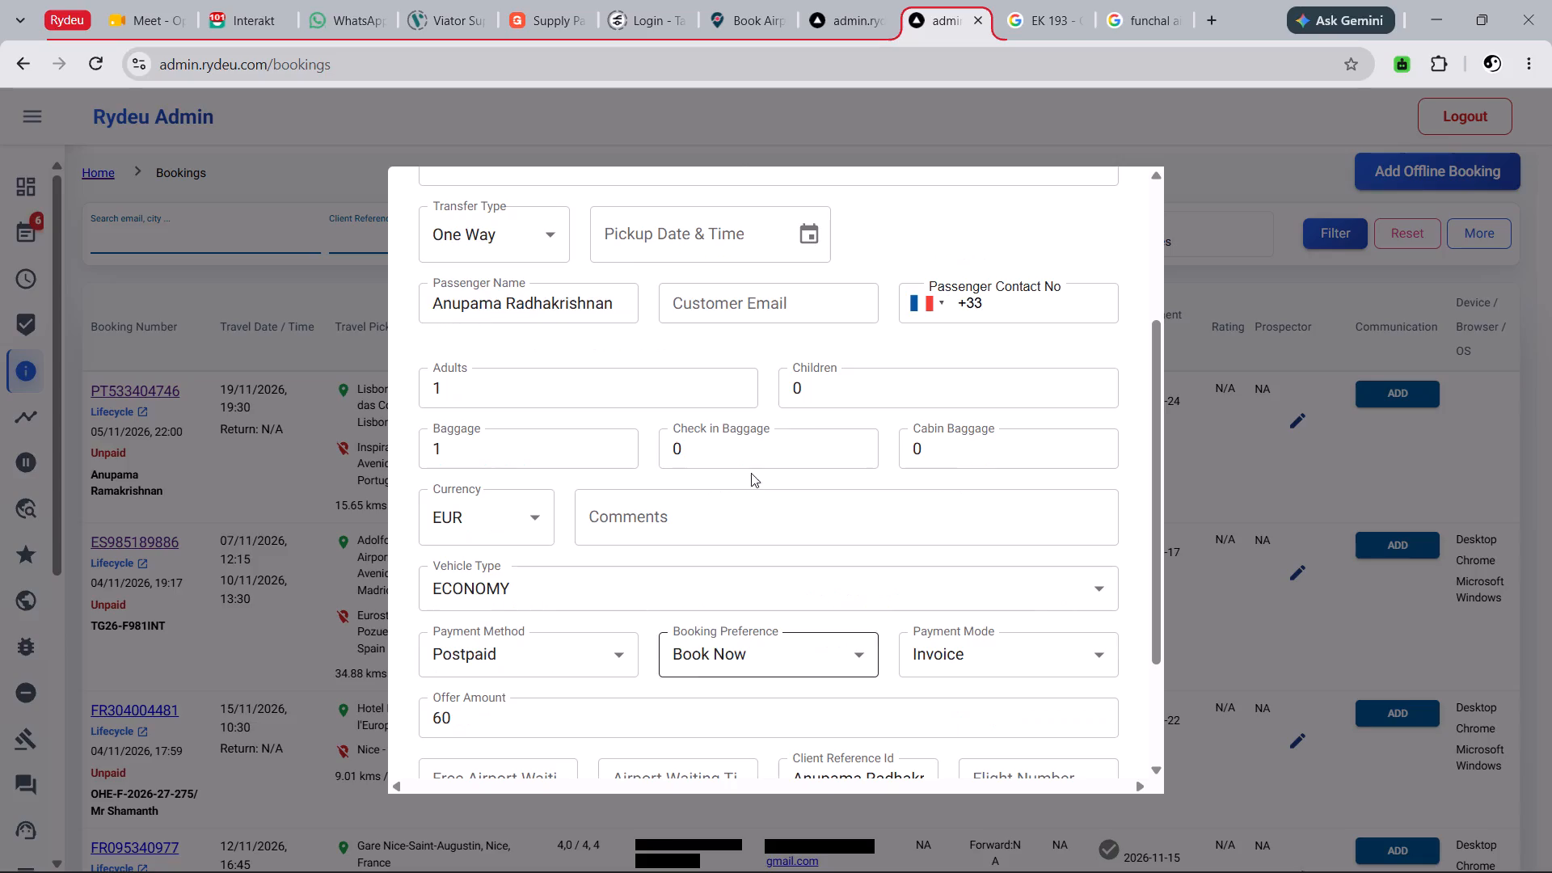
{"action": "left_click", "coordinate": [744, 457]}
{"action": "key", "text": "1"}
{"action": "left_click", "coordinate": [947, 446]}
{"action": "key", "text": "1"}
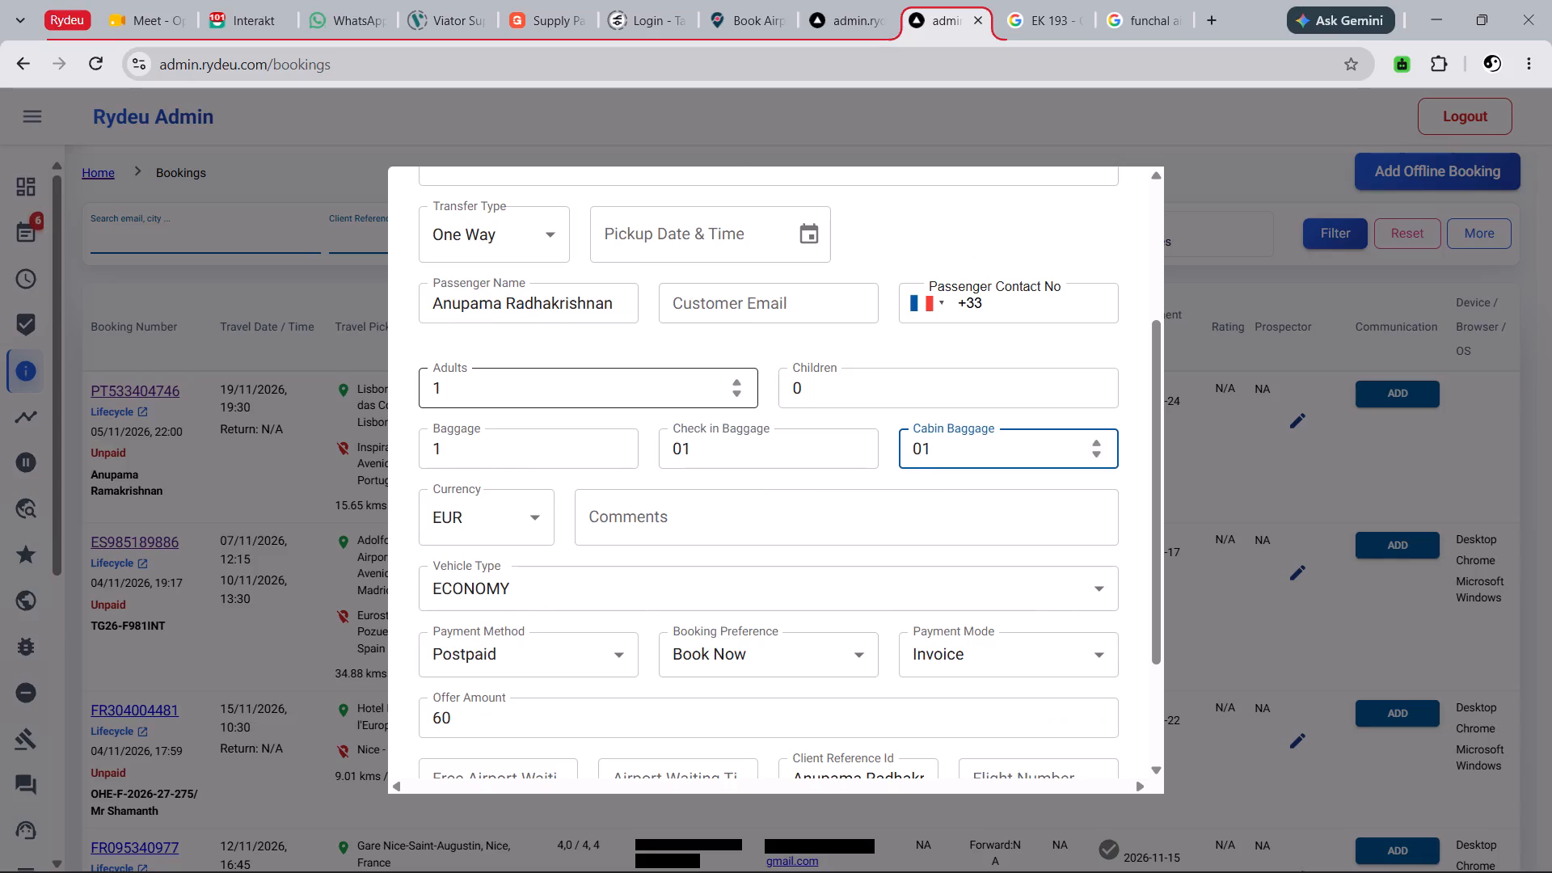
Copy the customer's email address from the Rydeu.xlsx workbook in Excel and enter it as the booking's customer email.
{"action": "left_click", "coordinate": [745, 306]}
{"action": "key", "text": "alt+Tab"}
{"action": "key", "text": "alt+Tab"}
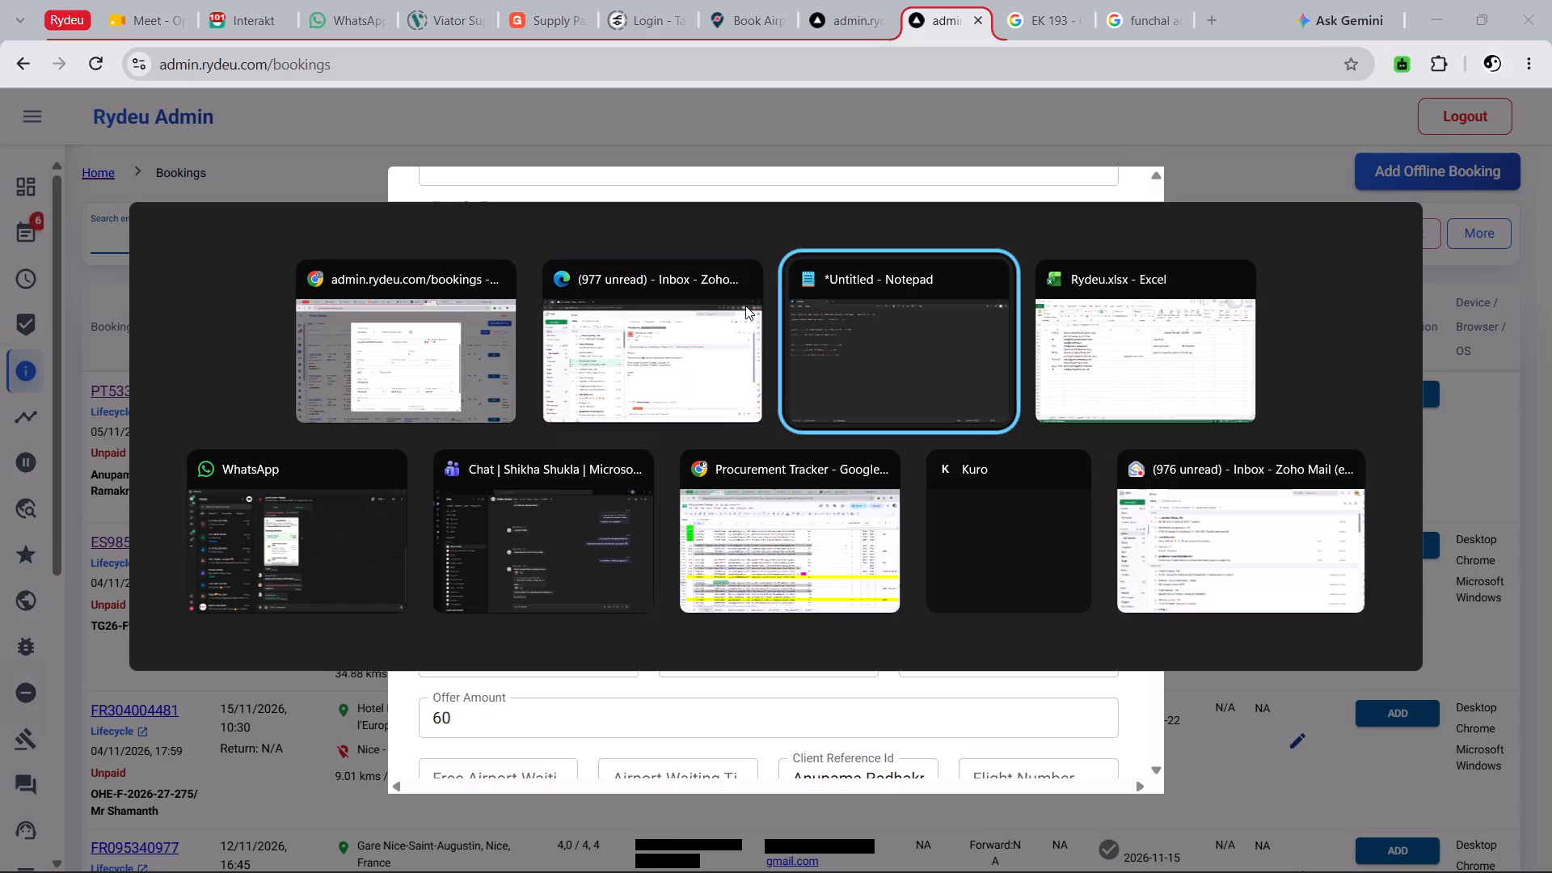
{"action": "key", "text": "alt+Tab"}
{"action": "key", "text": "ctrl+c"}
{"action": "key", "text": "alt+Tab"}
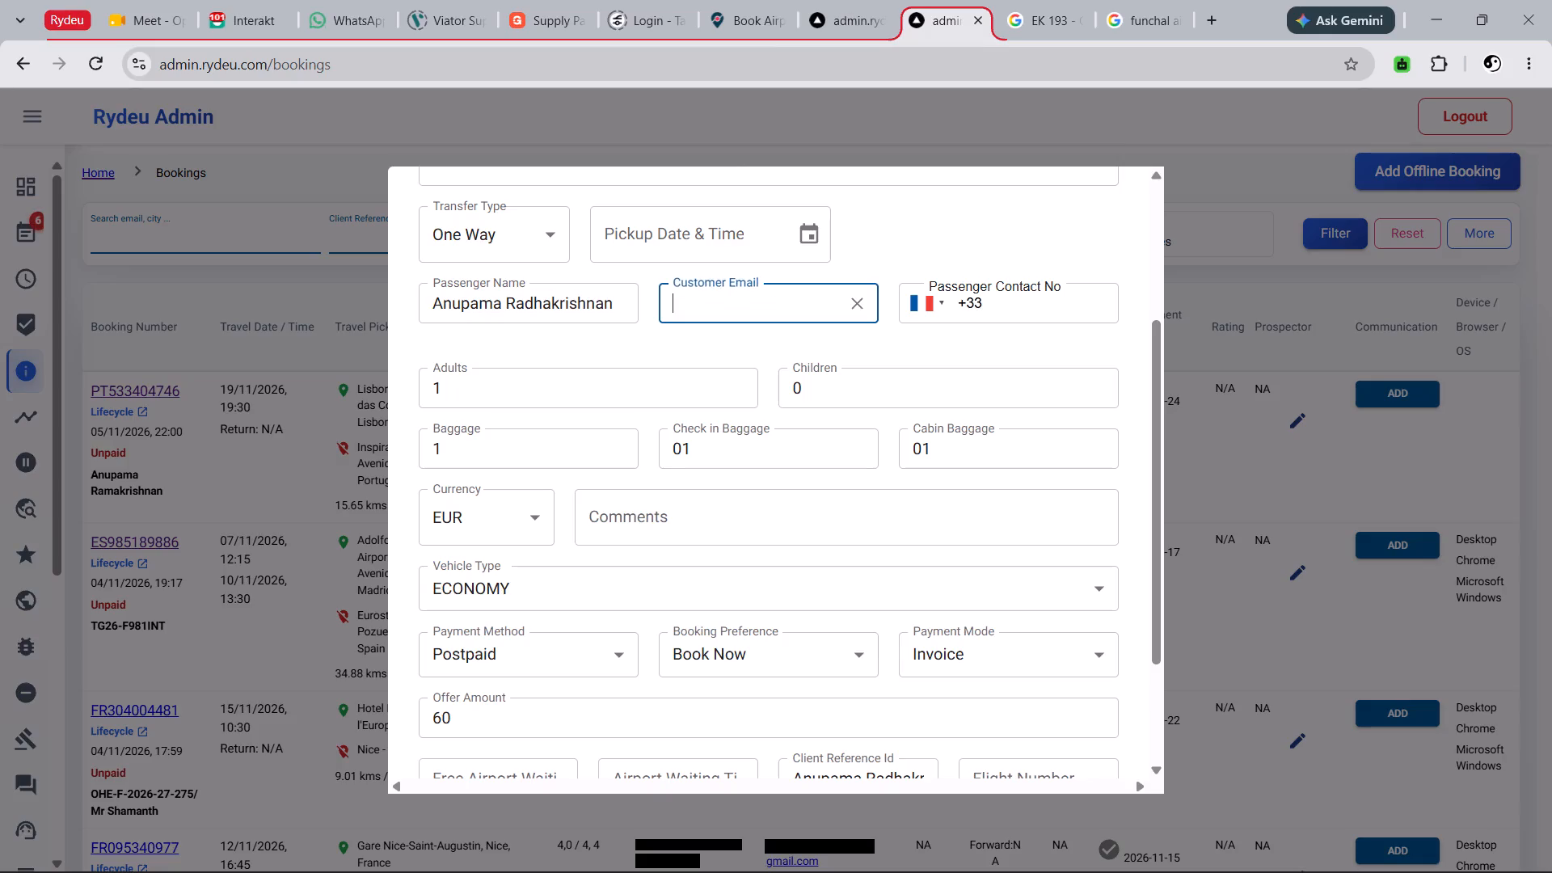
{"action": "key", "text": "ctrl+v"}
Replace the passenger contact number with the placeholder 000.
{"action": "left_click", "coordinate": [1006, 307]}
{"action": "key", "text": "ctrl+a"}
{"action": "type", "text": "000"}
{"action": "left_click", "coordinate": [951, 245]}
Check the 26 November flight details in the Notepad notes and look at the booking's pickup date and time calendar.
{"action": "scroll", "coordinate": [875, 267], "scroll_direction": "up", "scroll_amount": 3}
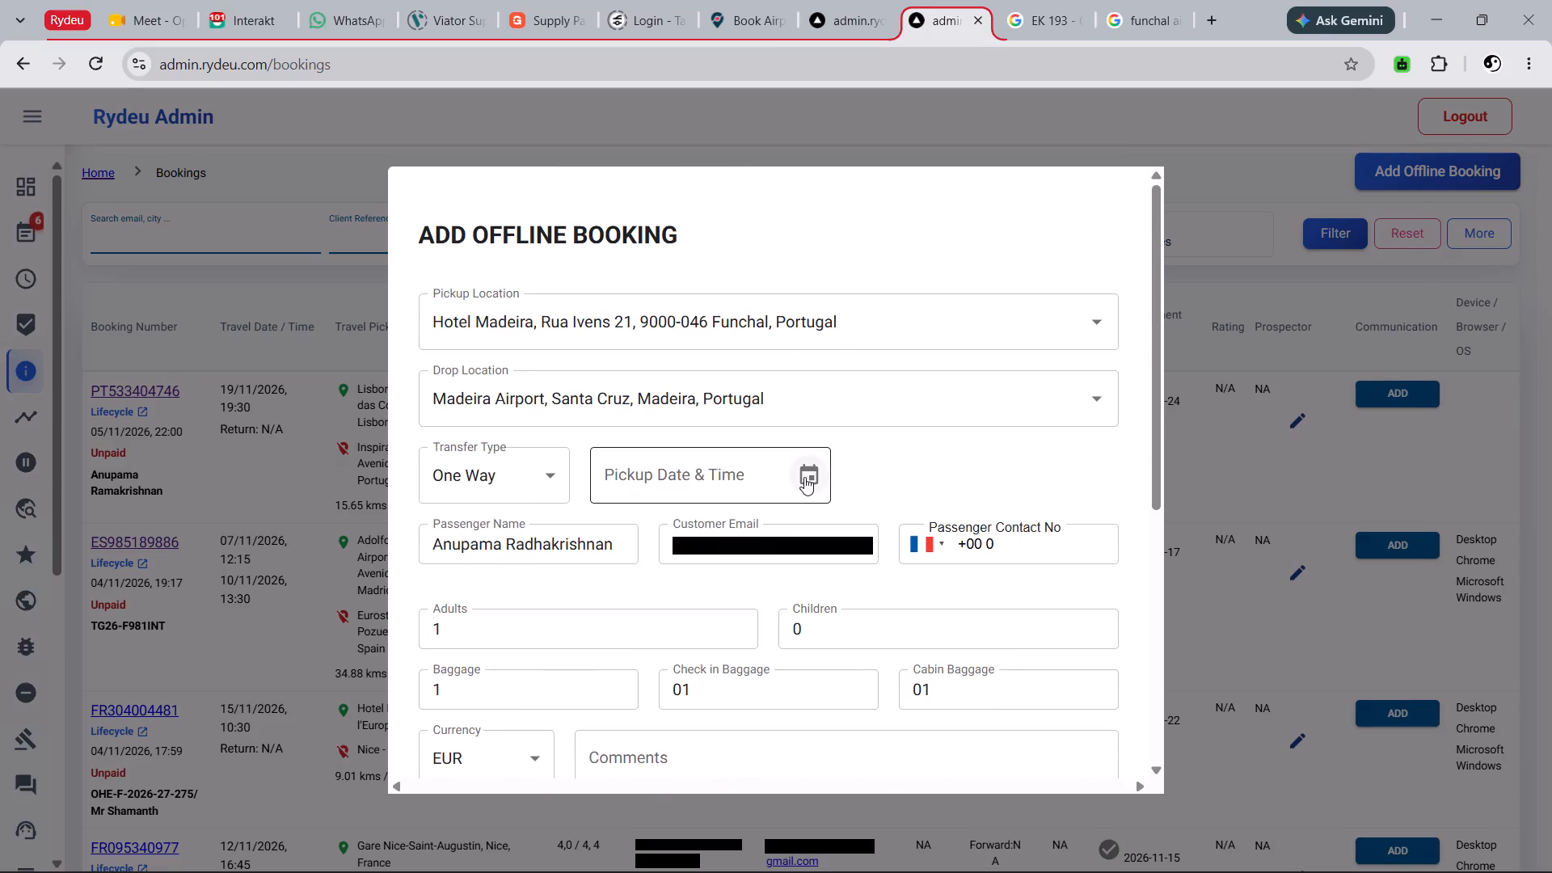
{"action": "key", "text": "alt+Tab"}
{"action": "key", "text": "alt+Tab"}
{"action": "key", "text": "alt+Tab"}
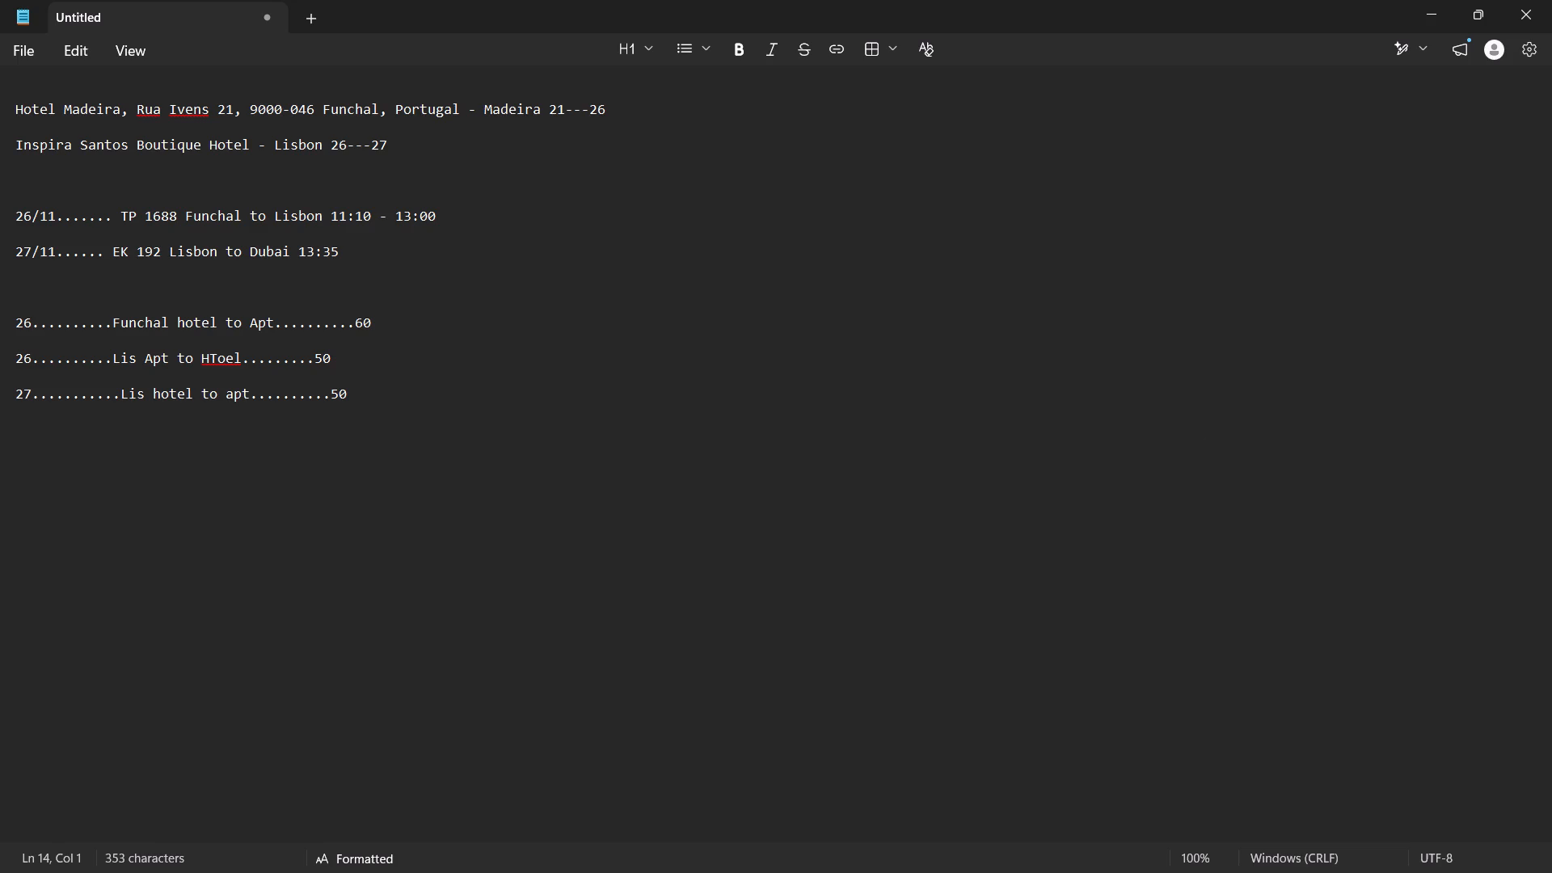
{"action": "key", "text": "alt+Tab"}
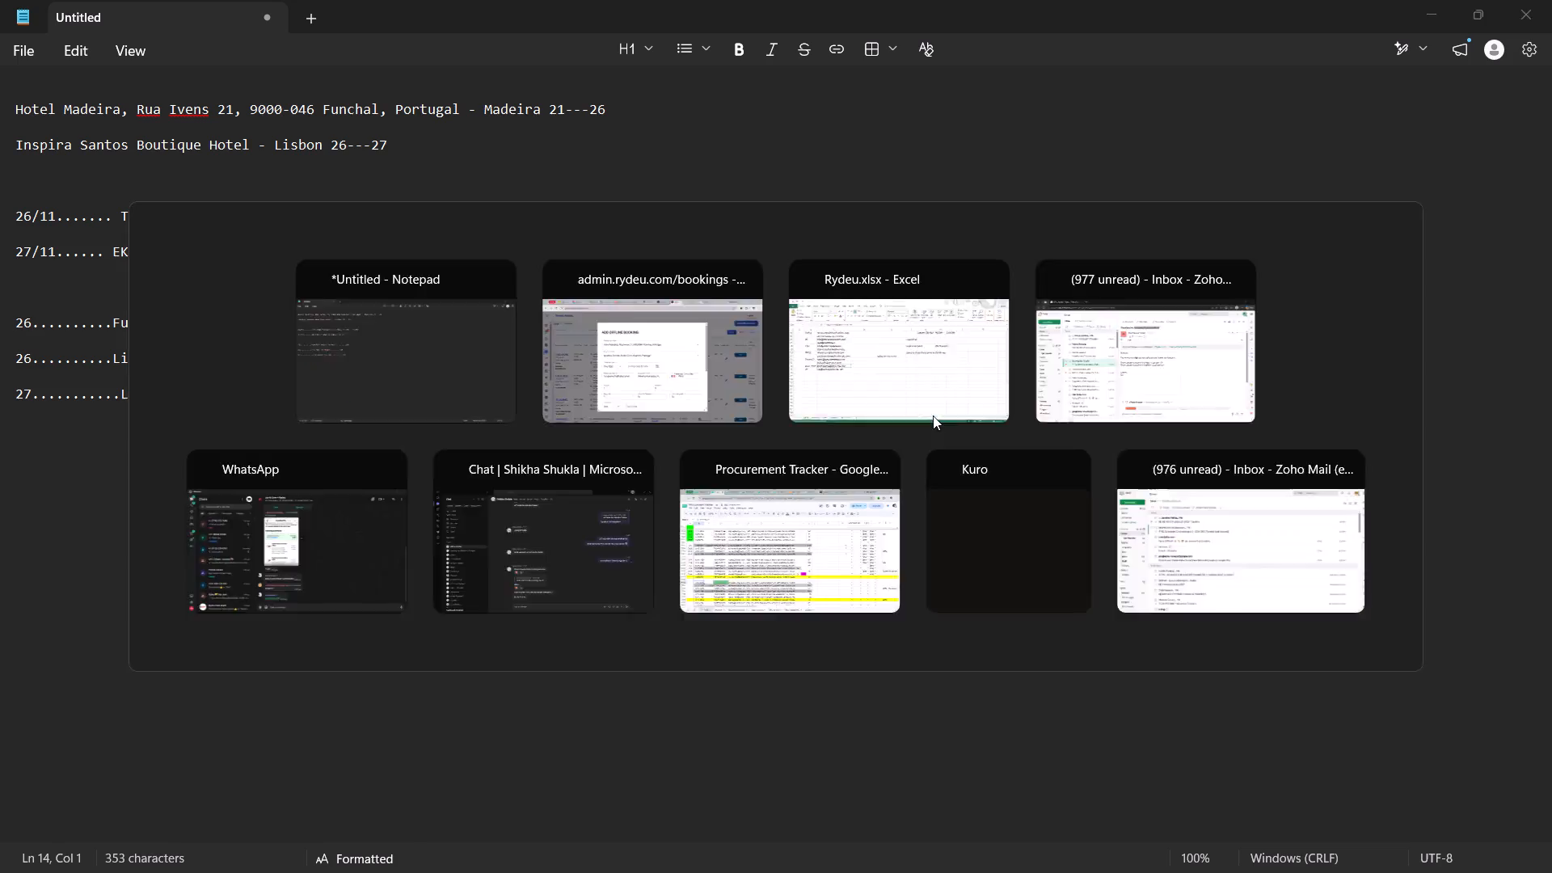
{"action": "left_click", "coordinate": [804, 463]}
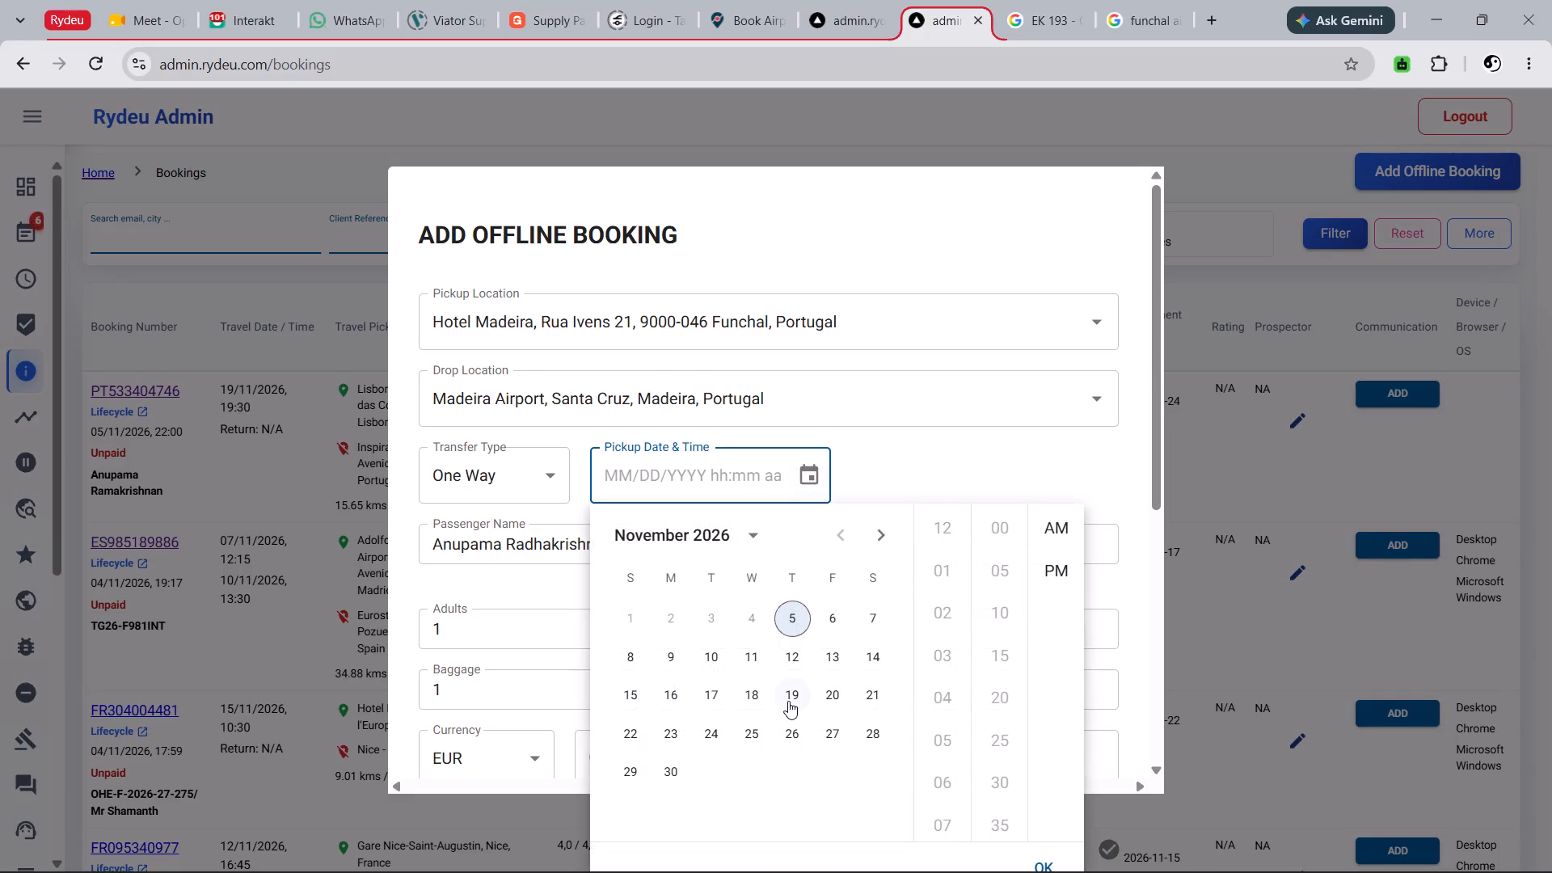
{"action": "left_click", "coordinate": [921, 489]}
Copy the Madeira Airport pickup address from the newest entry in the bookings list and set it as the starting point in Google Maps directions.
{"action": "left_click", "coordinate": [861, 0]}
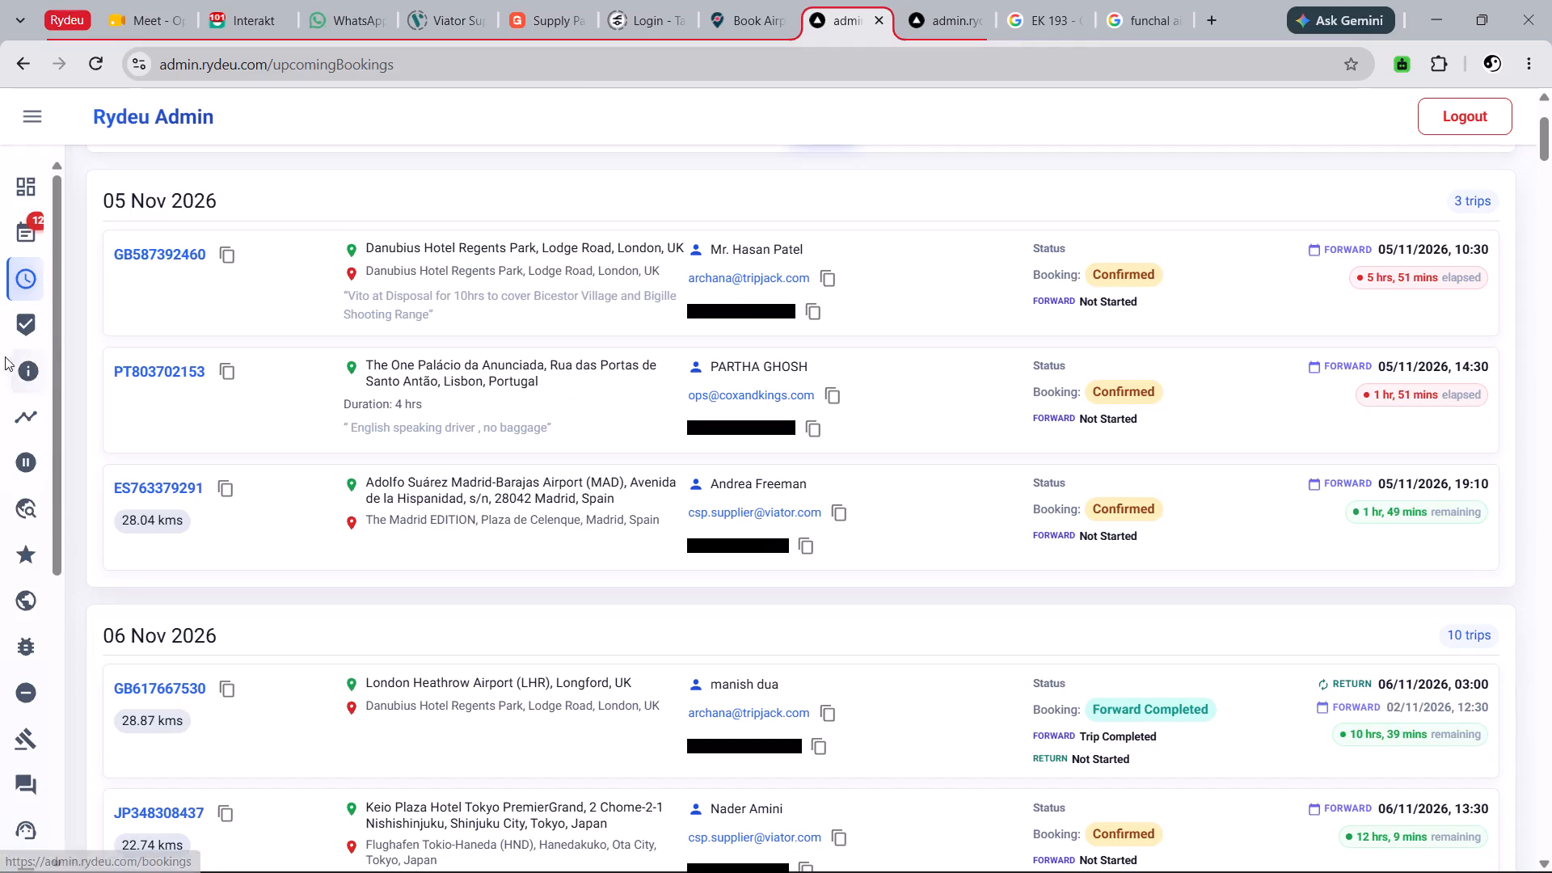
{"action": "left_click", "coordinate": [21, 371]}
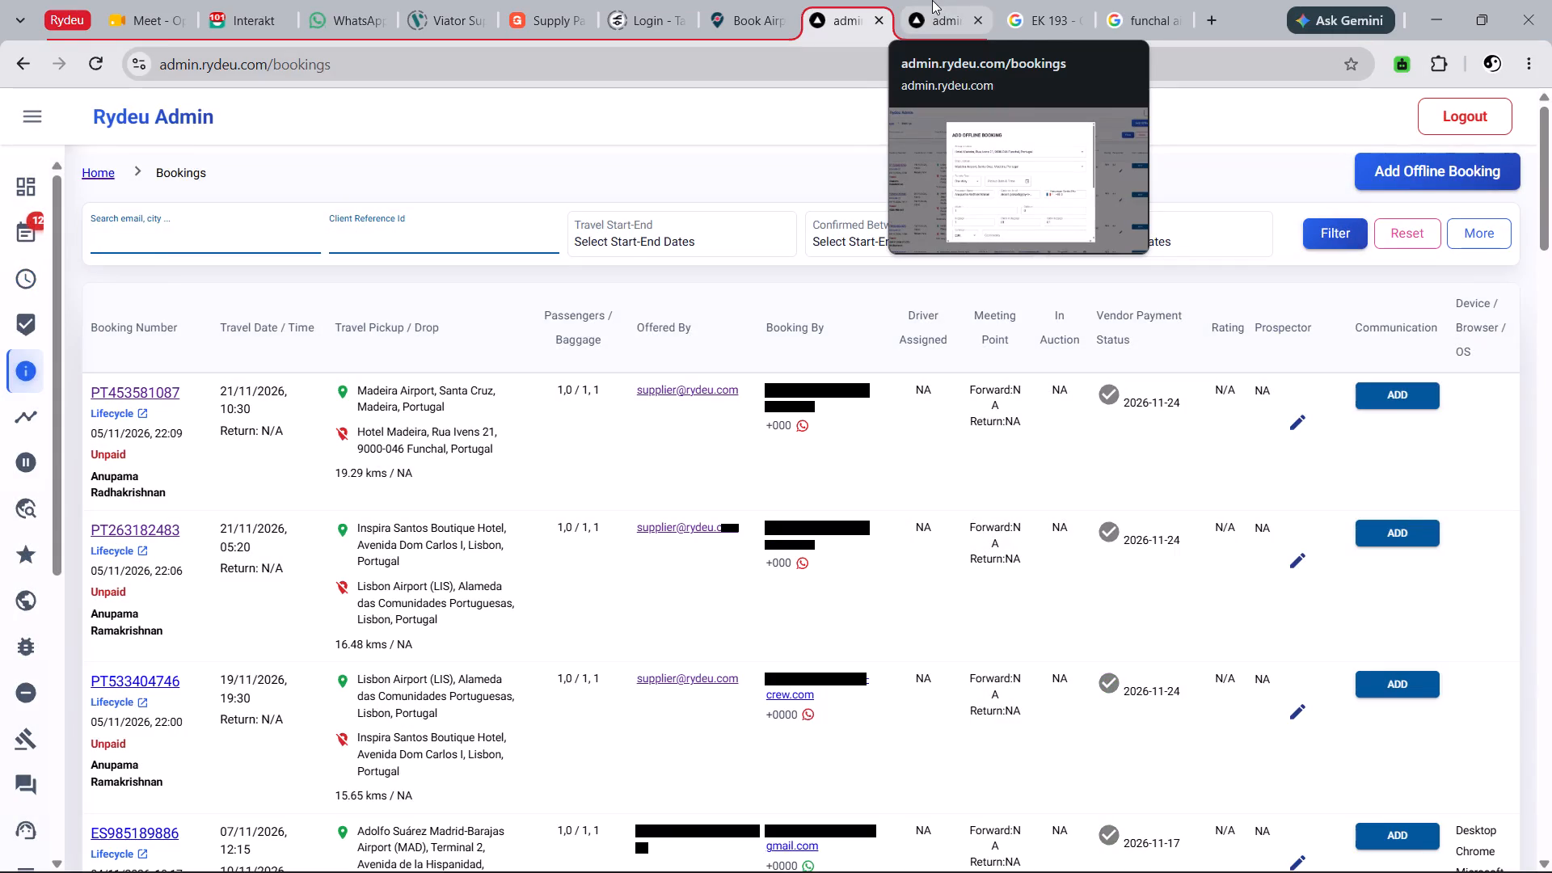
{"action": "left_click", "coordinate": [916, 0]}
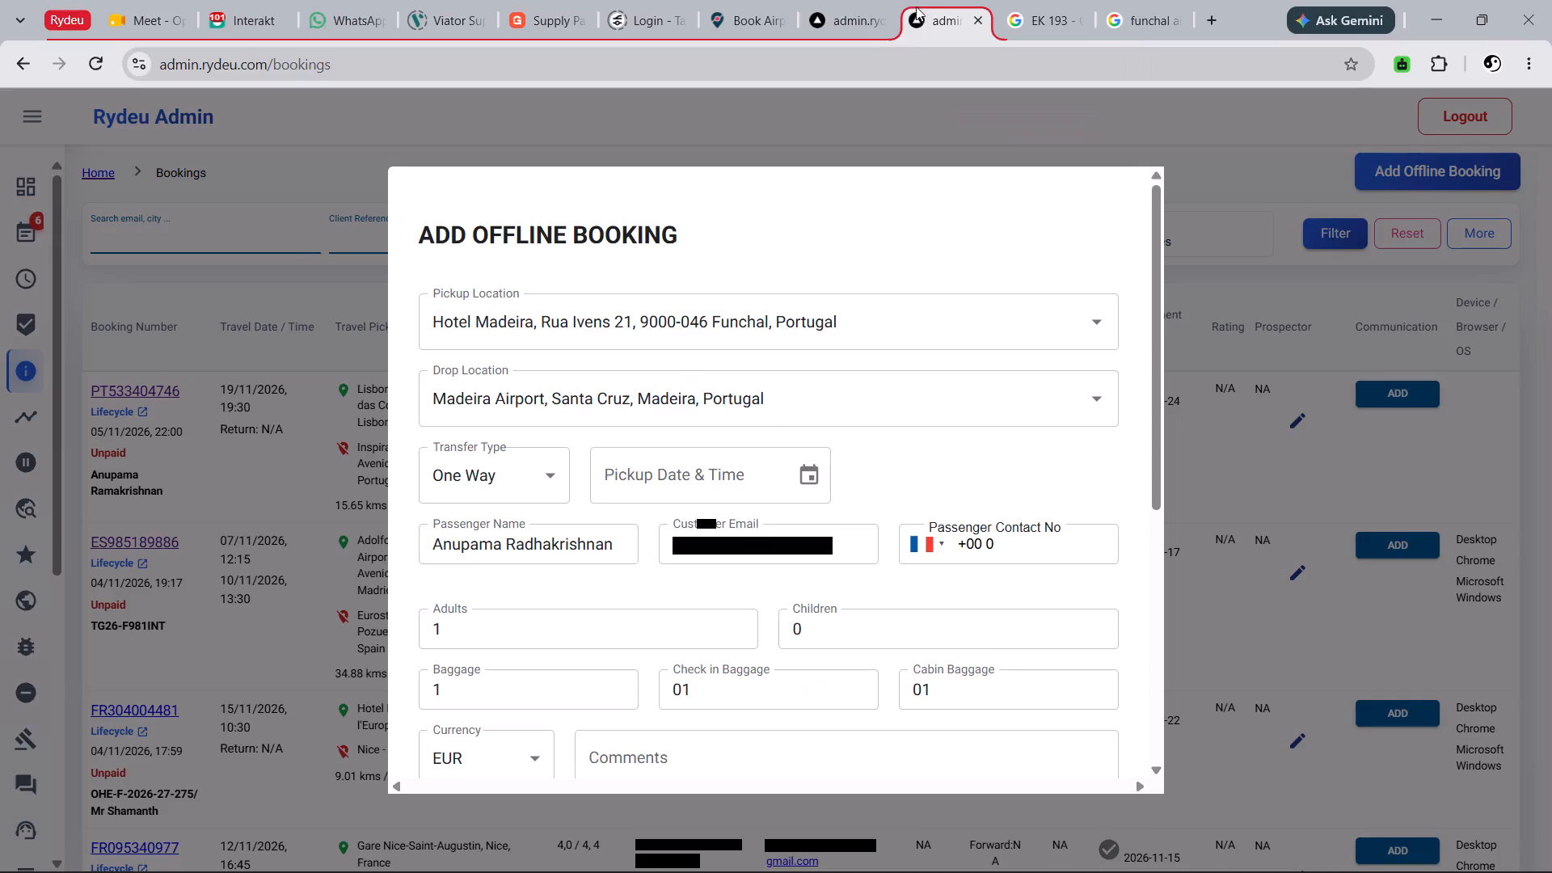
{"action": "left_click", "coordinate": [860, 0]}
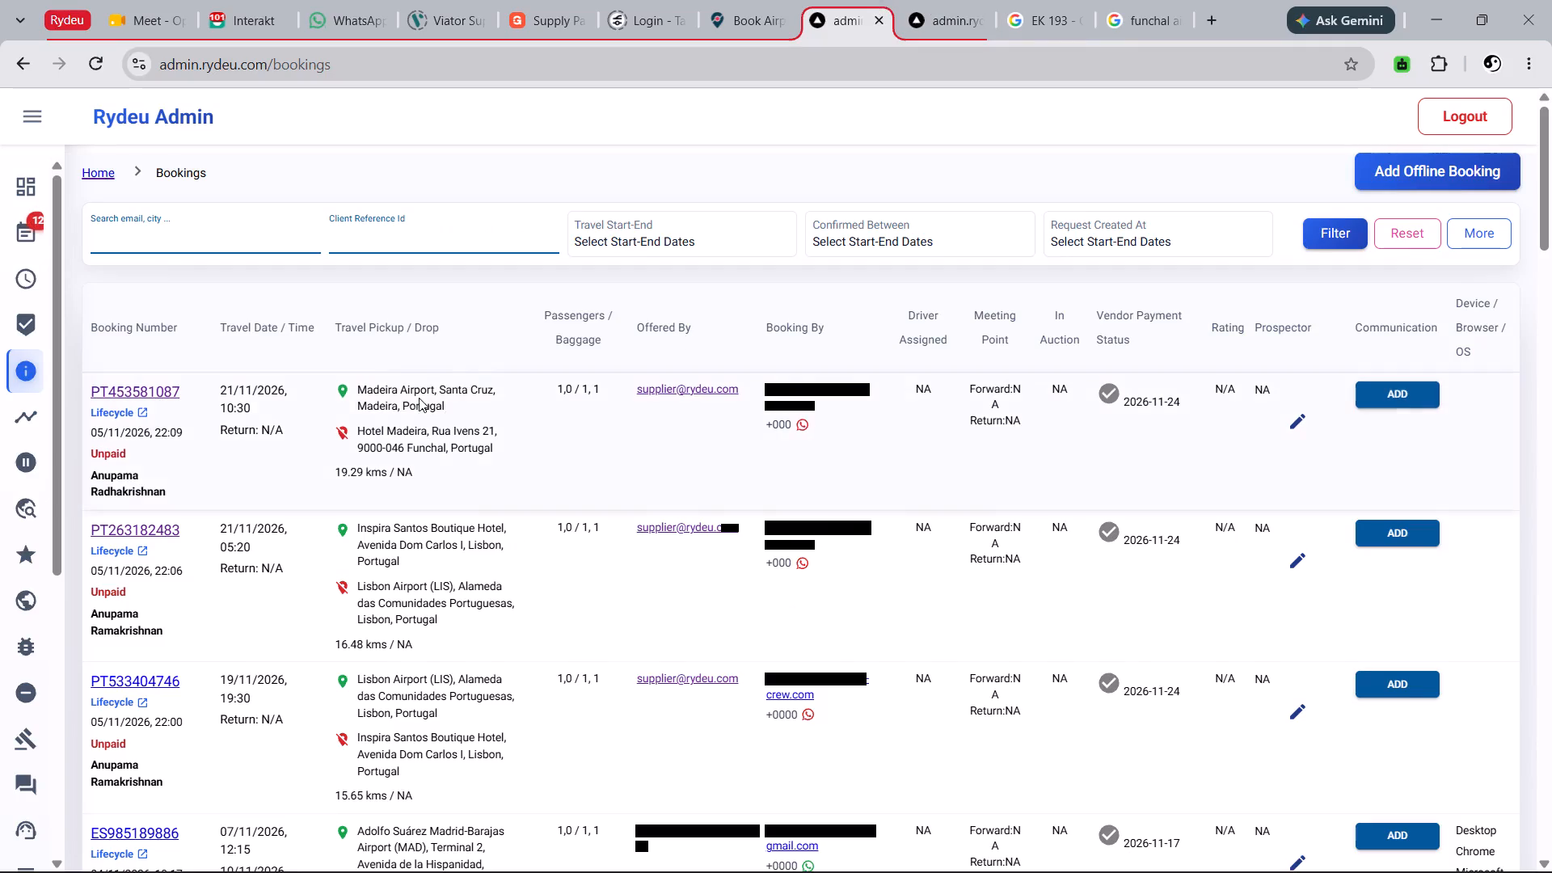
{"action": "triple_click", "coordinate": [418, 398]}
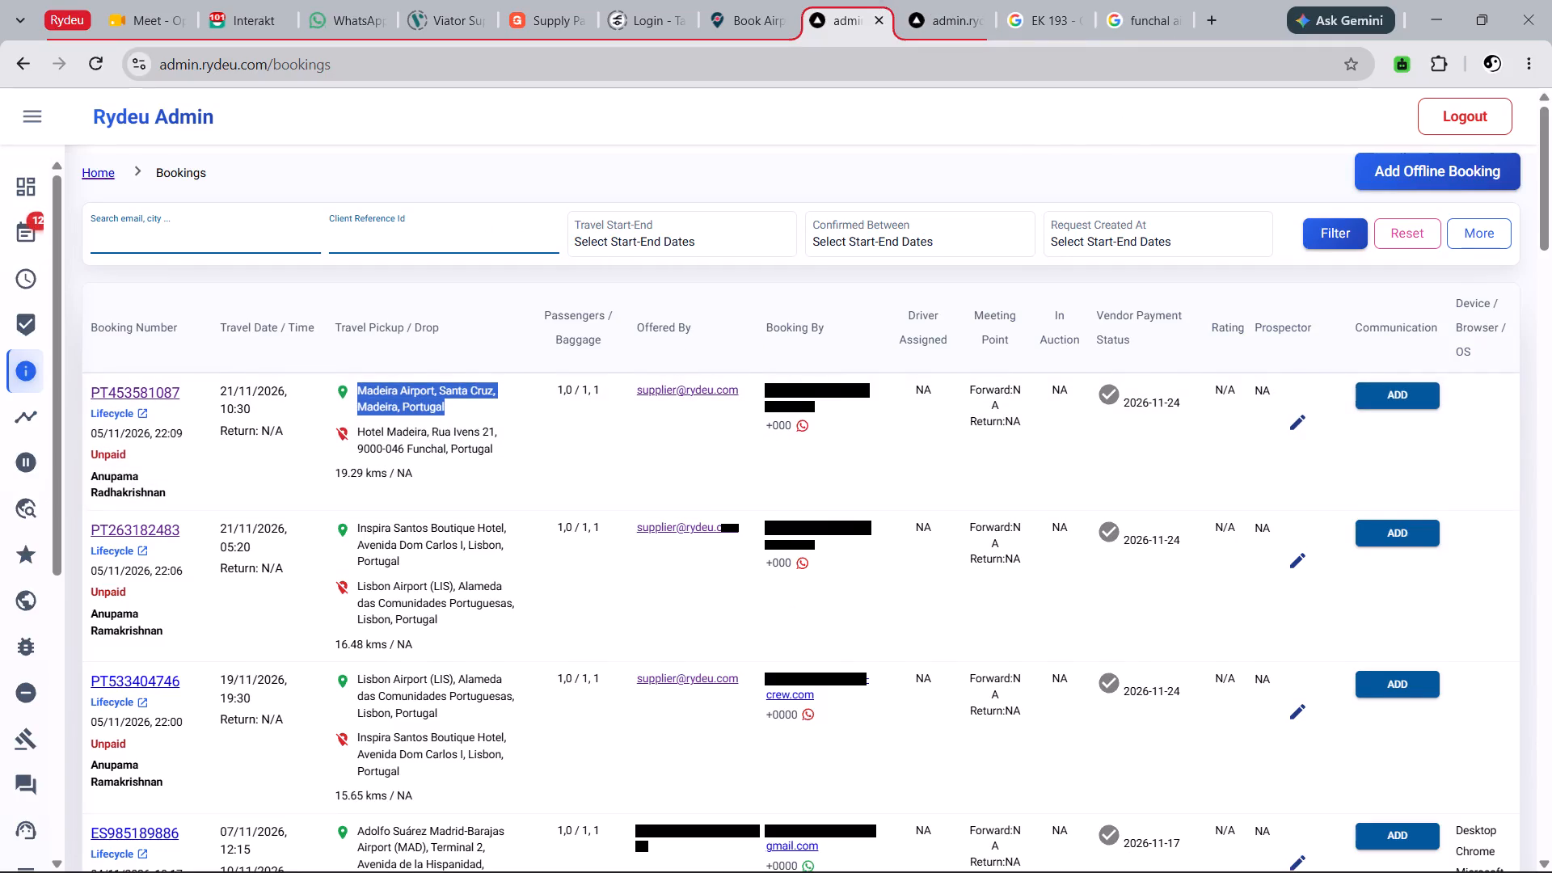
{"action": "key", "text": "ctrl+c"}
{"action": "left_click", "coordinate": [1216, 0]}
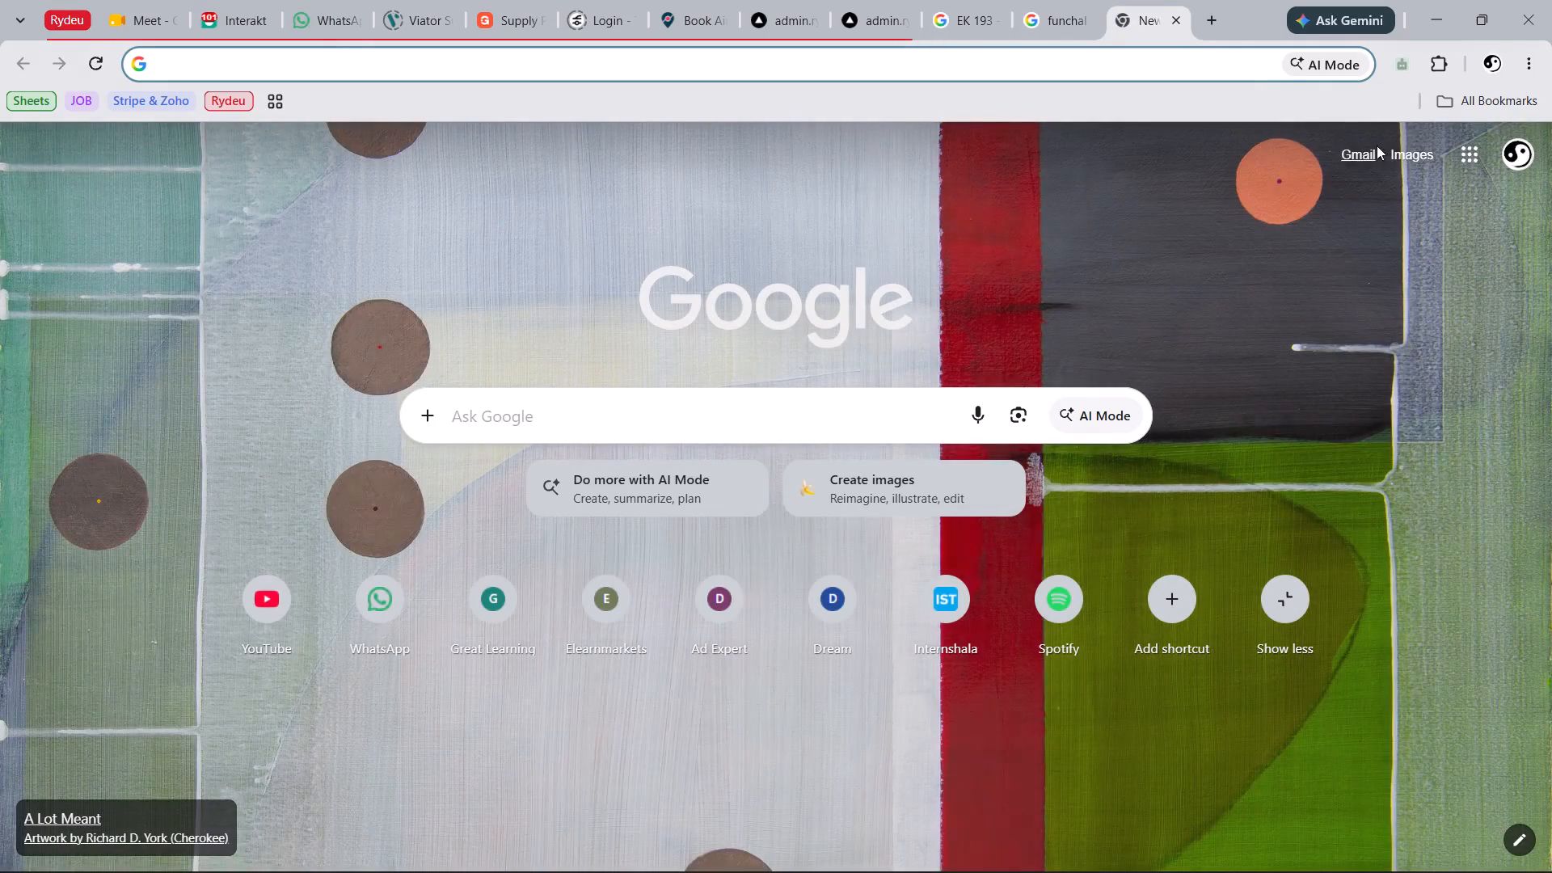
{"action": "left_click", "coordinate": [1465, 161]}
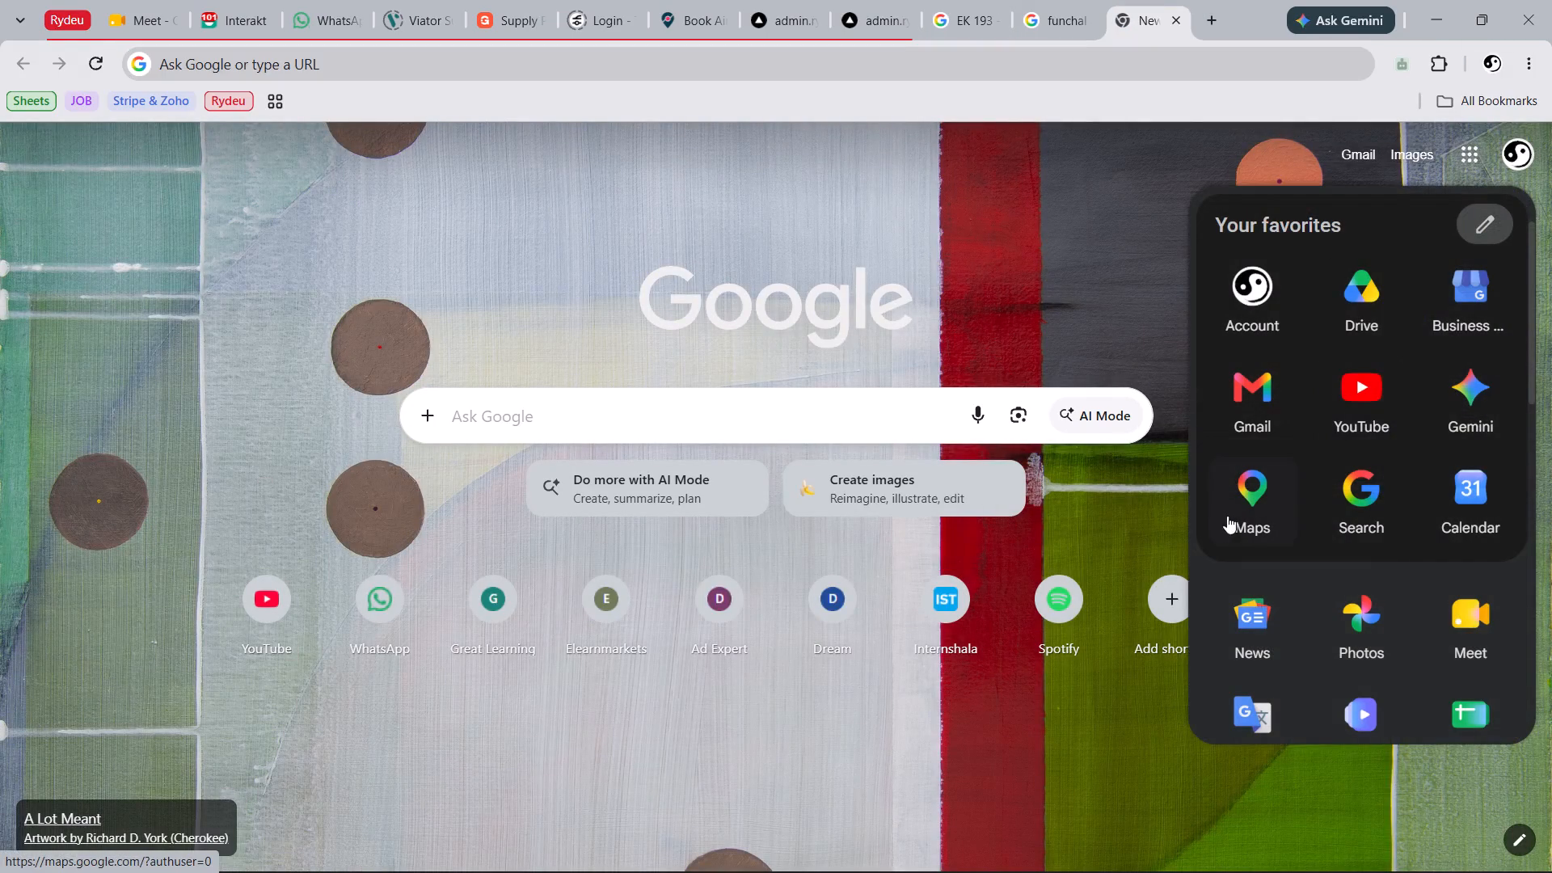
{"action": "left_click", "coordinate": [1248, 504]}
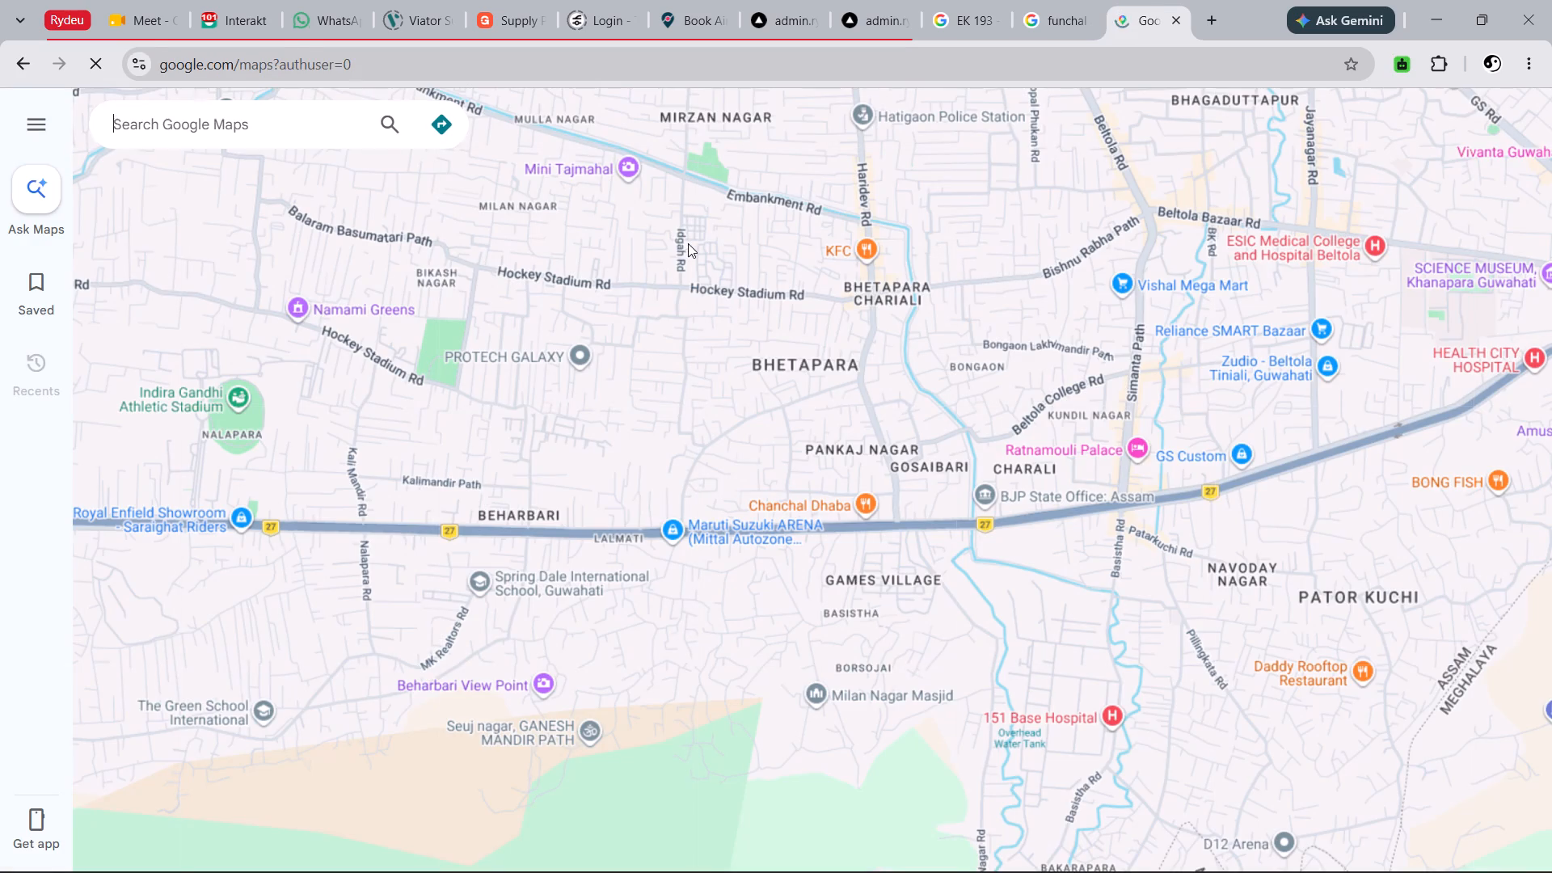
{"action": "left_click", "coordinate": [445, 115]}
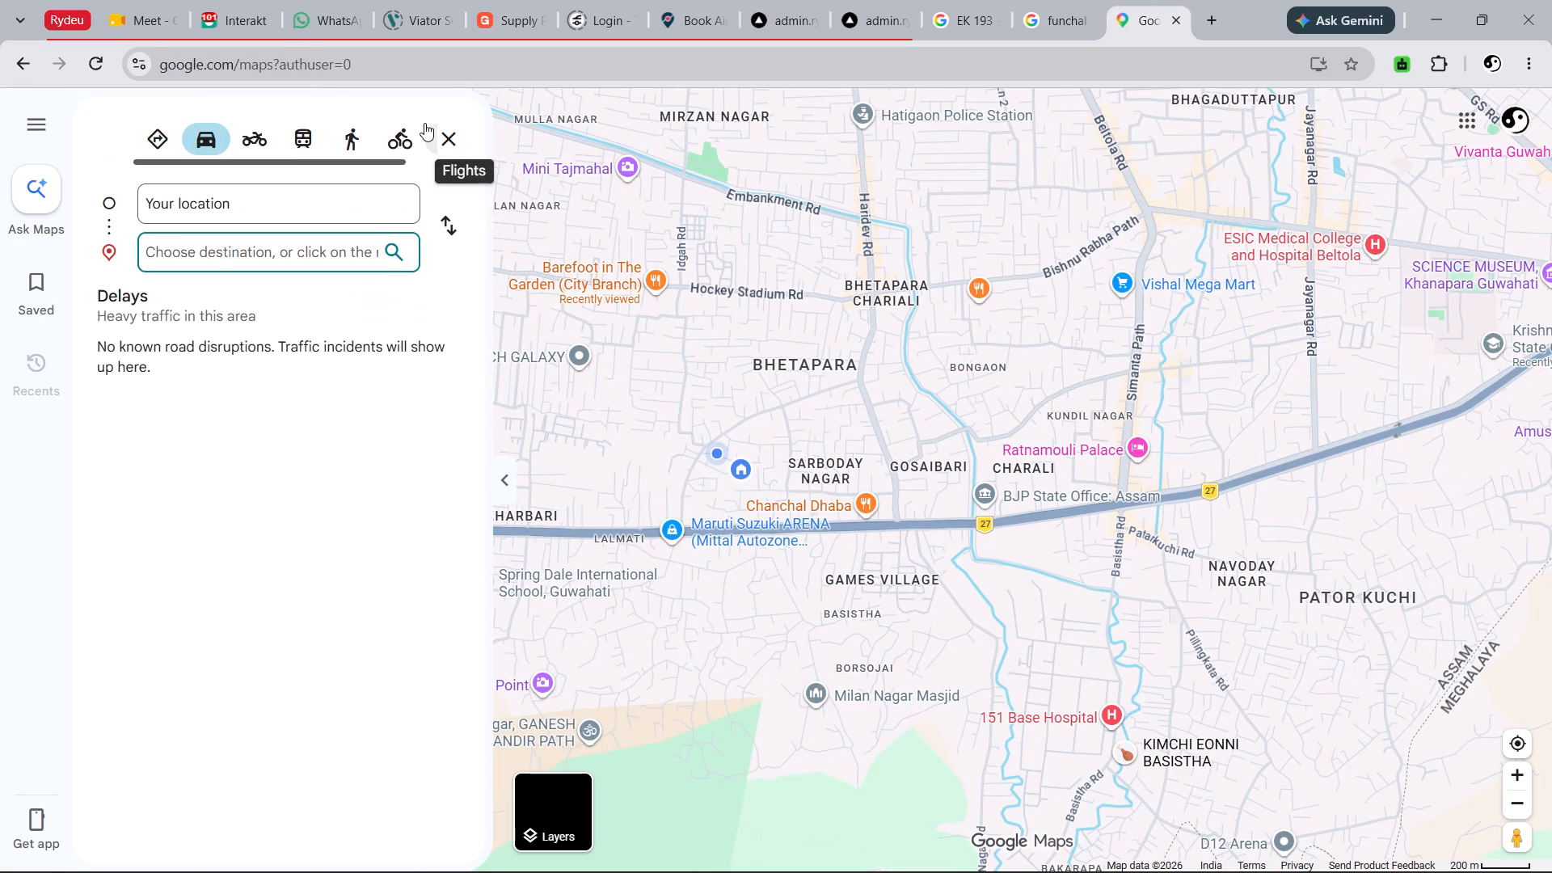
{"action": "left_click", "coordinate": [299, 203], "text": "ctrl"}
{"action": "key", "text": "ctrl+v"}
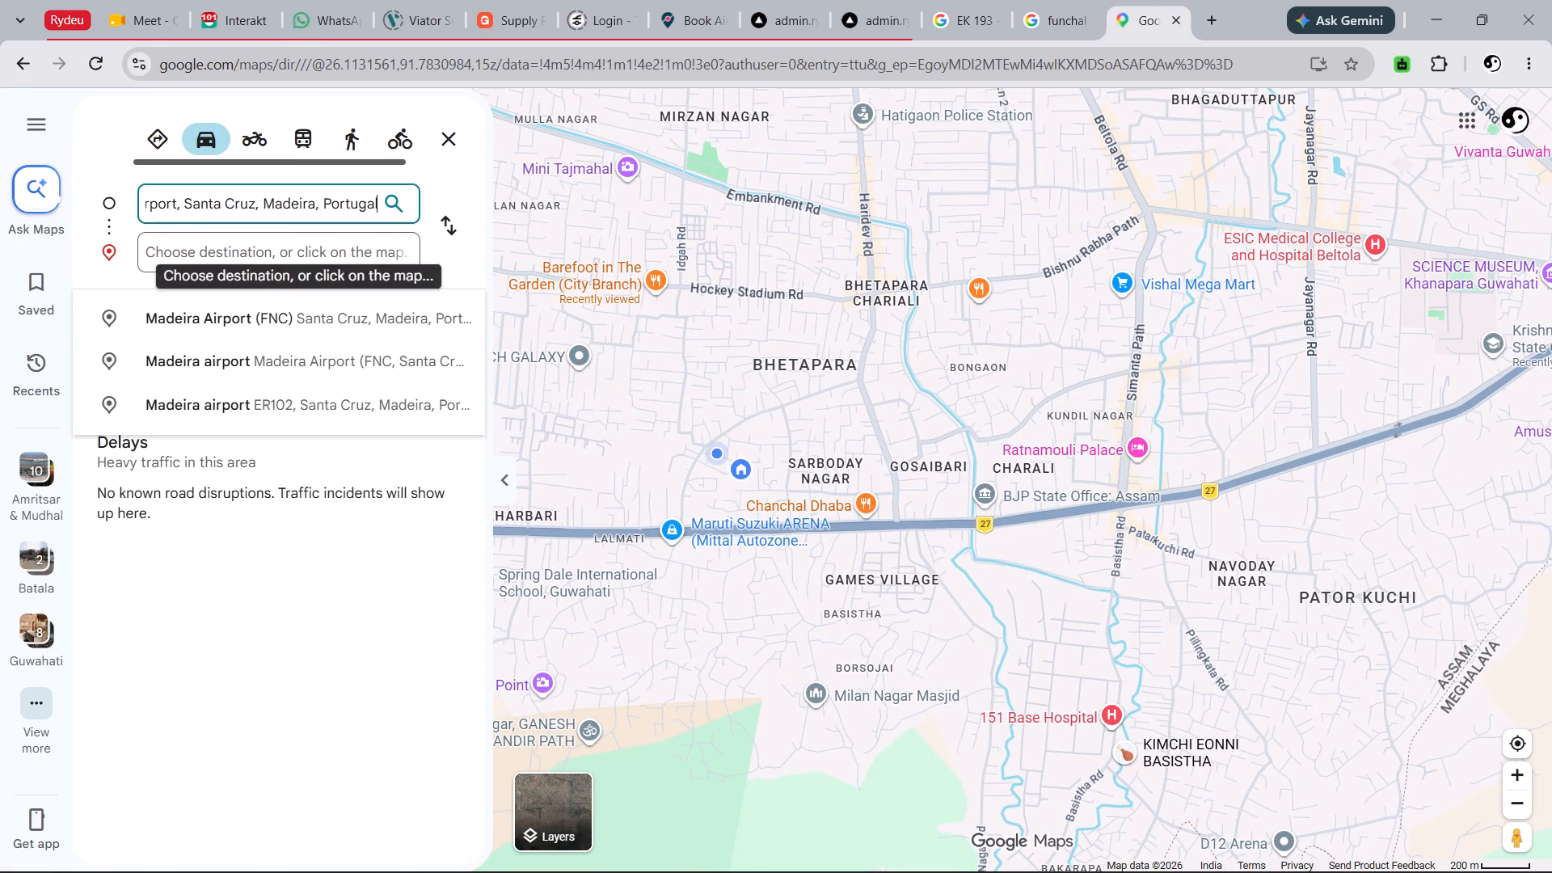
{"action": "left_click", "coordinate": [285, 309]}
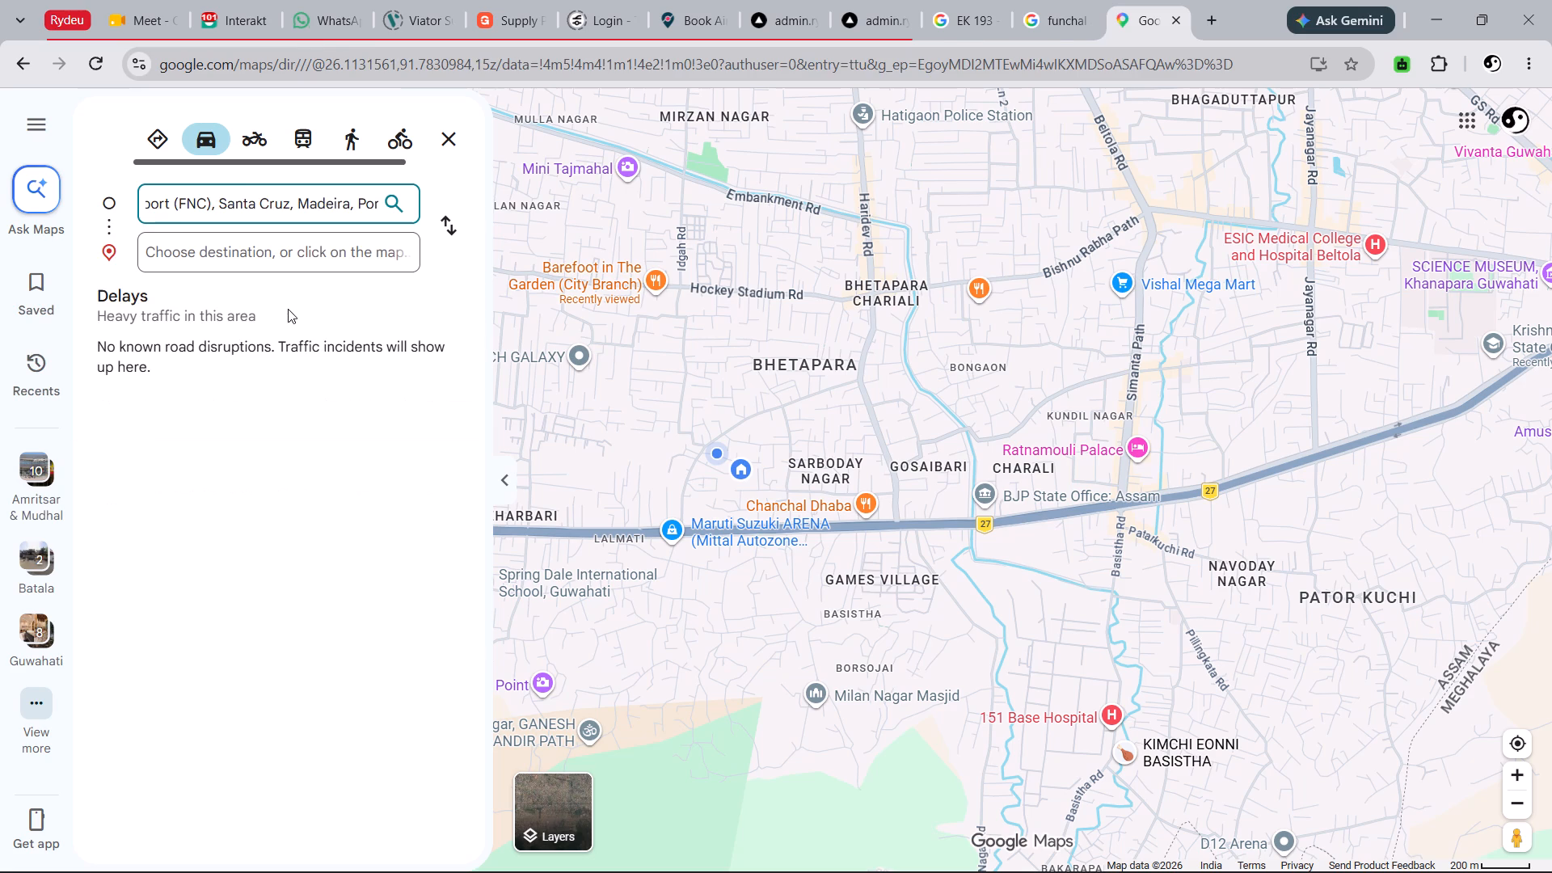
Add the Hotel Madeira address from the same booking as the destination, check the drive time with the route reversed, and close the directions.
{"action": "left_click", "coordinate": [871, 0]}
{"action": "left_click", "coordinate": [793, 0]}
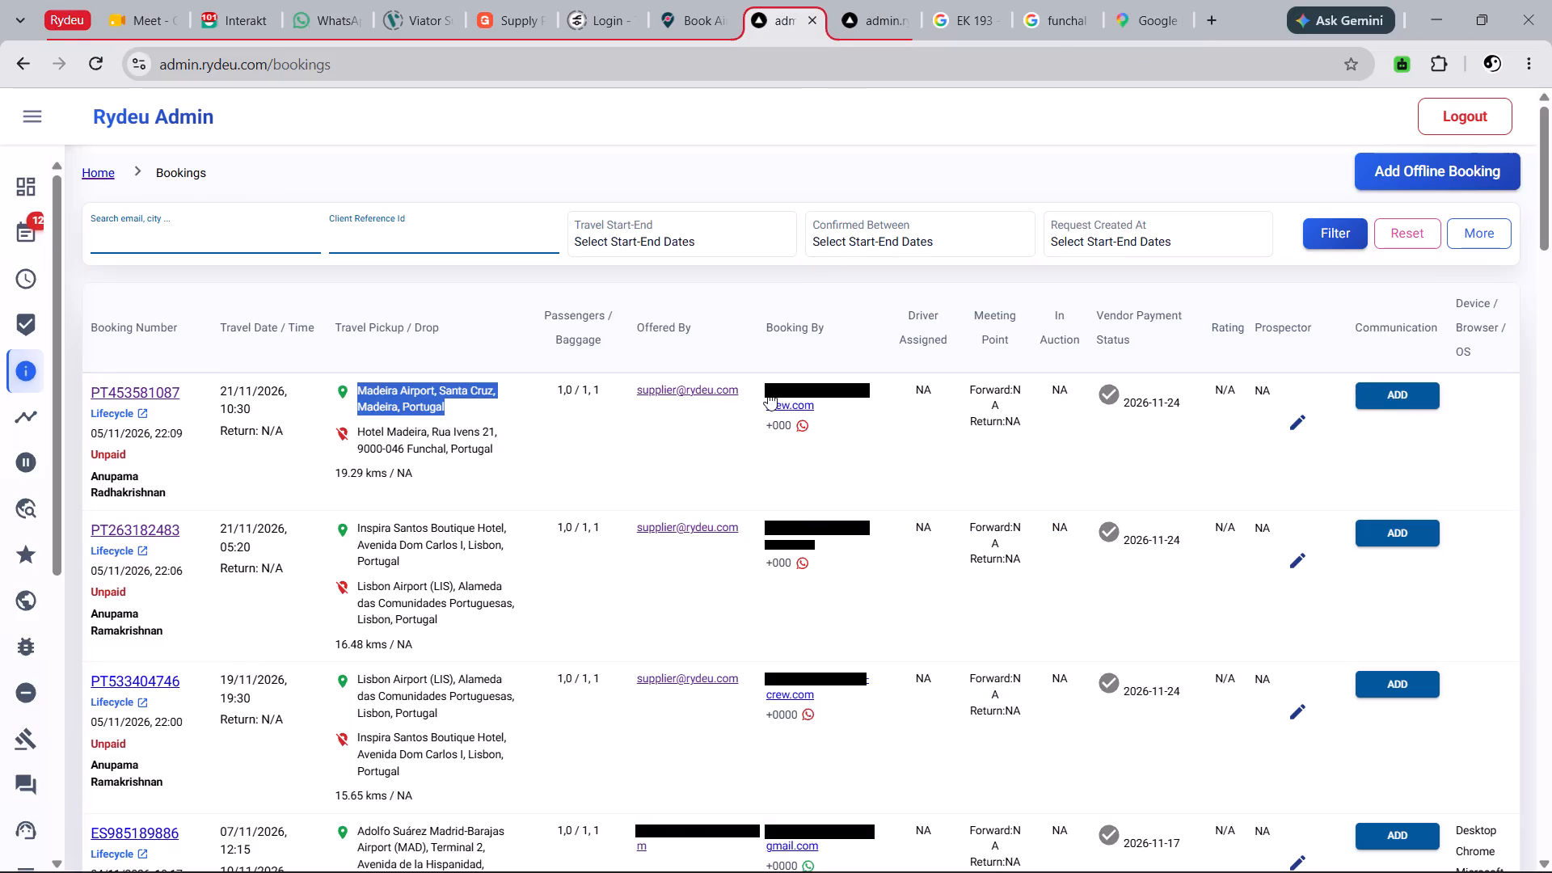
{"action": "triple_click", "coordinate": [406, 433]}
{"action": "key", "text": "ctrl+c"}
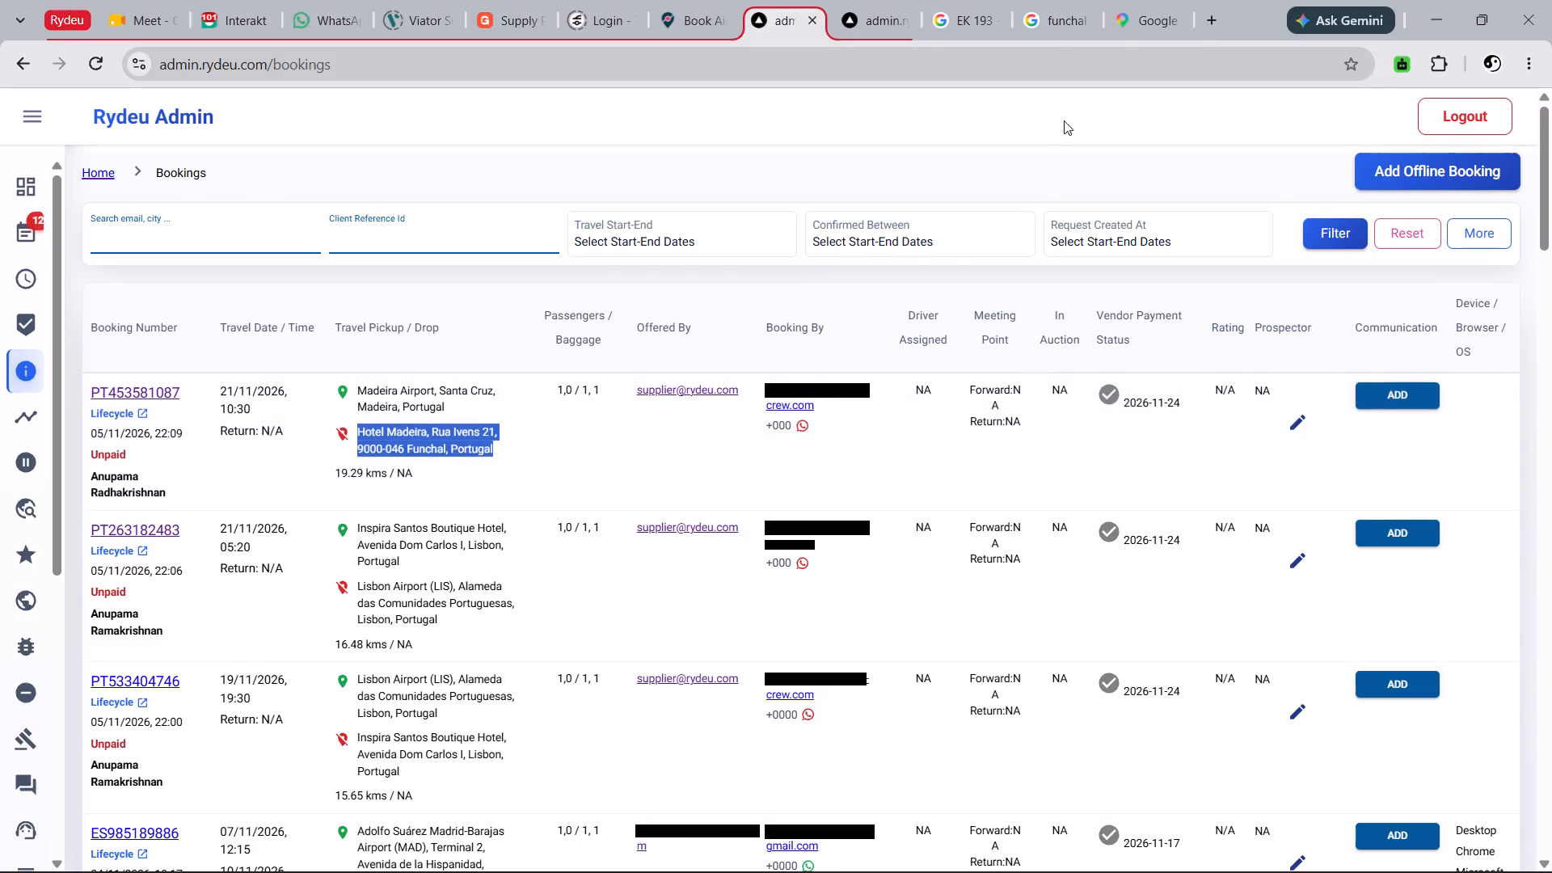
{"action": "left_click", "coordinate": [1147, 0]}
{"action": "left_click", "coordinate": [240, 251]}
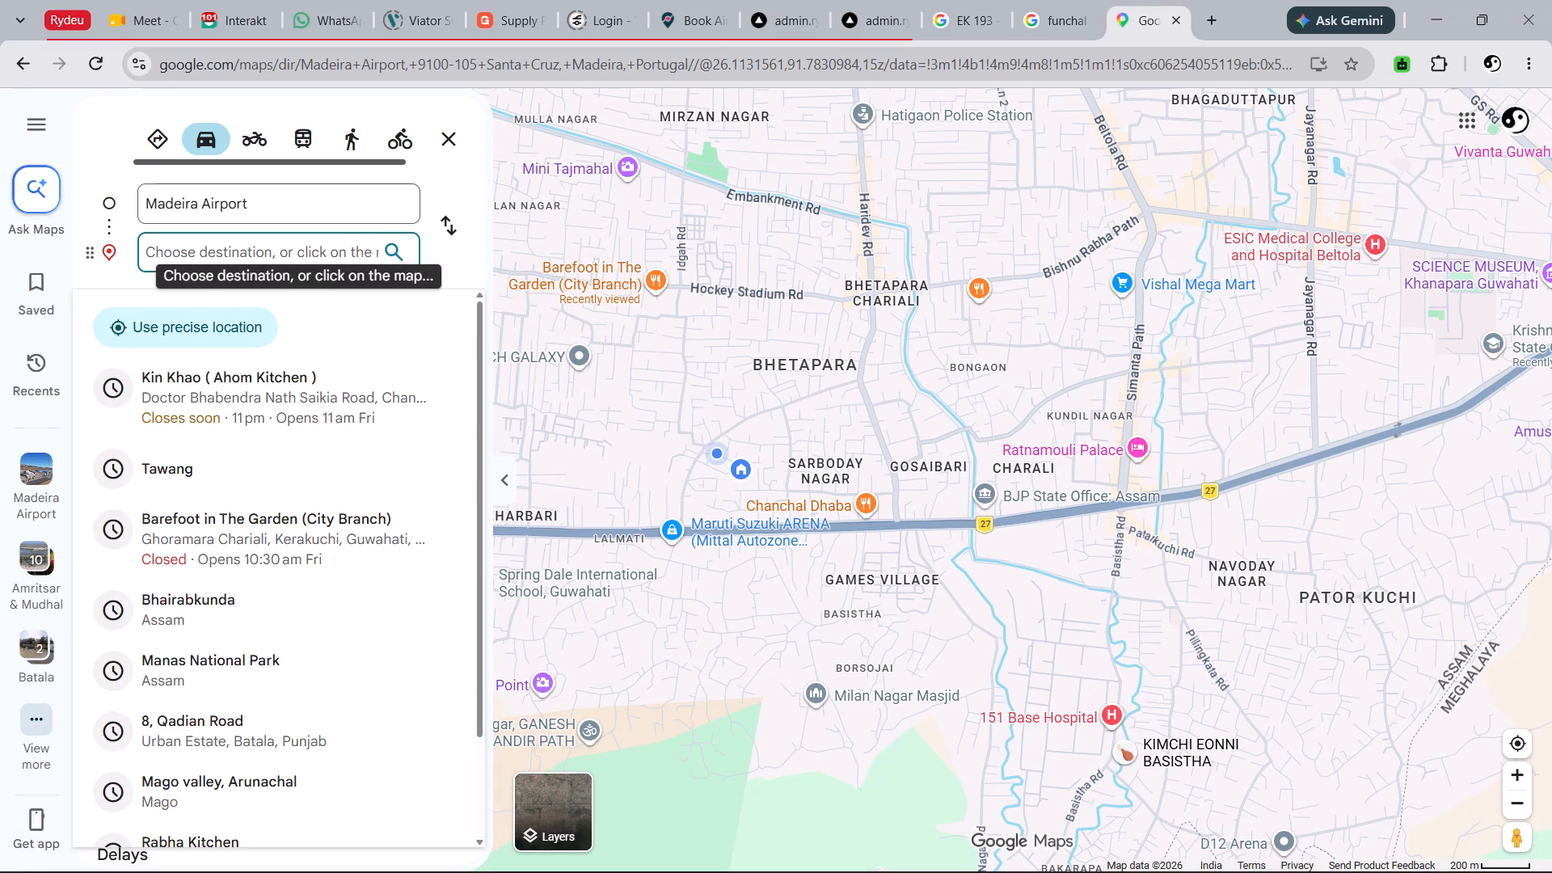
{"action": "key", "text": "ctrl+v"}
{"action": "left_click", "coordinate": [259, 331]}
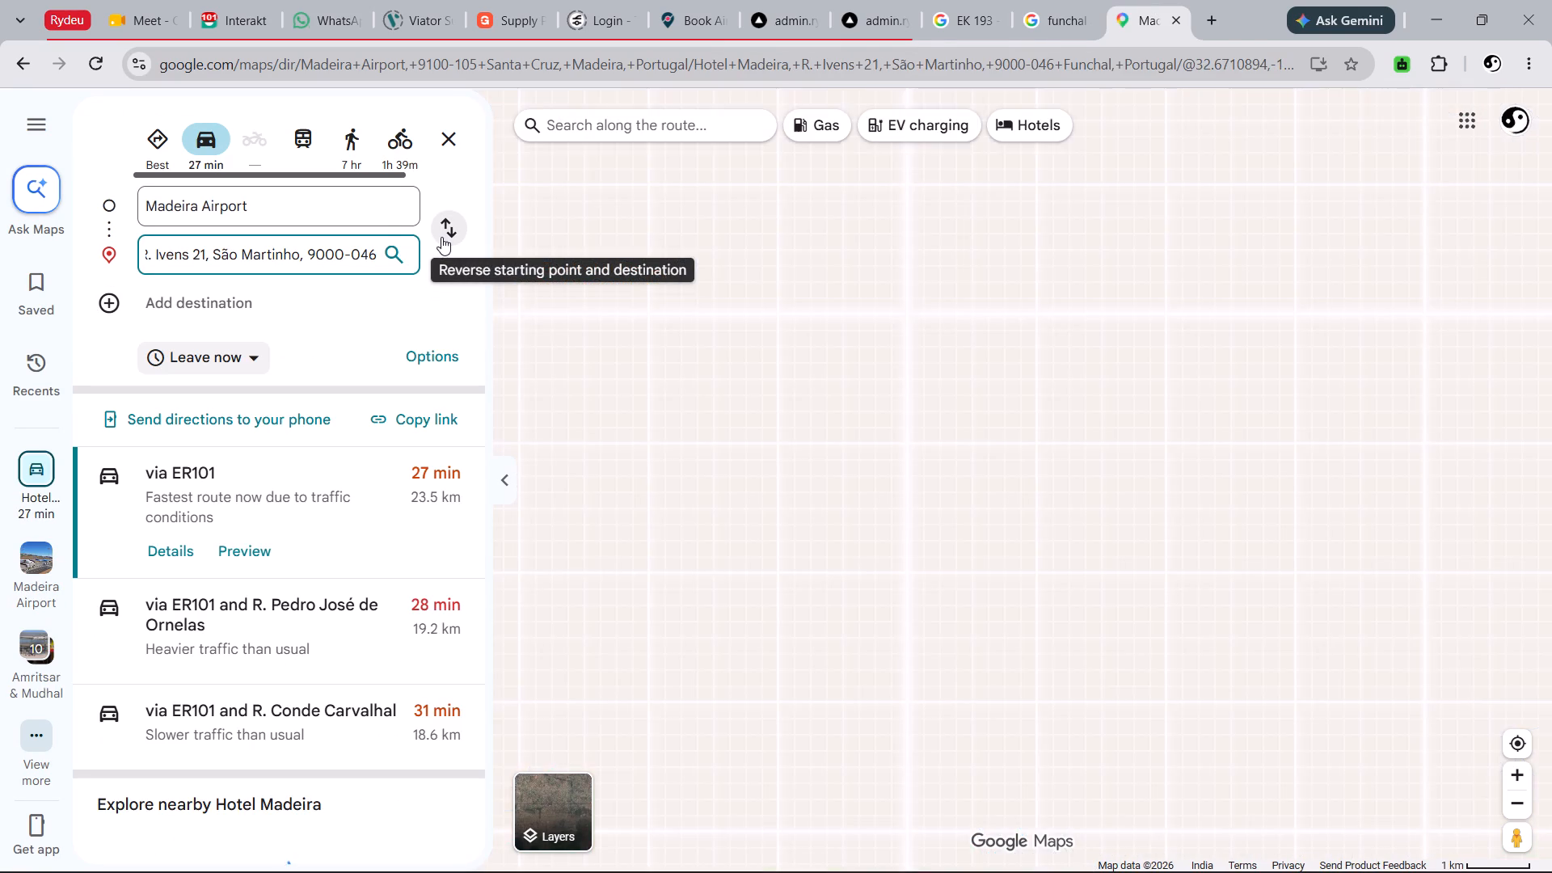
{"action": "left_click", "coordinate": [441, 237]}
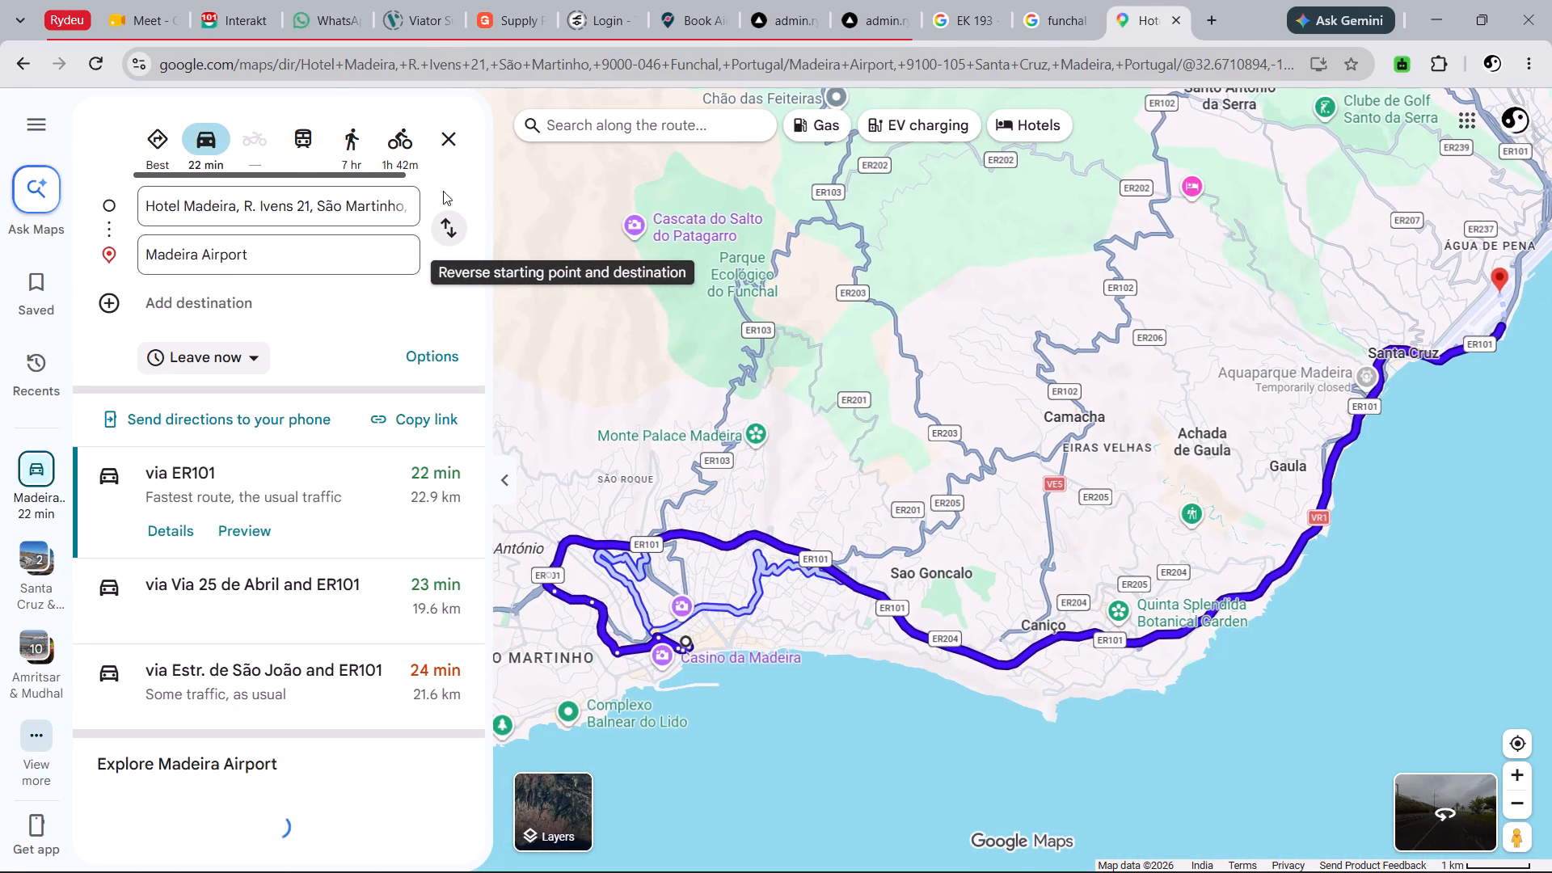
{"action": "left_click", "coordinate": [446, 127]}
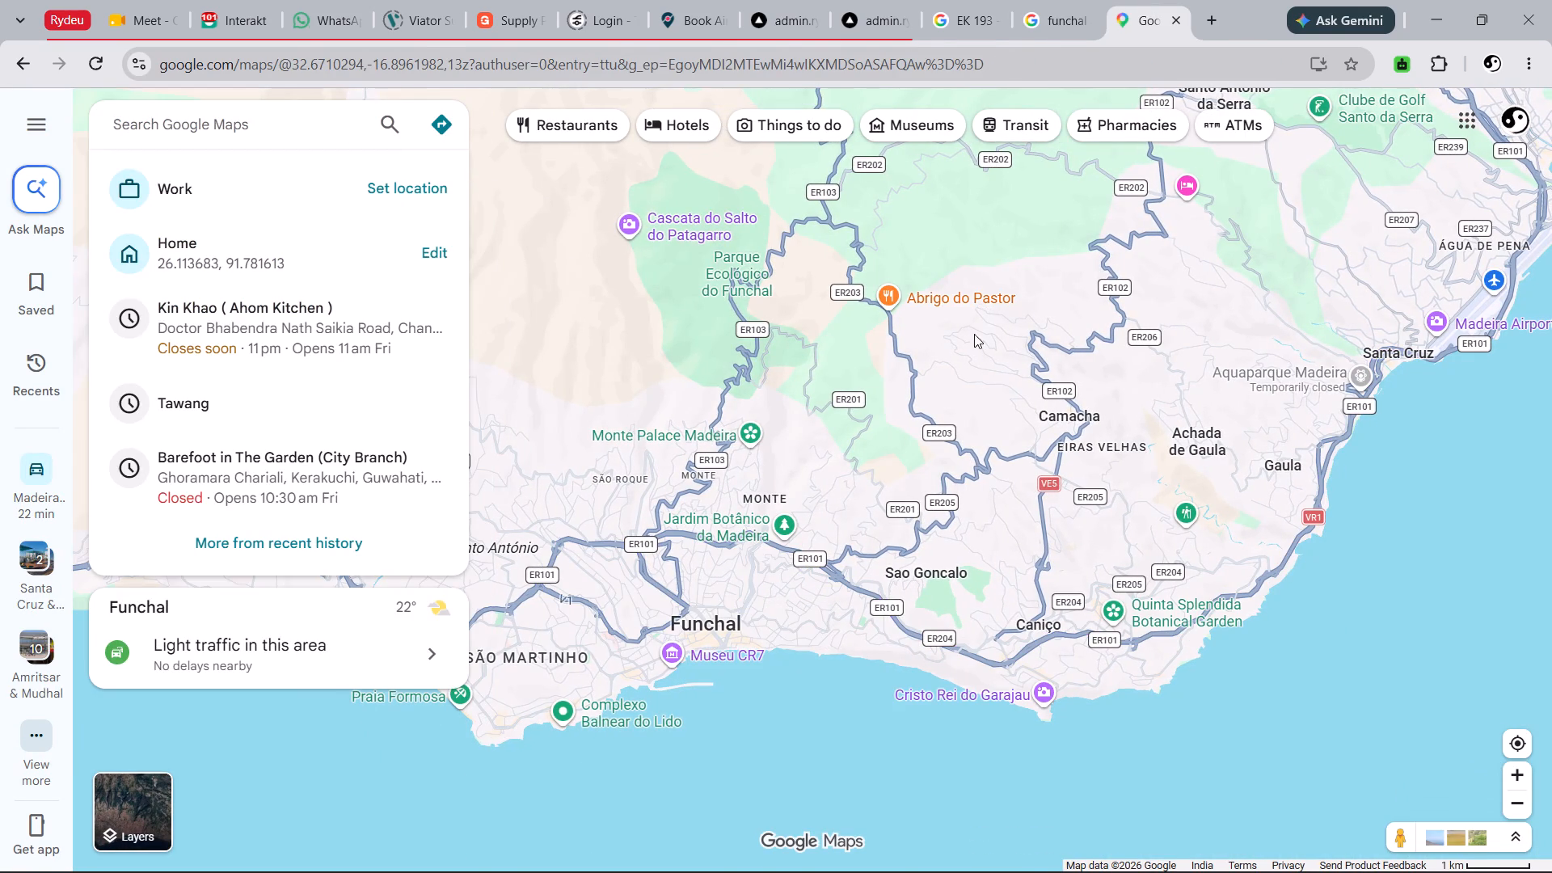
Examine where Madeira lies relative to mainland Portugal and where Funchal and its airport are on the island.
{"action": "scroll", "coordinate": [995, 365], "scroll_direction": "down", "scroll_amount": 12}
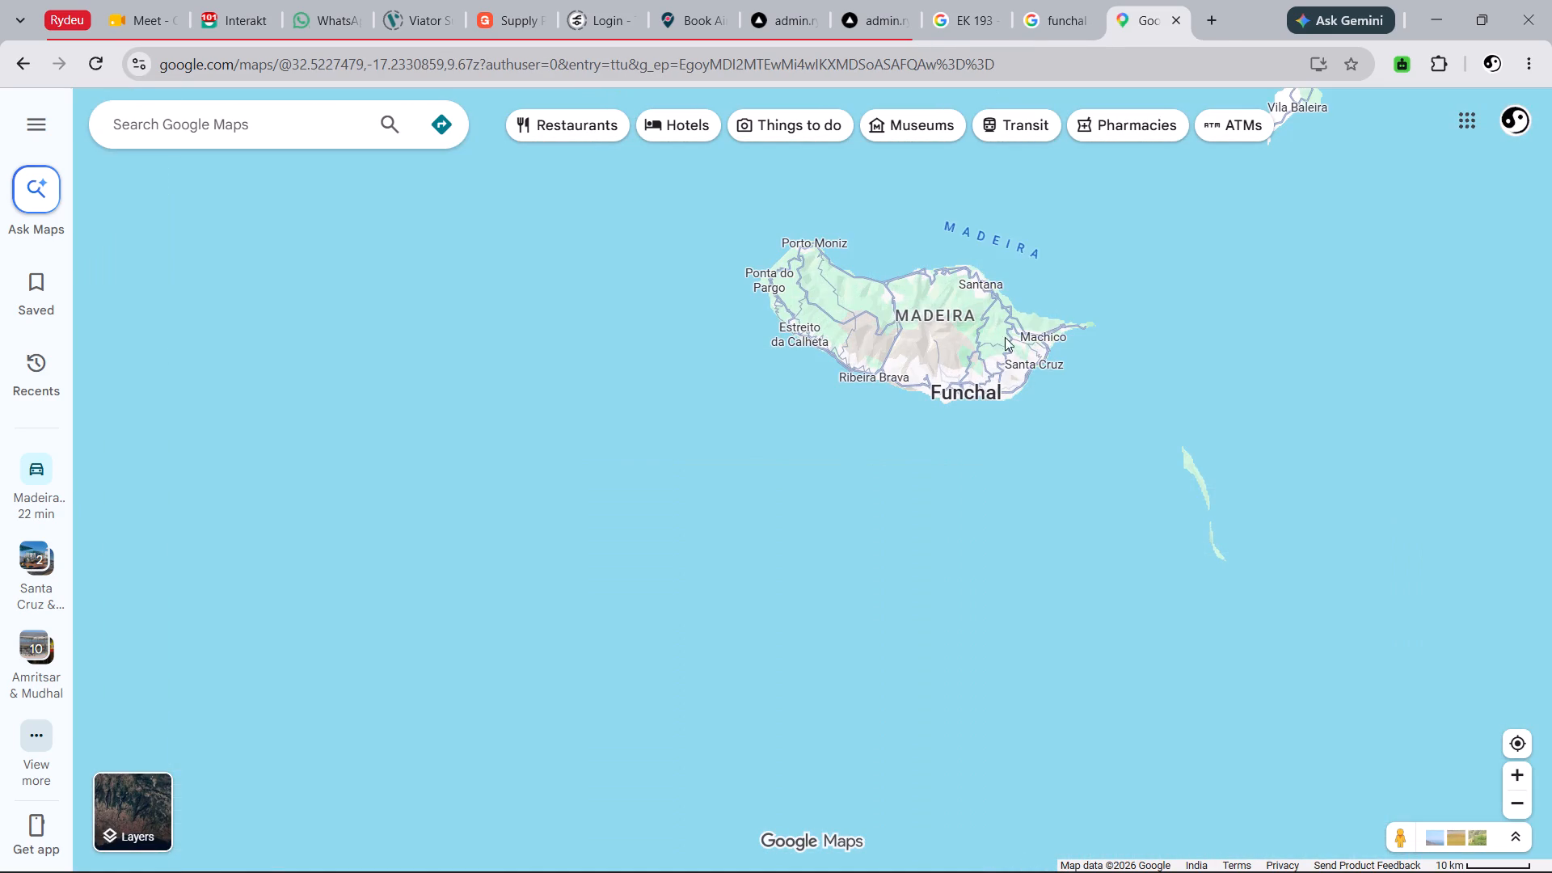
{"action": "scroll", "coordinate": [1025, 297], "scroll_direction": "up", "scroll_amount": 5}
{"action": "left_click_drag", "start_coordinate": [994, 253], "coordinate": [1023, 361]}
{"action": "scroll", "coordinate": [1023, 361], "scroll_direction": "up", "scroll_amount": 2}
{"action": "scroll", "coordinate": [1023, 361], "scroll_direction": "down", "scroll_amount": 11}
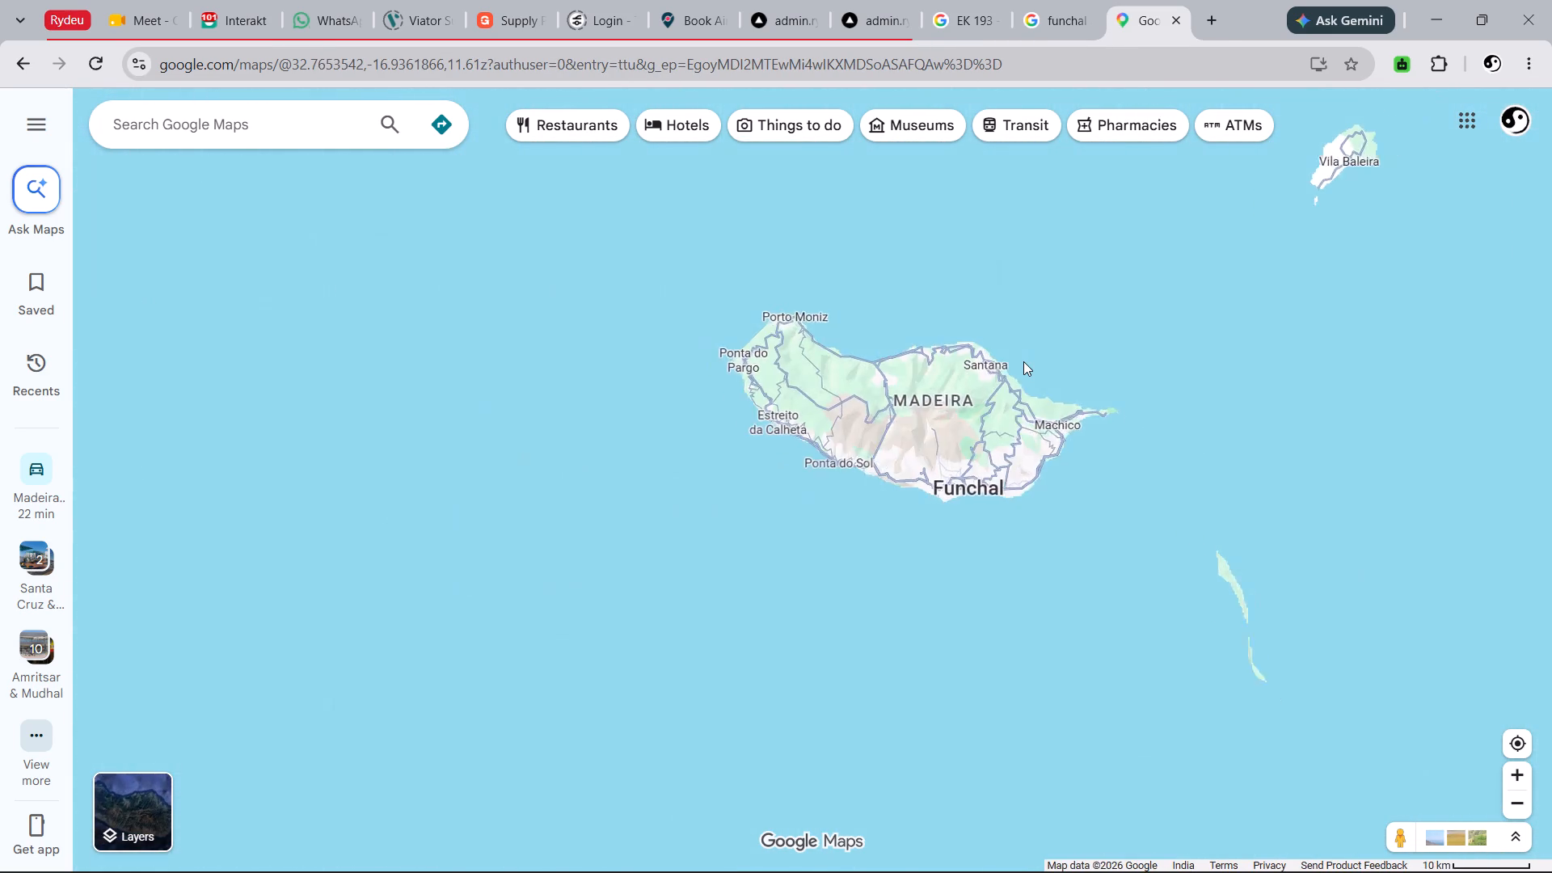
{"action": "scroll", "coordinate": [1073, 283], "scroll_direction": "down", "scroll_amount": 13}
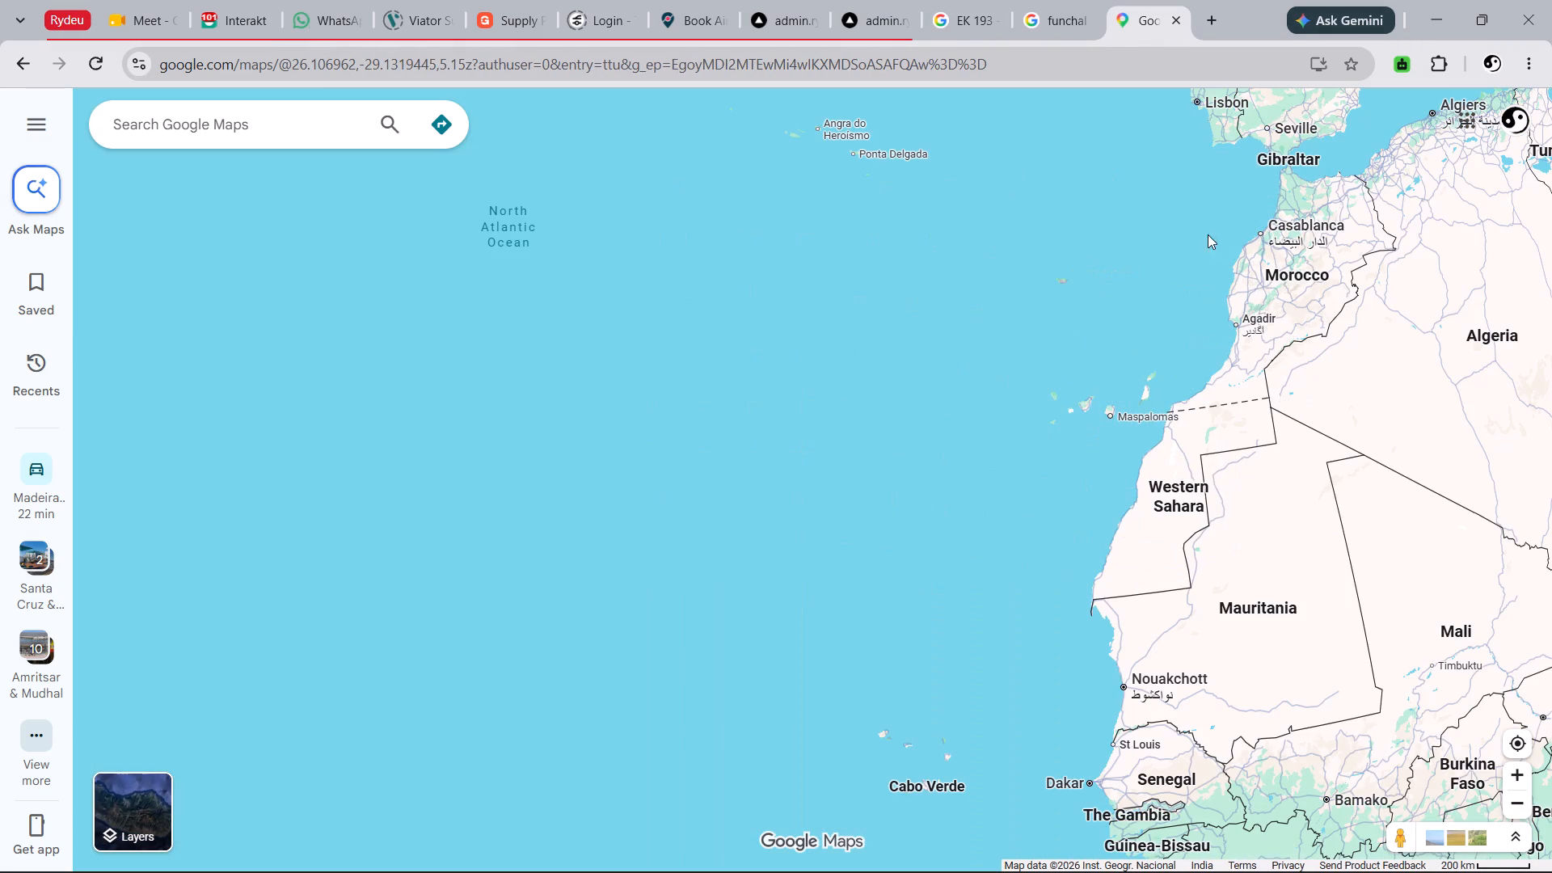
{"action": "scroll", "coordinate": [1191, 234], "scroll_direction": "down", "scroll_amount": 5}
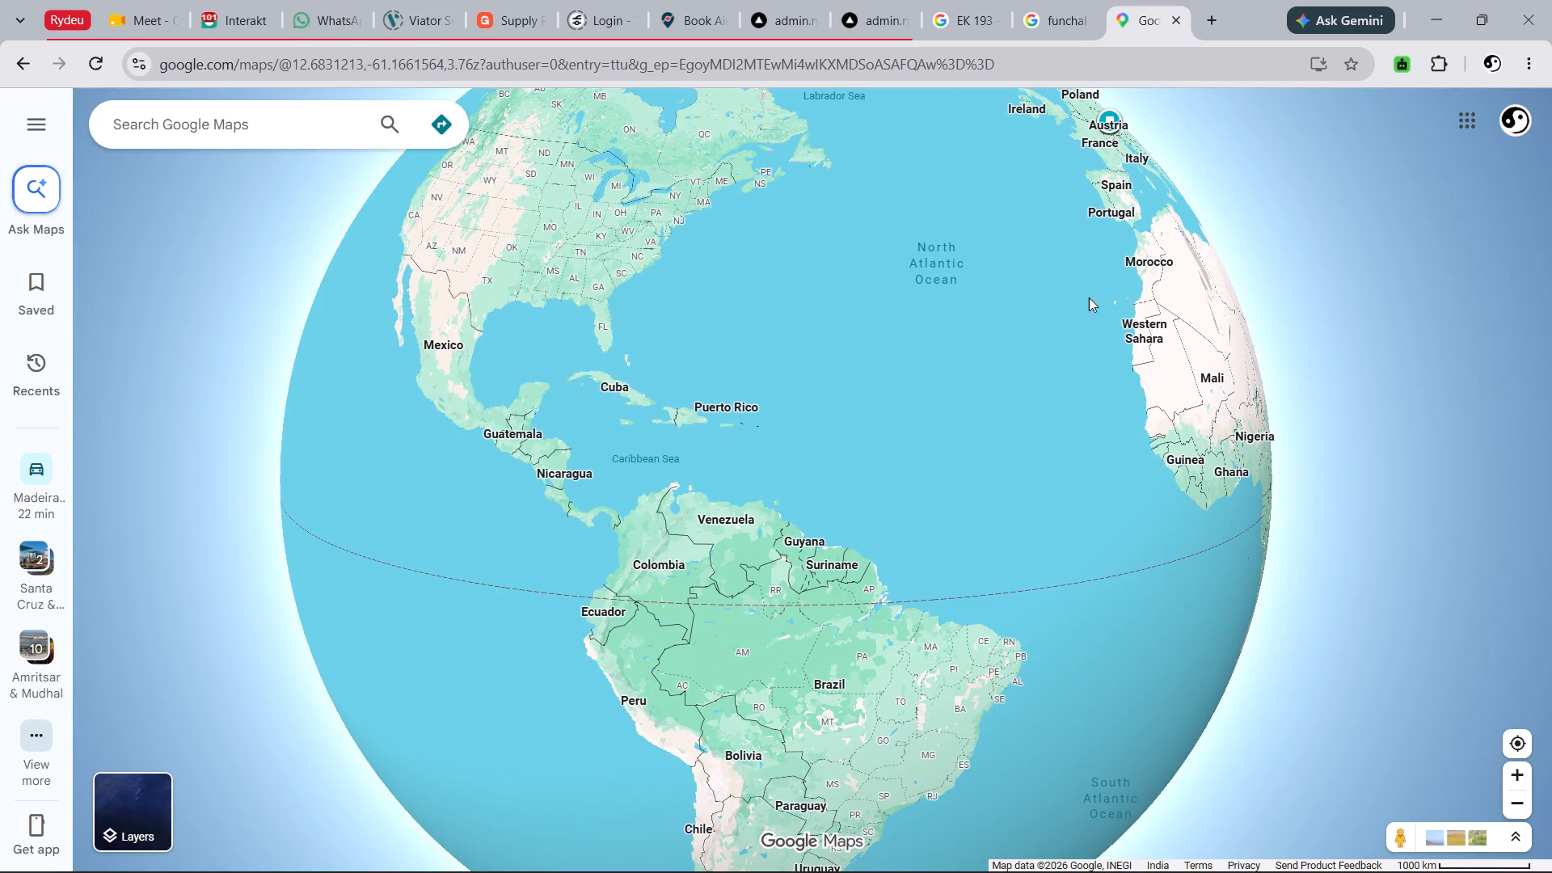
{"action": "left_click_drag", "start_coordinate": [1070, 310], "coordinate": [511, 482]}
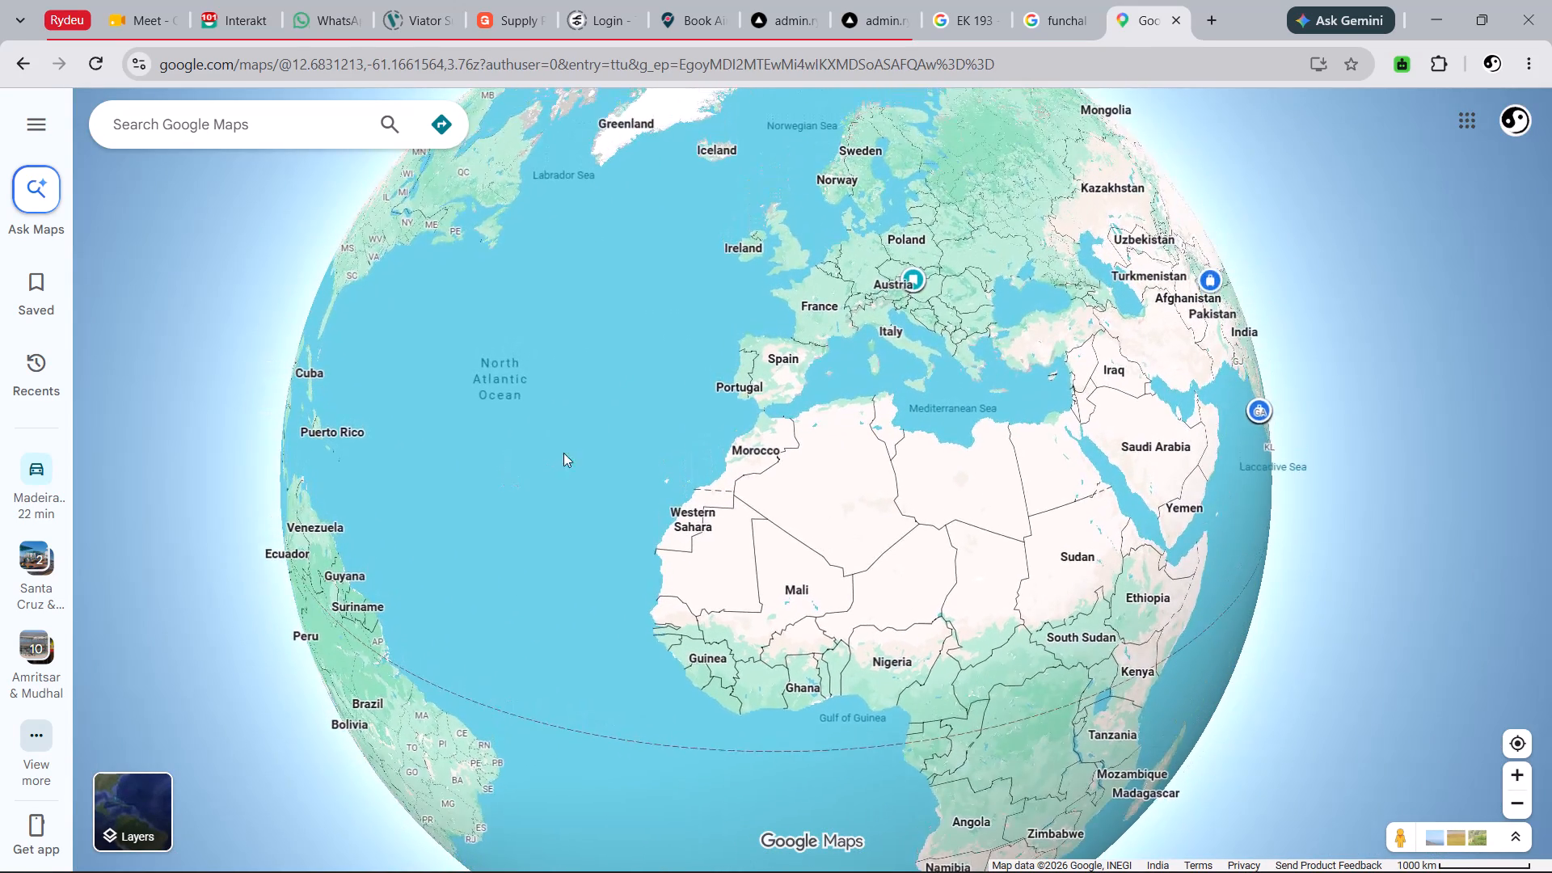
{"action": "scroll", "coordinate": [741, 345], "scroll_direction": "up", "scroll_amount": 6}
{"action": "scroll", "coordinate": [673, 479], "scroll_direction": "up", "scroll_amount": 4}
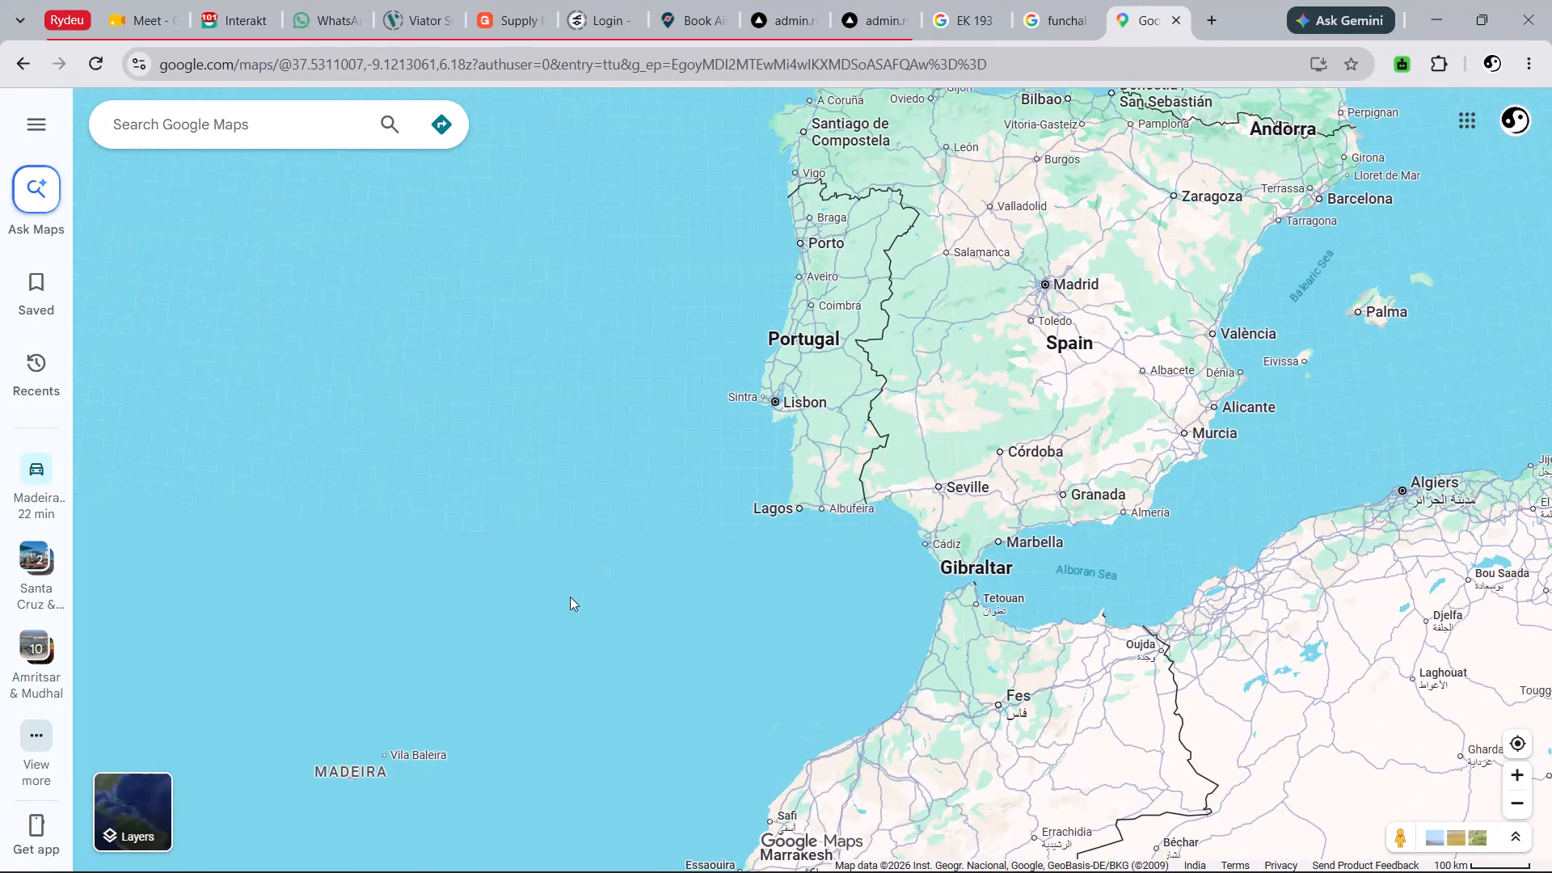
{"action": "left_click_drag", "start_coordinate": [570, 597], "coordinate": [810, 420]}
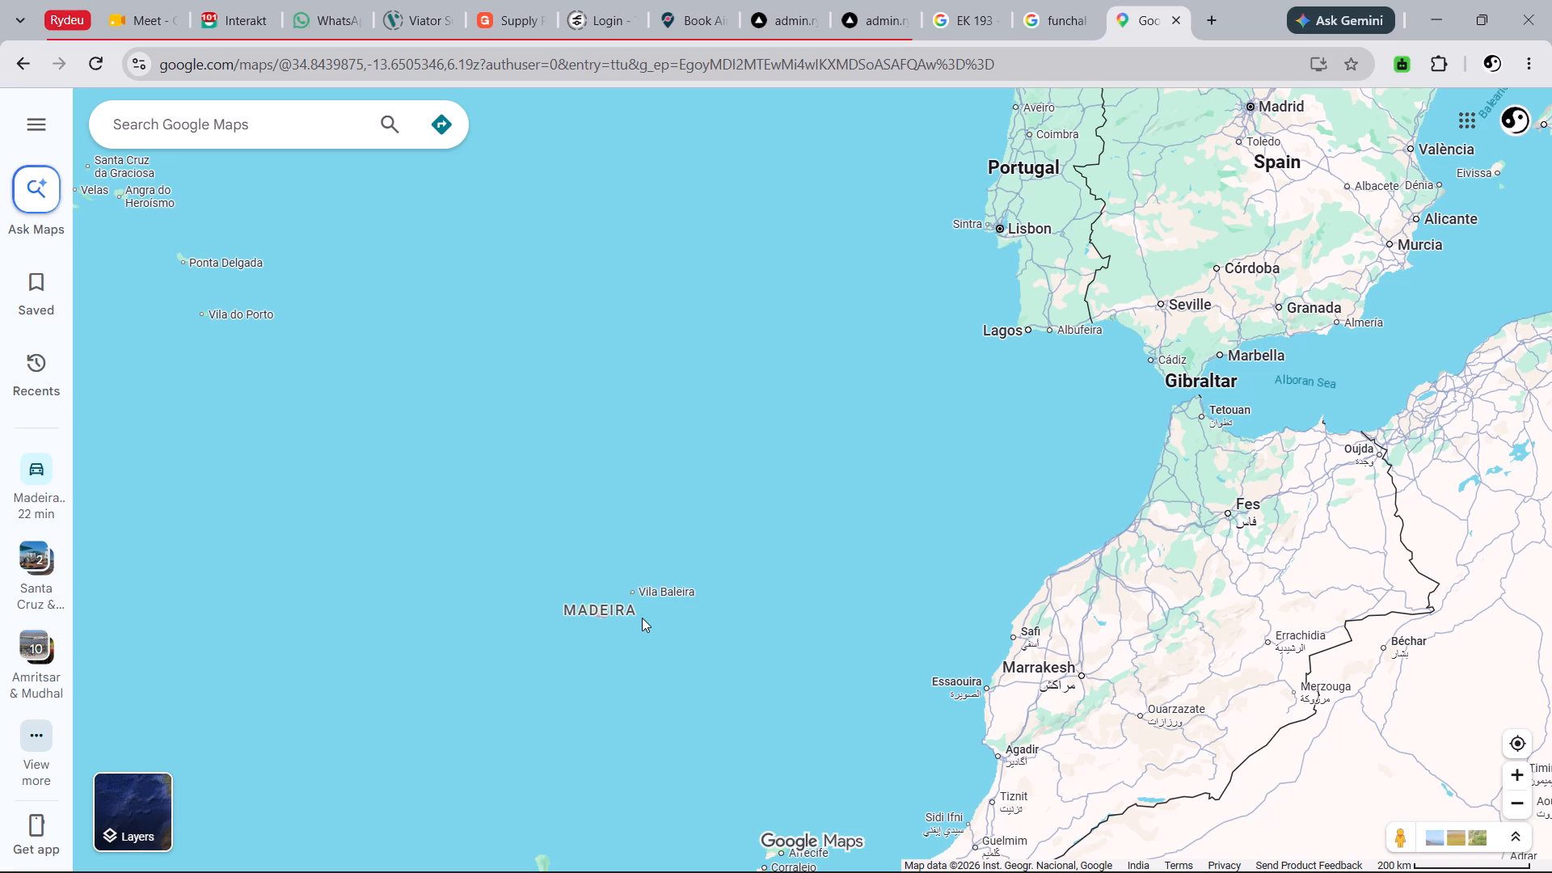
{"action": "scroll", "coordinate": [639, 601], "scroll_direction": "up", "scroll_amount": 6}
{"action": "scroll", "coordinate": [566, 630], "scroll_direction": "up", "scroll_amount": 7}
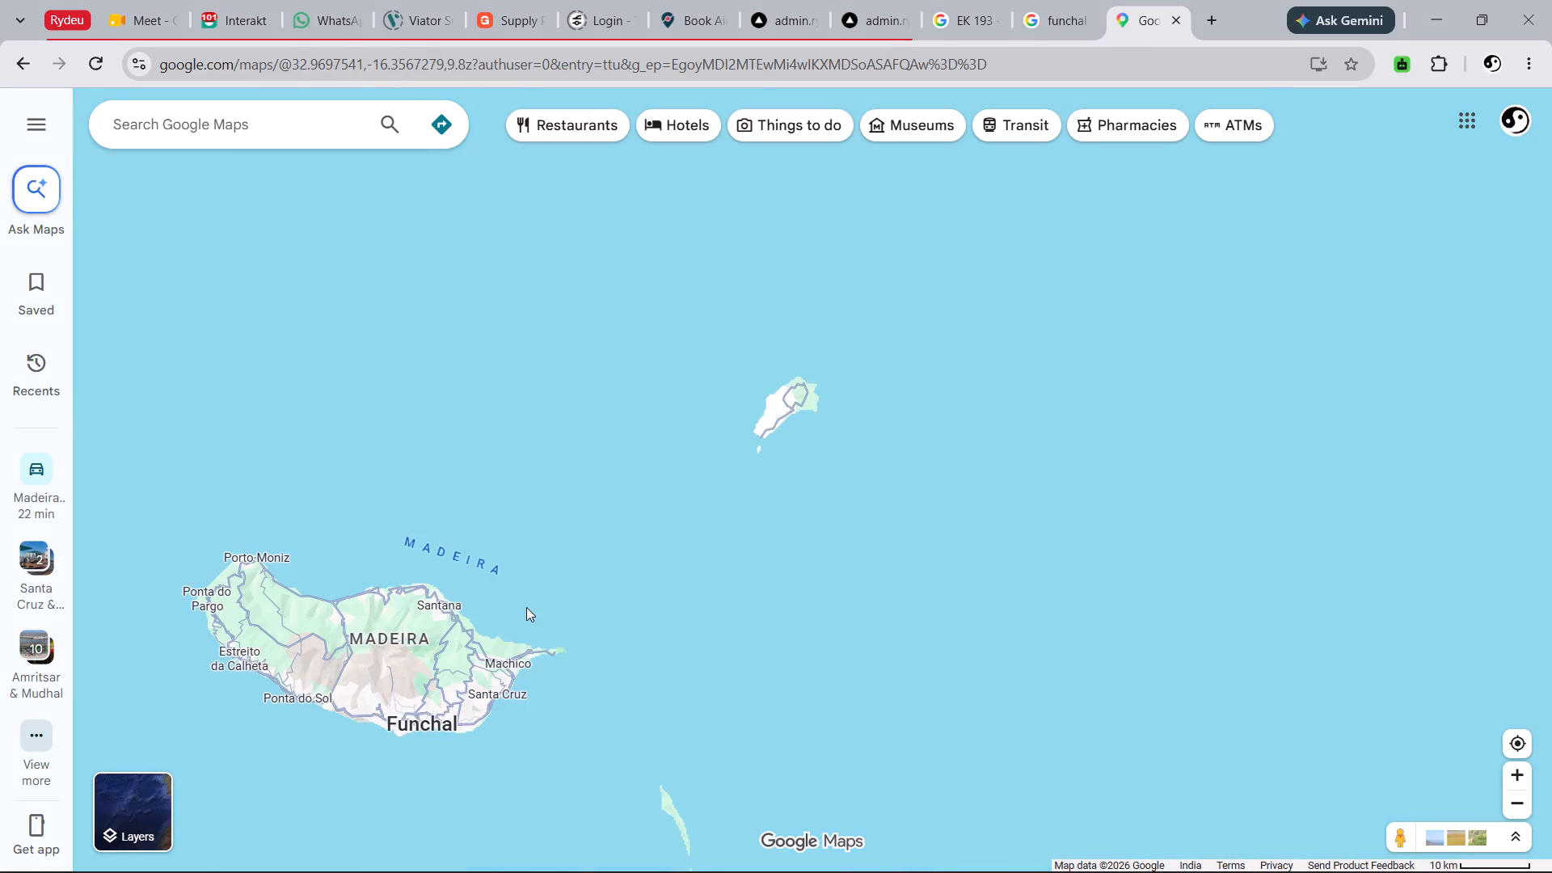
{"action": "left_click_drag", "start_coordinate": [533, 605], "coordinate": [876, 395]}
{"action": "scroll", "coordinate": [846, 423], "scroll_direction": "up", "scroll_amount": 4}
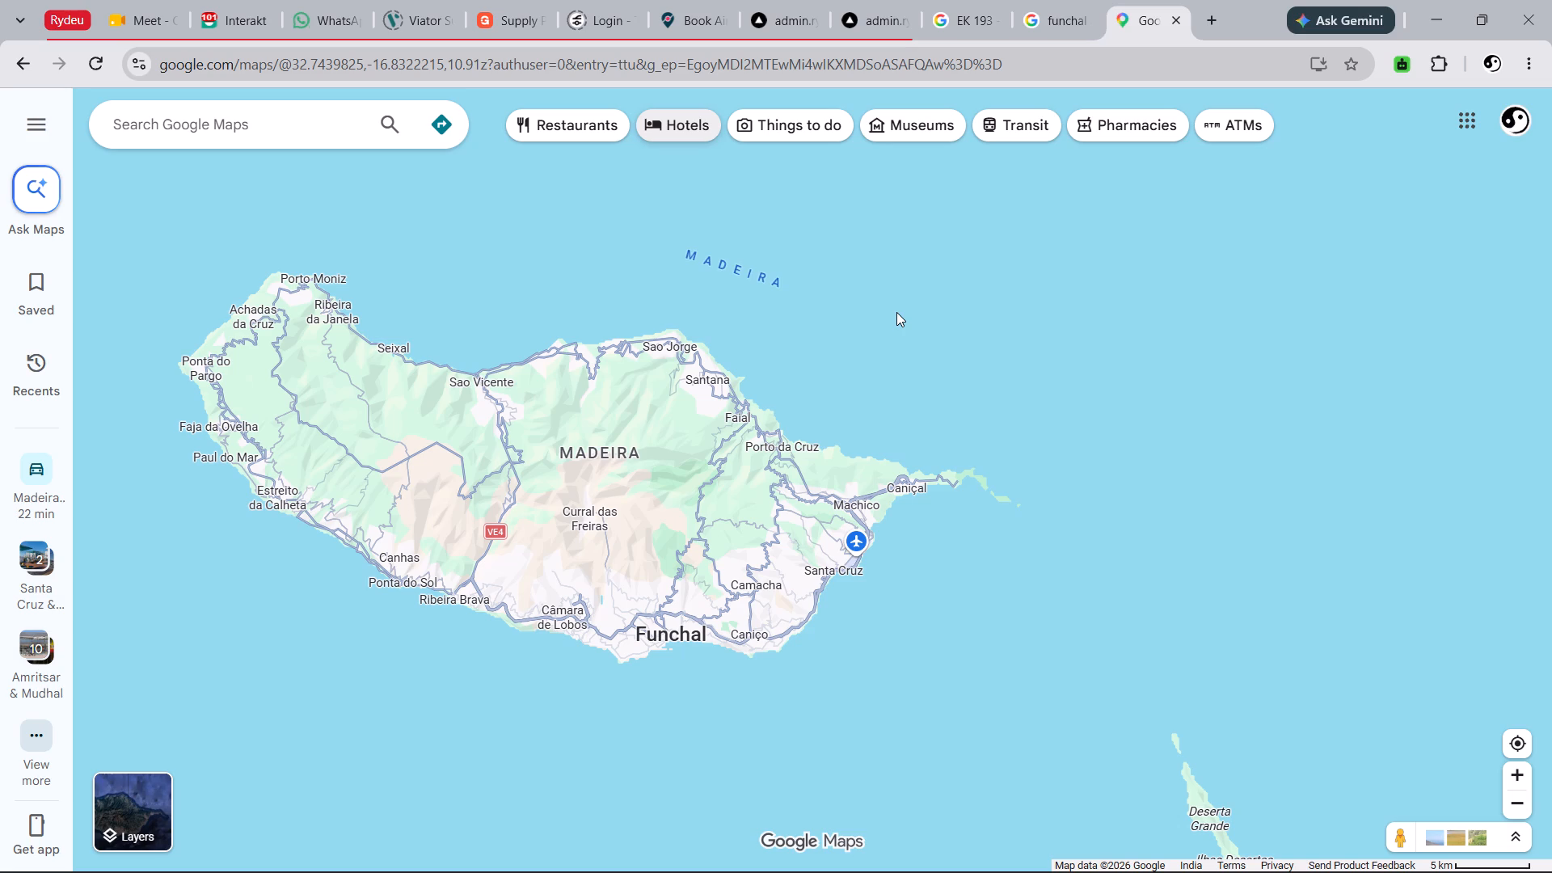
Examine the Atlantic position of Funchal relative to Lisbon, mainland Portugal and the Moroccan coast.
{"action": "scroll", "coordinate": [276, 872], "scroll_direction": "down", "scroll_amount": 9}
{"action": "scroll", "coordinate": [944, 521], "scroll_direction": "down", "scroll_amount": 19}
{"action": "left_click_drag", "start_coordinate": [1030, 399], "coordinate": [1026, 409]}
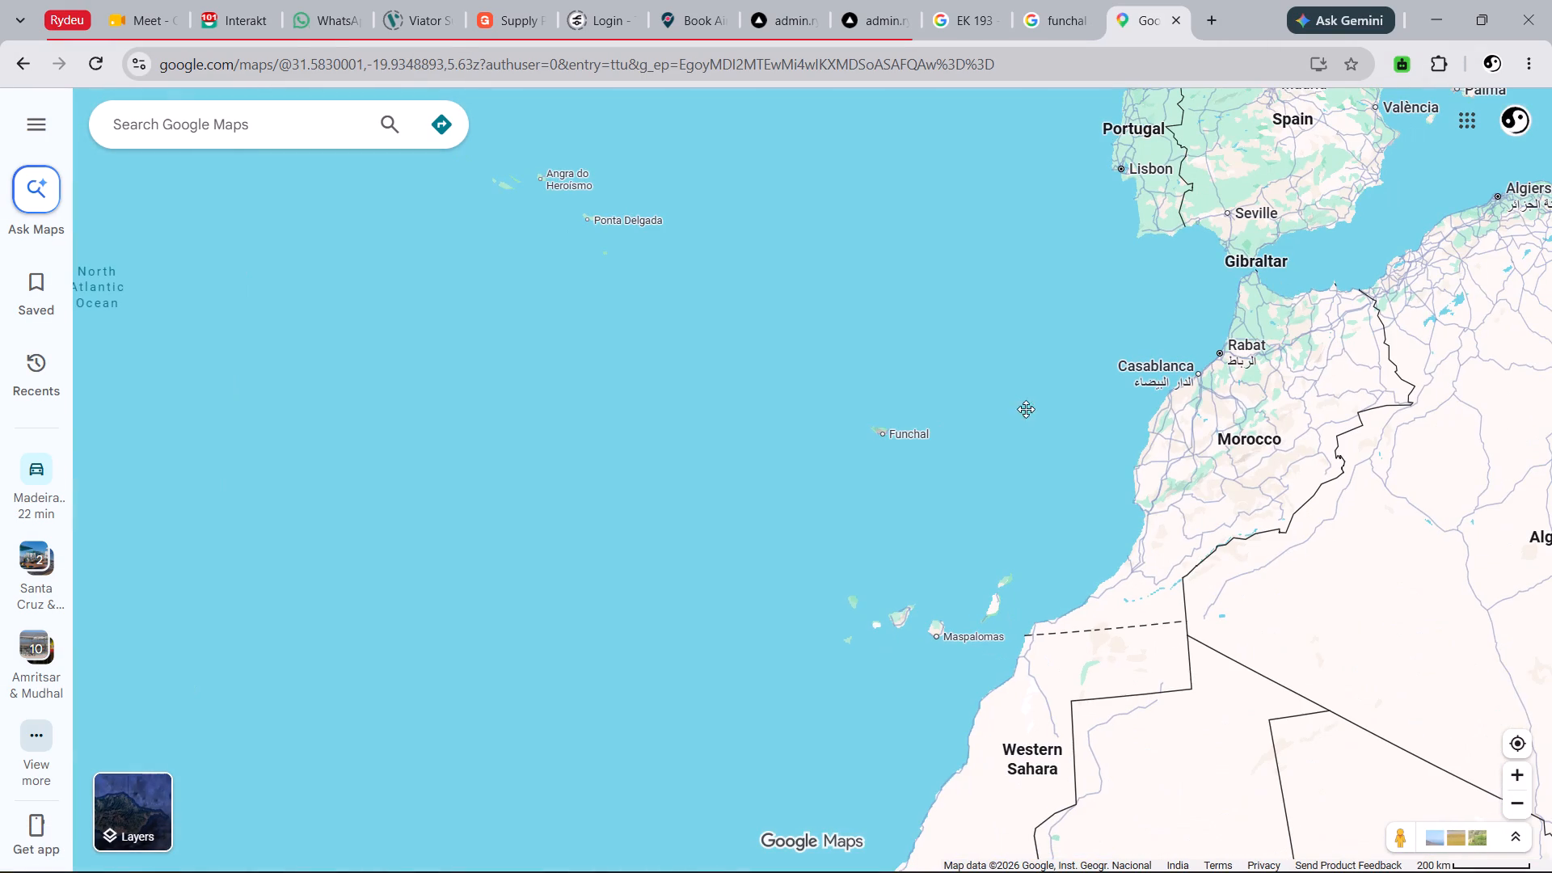
{"action": "left_click_drag", "start_coordinate": [1026, 409], "coordinate": [989, 470]}
{"action": "scroll", "coordinate": [912, 514], "scroll_direction": "up", "scroll_amount": 1}
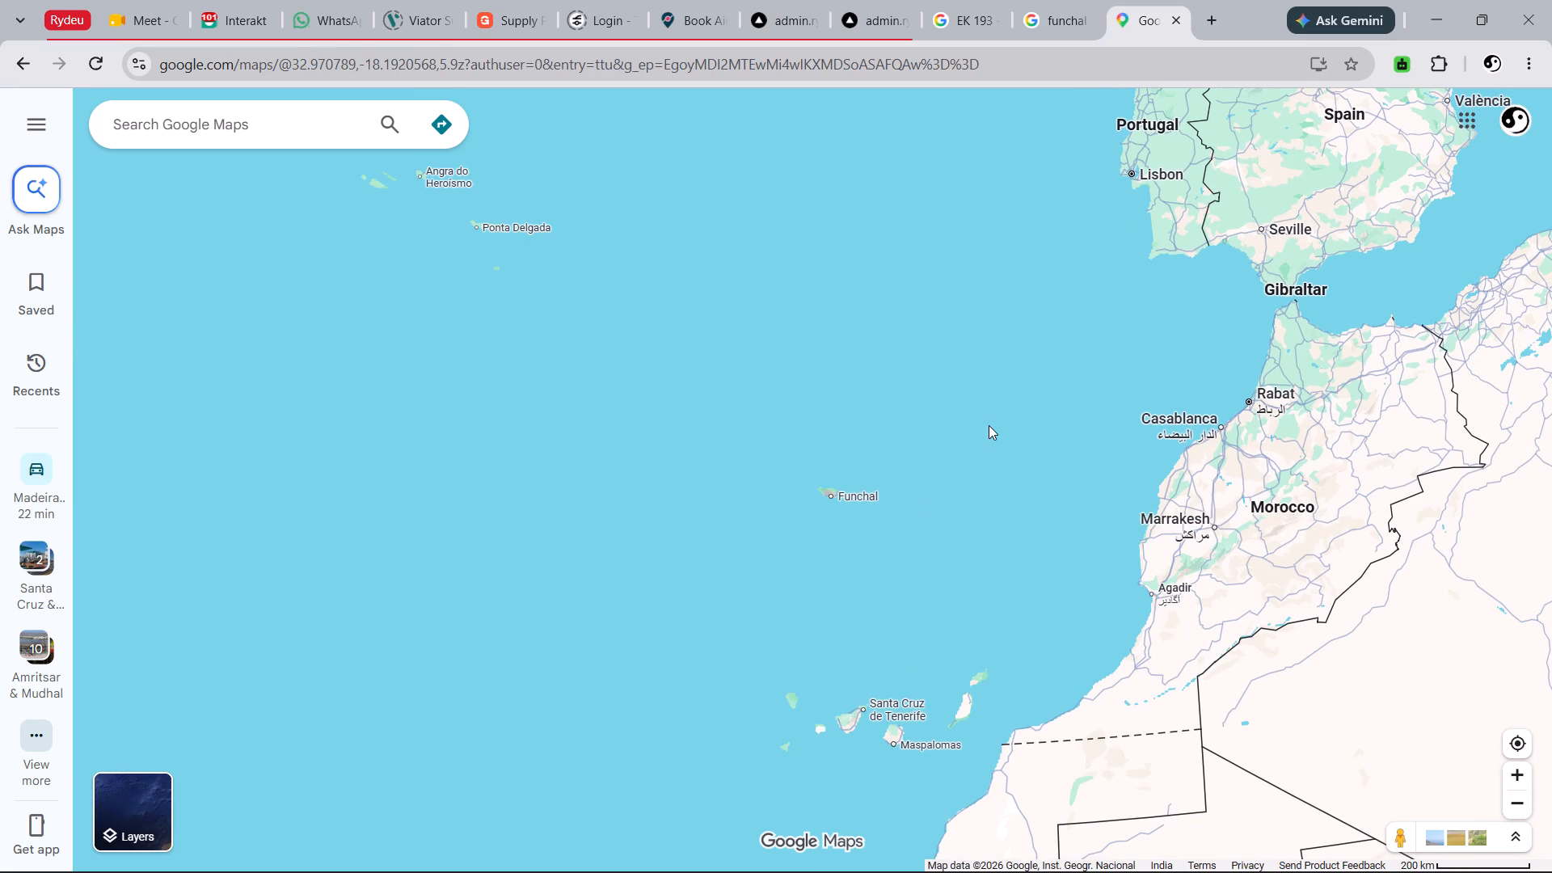
{"action": "left_click_drag", "start_coordinate": [989, 429], "coordinate": [954, 791]}
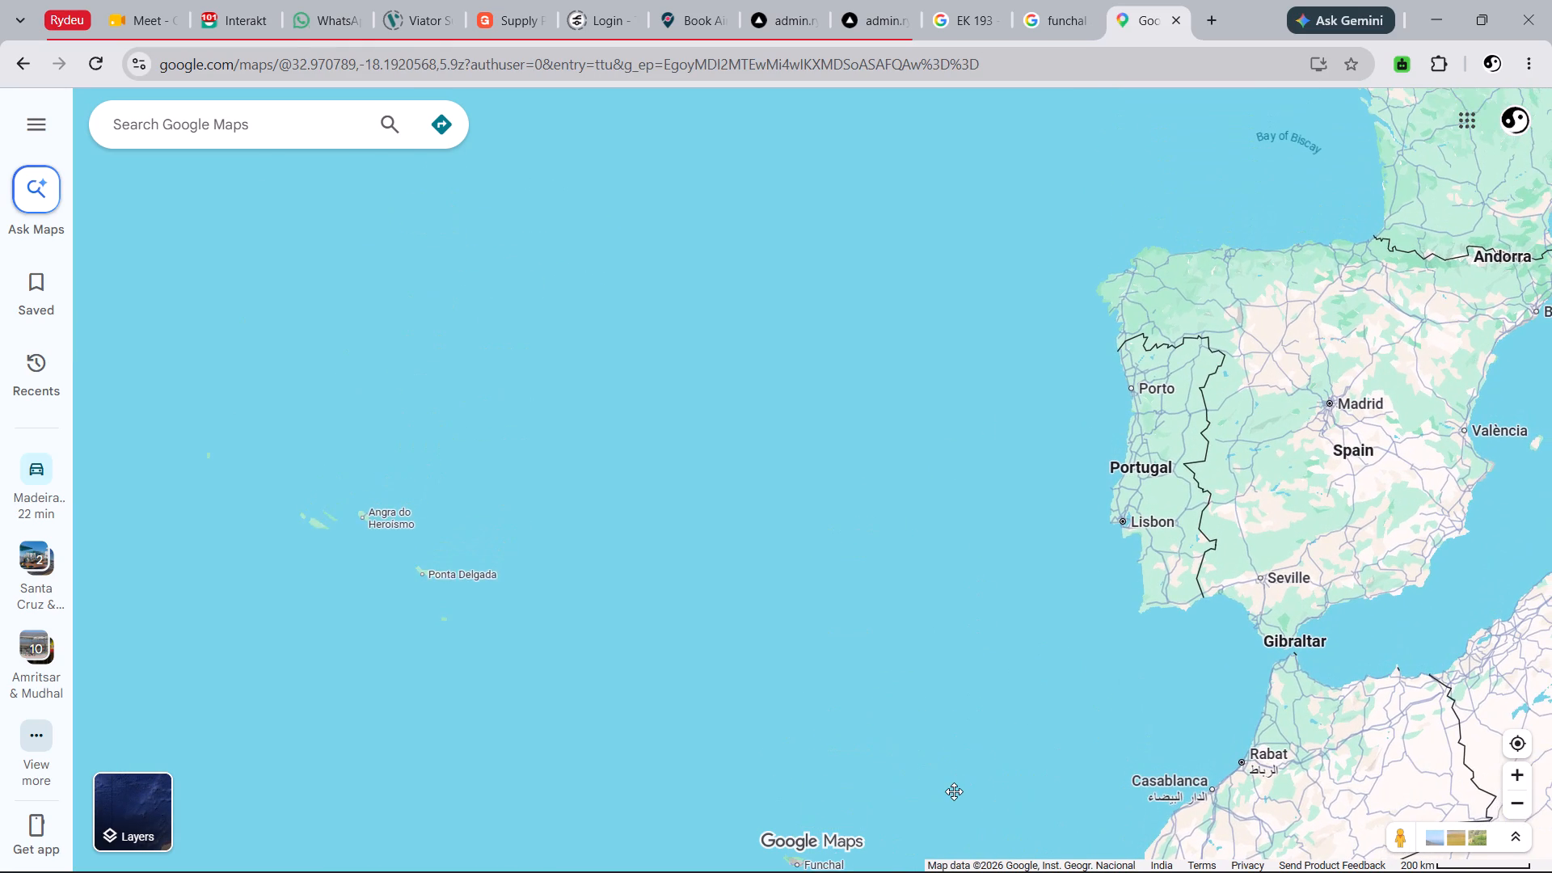
{"action": "left_click_drag", "start_coordinate": [954, 791], "coordinate": [884, 410]}
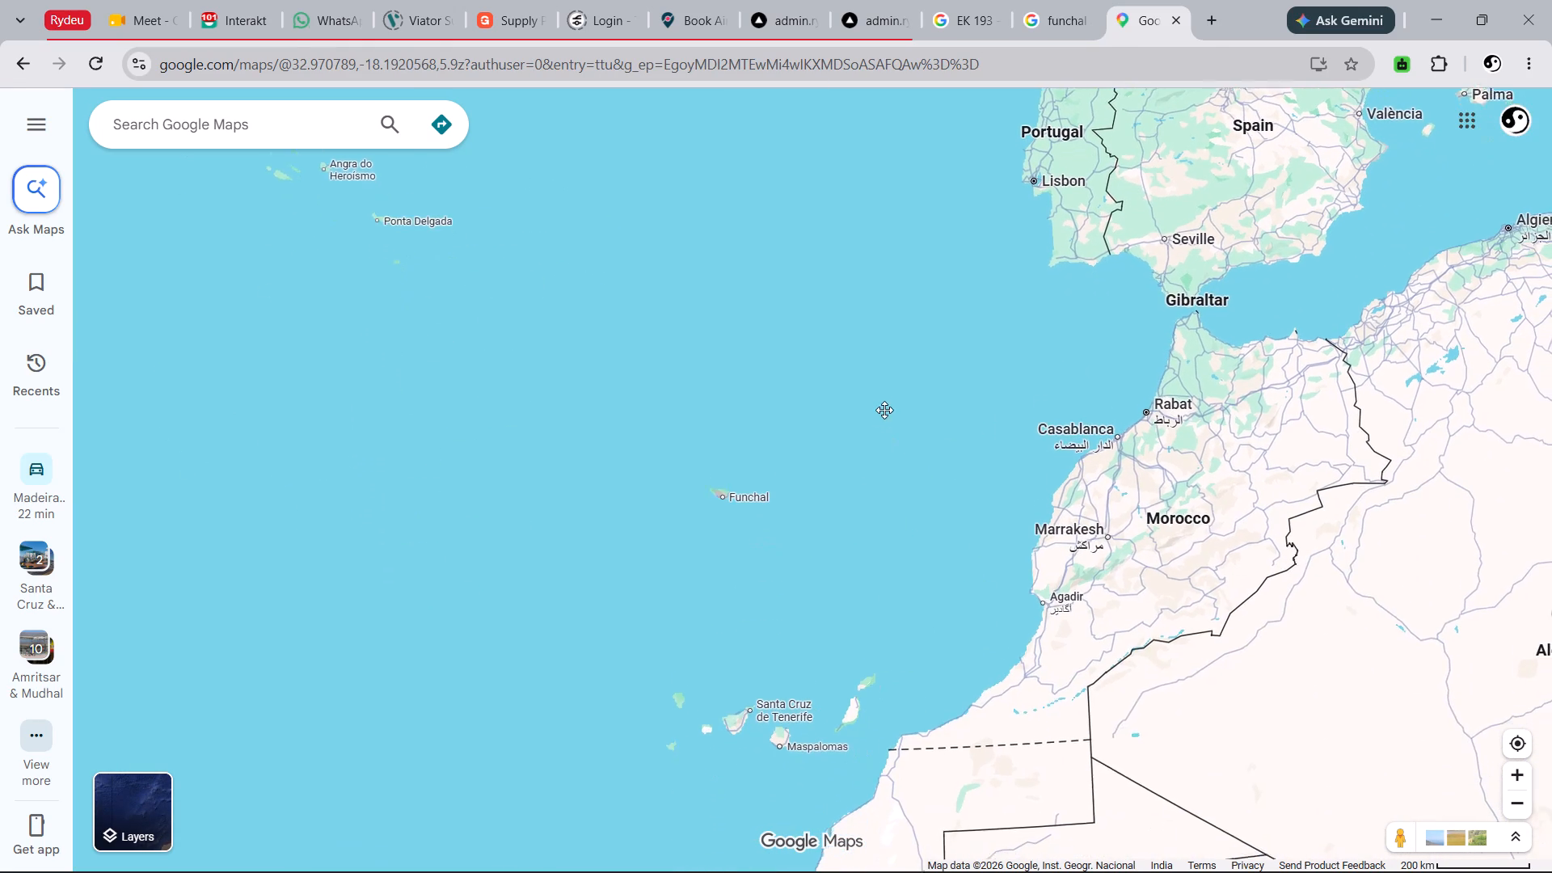
{"action": "left_click_drag", "start_coordinate": [884, 410], "coordinate": [884, 390]}
Examine Madeira island up close, including Funchal, the airport near Santa Cruz and the neighbouring islands.
{"action": "scroll", "coordinate": [840, 554], "scroll_direction": "up", "scroll_amount": 4}
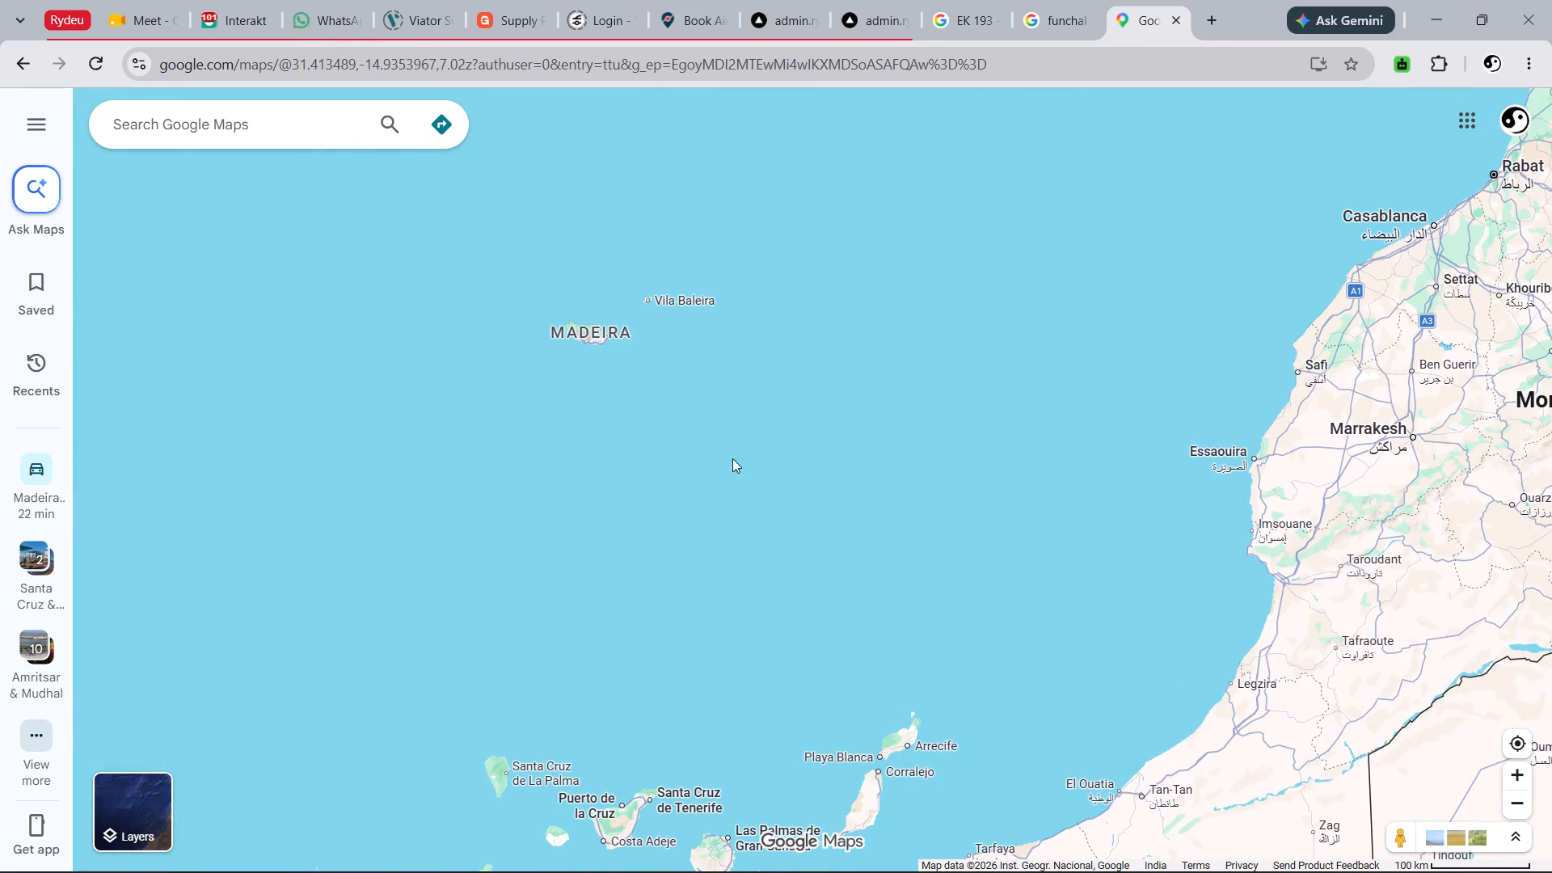
{"action": "left_click_drag", "start_coordinate": [679, 436], "coordinate": [903, 689]}
{"action": "scroll", "coordinate": [834, 624], "scroll_direction": "up", "scroll_amount": 9}
{"action": "scroll", "coordinate": [732, 513], "scroll_direction": "up", "scroll_amount": 5}
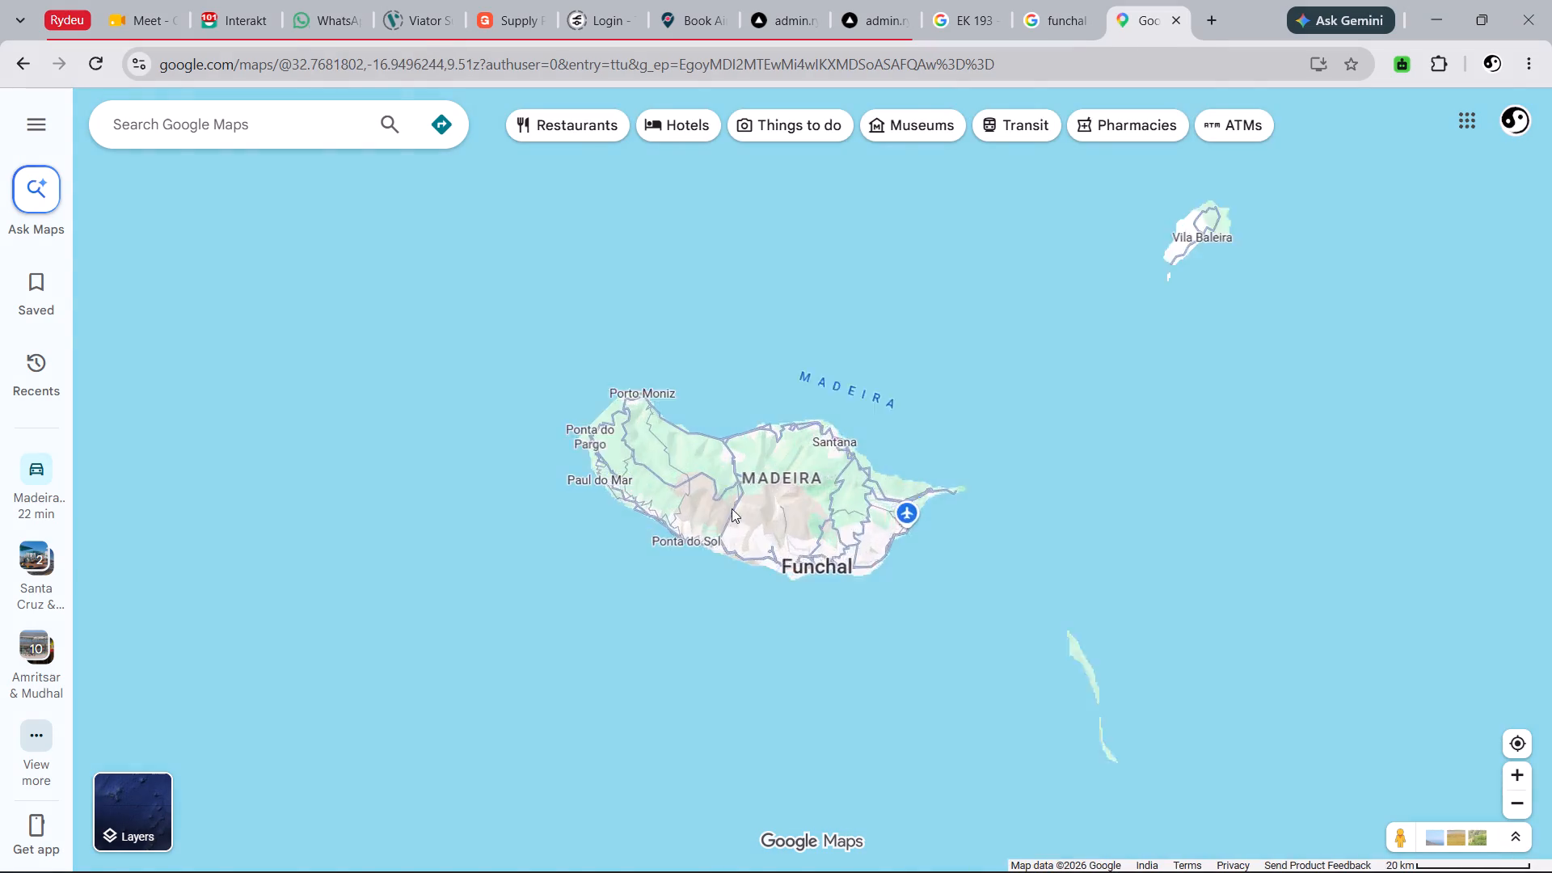
{"action": "scroll", "coordinate": [837, 462], "scroll_direction": "up", "scroll_amount": 3}
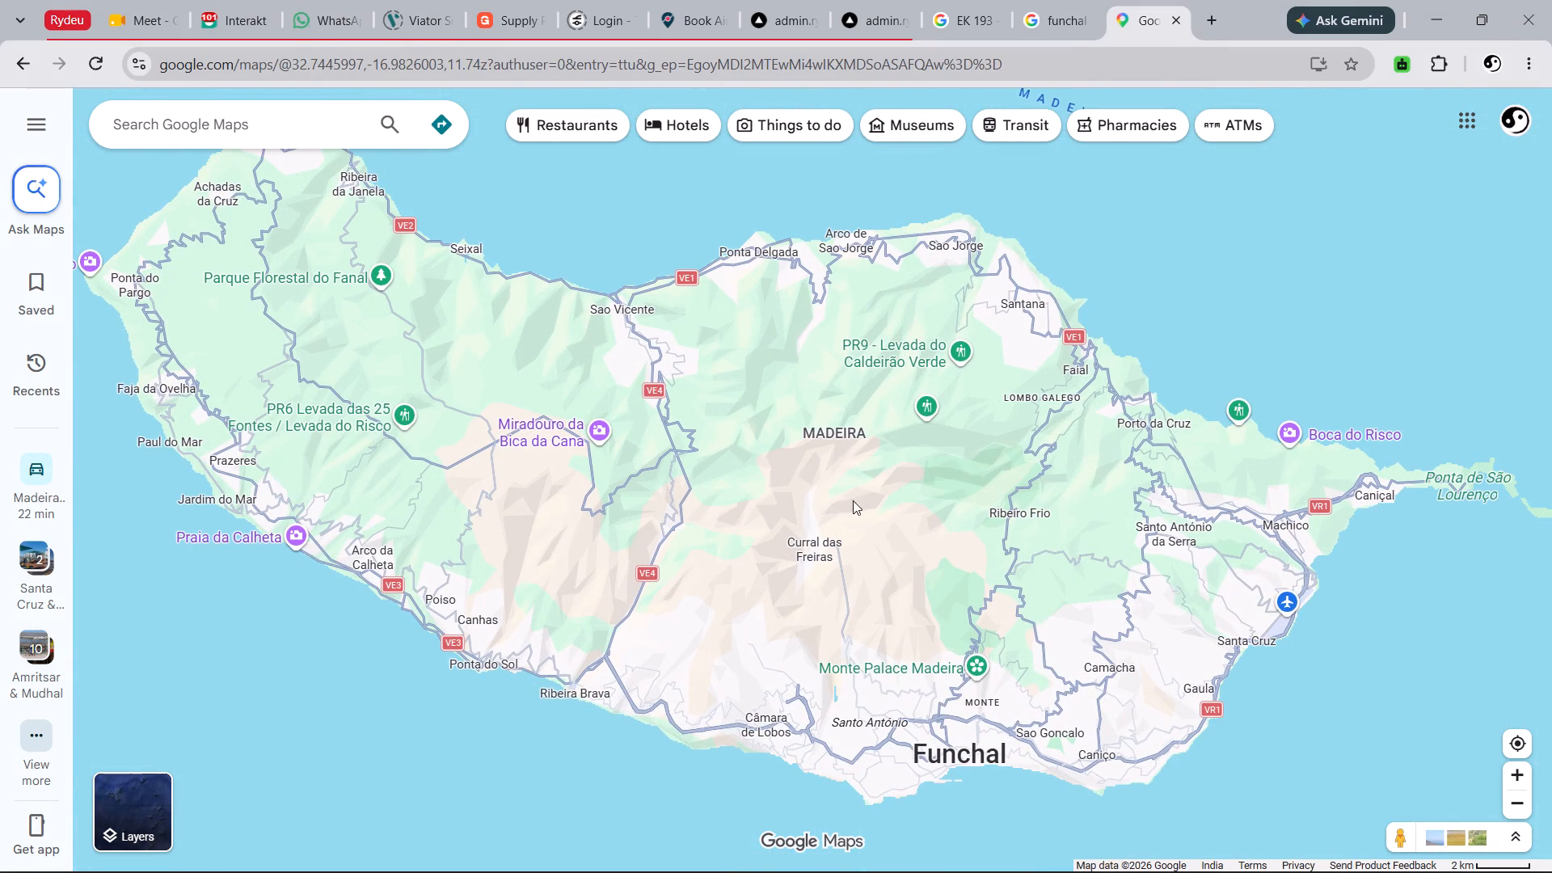
{"action": "scroll", "coordinate": [921, 540], "scroll_direction": "down", "scroll_amount": 4}
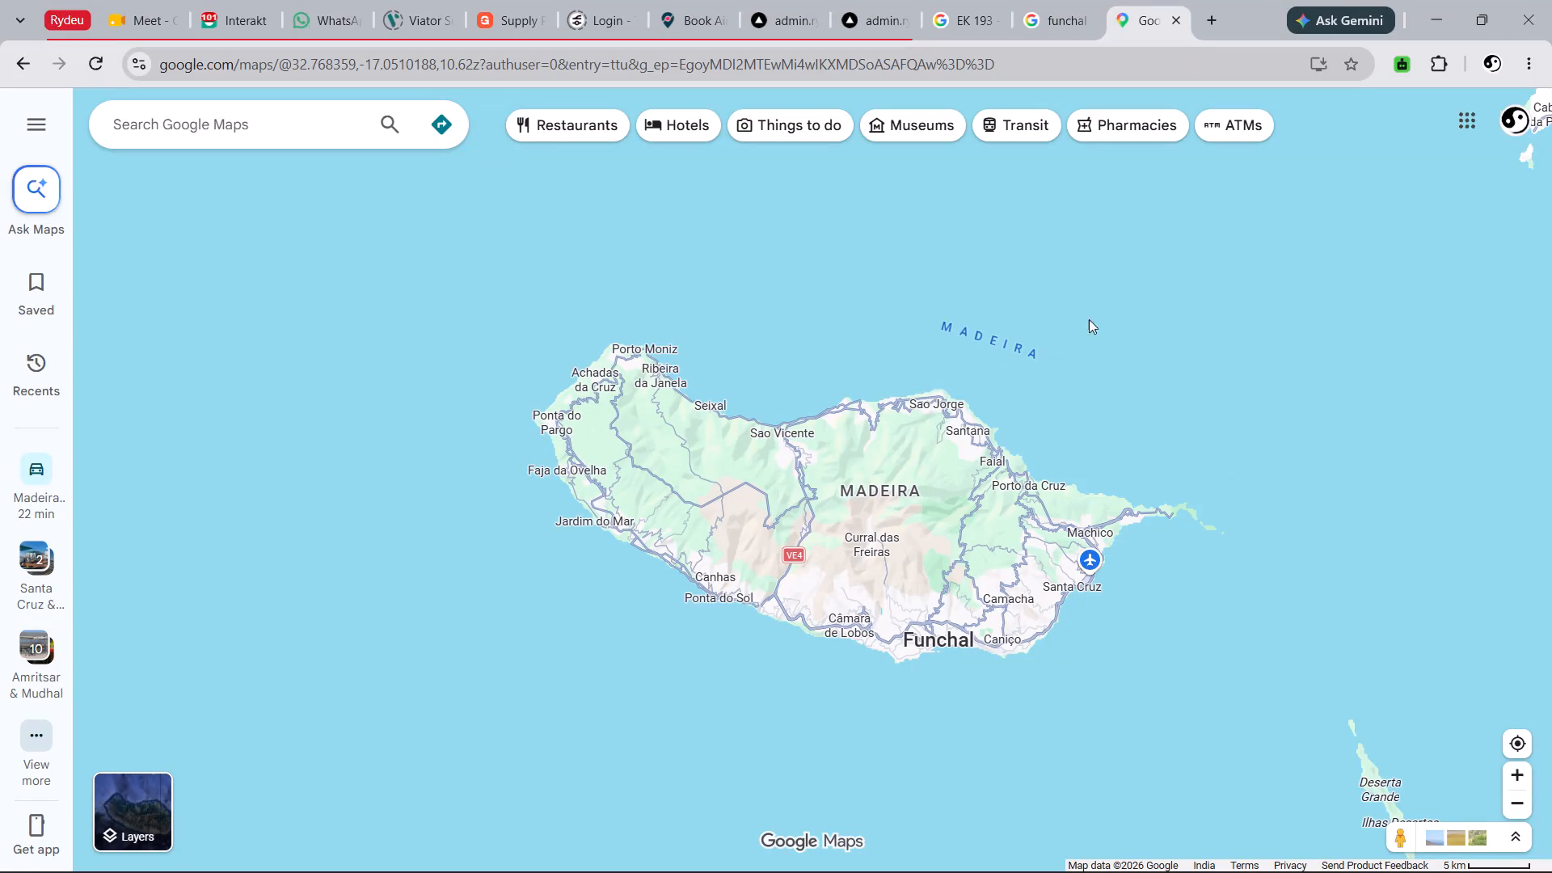
{"action": "scroll", "coordinate": [1102, 449], "scroll_direction": "down", "scroll_amount": 4}
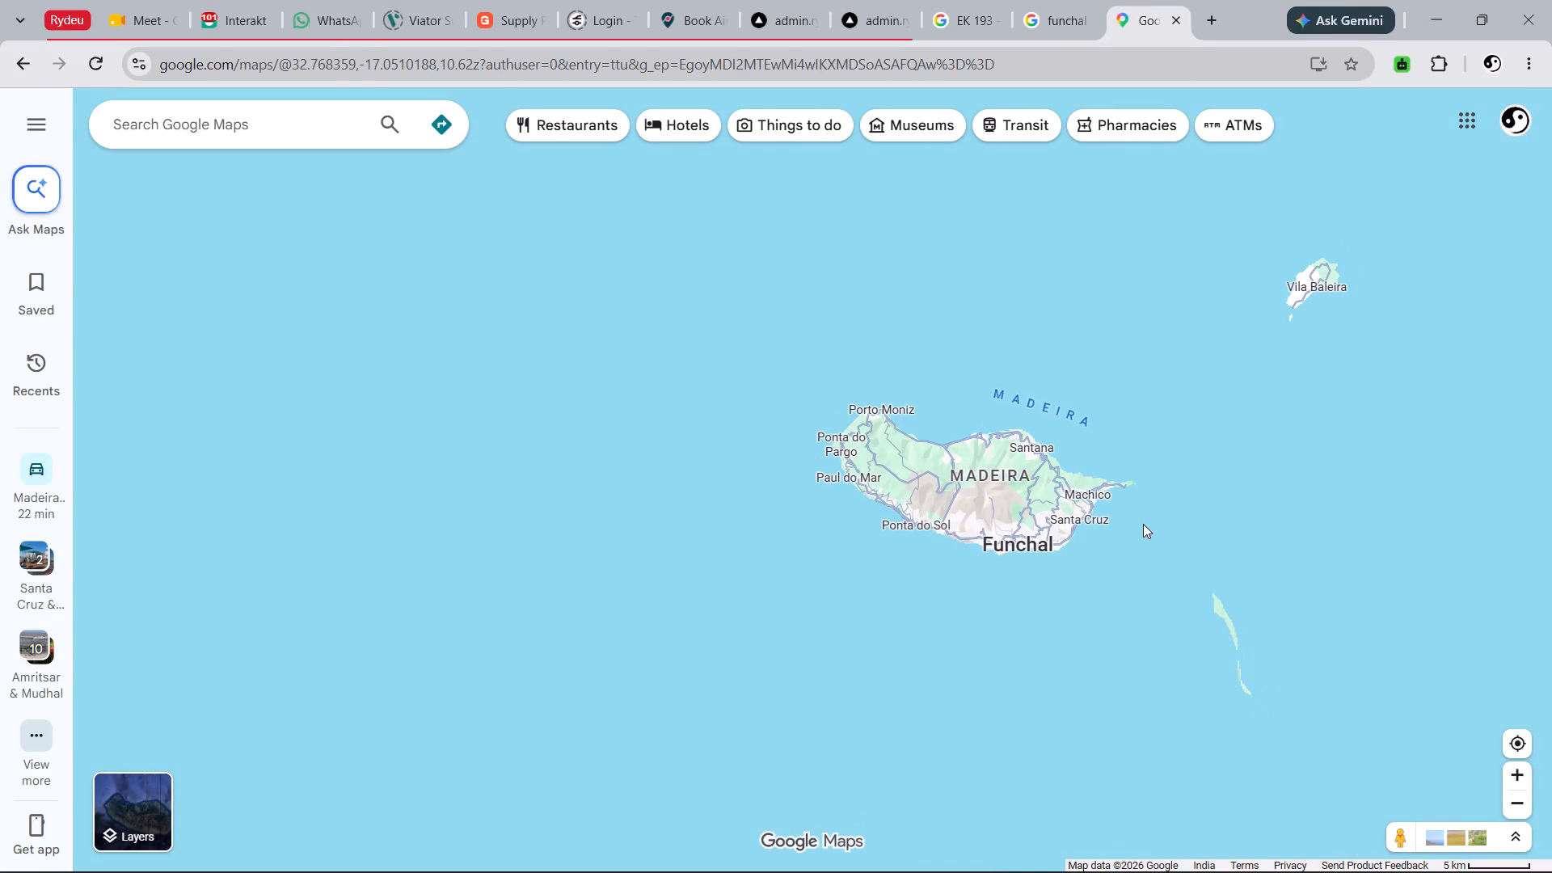
{"action": "left_click_drag", "start_coordinate": [1151, 547], "coordinate": [1045, 574]}
{"action": "scroll", "coordinate": [1031, 561], "scroll_direction": "up", "scroll_amount": 5}
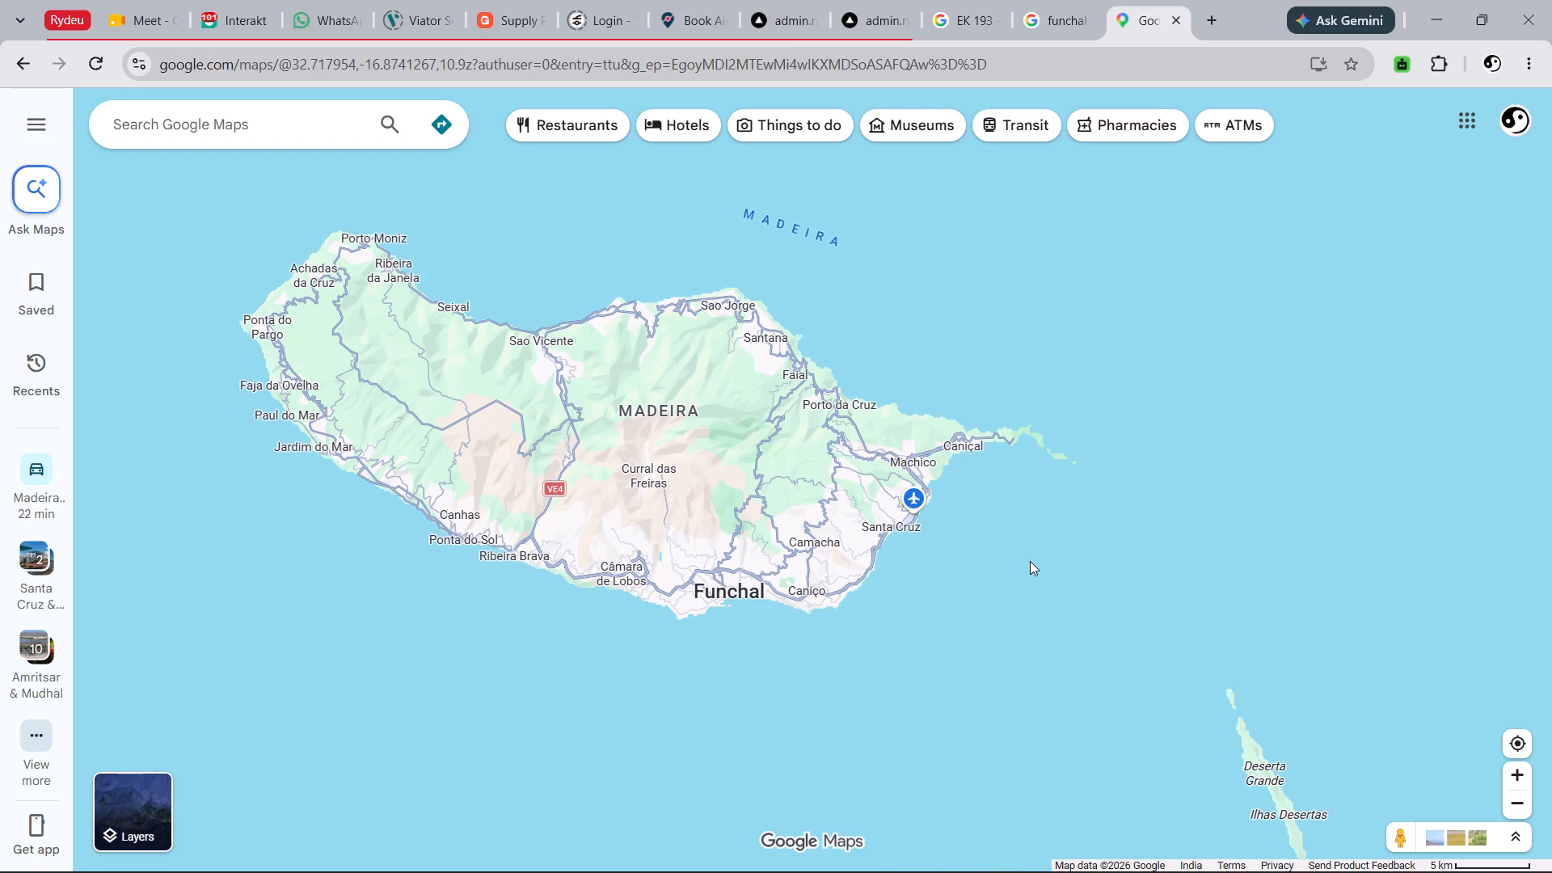
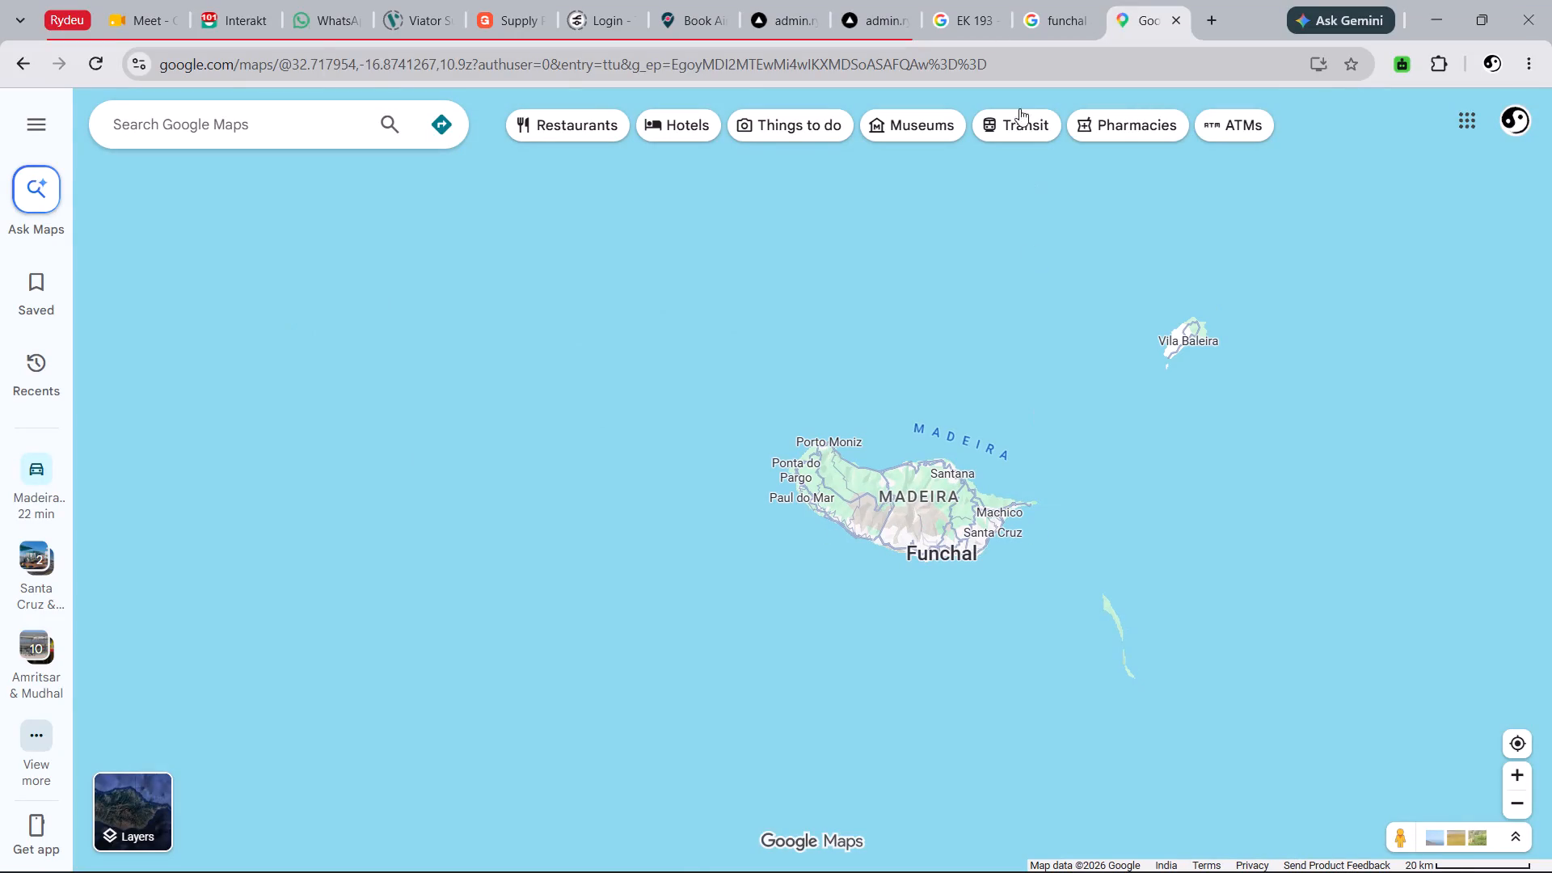
Return to the offline booking form and set the Hotel Madeira pickup date and time to 11/26/2026 08:00 AM.
{"action": "left_click", "coordinate": [887, 0]}
{"action": "left_click", "coordinate": [898, 474]}
{"action": "key", "text": "alt+Tab"}
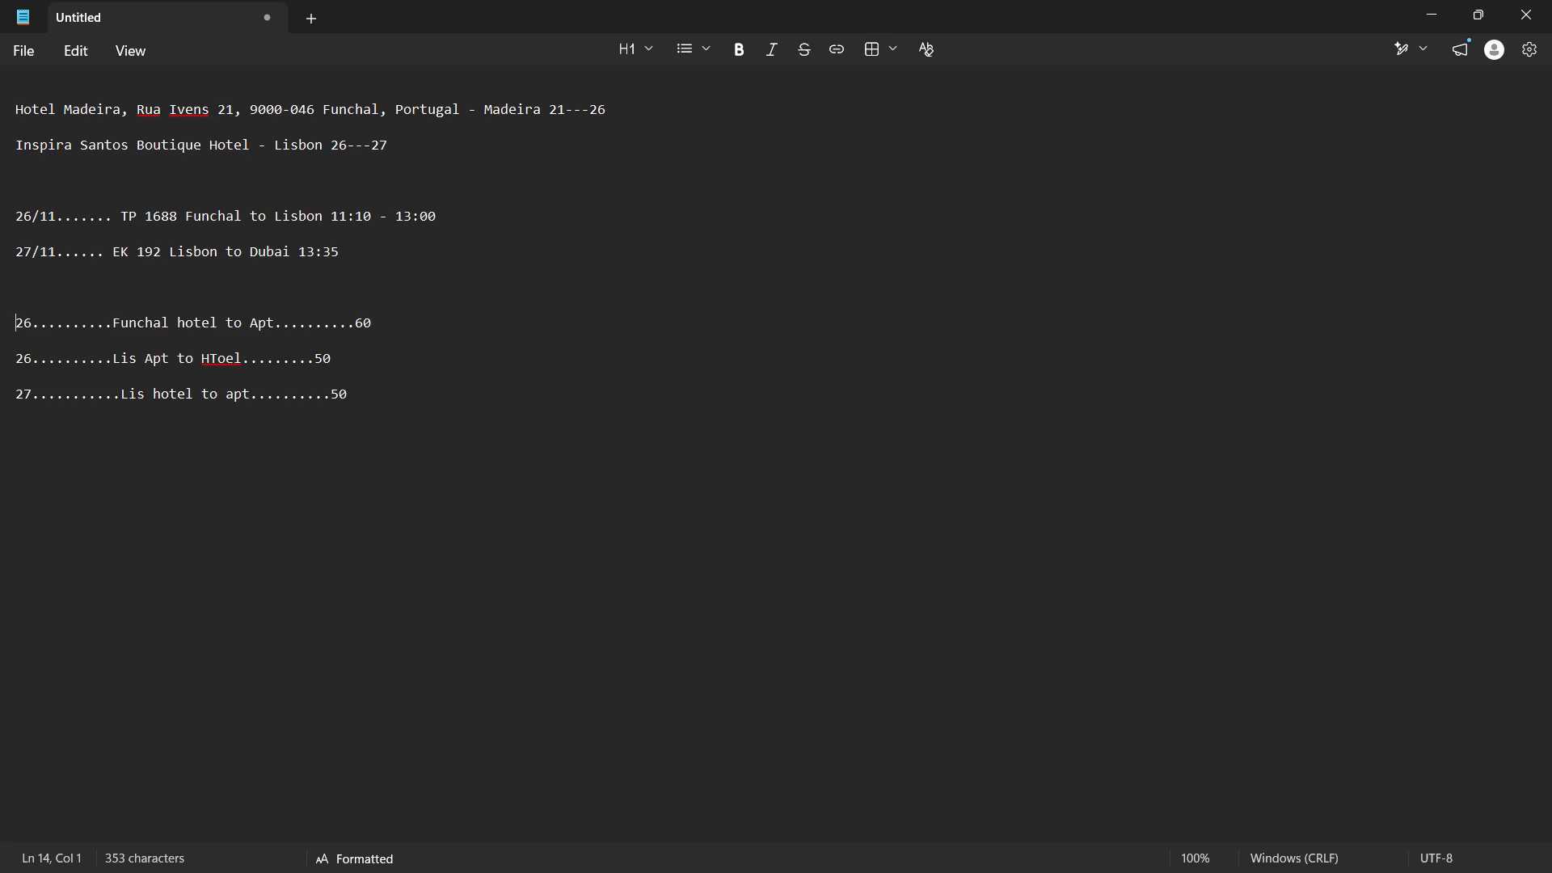
{"action": "key", "text": "alt+Tab"}
{"action": "left_click", "coordinate": [802, 483]}
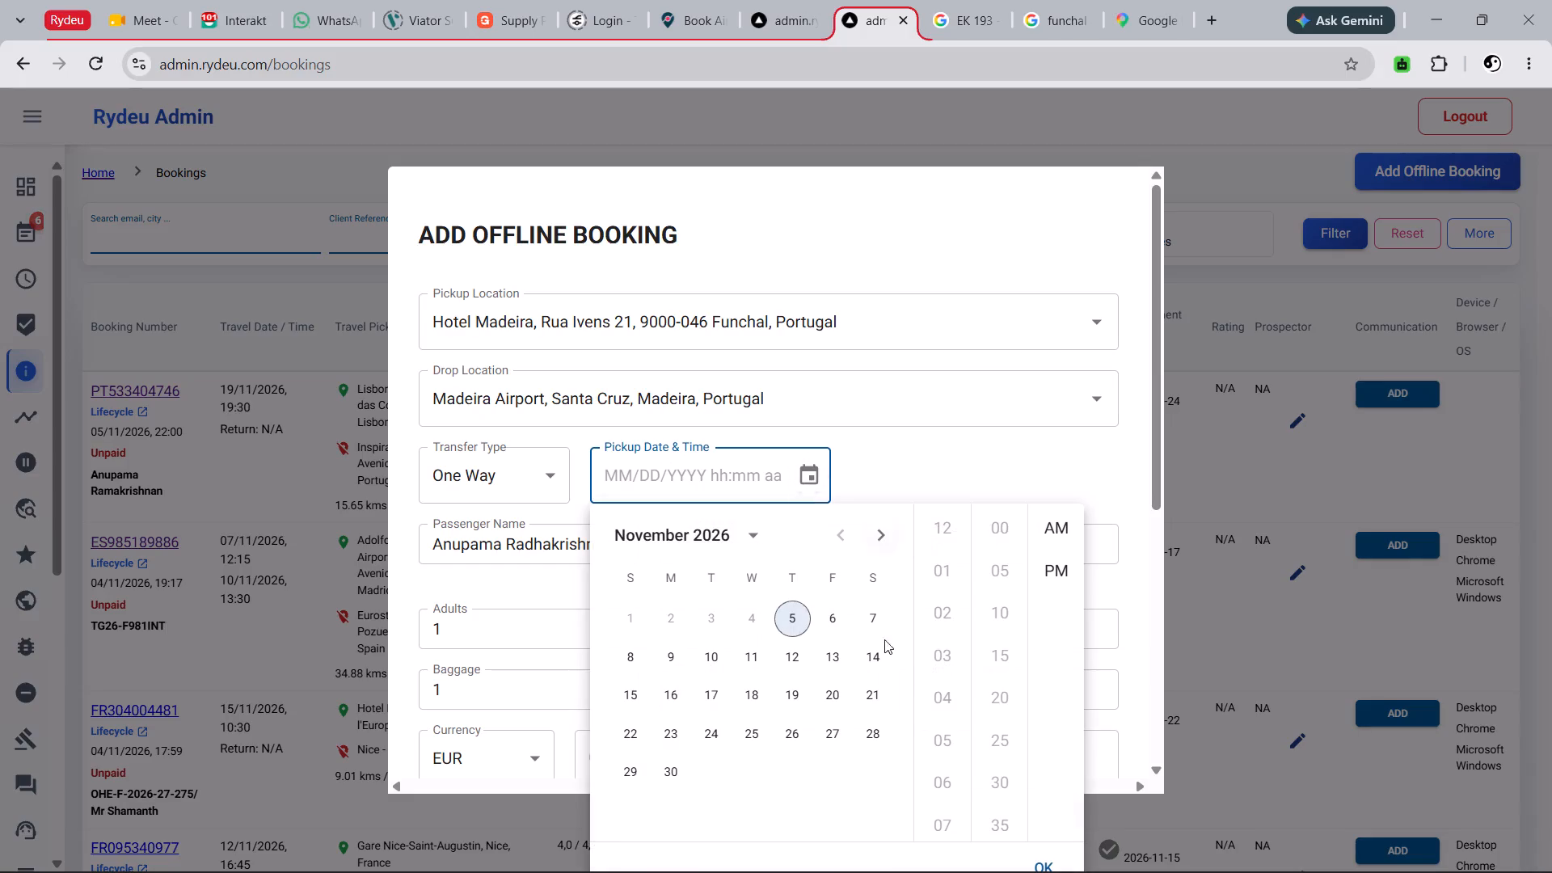
{"action": "left_click", "coordinate": [802, 732]}
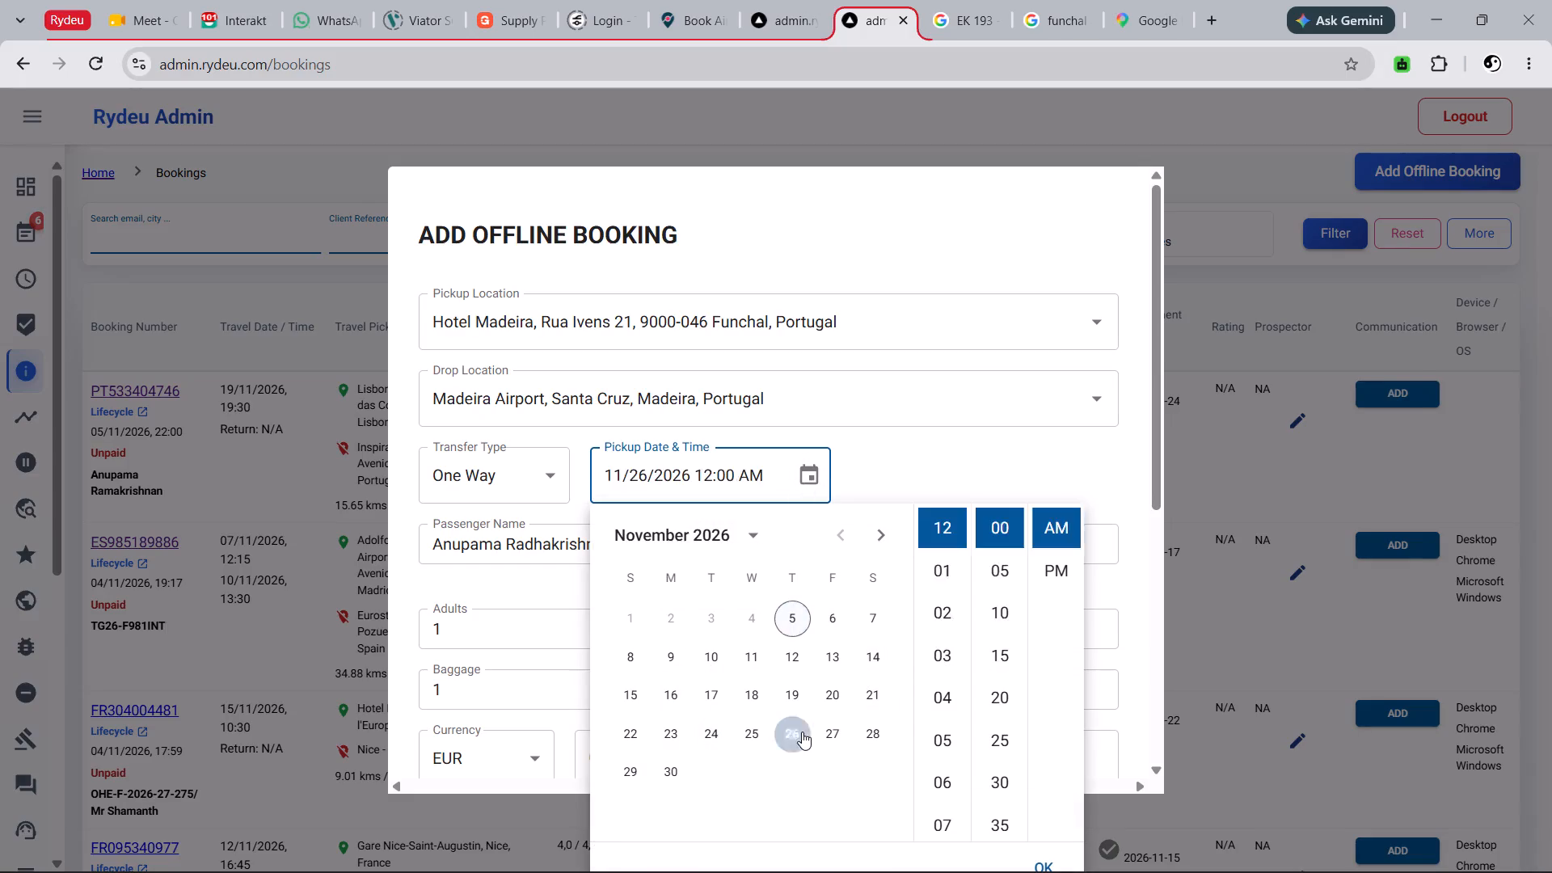
{"action": "key", "text": "alt+Tab"}
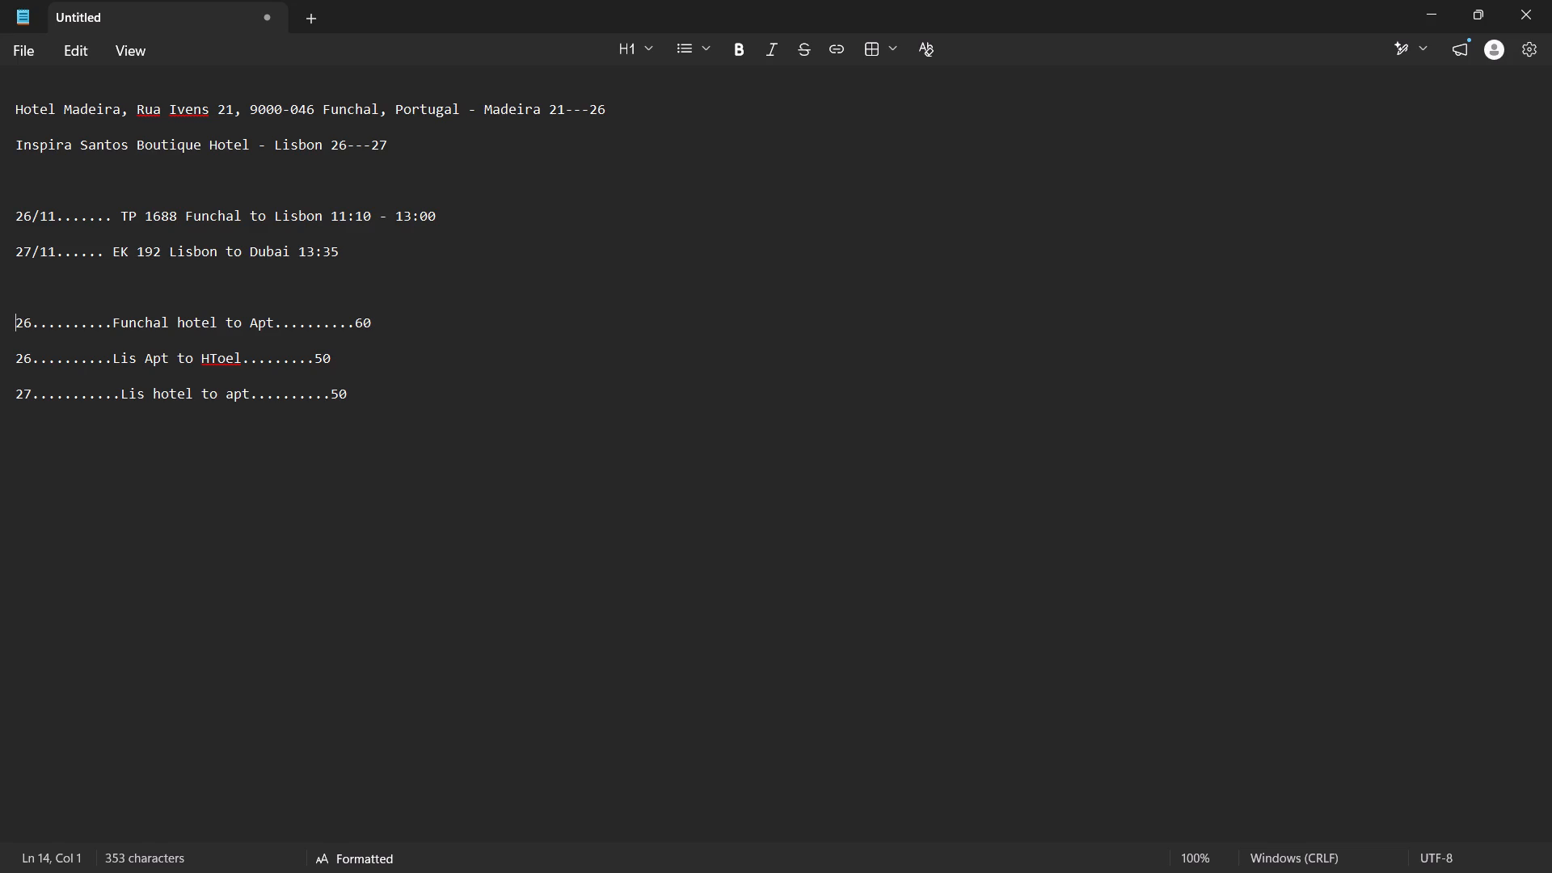
{"action": "key", "text": "alt+Tab"}
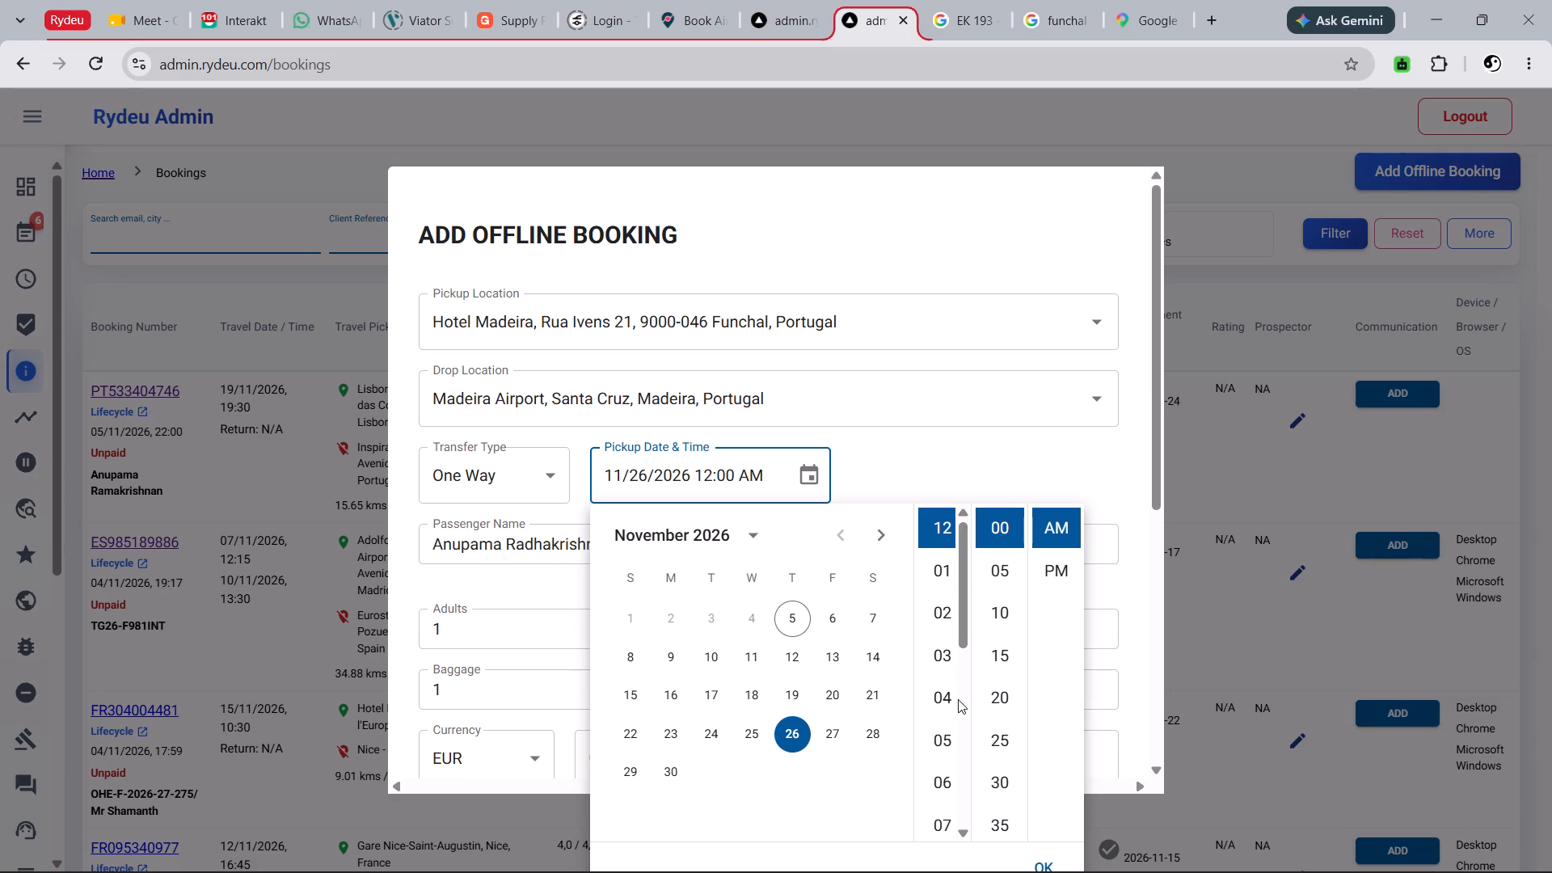
{"action": "scroll", "coordinate": [943, 774], "scroll_direction": "down", "scroll_amount": 1}
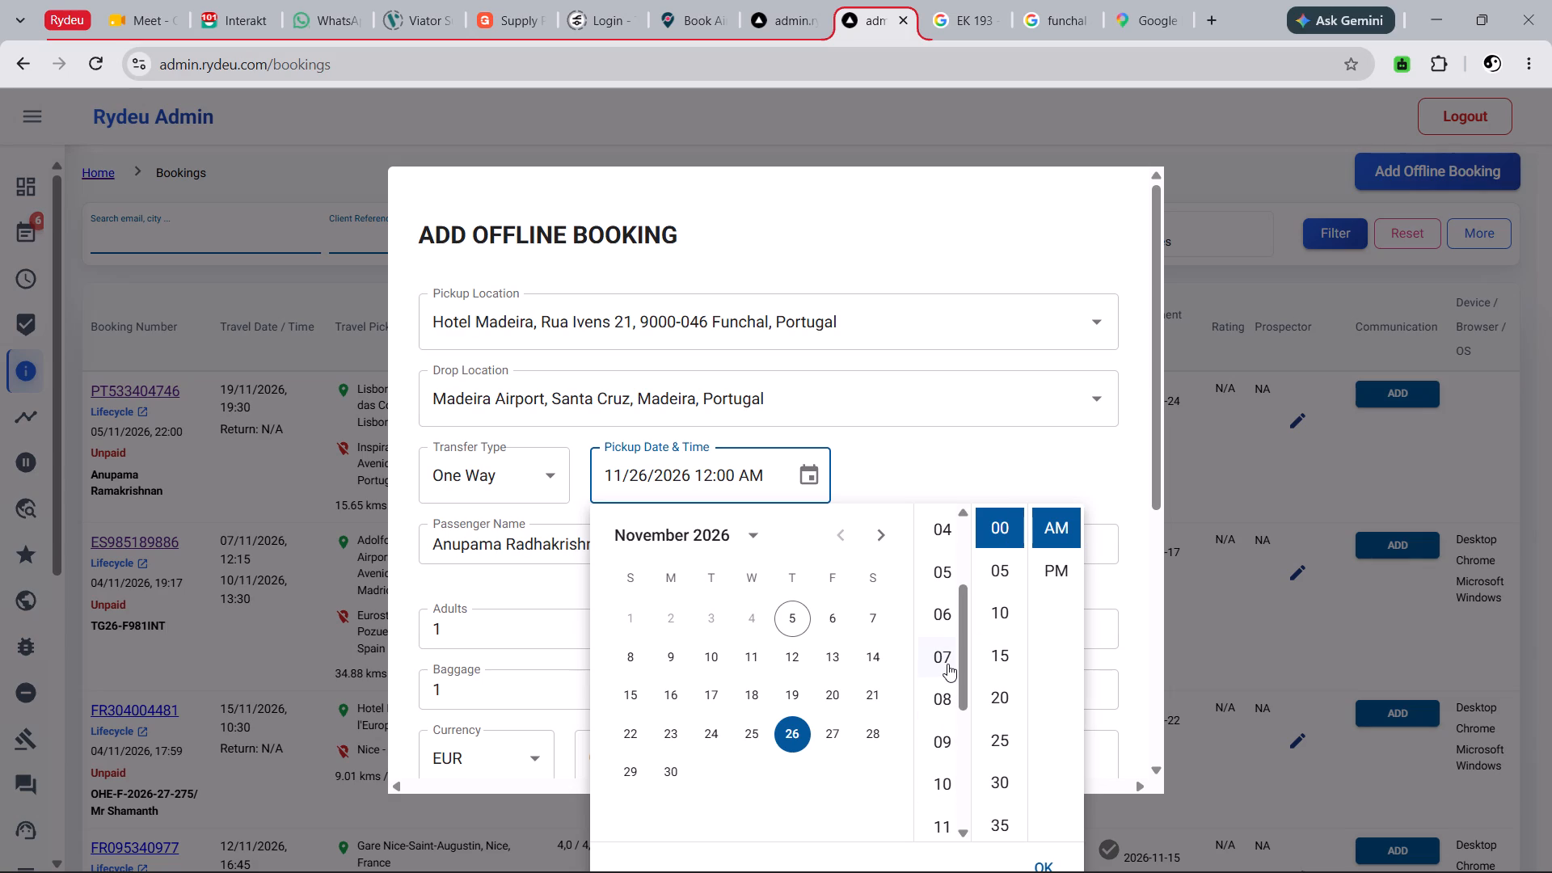
{"action": "left_click", "coordinate": [943, 696]}
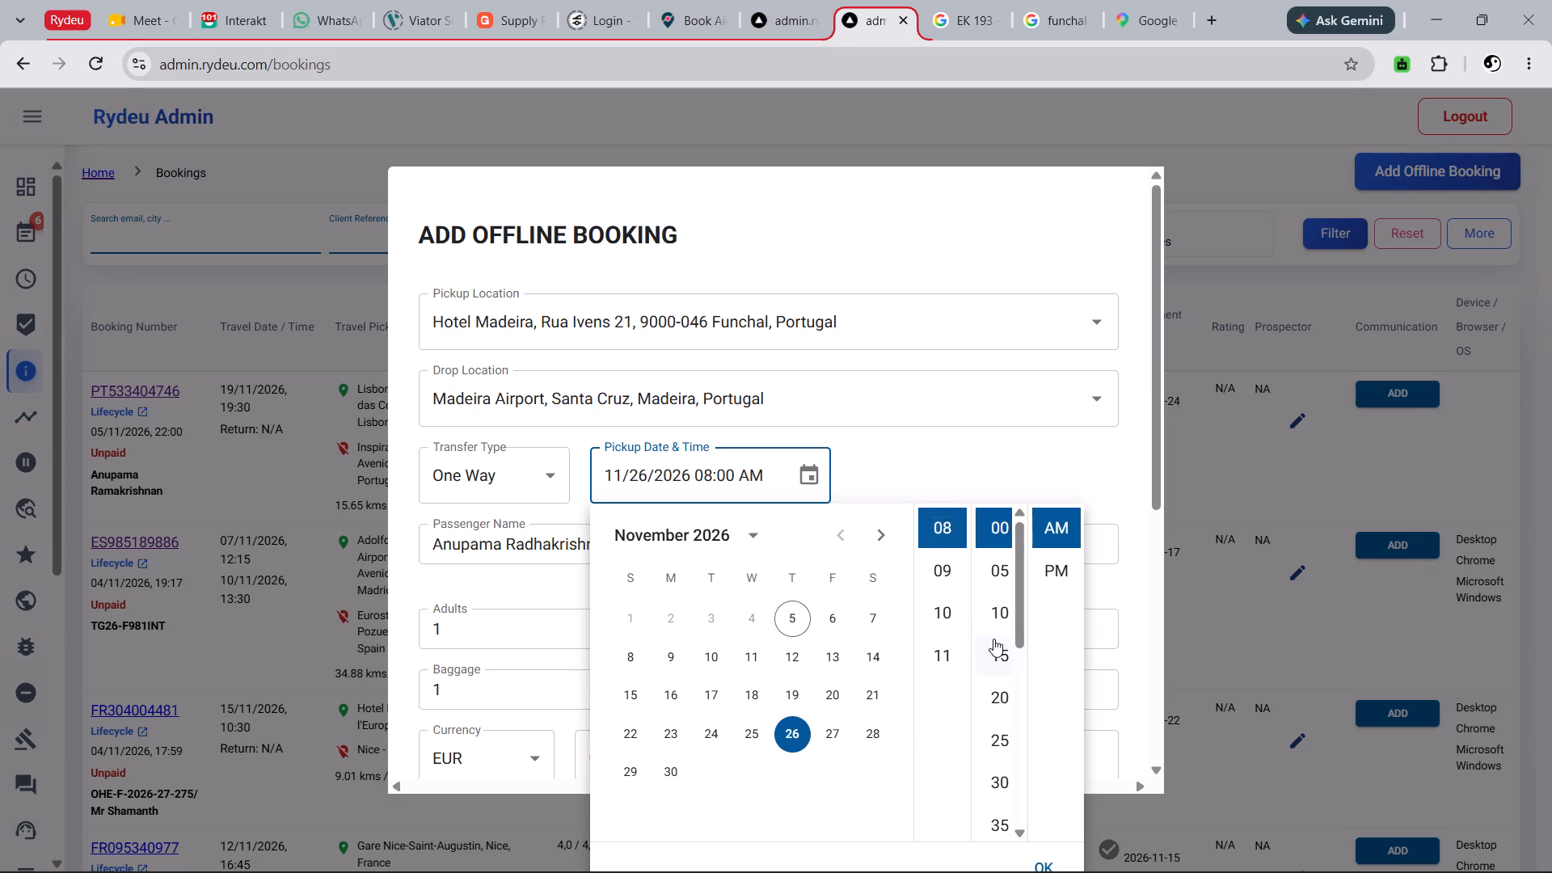
{"action": "left_click", "coordinate": [1054, 533]}
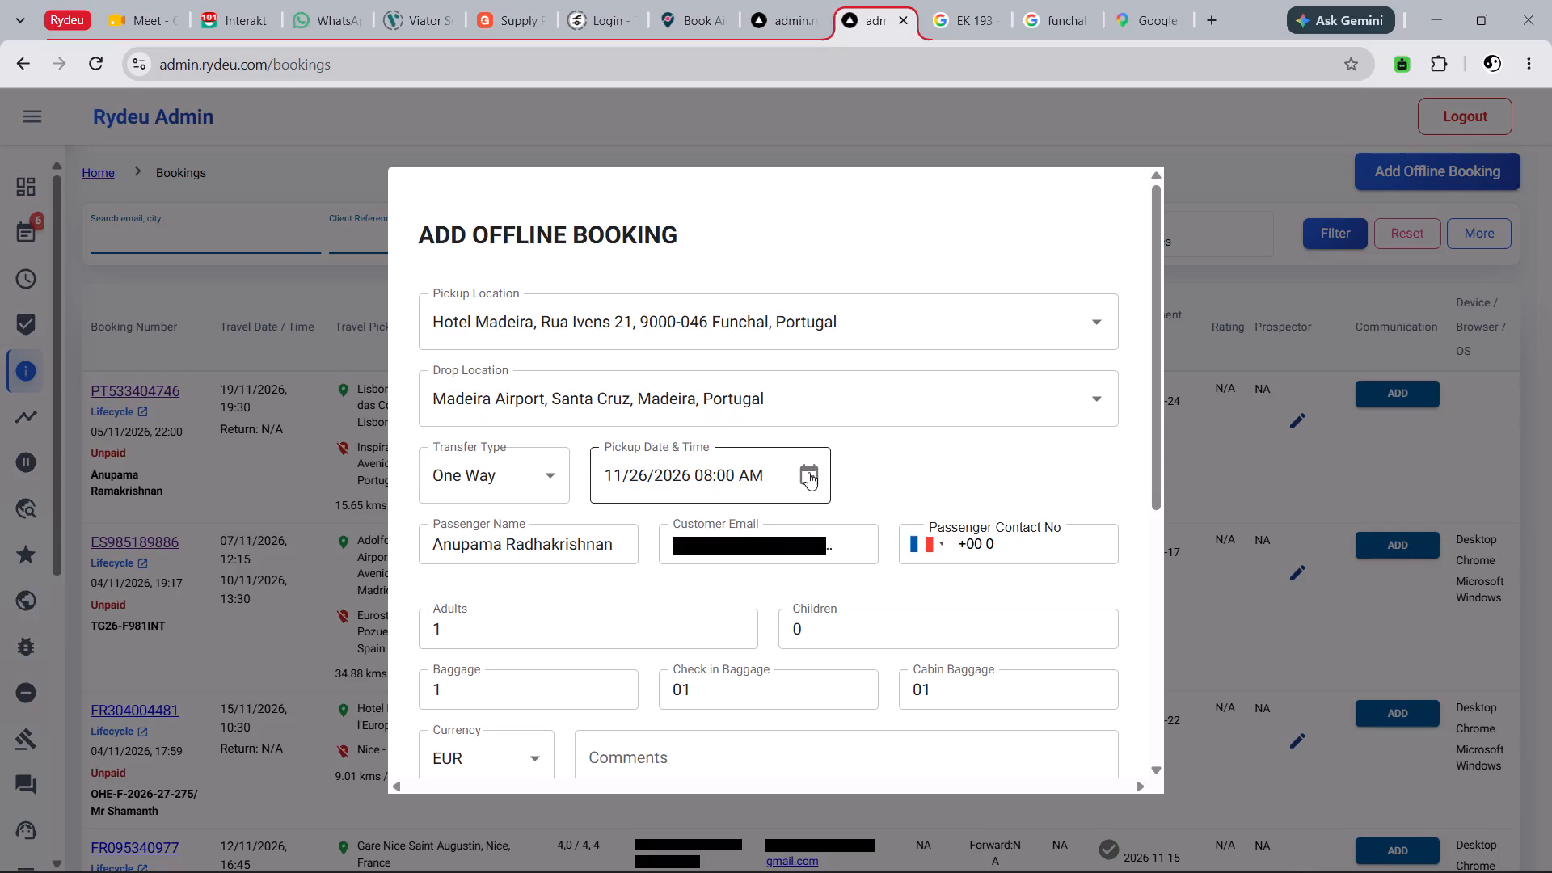
Turn off the confirmation email to the customer for the Hotel Madeira to Madeira Airport booking.
{"action": "scroll", "coordinate": [898, 485], "scroll_direction": "down", "scroll_amount": 1}
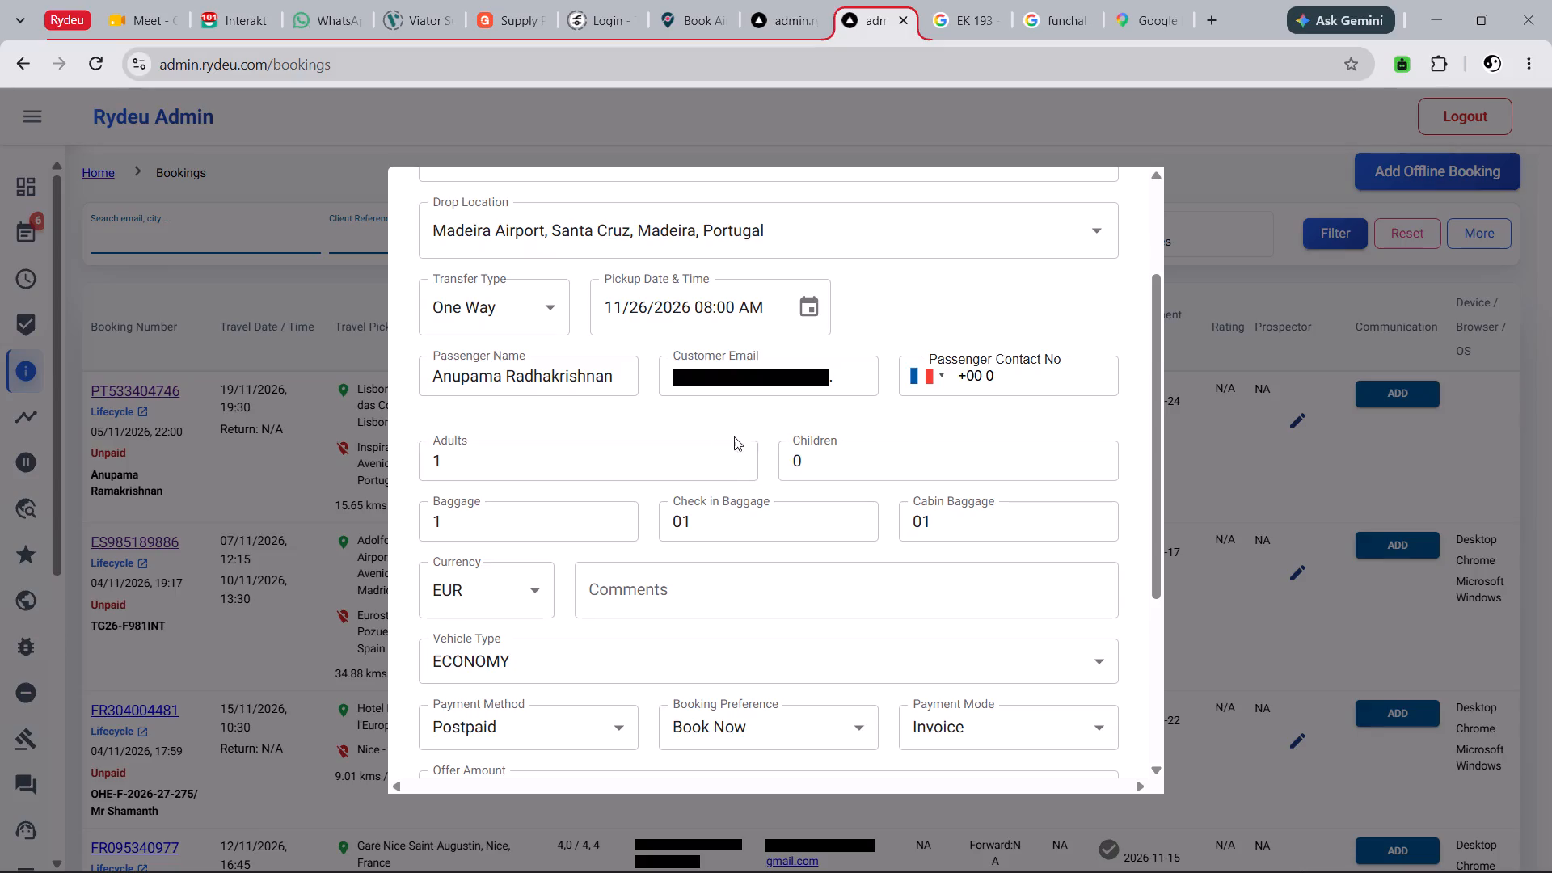
{"action": "scroll", "coordinate": [871, 594], "scroll_direction": "down", "scroll_amount": 1}
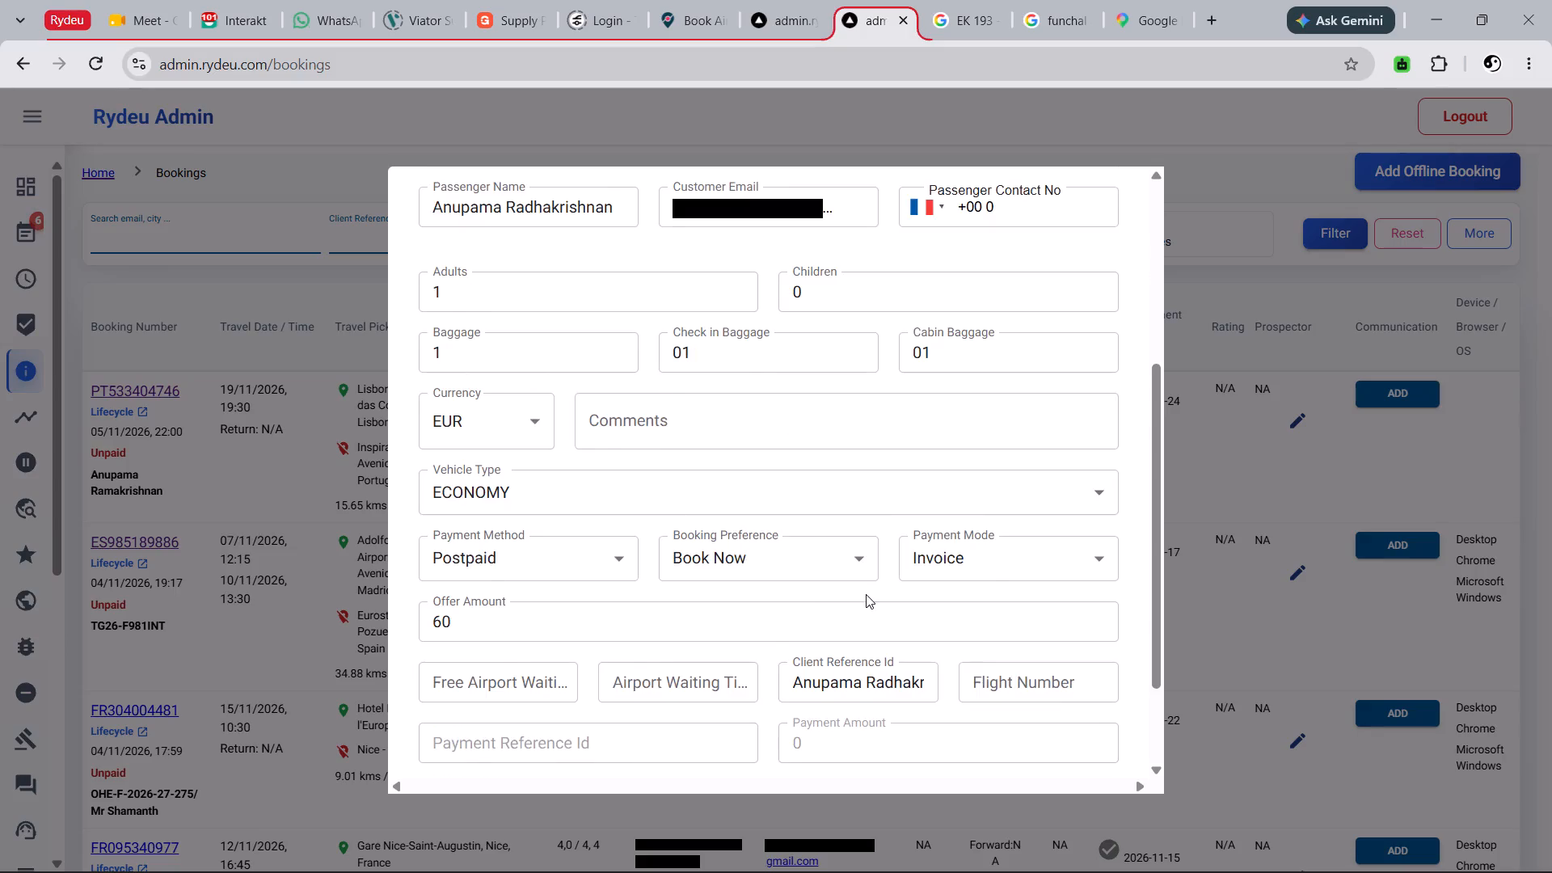
{"action": "scroll", "coordinate": [866, 594], "scroll_direction": "down", "scroll_amount": 1}
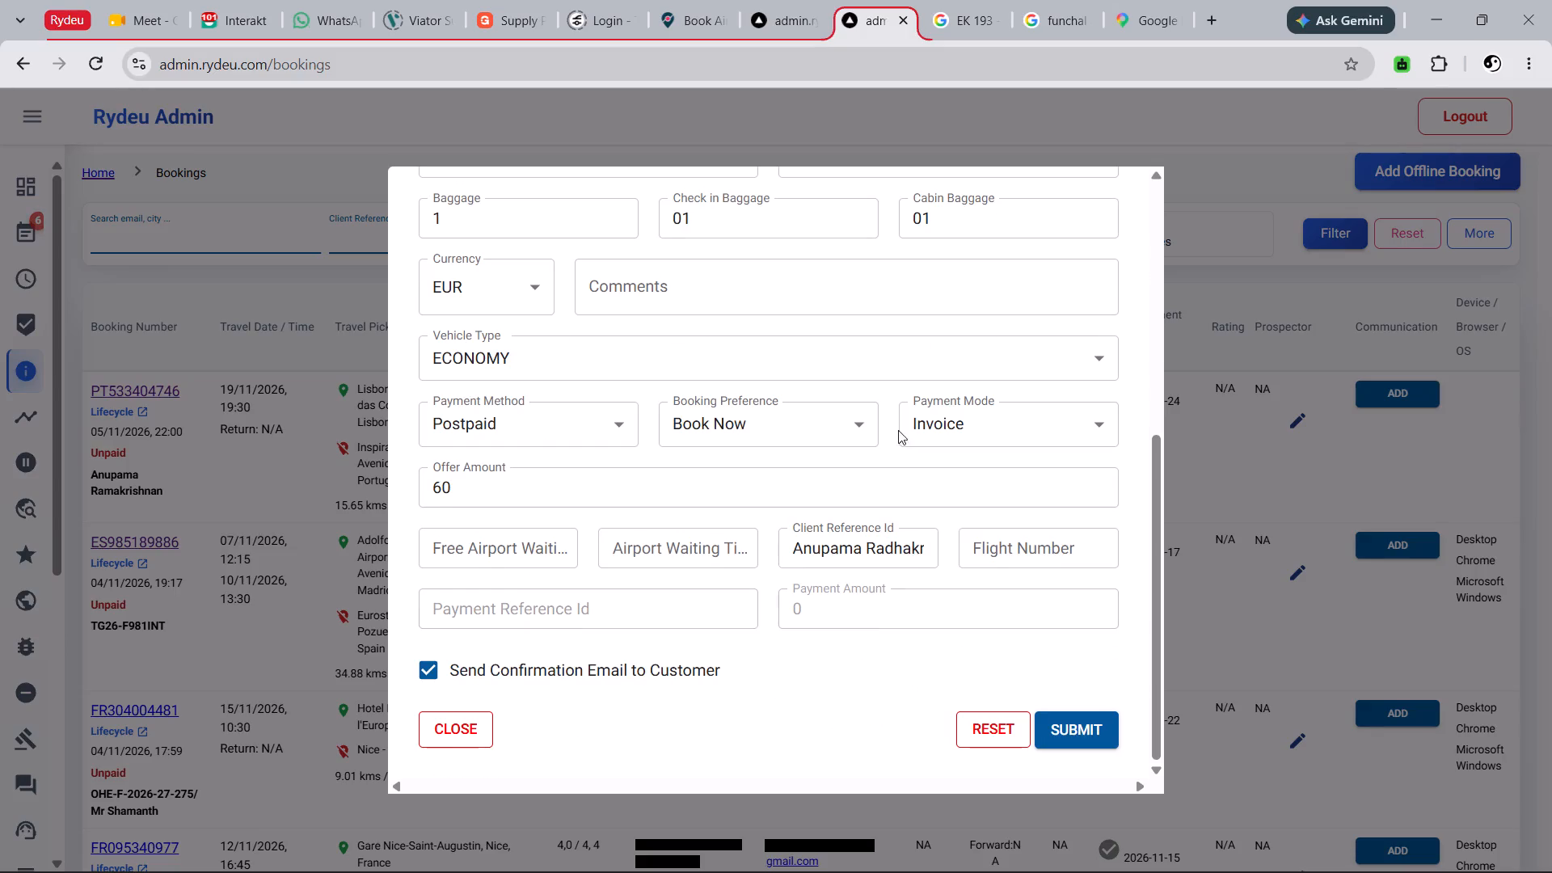
{"action": "left_click", "coordinate": [615, 675]}
Enter the Funchal to Lisbon flight from the notes, TP 1688, as the booking's flight number.
{"action": "left_click", "coordinate": [1014, 564]}
{"action": "key", "text": "alt+Tab"}
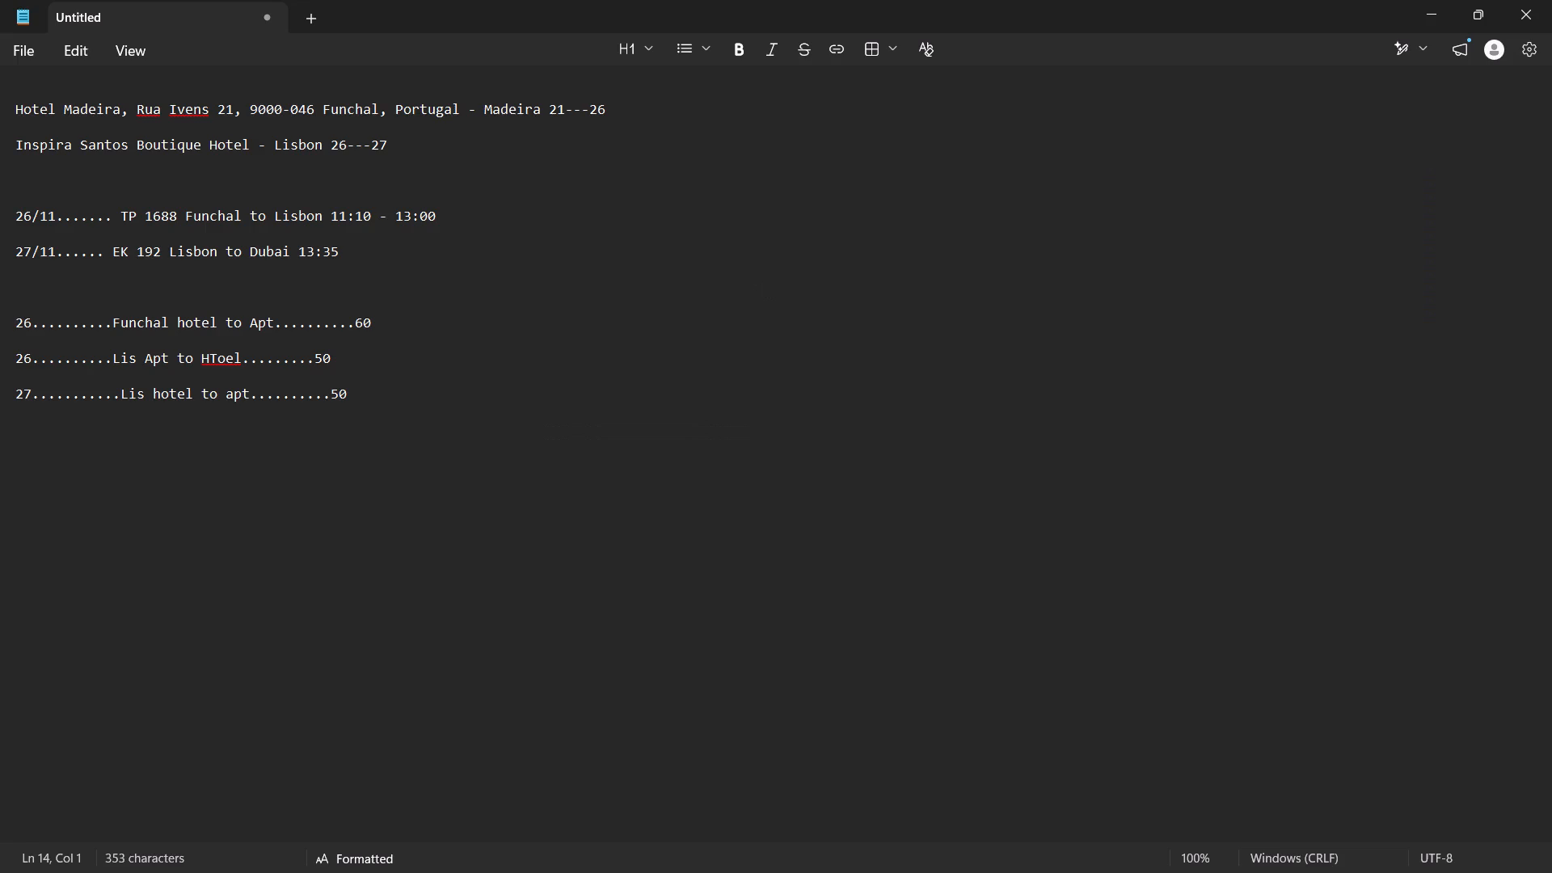
{"action": "key", "text": "alt+Tab"}
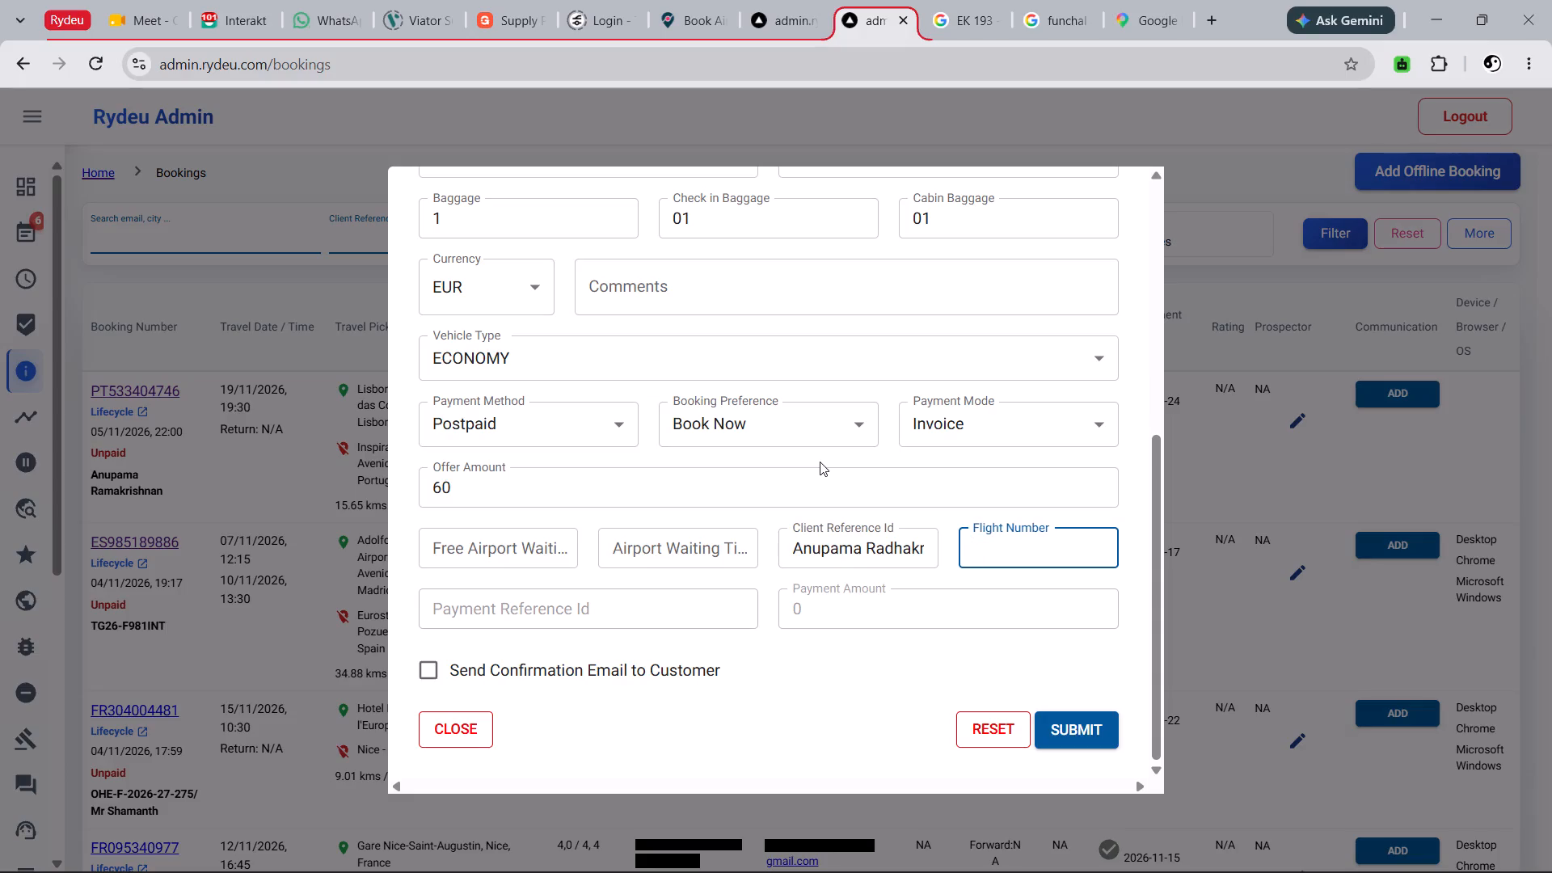
{"action": "type", "text": "TP"}
{"action": "key", "text": "space"}
{"action": "key", "text": "alt+Tab"}
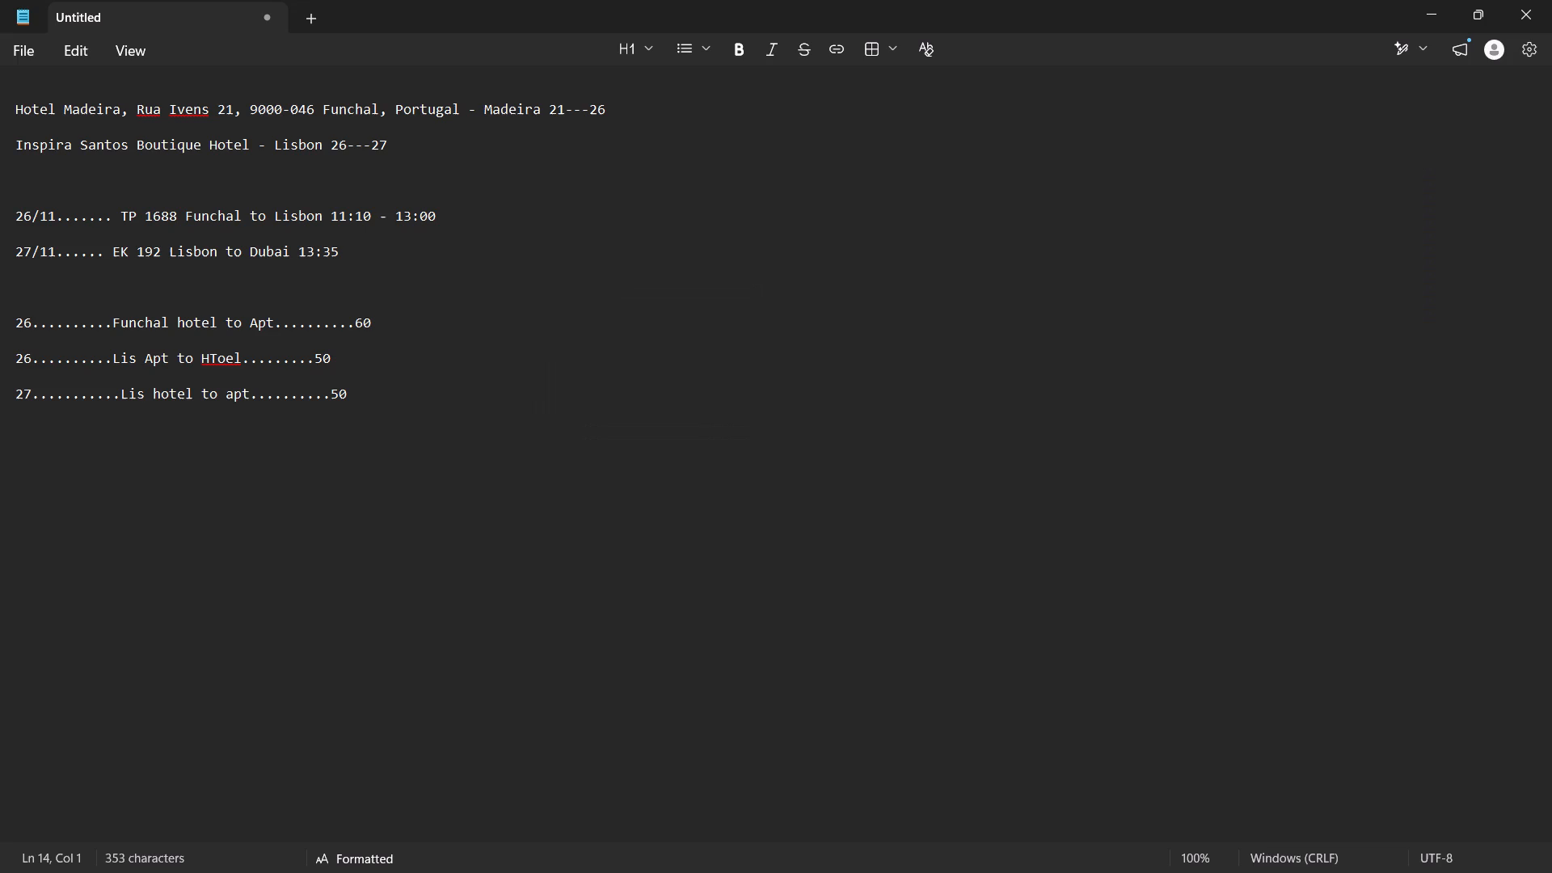
{"action": "key", "text": "alt+Tab"}
{"action": "type", "text": "1688"}
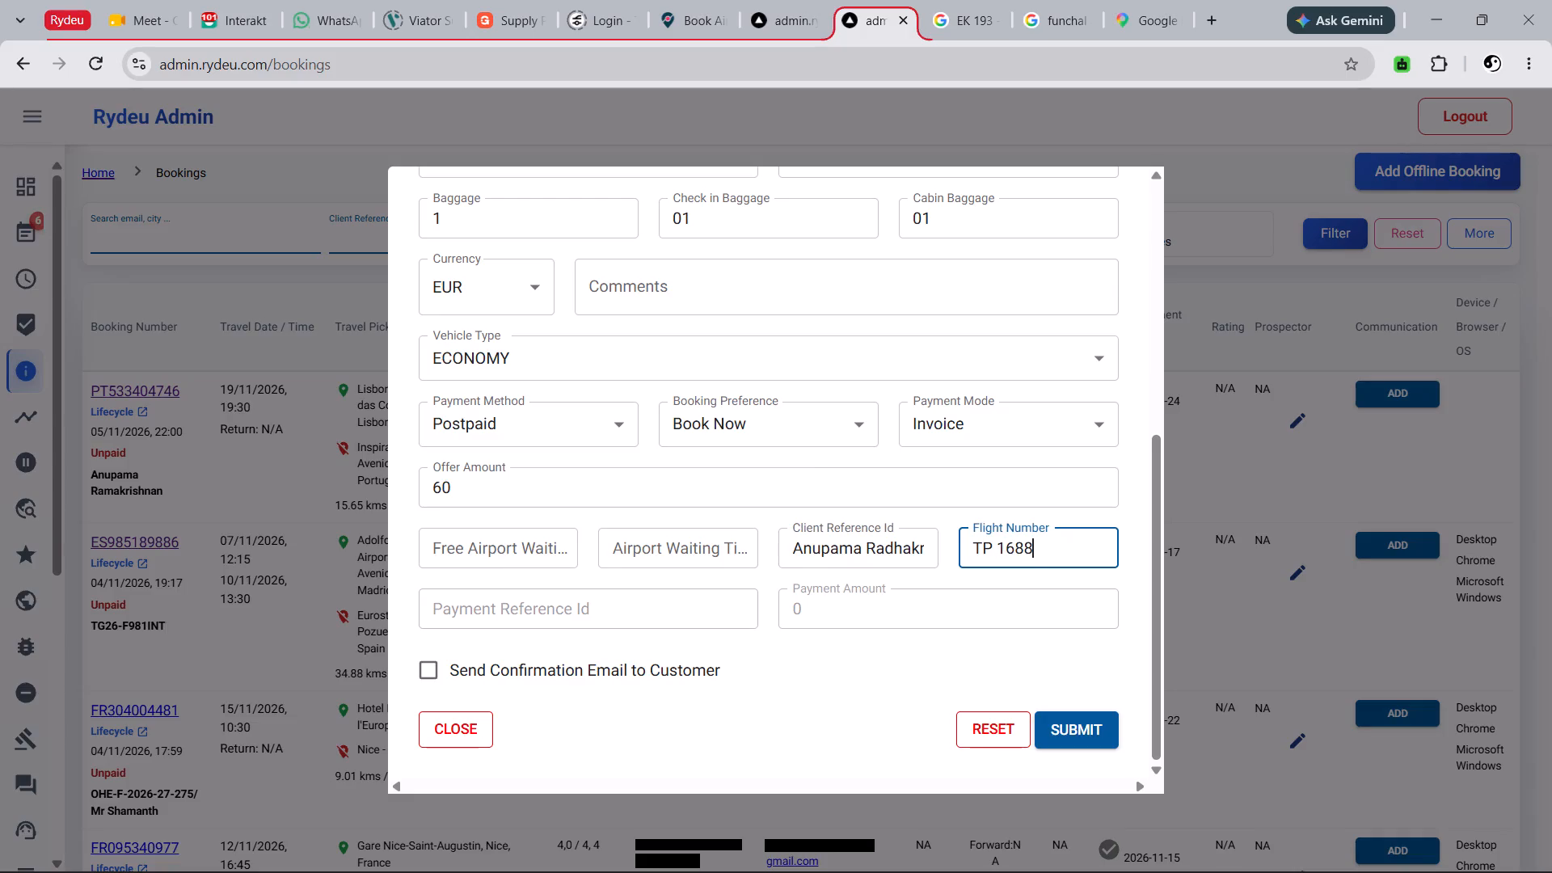
Check the notes once more, submit the Hotel Madeira to airport booking, and start a new blank offline booking.
{"action": "key", "text": "alt+Tab"}
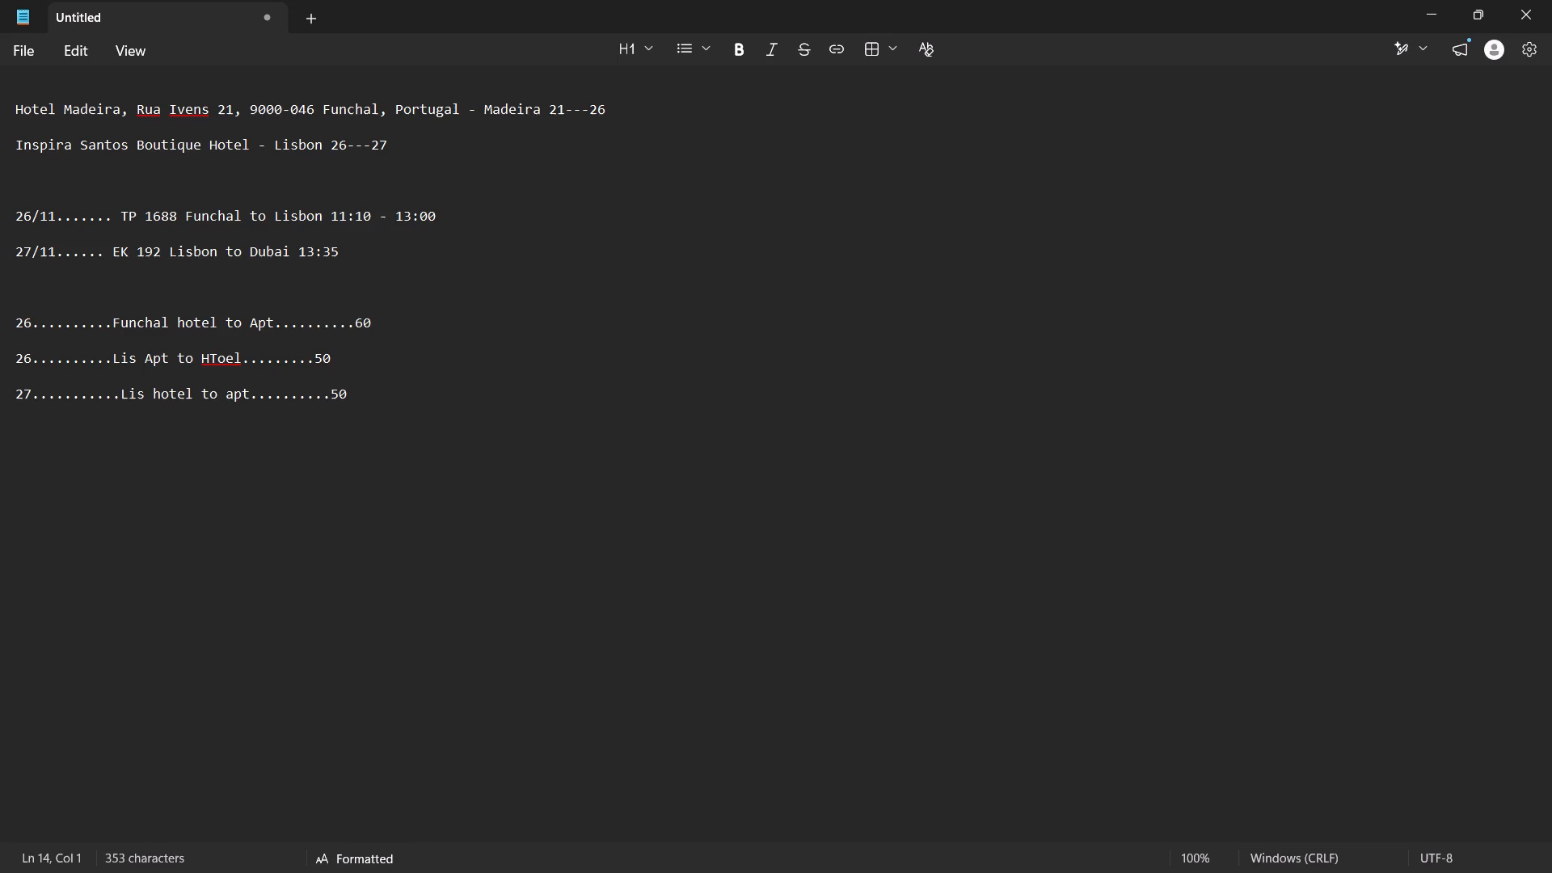
{"action": "key", "text": "alt+Tab"}
{"action": "left_click", "coordinate": [1090, 735]}
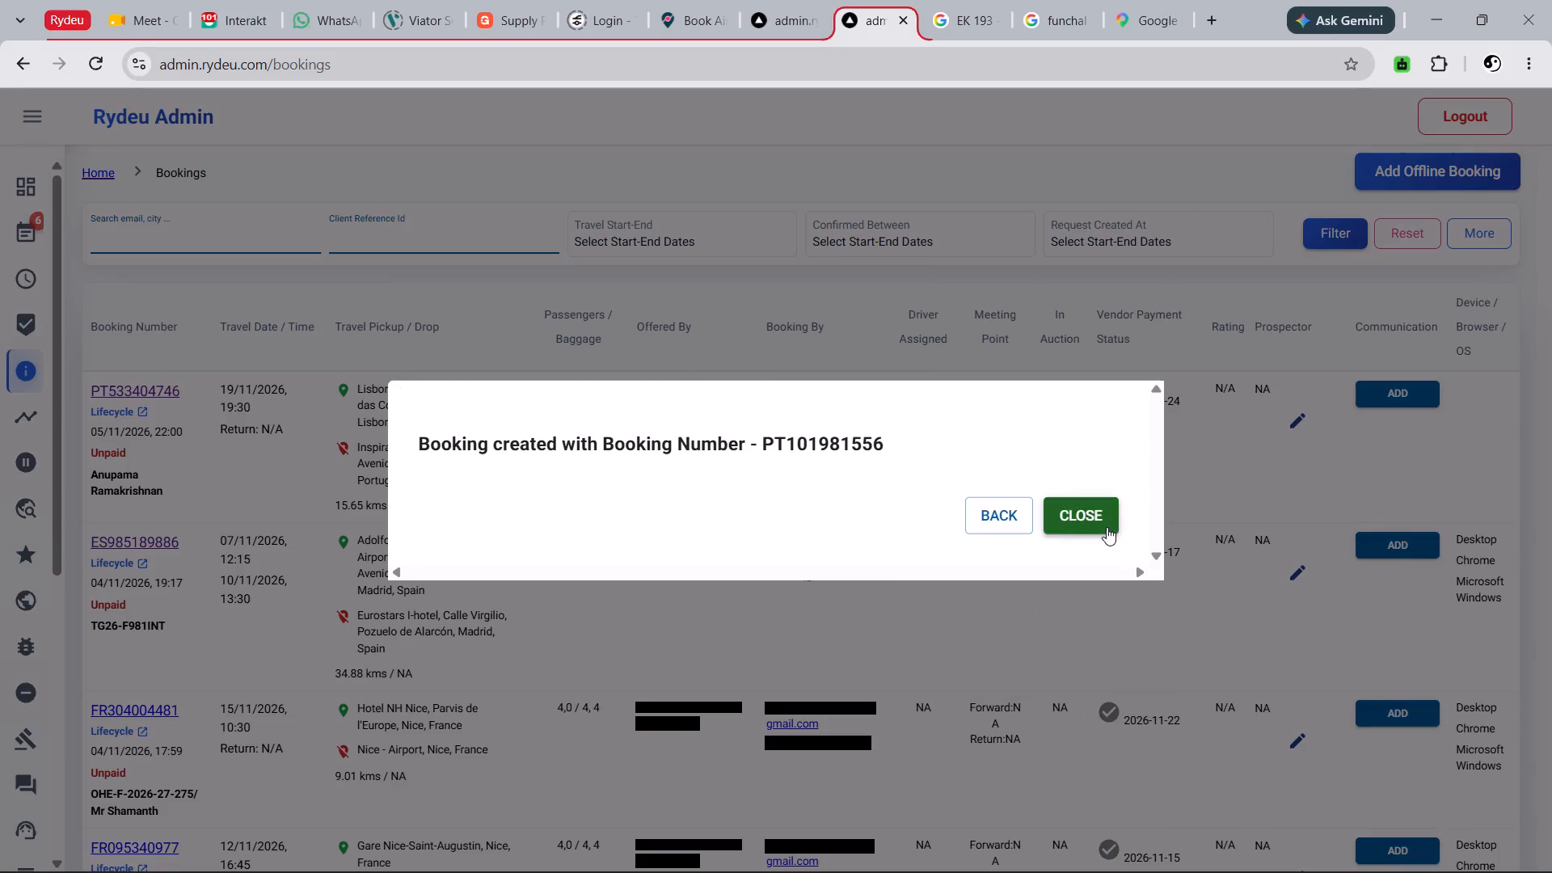
{"action": "left_click", "coordinate": [1104, 527]}
{"action": "left_click", "coordinate": [1428, 162]}
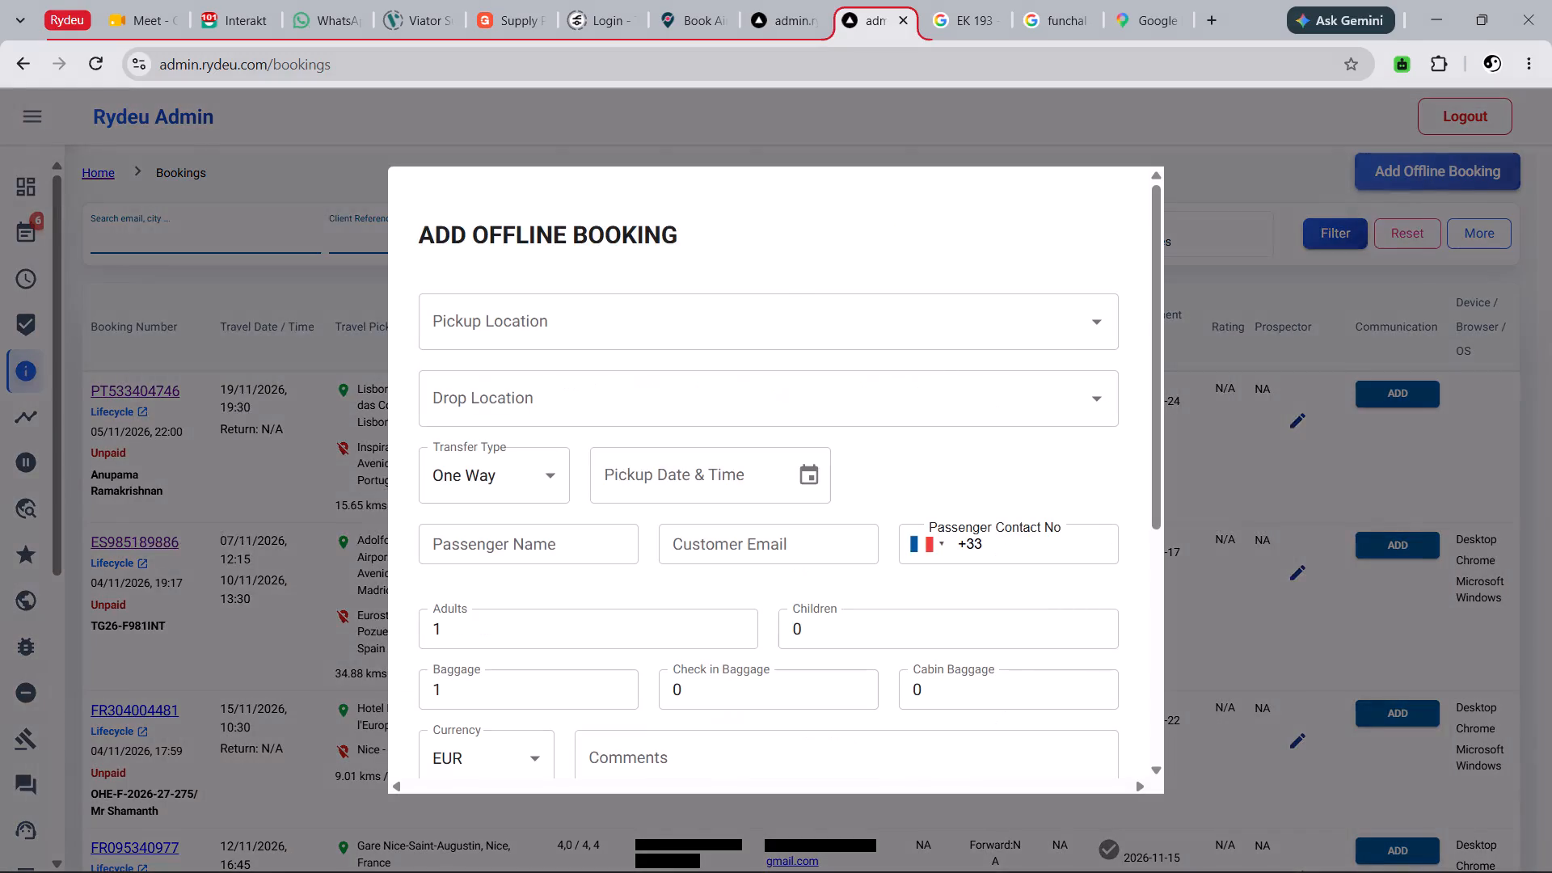
In the Notepad notes, delete the 26 Funchal hotel to Apt line and the extra blank line above it.
{"action": "key", "text": "alt+Tab"}
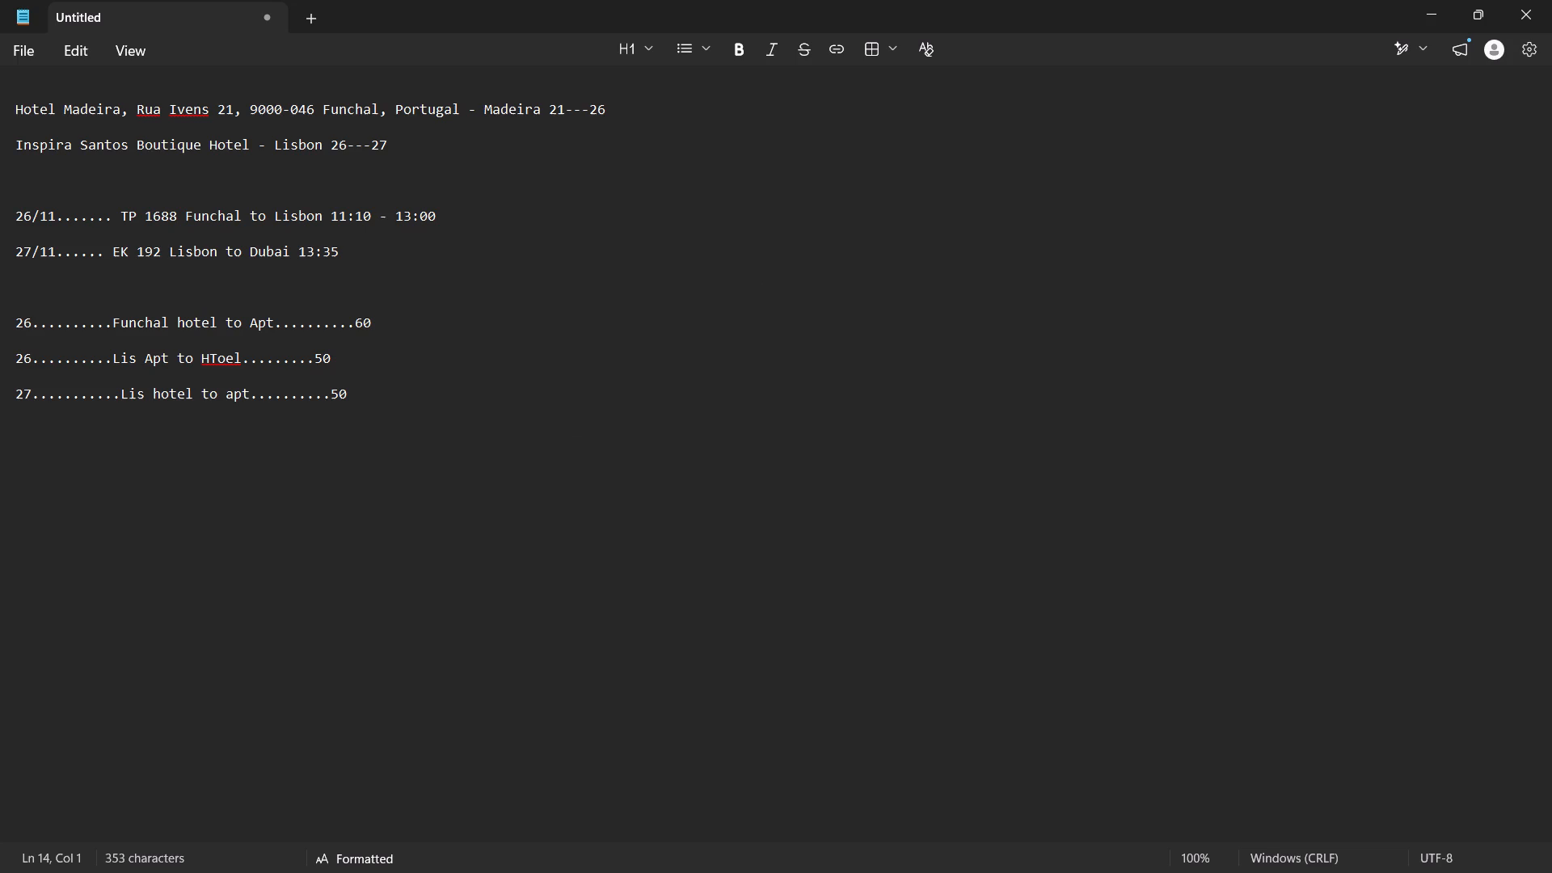
{"action": "left_click", "coordinate": [435, 318]}
{"action": "key", "text": "ctrl+BackSpace"}
{"action": "key", "text": "ctrl+BackSpace"}
{"action": "key", "text": "ctrl+BackSpace"}
{"action": "key", "text": "ctrl+BackSpace"}
{"action": "key", "text": "ctrl+BackSpace"}
{"action": "key", "text": "ctrl+BackSpace"}
{"action": "key", "text": "ctrl+BackSpace"}
{"action": "key", "text": "ctrl+BackSpace"}
{"action": "key", "text": "ctrl+BackSpace"}
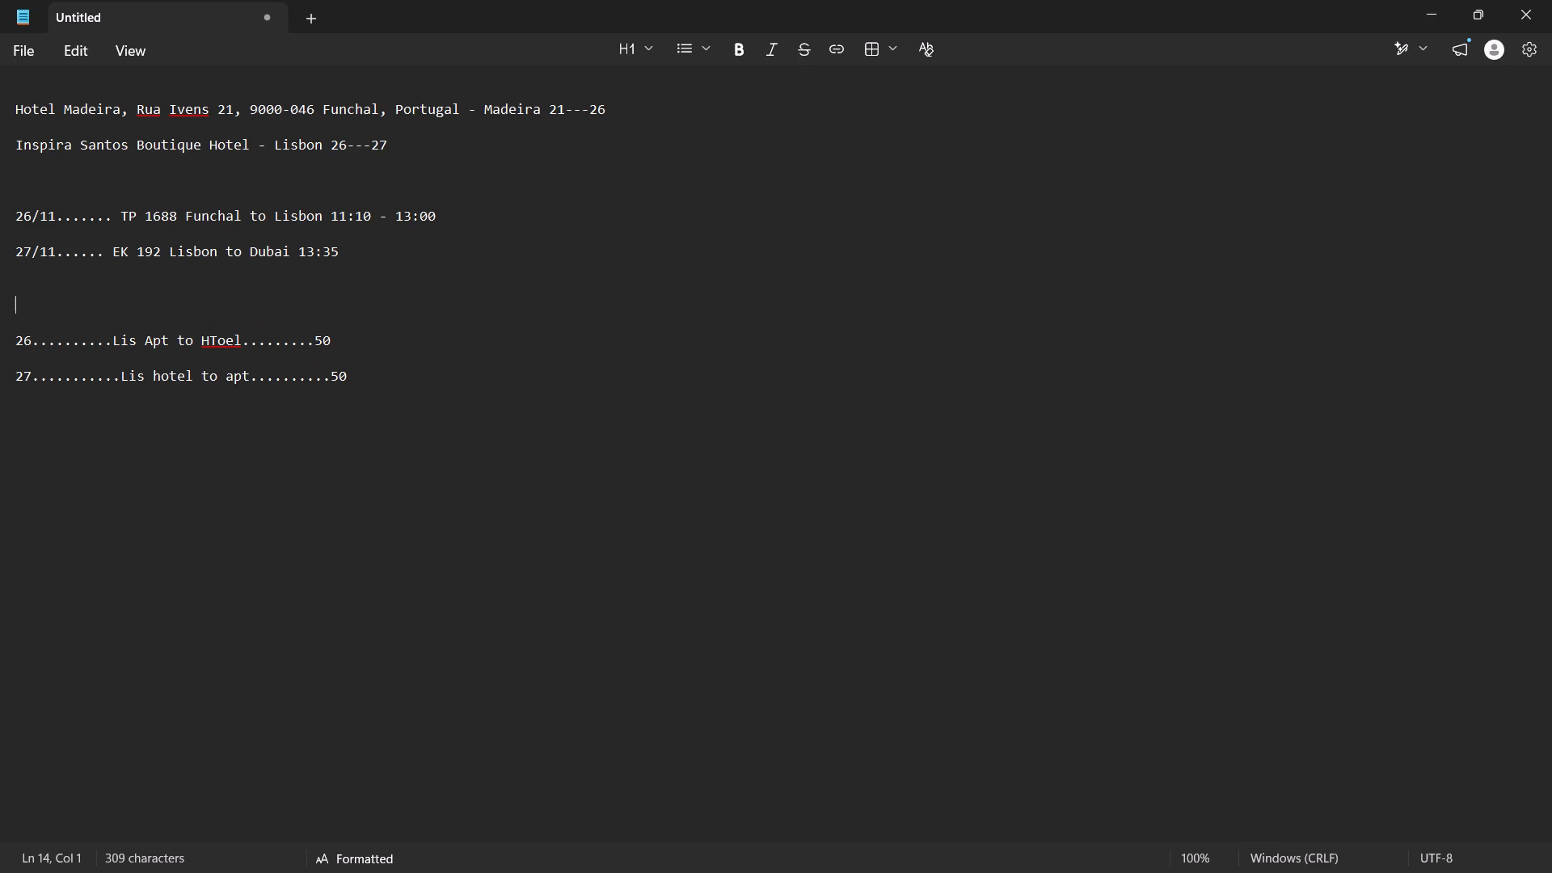
{"action": "key", "text": "ctrl+BackSpace"}
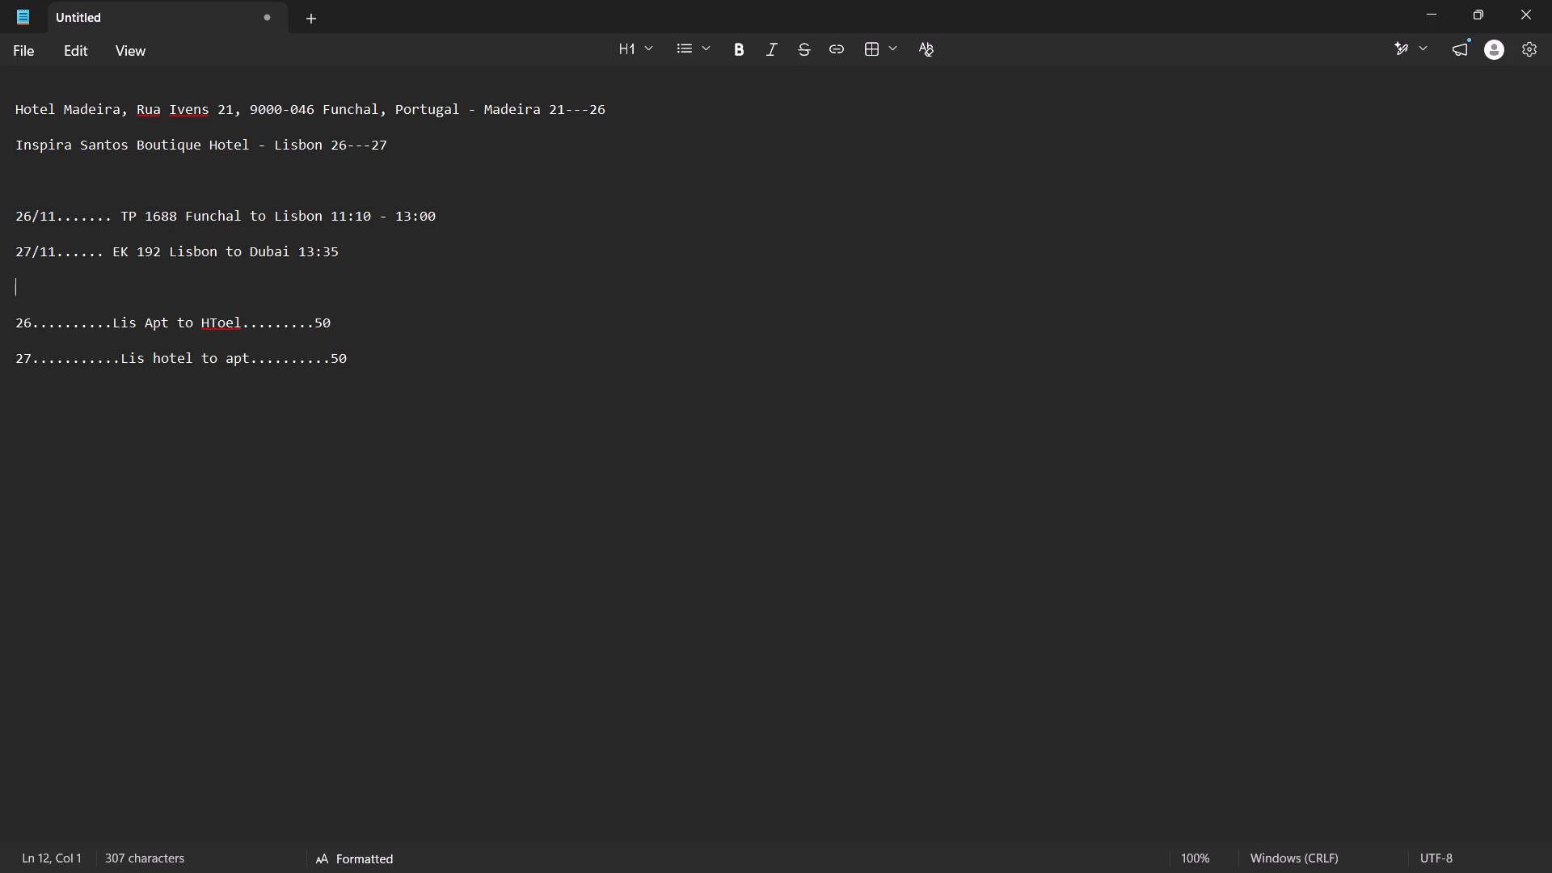
Delete the Hotel Madeira address line and the blank line at the top of the notes.
{"action": "left_click", "coordinate": [621, 106]}
{"action": "key", "text": "ctrl+BackSpace"}
{"action": "key", "text": "ctrl+BackSpace"}
{"action": "key", "text": "ctrl+BackSpace"}
{"action": "key", "text": "ctrl+BackSpace"}
{"action": "key", "text": "ctrl+BackSpace"}
{"action": "key", "text": "ctrl+BackSpace"}
{"action": "key", "text": "ctrl+BackSpace"}
{"action": "key", "text": "ctrl+BackSpace"}
{"action": "key", "text": "ctrl+BackSpace"}
{"action": "key", "text": "ctrl+BackSpace"}
{"action": "key", "text": "ctrl+BackSpace"}
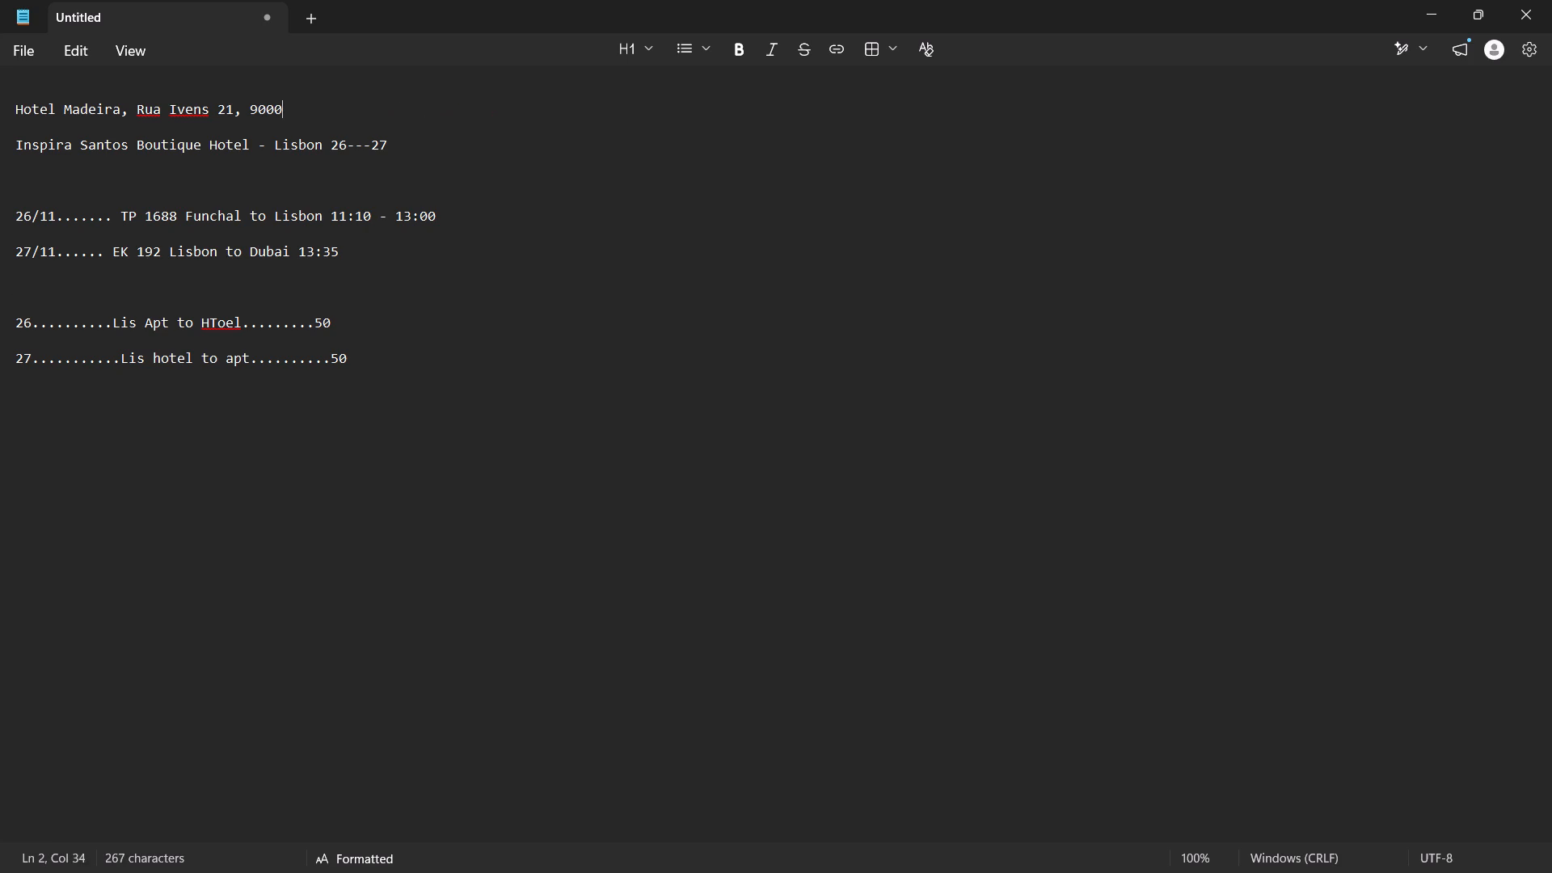
{"action": "key", "text": "ctrl+BackSpace"}
{"action": "key", "text": "ctrl+BackSpace"}
{"action": "key", "text": "ctrl+BackSpace"}
{"action": "key", "text": "ctrl+BackSpace"}
{"action": "key", "text": "ctrl+BackSpace"}
{"action": "key", "text": "ctrl+BackSpace"}
{"action": "key", "text": "ctrl+BackSpace"}
{"action": "key", "text": "ctrl+BackSpace"}
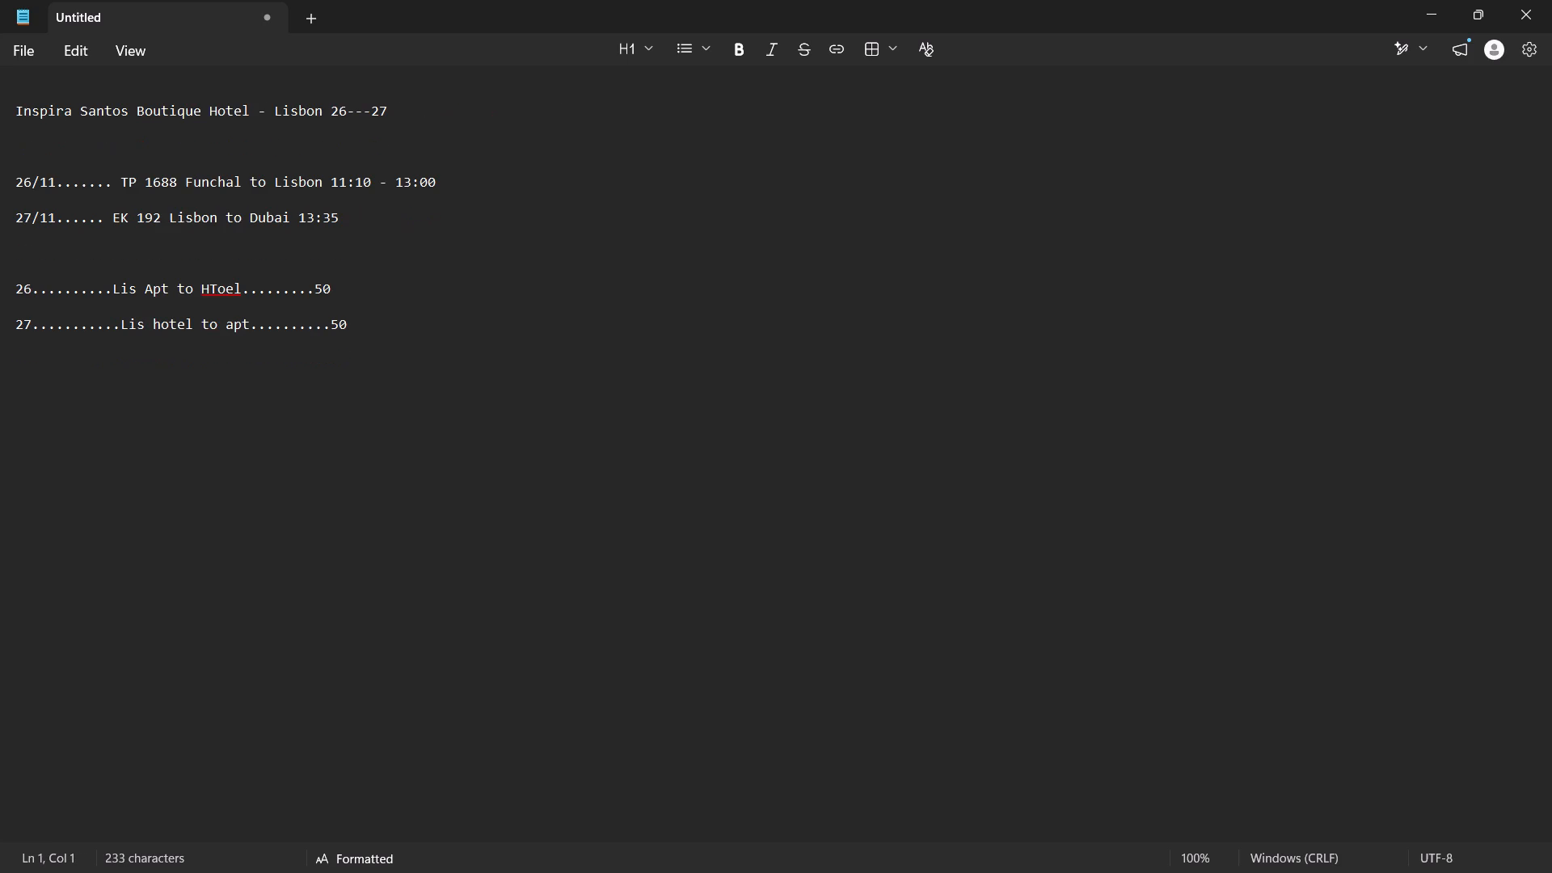
{"action": "key", "text": "ctrl+BackSpace"}
{"action": "key", "text": "Delete"}
Back in the new offline booking, set the pickup location to Lisbon Airport (LIS), Alameda das Comunidades Portuguesas, Lisbon, Portugal.
{"action": "key", "text": "alt+Tab"}
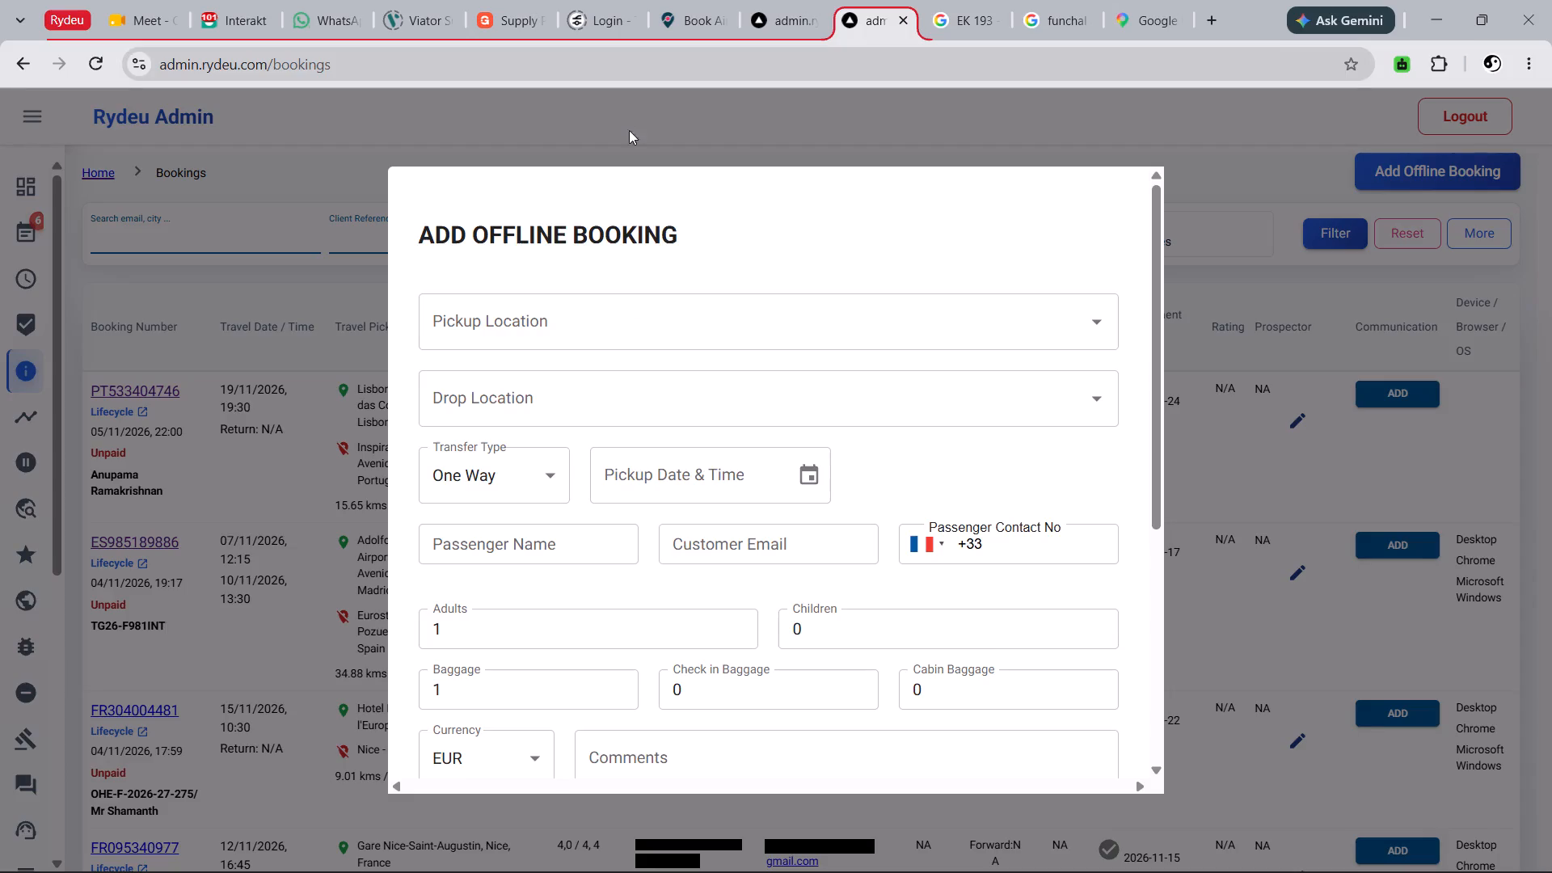
{"action": "left_click", "coordinate": [643, 330]}
{"action": "type", "text": "LIS"}
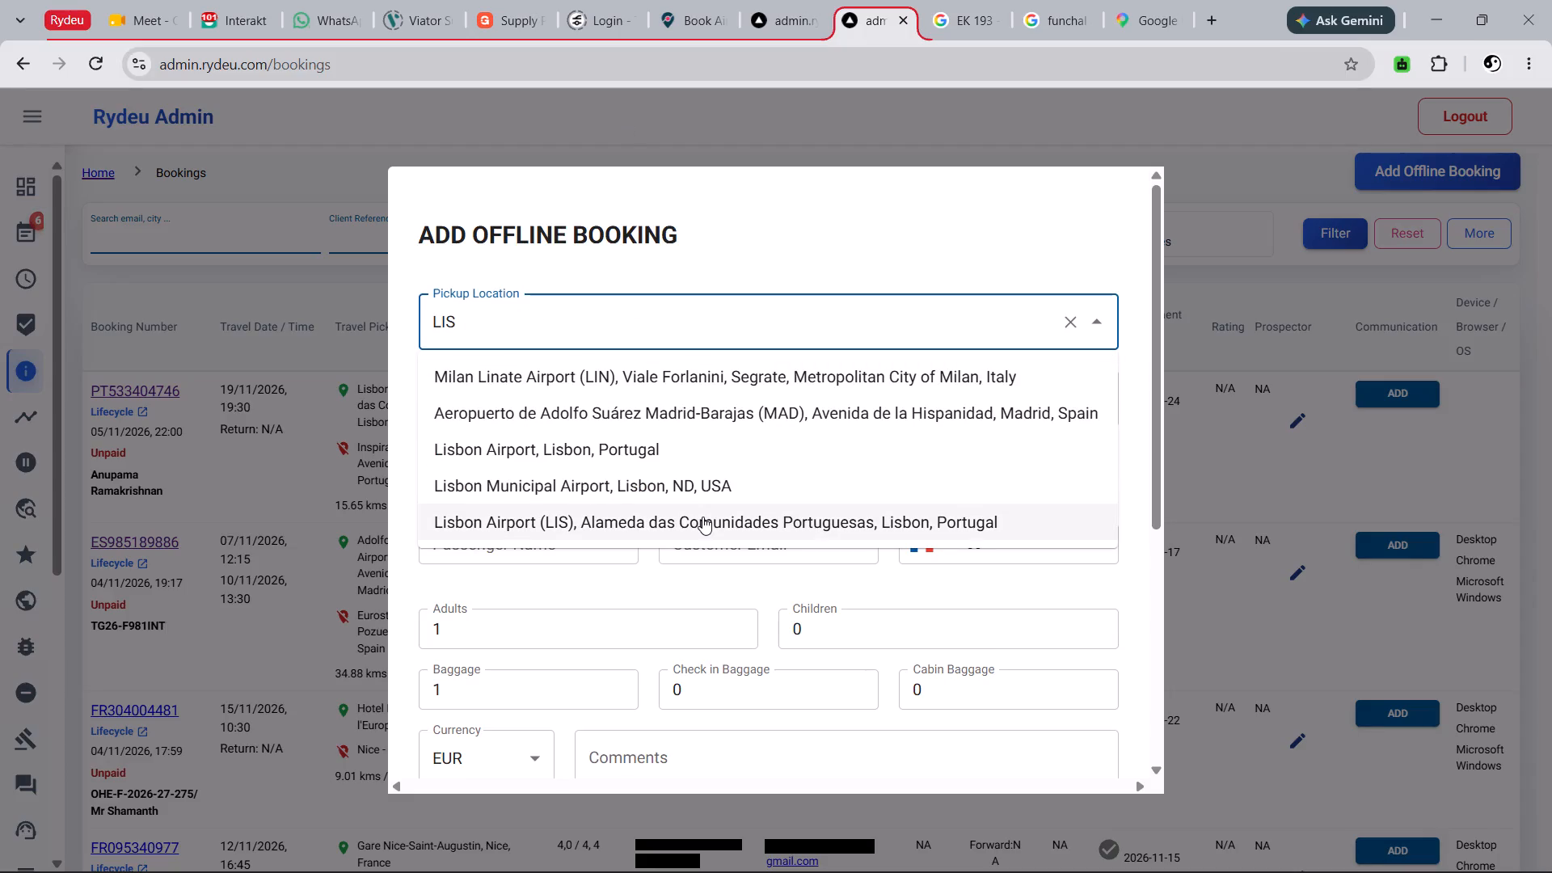
{"action": "left_click", "coordinate": [702, 517]}
Copy the name Inspira Santos Boutique Hotel from the notes and enter it as the drop location.
{"action": "key", "text": "alt+Tab"}
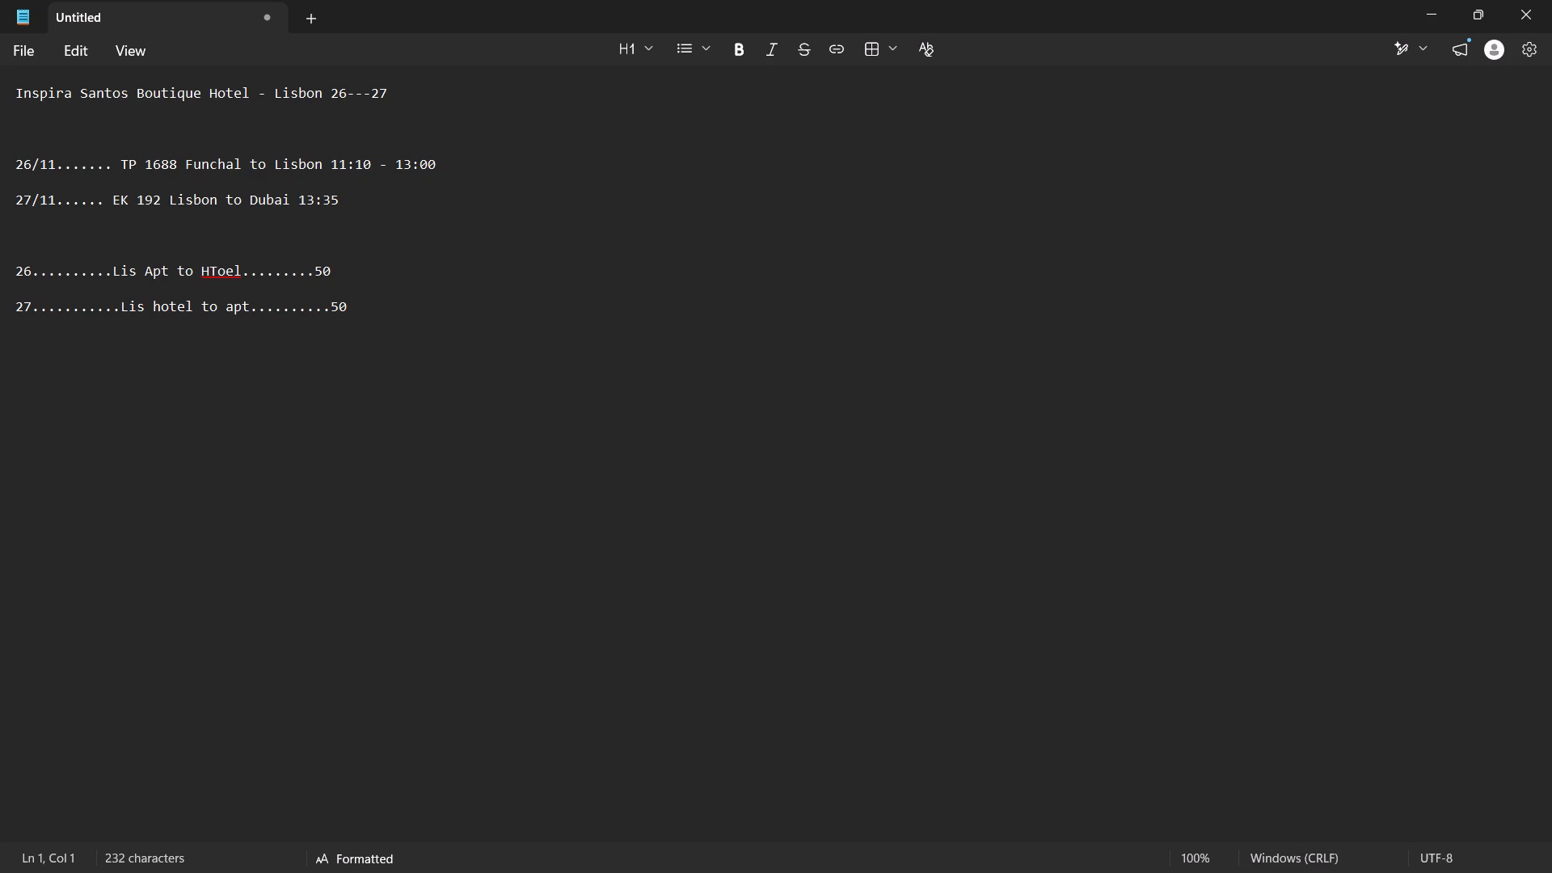
{"action": "left_click", "coordinate": [27, 91]}
{"action": "left_click_drag", "start_coordinate": [27, 91], "coordinate": [234, 97]}
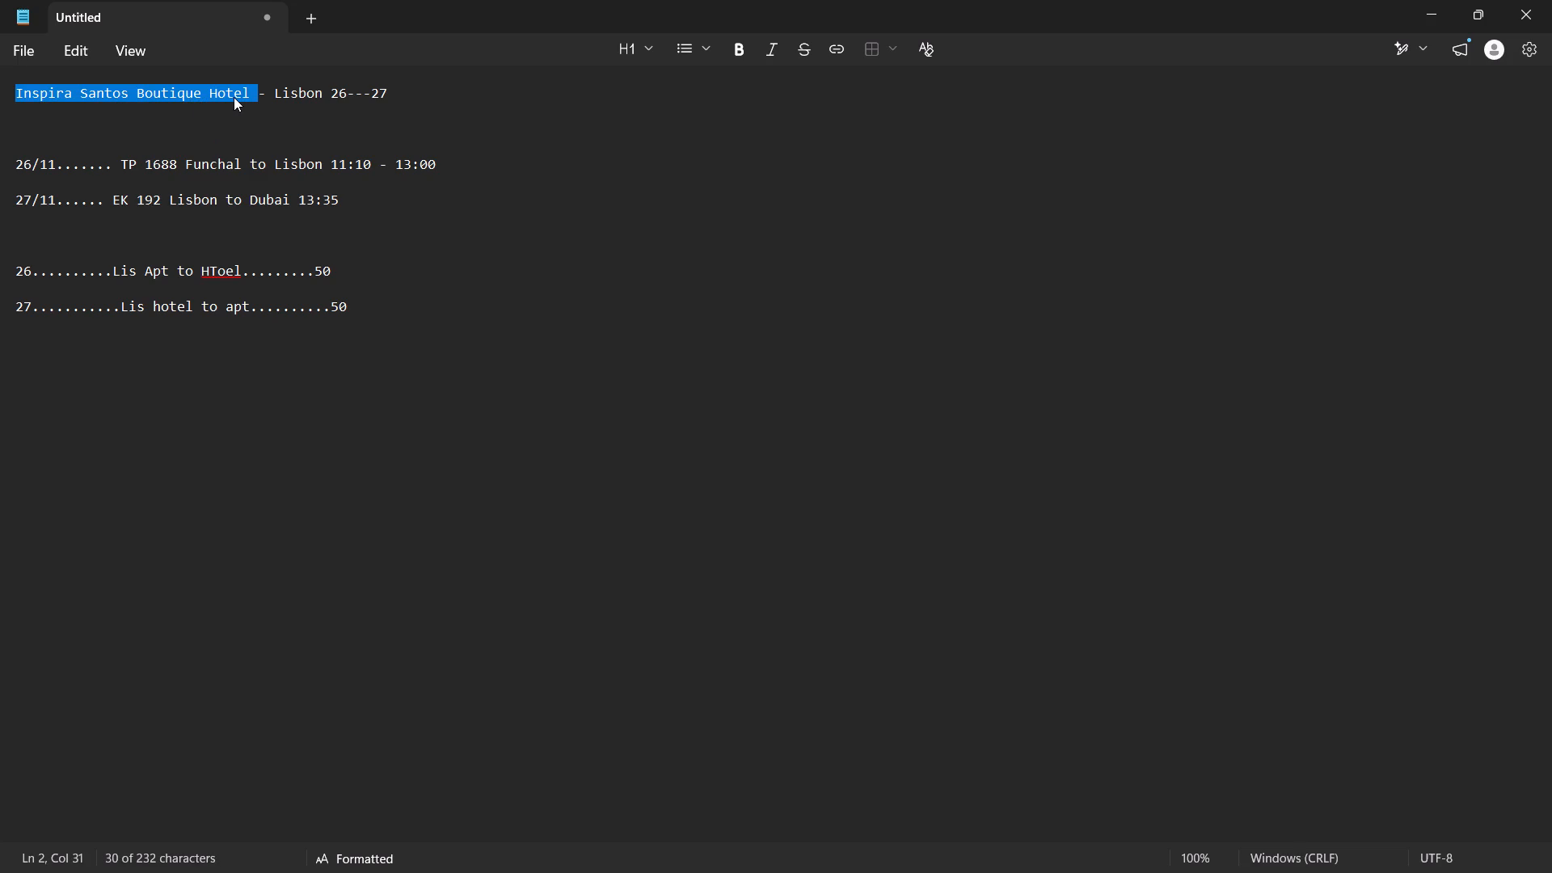
{"action": "key", "text": "ctrl+c"}
{"action": "key", "text": "alt+Tab"}
{"action": "left_click", "coordinate": [812, 409]}
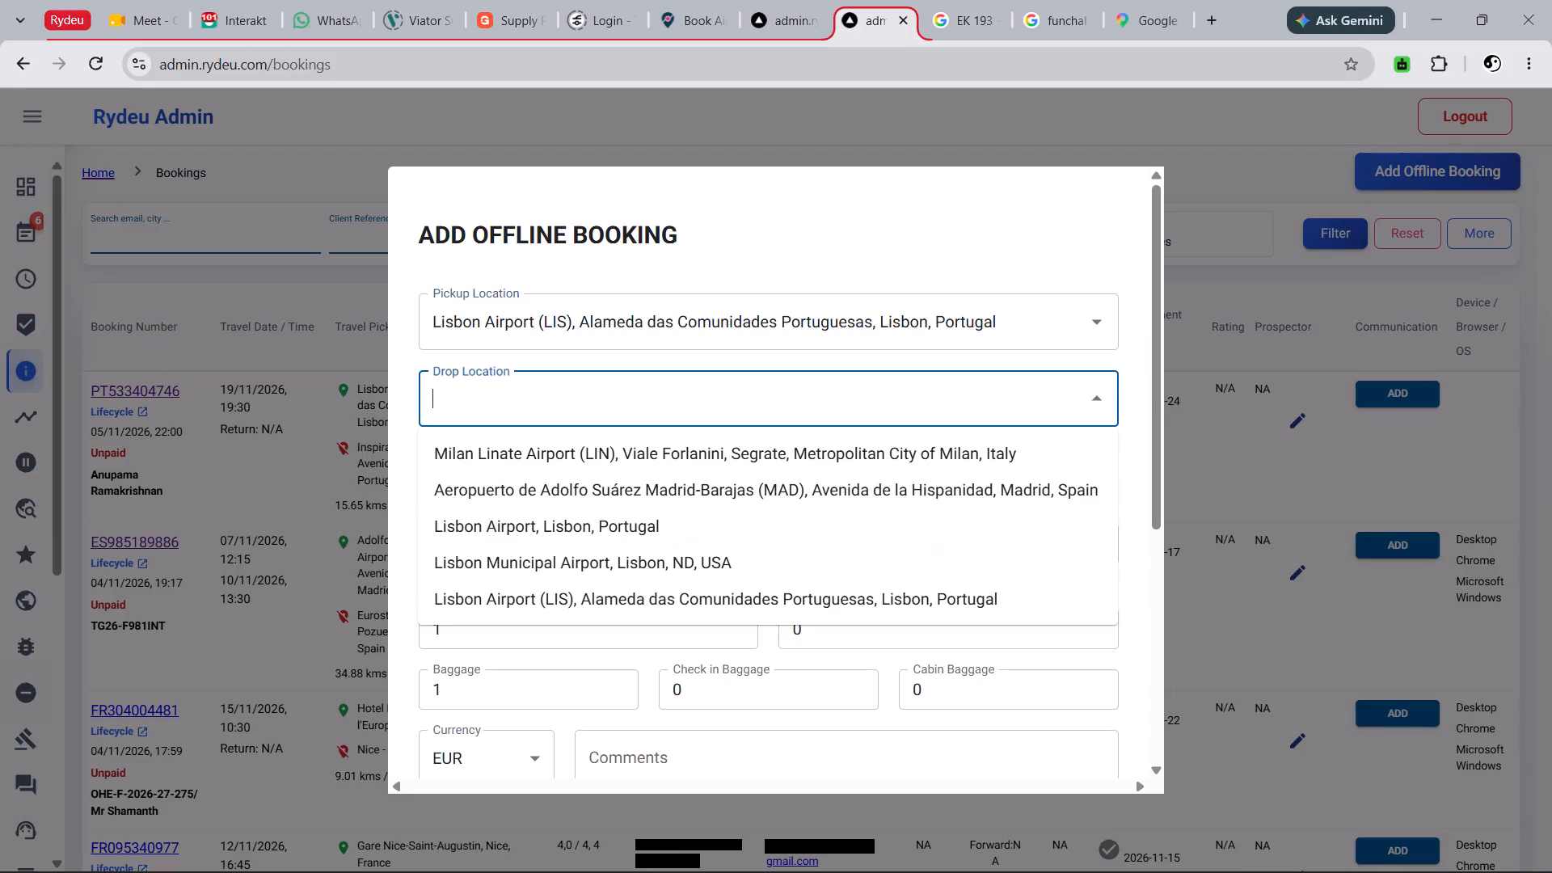
{"action": "key", "text": "ctrl+v"}
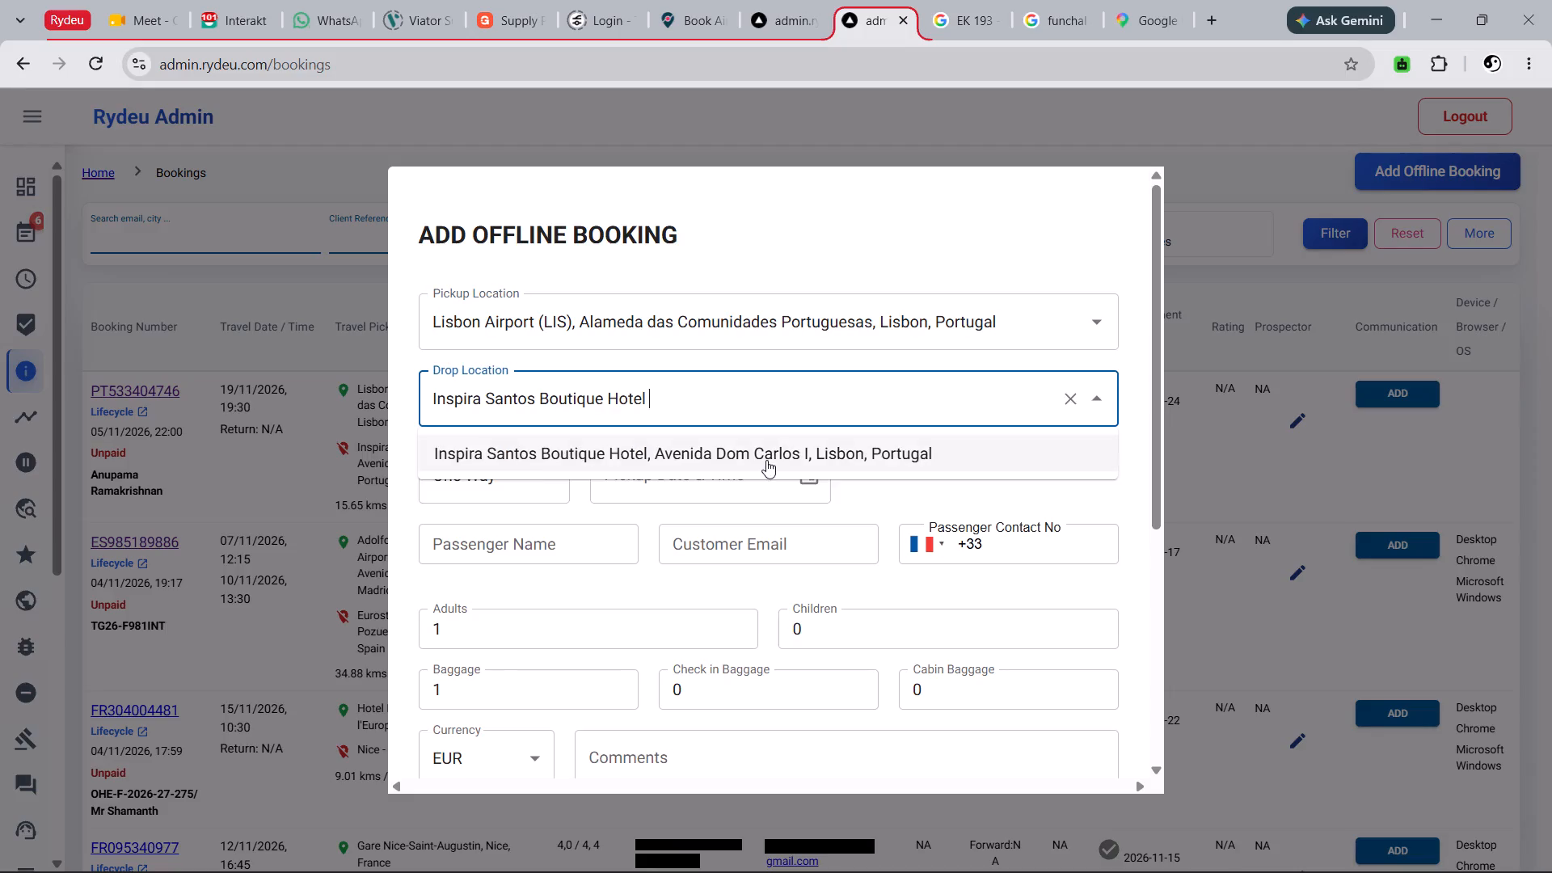
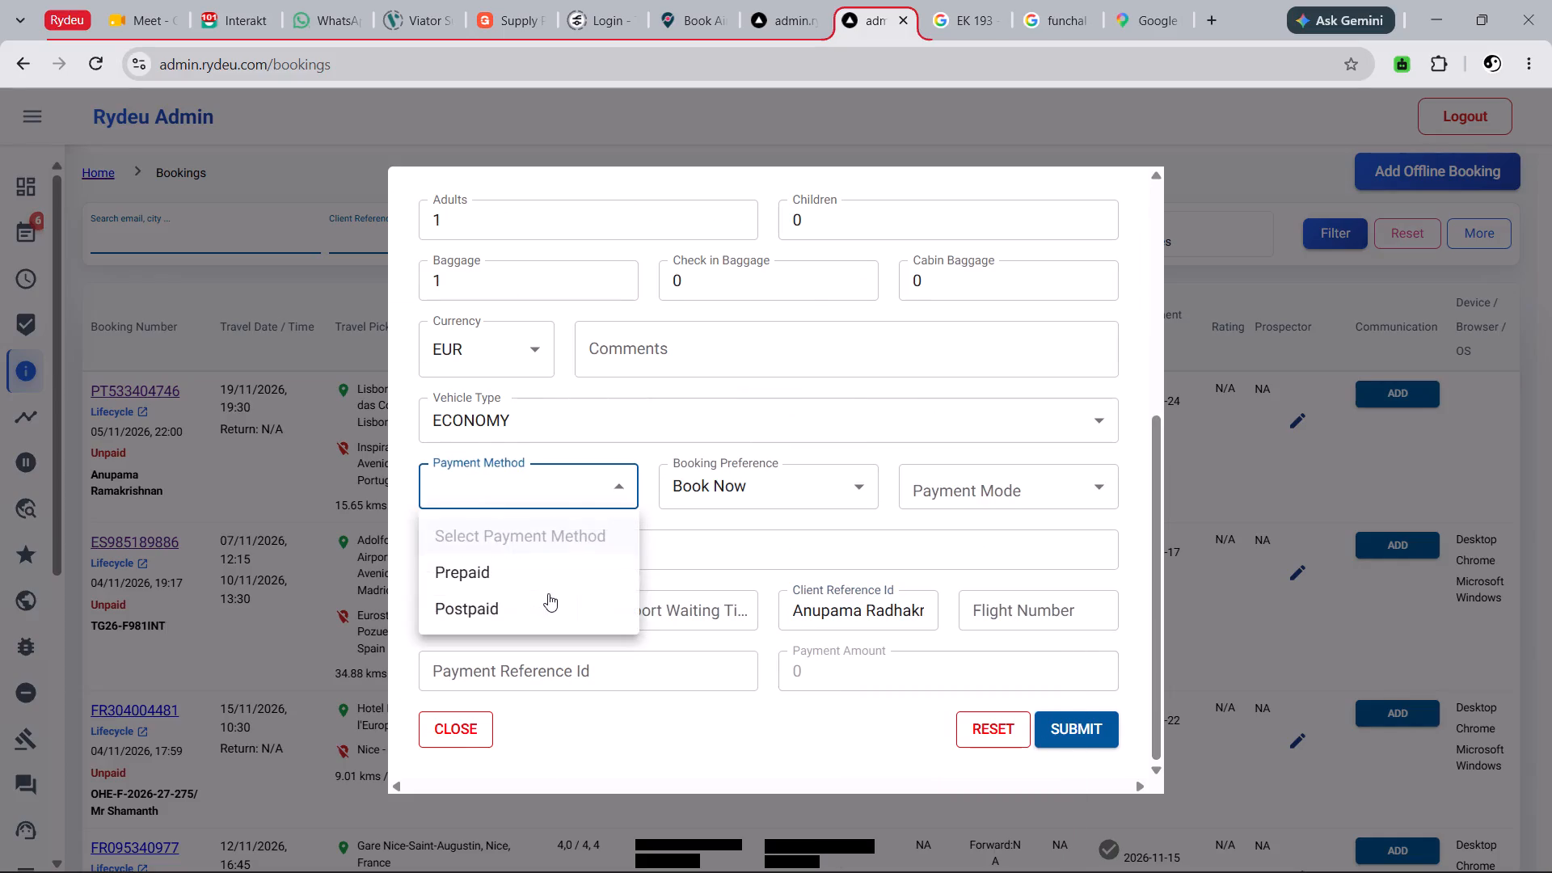
Set the payment method to Postpaid and the offer amount to 50 in the offline booking.
{"action": "left_click", "coordinate": [547, 596]}
{"action": "left_click", "coordinate": [521, 555]}
{"action": "type", "text": "50"}
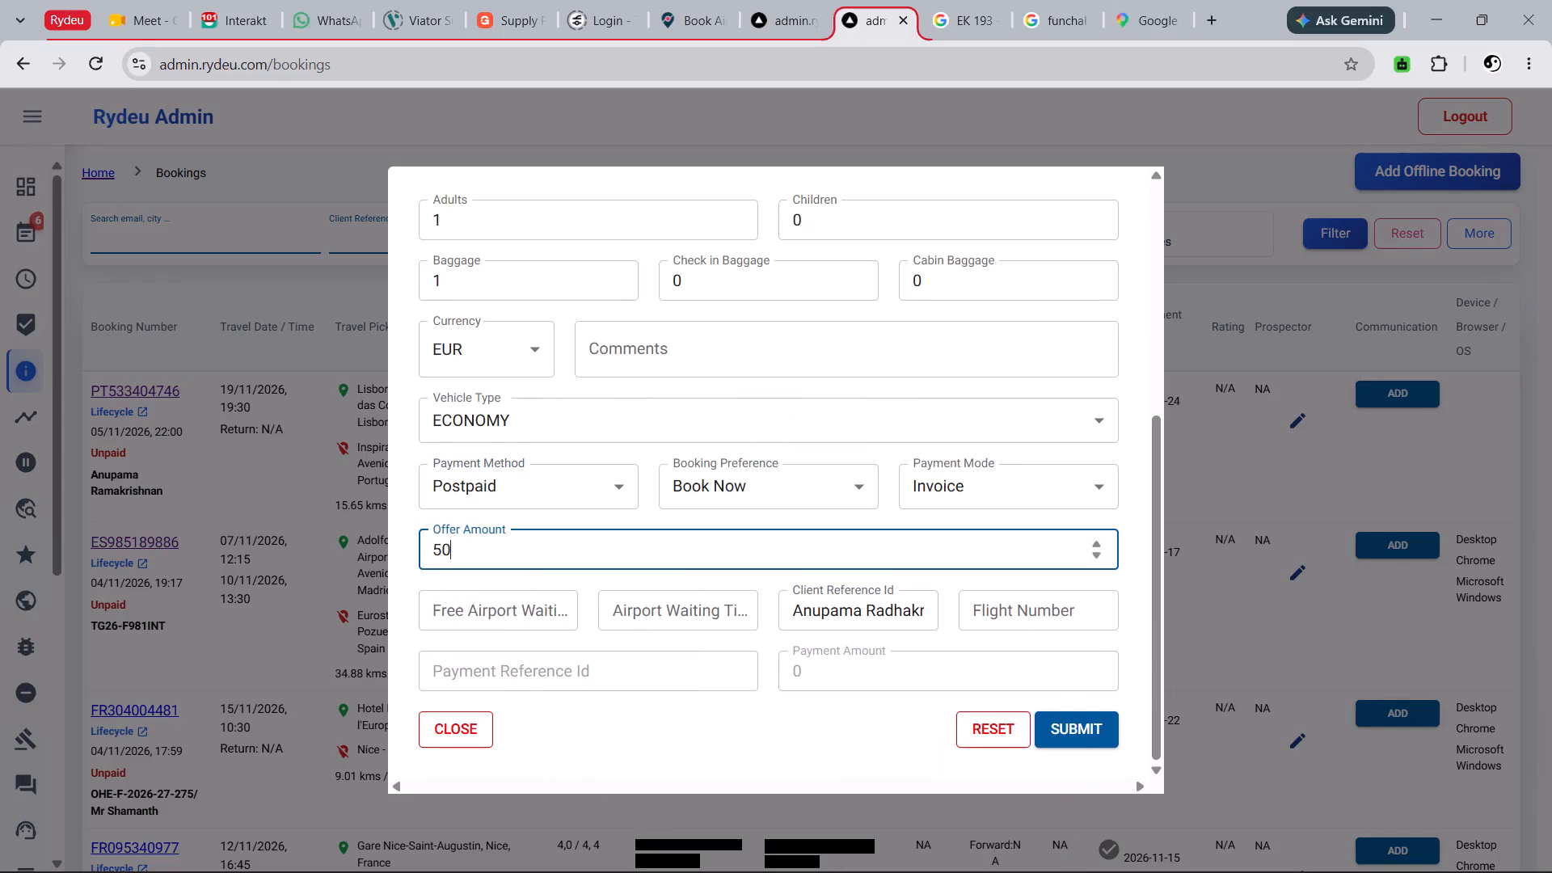
Enter 1 for check-in baggage and 1 for cabin baggage.
{"action": "left_click", "coordinate": [768, 277]}
{"action": "key", "text": "1"}
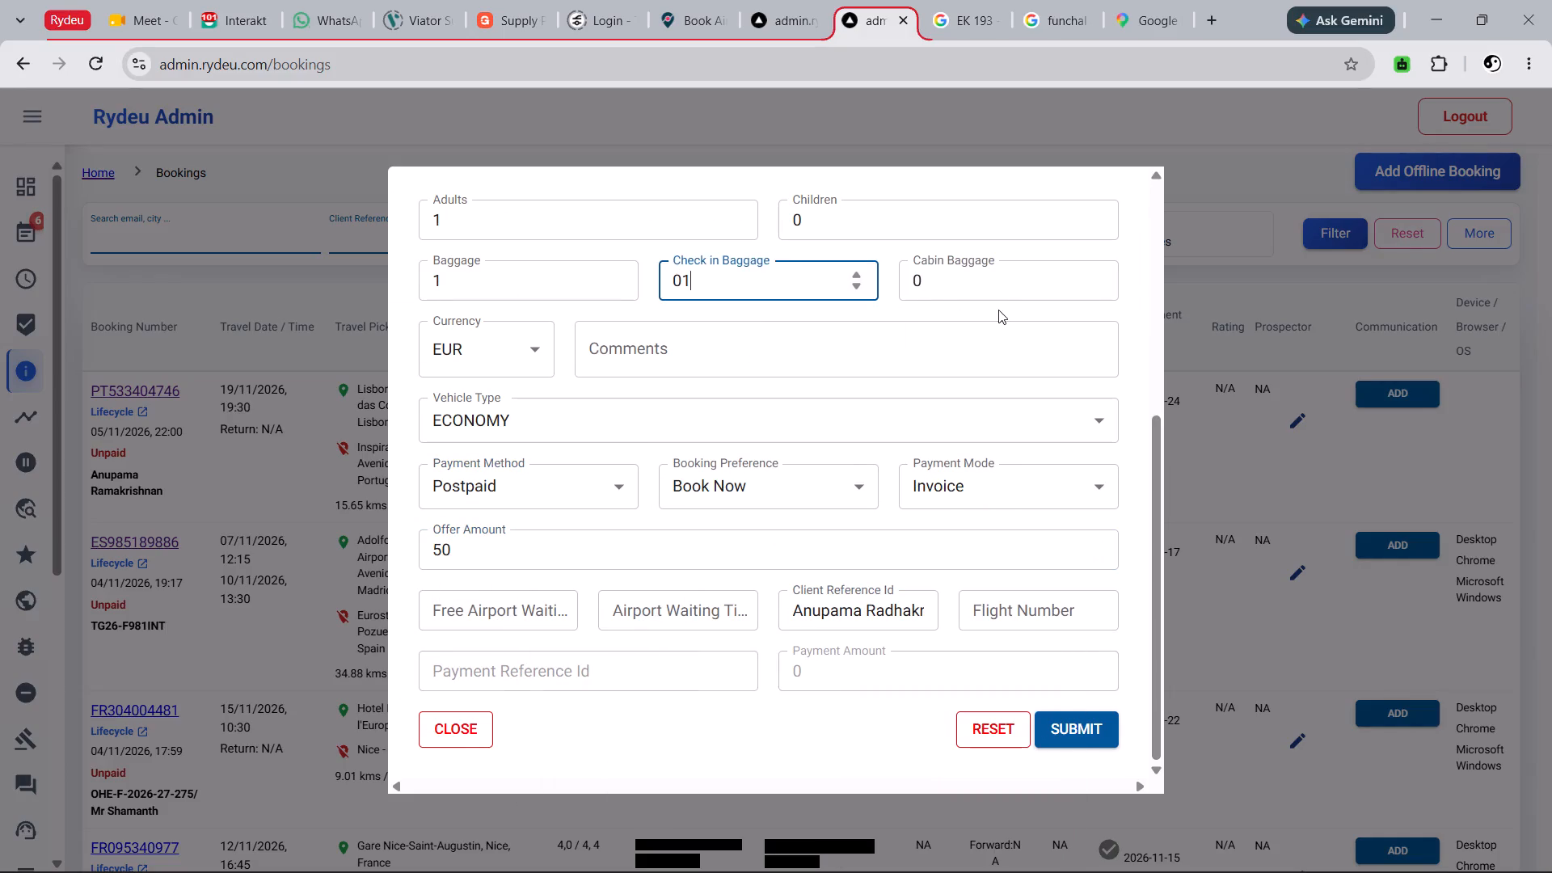
{"action": "left_click", "coordinate": [1027, 280]}
{"action": "key", "text": "1"}
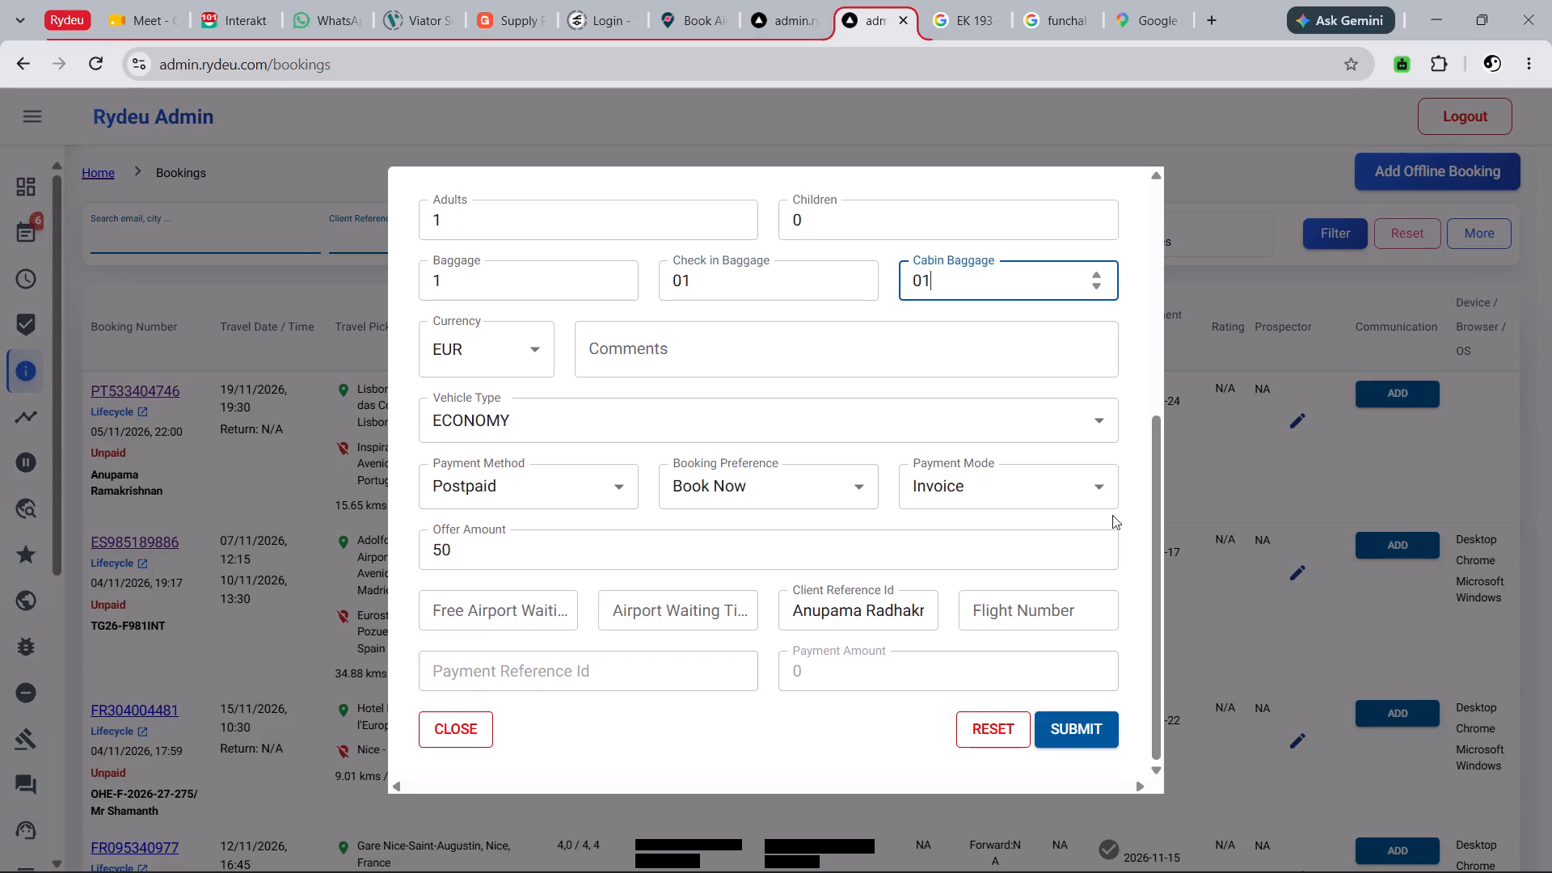
{"action": "left_click", "coordinate": [1120, 514]}
Replace the passenger contact number with the placeholder 000.
{"action": "scroll", "coordinate": [1122, 512], "scroll_direction": "up", "scroll_amount": 1}
{"action": "scroll", "coordinate": [1120, 513], "scroll_direction": "down", "scroll_amount": 1}
{"action": "scroll", "coordinate": [1120, 513], "scroll_direction": "up", "scroll_amount": 3}
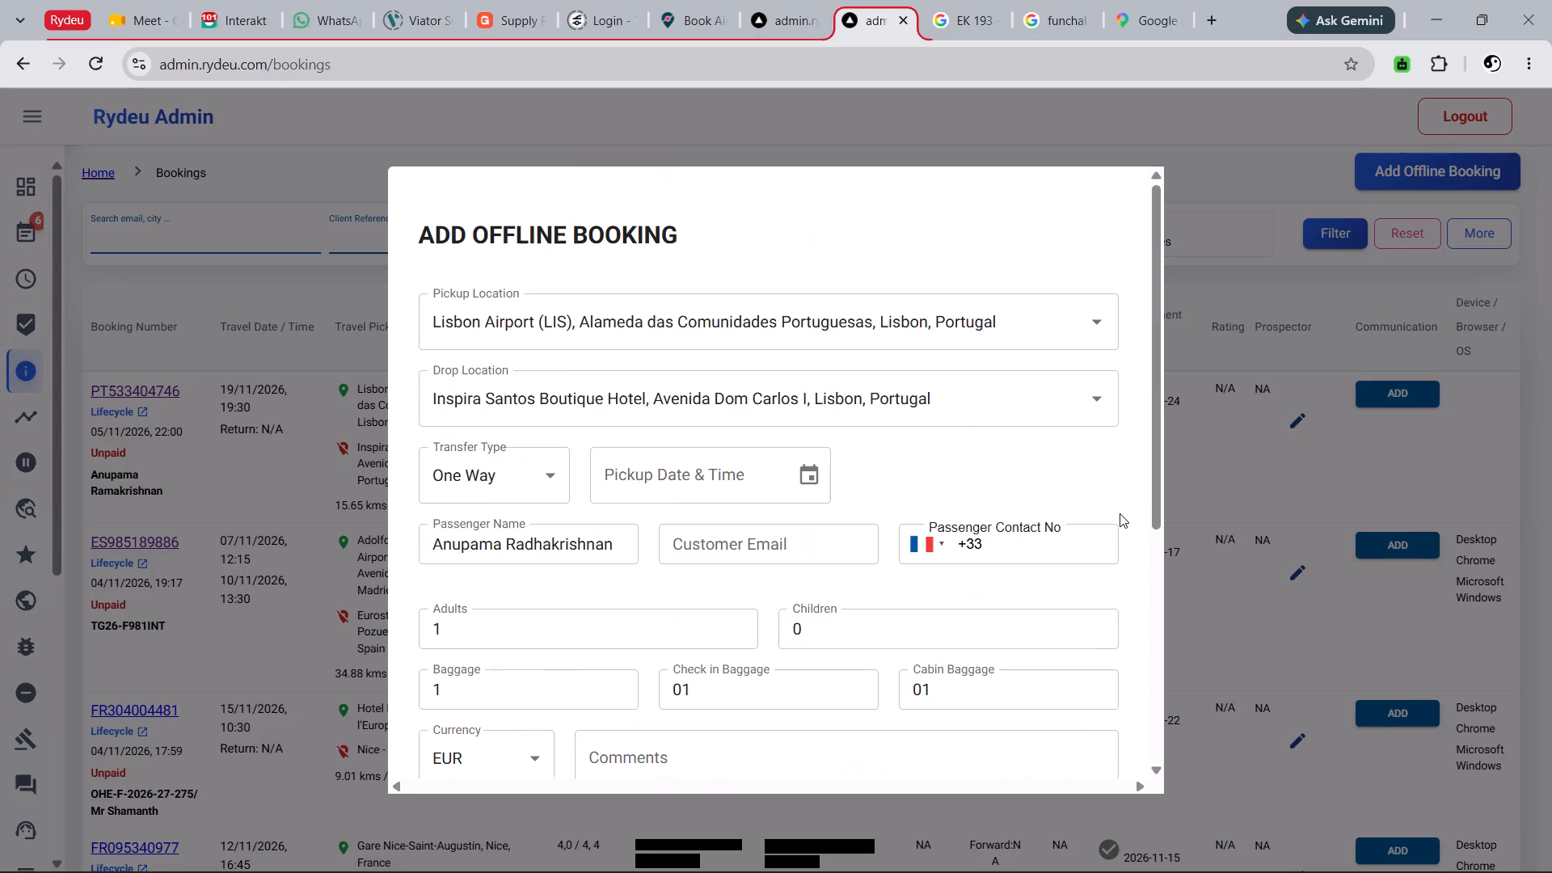
{"action": "scroll", "coordinate": [1120, 513], "scroll_direction": "up", "scroll_amount": 2}
{"action": "left_click", "coordinate": [1006, 544]}
{"action": "key", "text": "ctrl+a"}
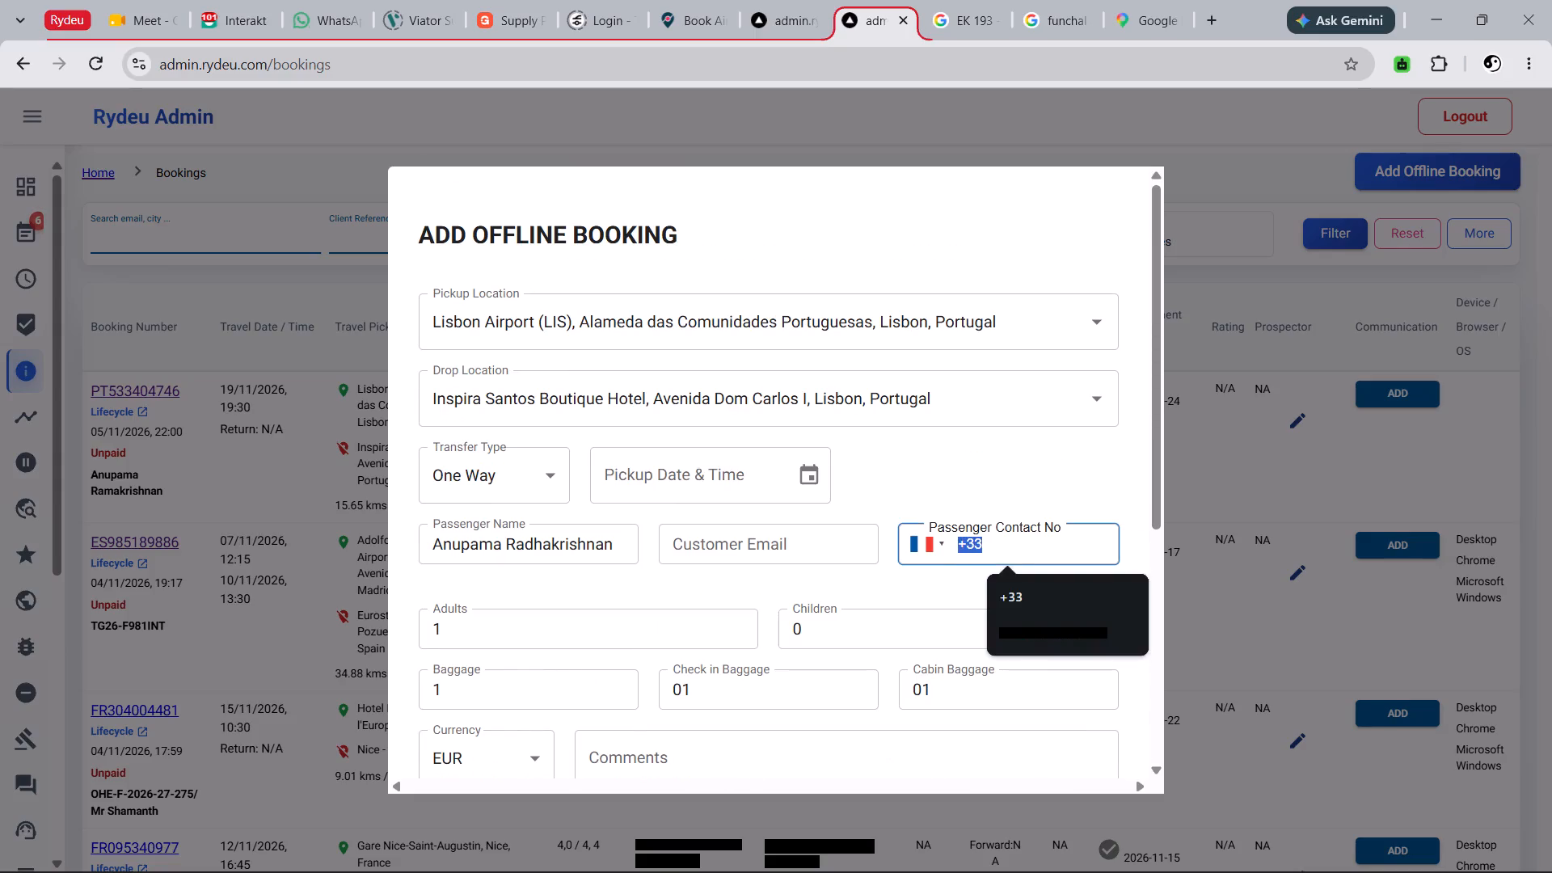
{"action": "type", "text": "000"}
Copy the Joy n crew email from the Rydeu.xlsx Excel workbook and enter it as the booking's customer email.
{"action": "left_click", "coordinate": [792, 555]}
{"action": "key", "text": "alt+Tab"}
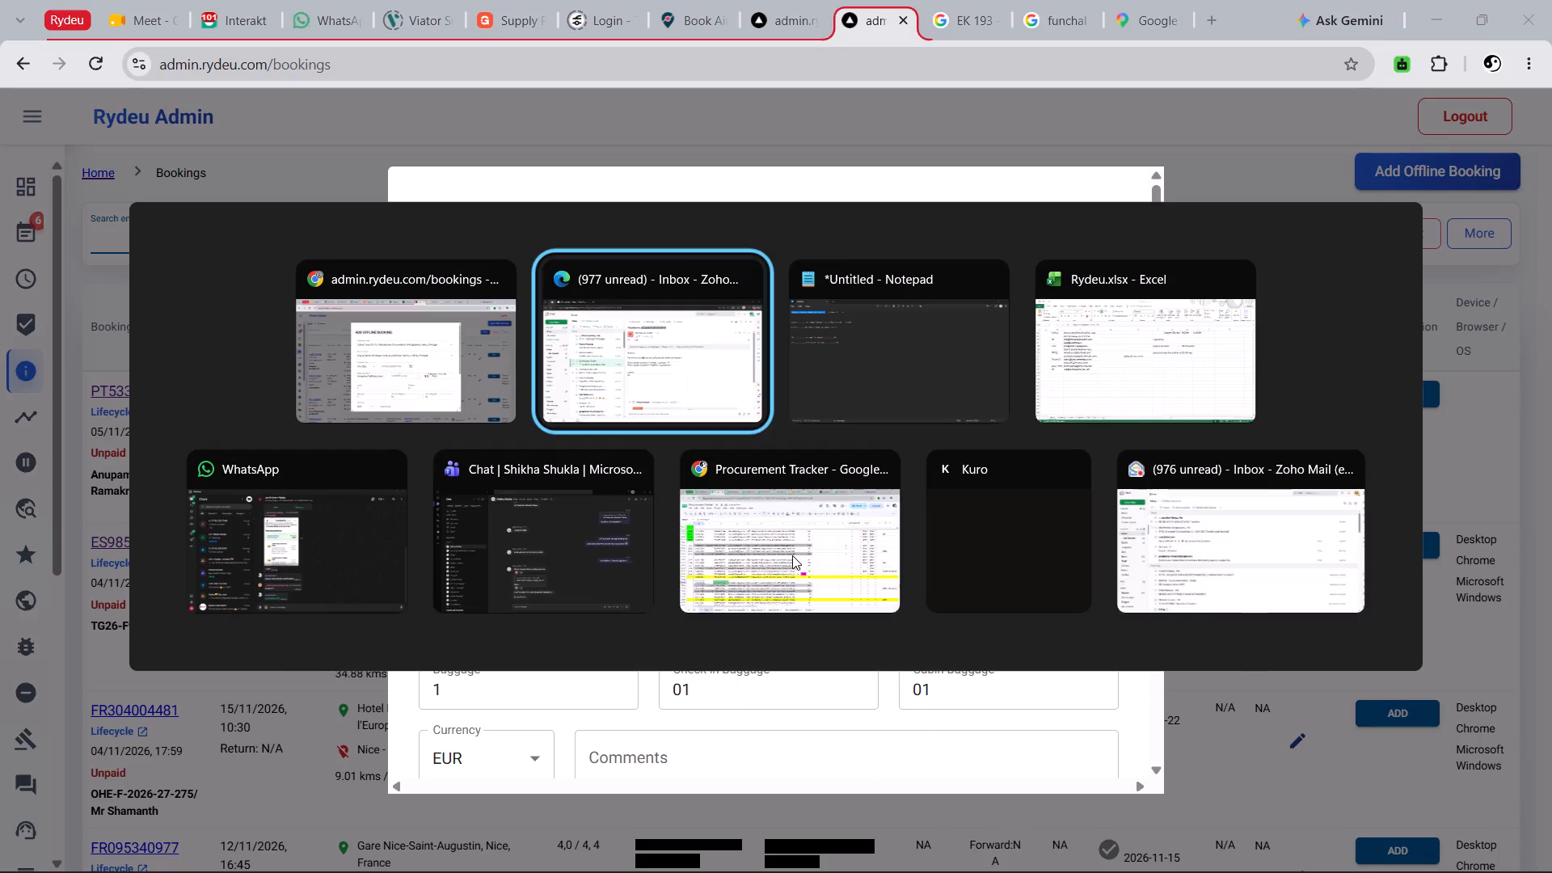
{"action": "key", "text": "alt+Tab"}
{"action": "key", "text": "alt+Tab"}
{"action": "key", "text": "ctrl+c"}
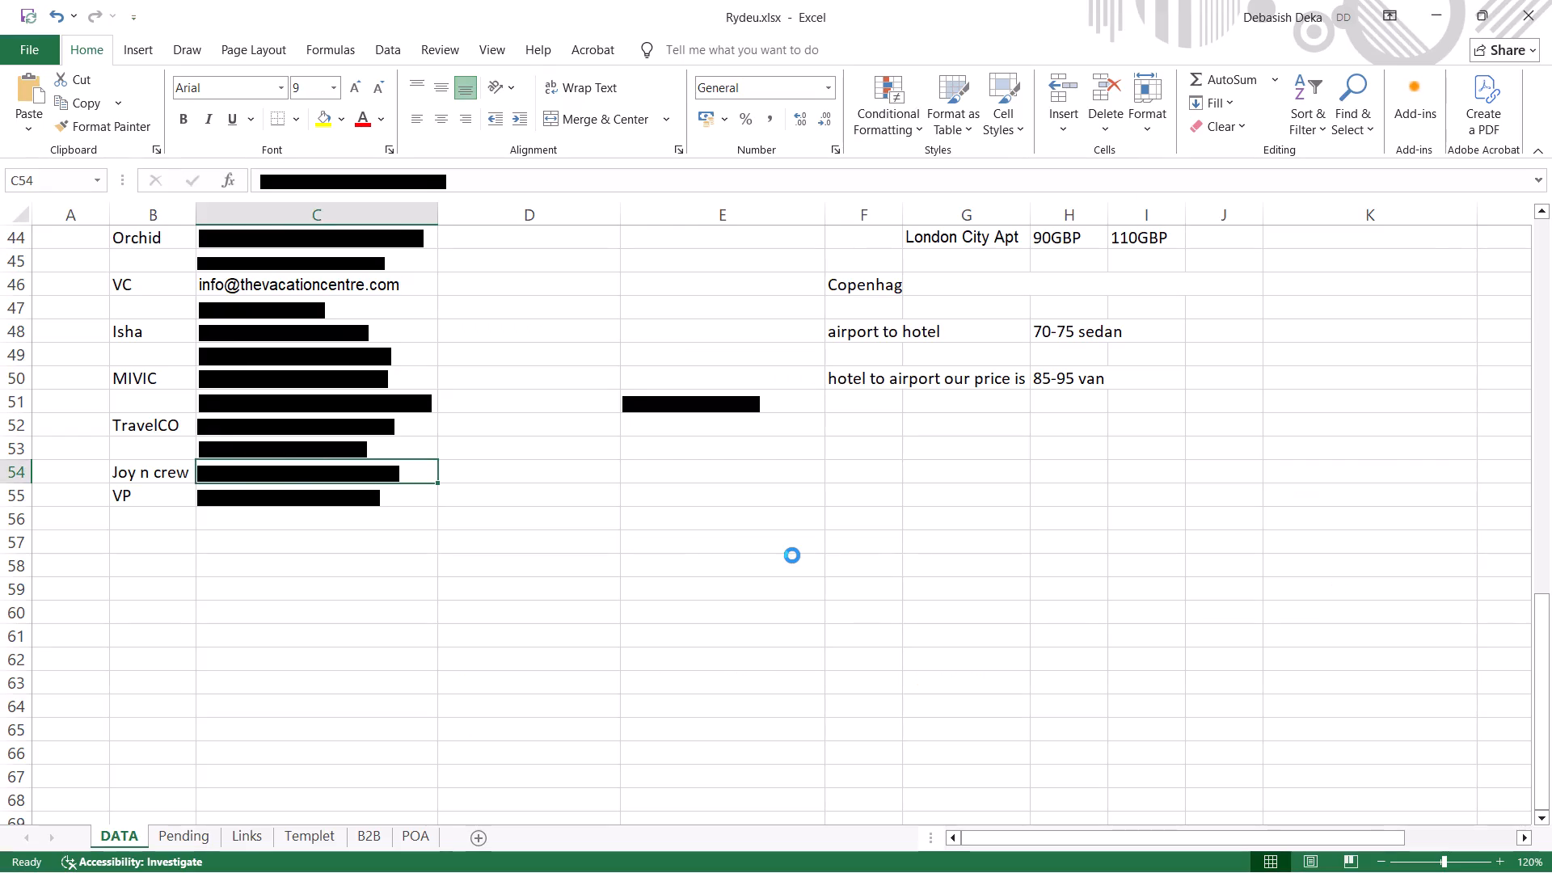
{"action": "key", "text": "alt+Tab"}
{"action": "key", "text": "ctrl+v"}
{"action": "left_click", "coordinate": [891, 483]}
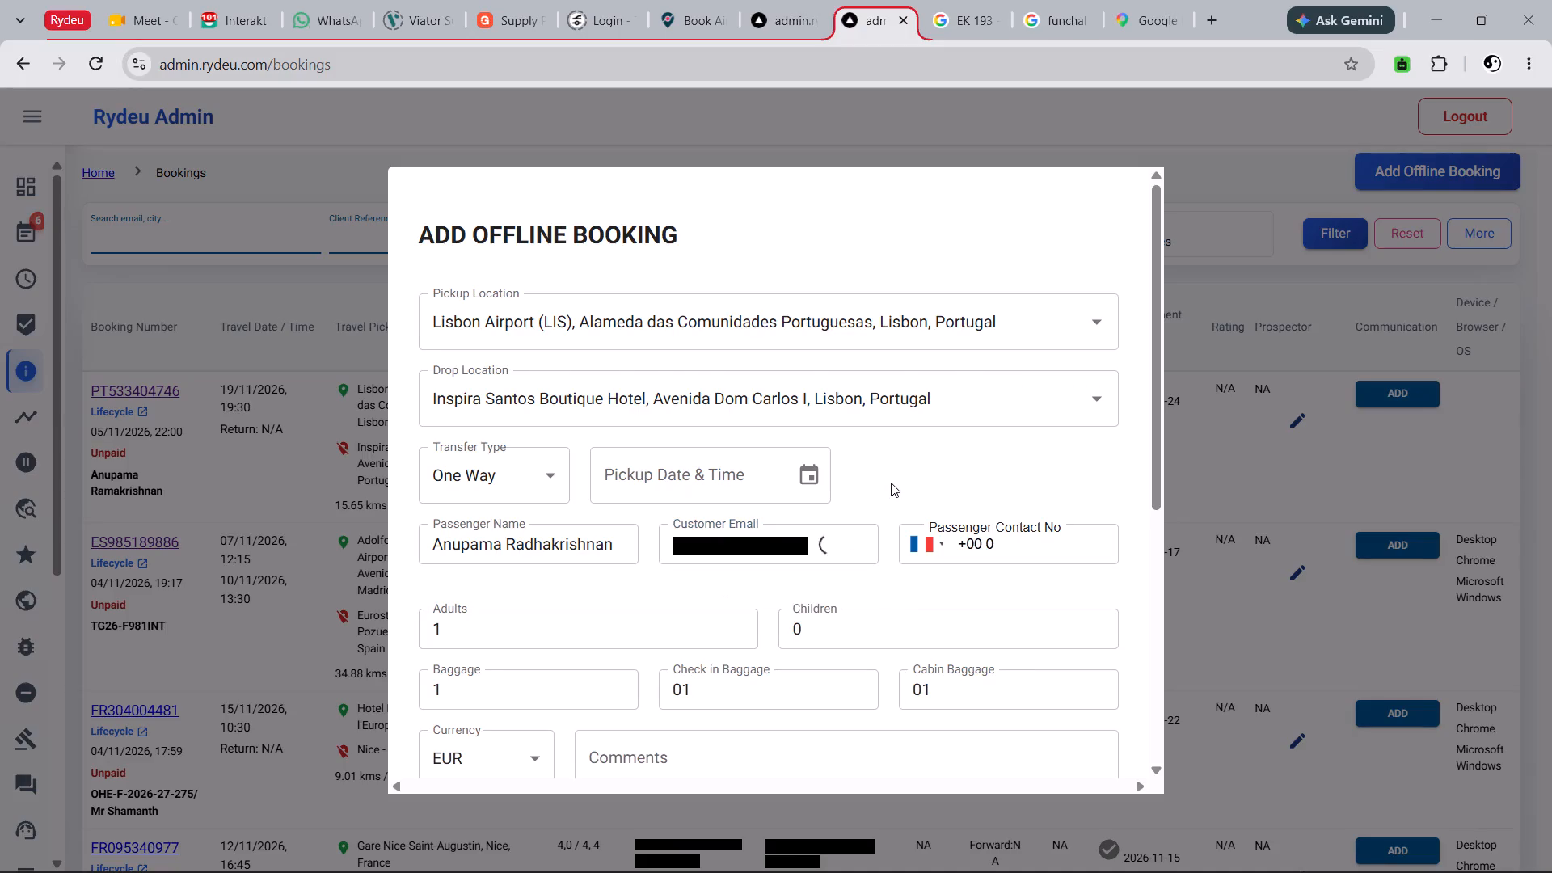
Turn off sending the confirmation email to the customer.
{"action": "scroll", "coordinate": [891, 483], "scroll_direction": "down", "scroll_amount": 3}
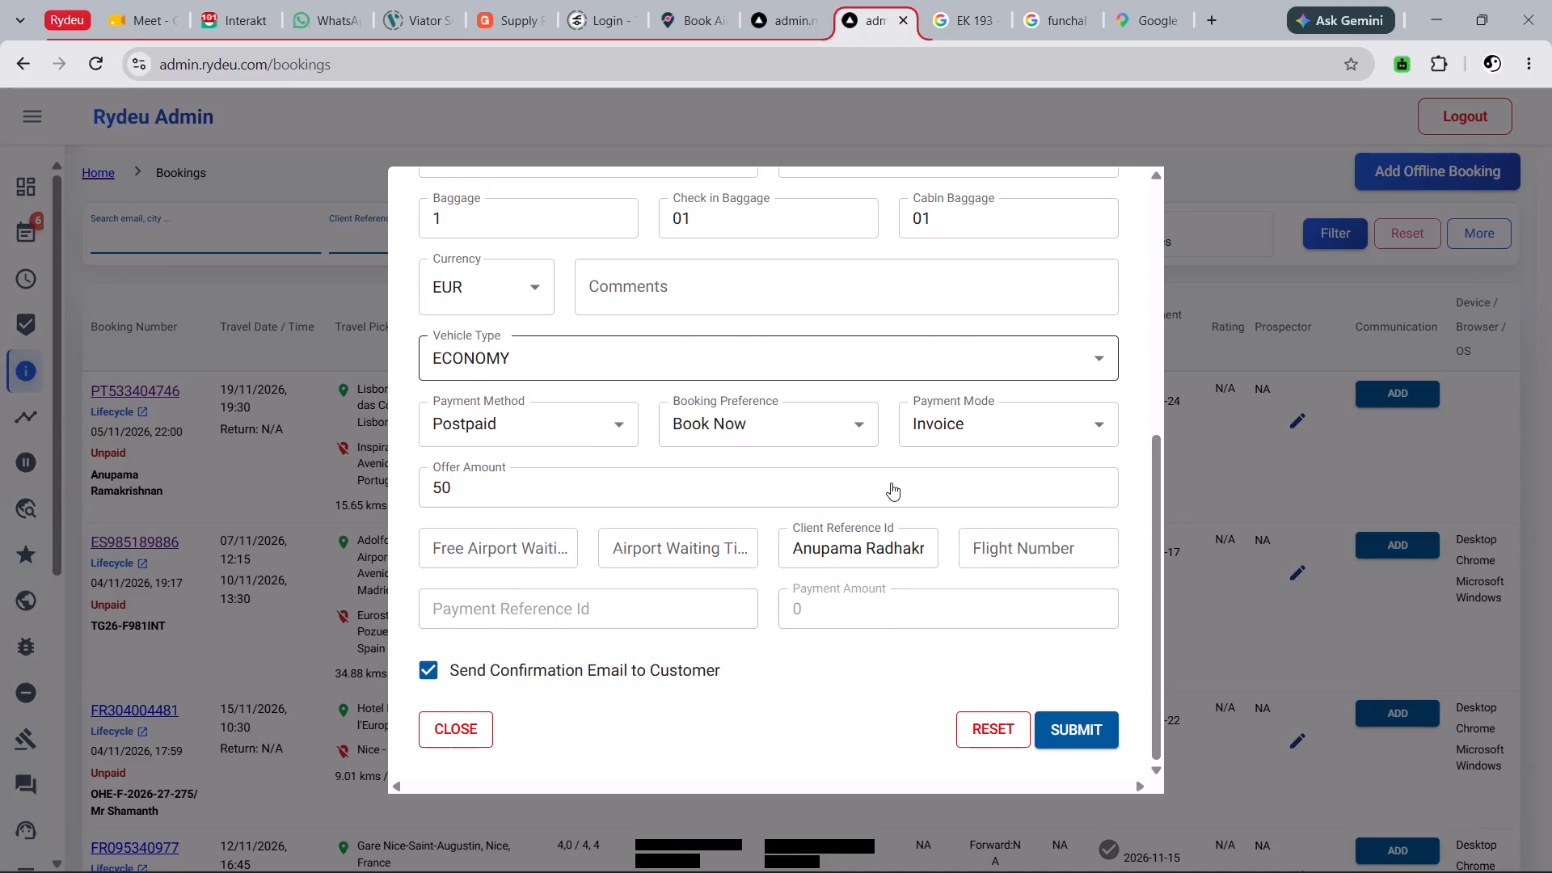
{"action": "scroll", "coordinate": [891, 483], "scroll_direction": "down", "scroll_amount": 3}
{"action": "left_click", "coordinate": [641, 676]}
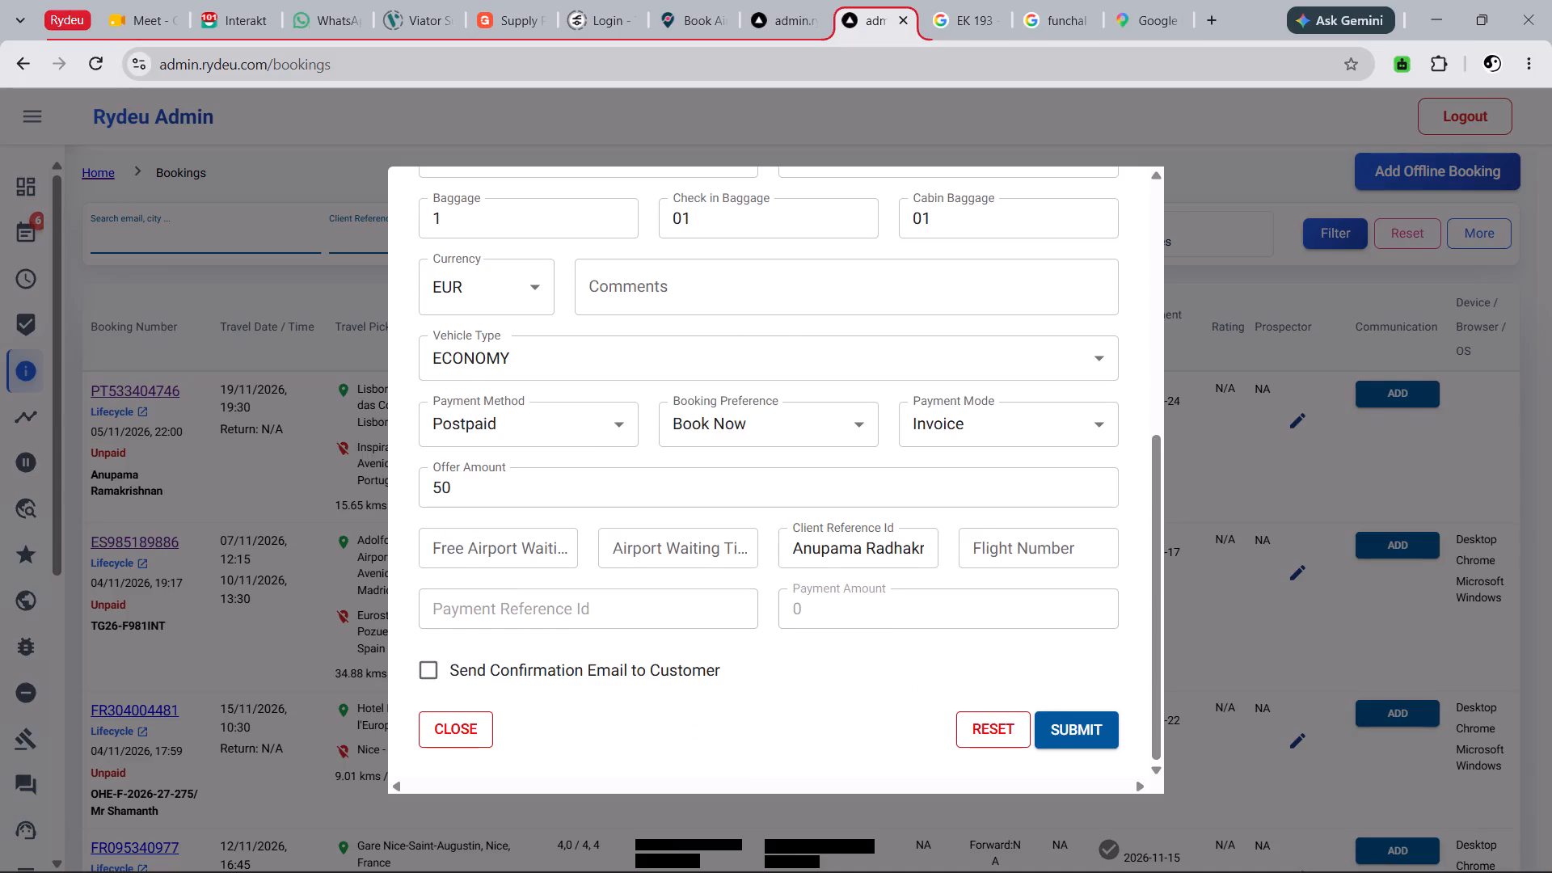
Copy flight number TP 1688 from the Notepad notes and enter it as the booking's flight number.
{"action": "left_click", "coordinate": [1027, 567]}
{"action": "key", "text": "alt+Tab"}
{"action": "key", "text": "alt+Tab"}
{"action": "key", "text": "alt+Tab"}
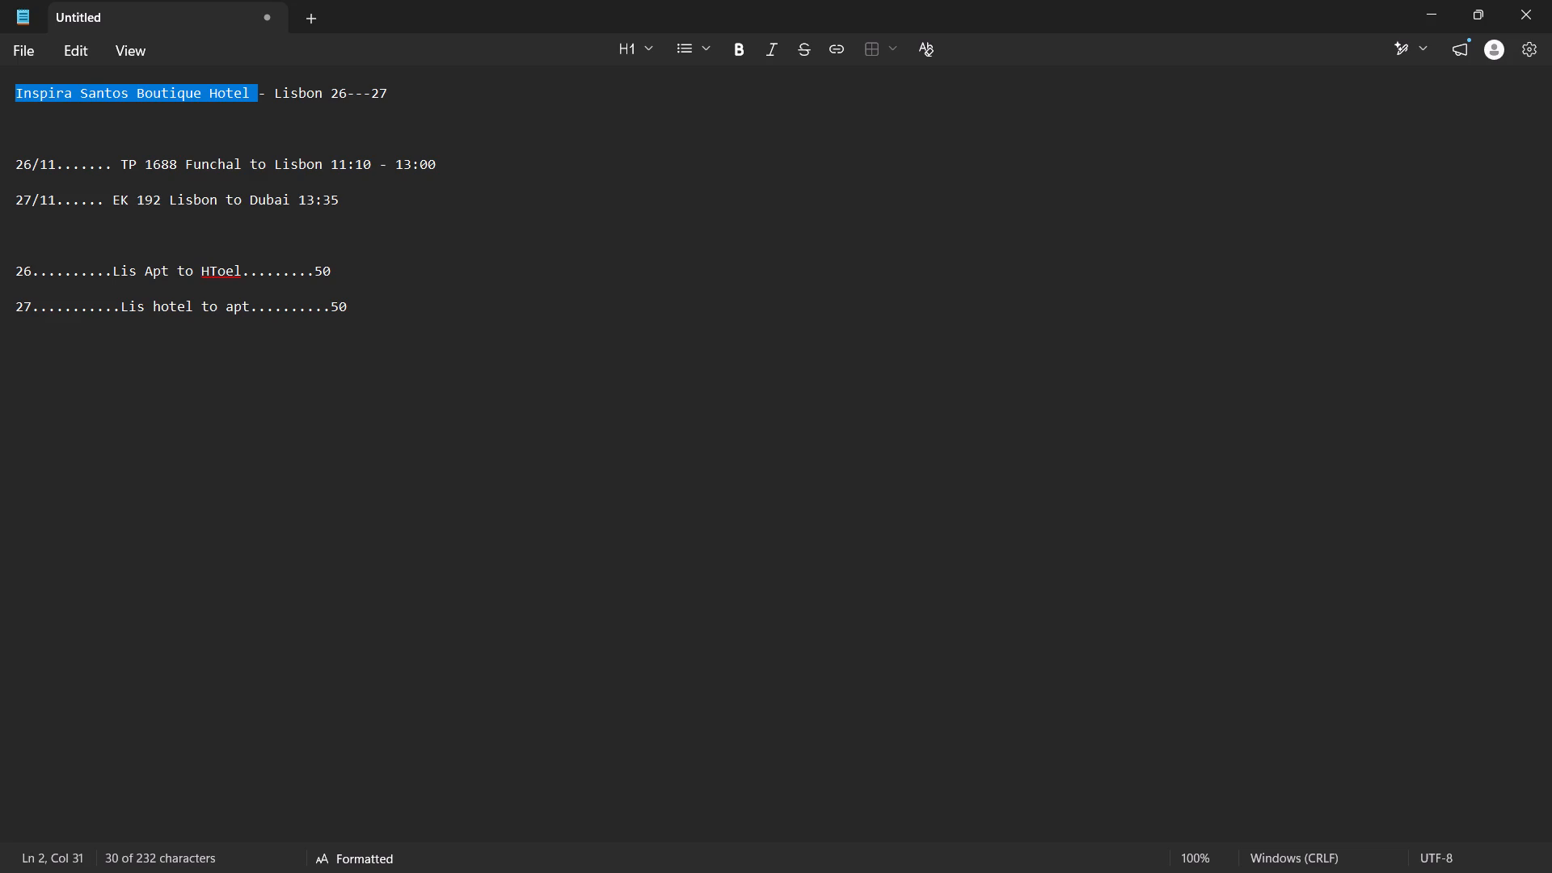
{"action": "left_click", "coordinate": [124, 163]}
{"action": "left_click_drag", "start_coordinate": [124, 163], "coordinate": [155, 165]}
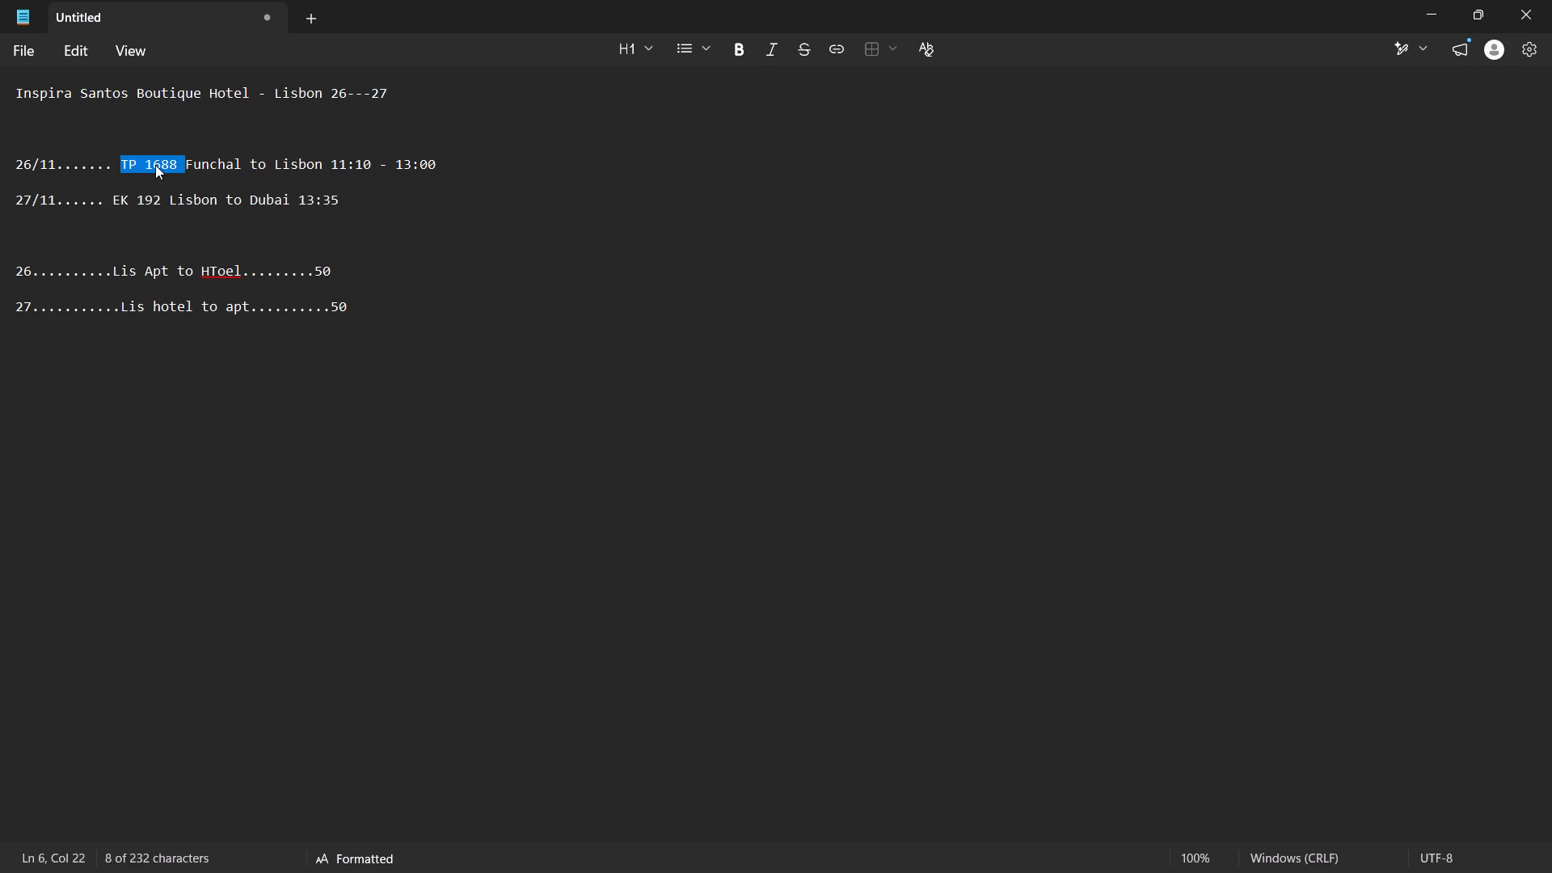
{"action": "key", "text": "ctrl+c"}
{"action": "key", "text": "alt+Tab"}
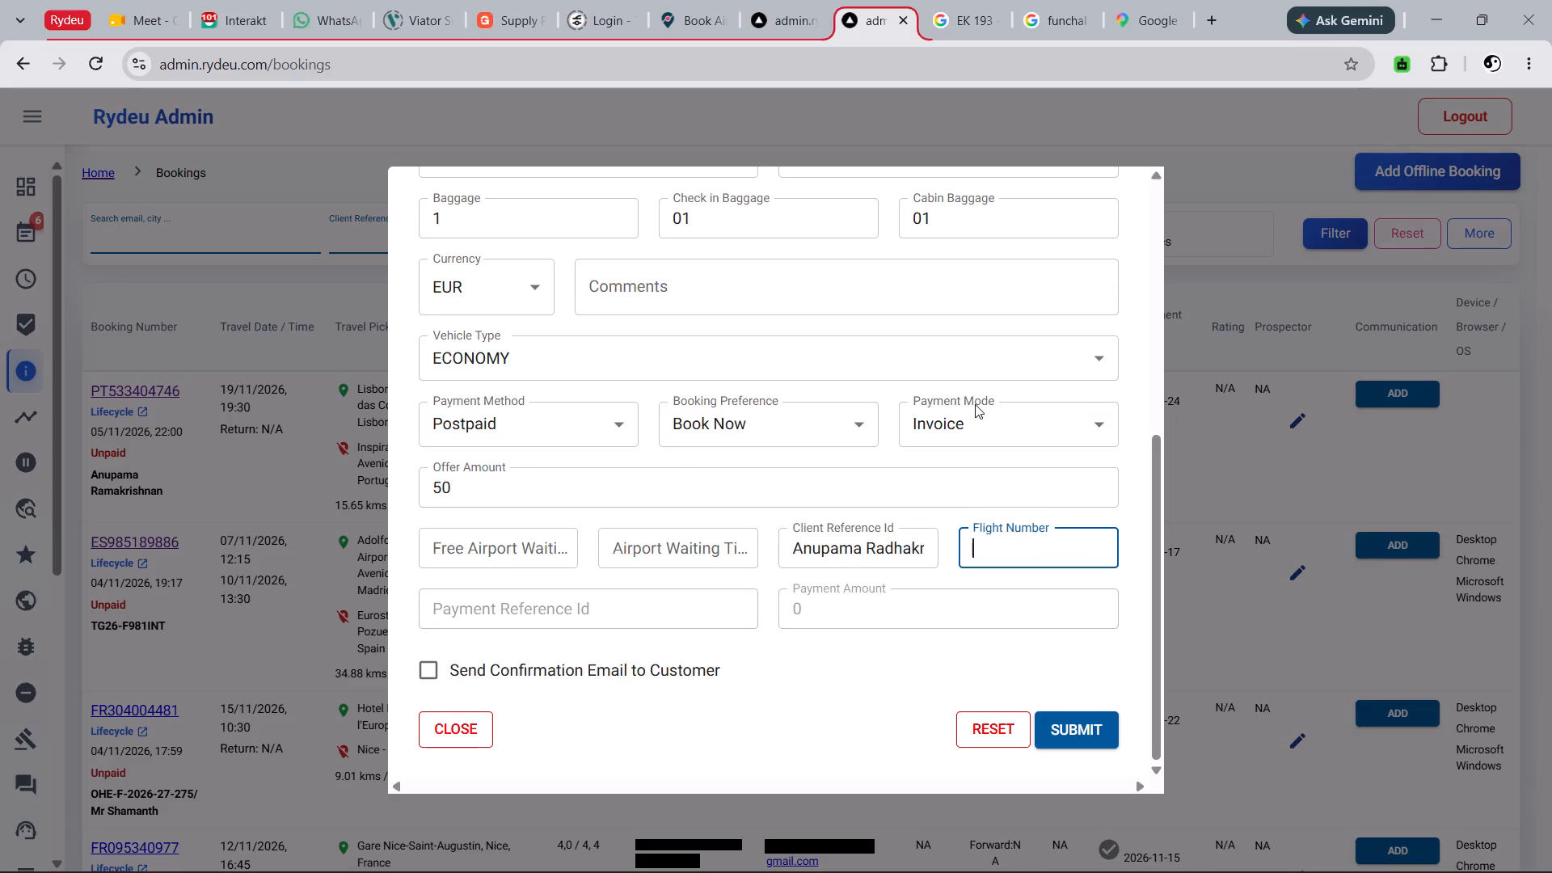
{"action": "key", "text": "ctrl+v"}
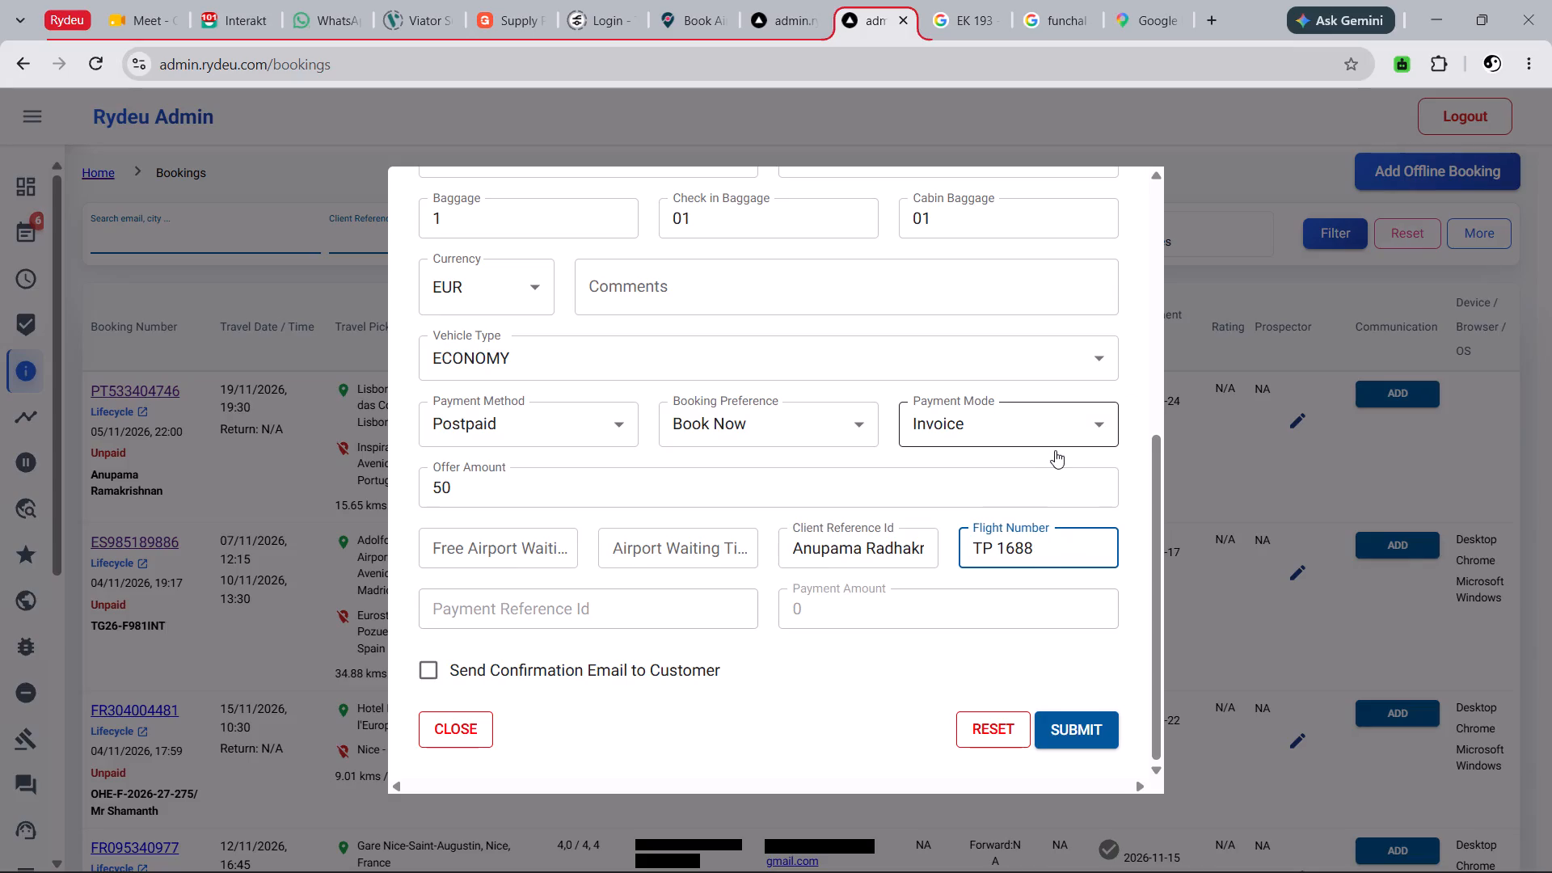
{"action": "key", "text": "BackSpace"}
{"action": "left_click", "coordinate": [1134, 436]}
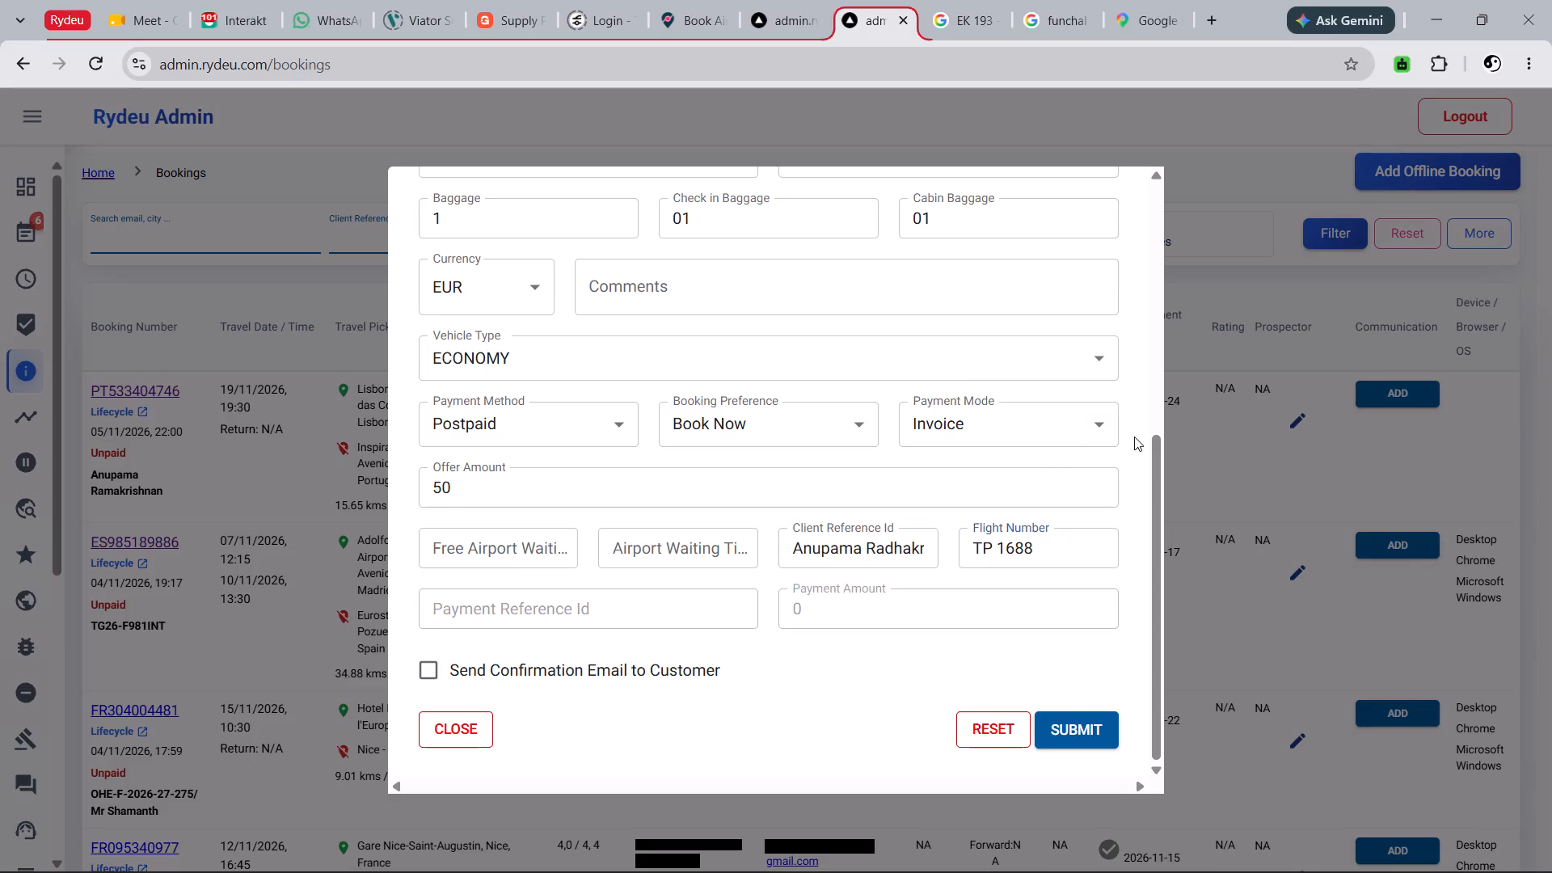
Set the pickup date and time to 11/26/2026 01:30 PM, checking the flight's arrival in the notes.
{"action": "scroll", "coordinate": [1134, 436], "scroll_direction": "up", "scroll_amount": 1}
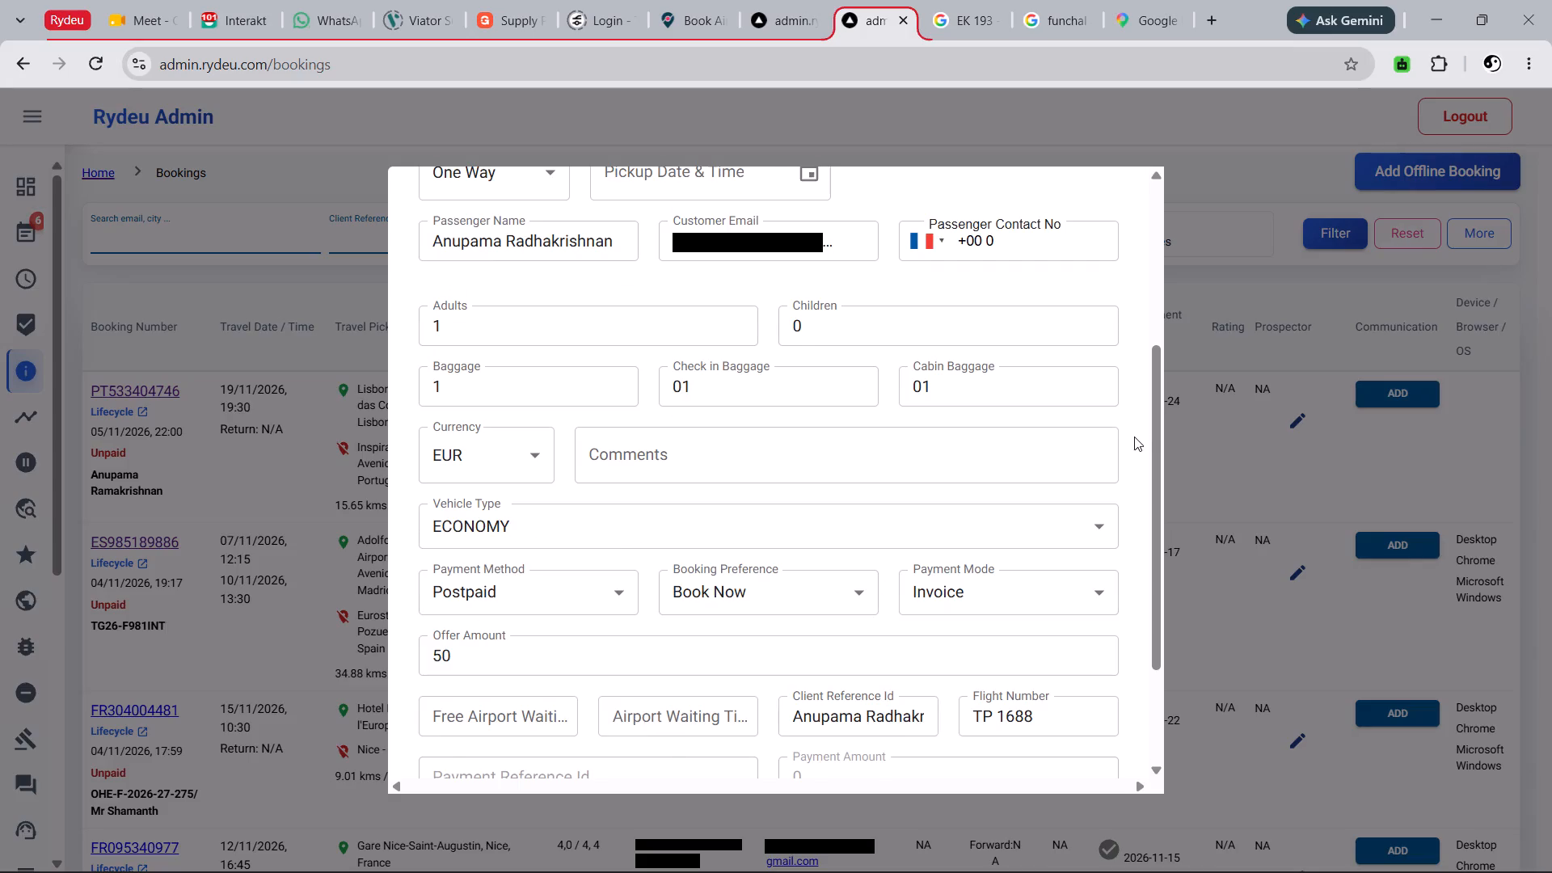
{"action": "scroll", "coordinate": [1134, 436], "scroll_direction": "up", "scroll_amount": 3}
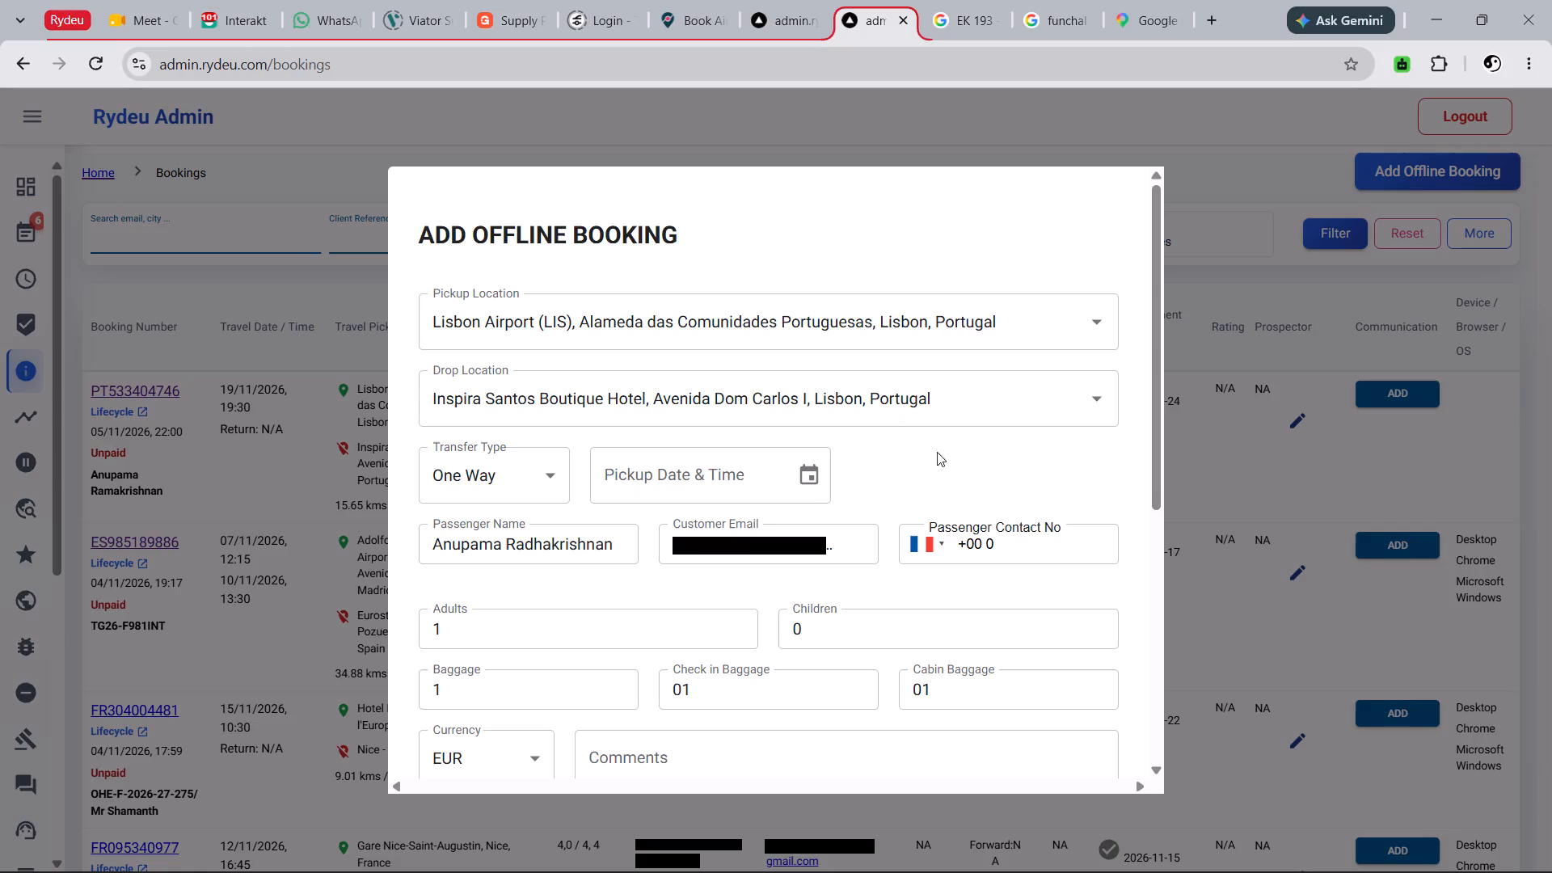
{"action": "left_click", "coordinate": [800, 467]}
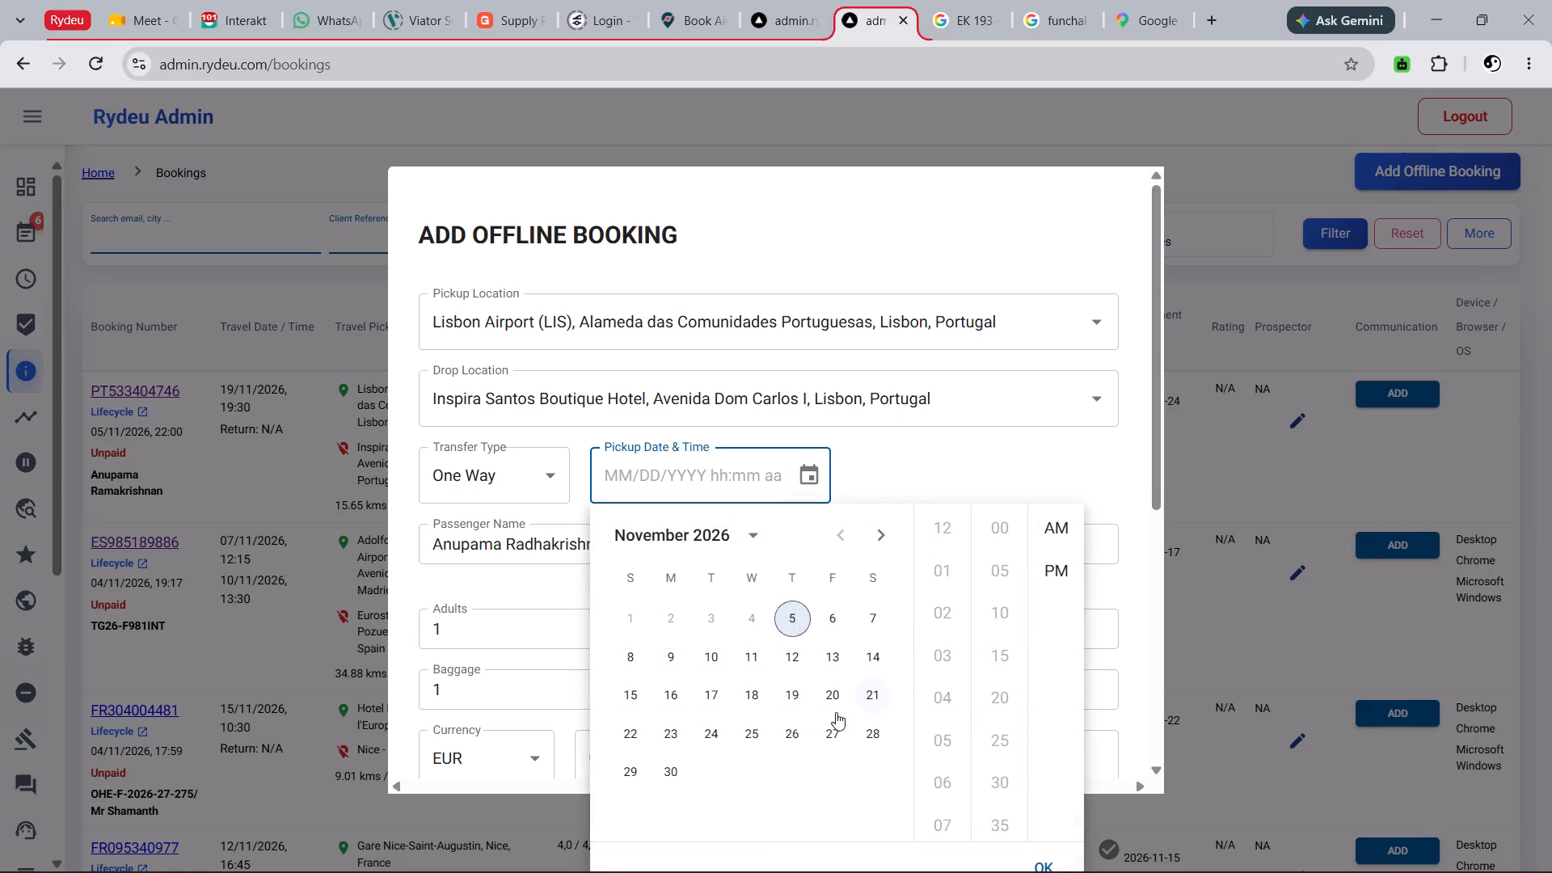
{"action": "left_click", "coordinate": [787, 733]}
{"action": "key", "text": "alt+Tab"}
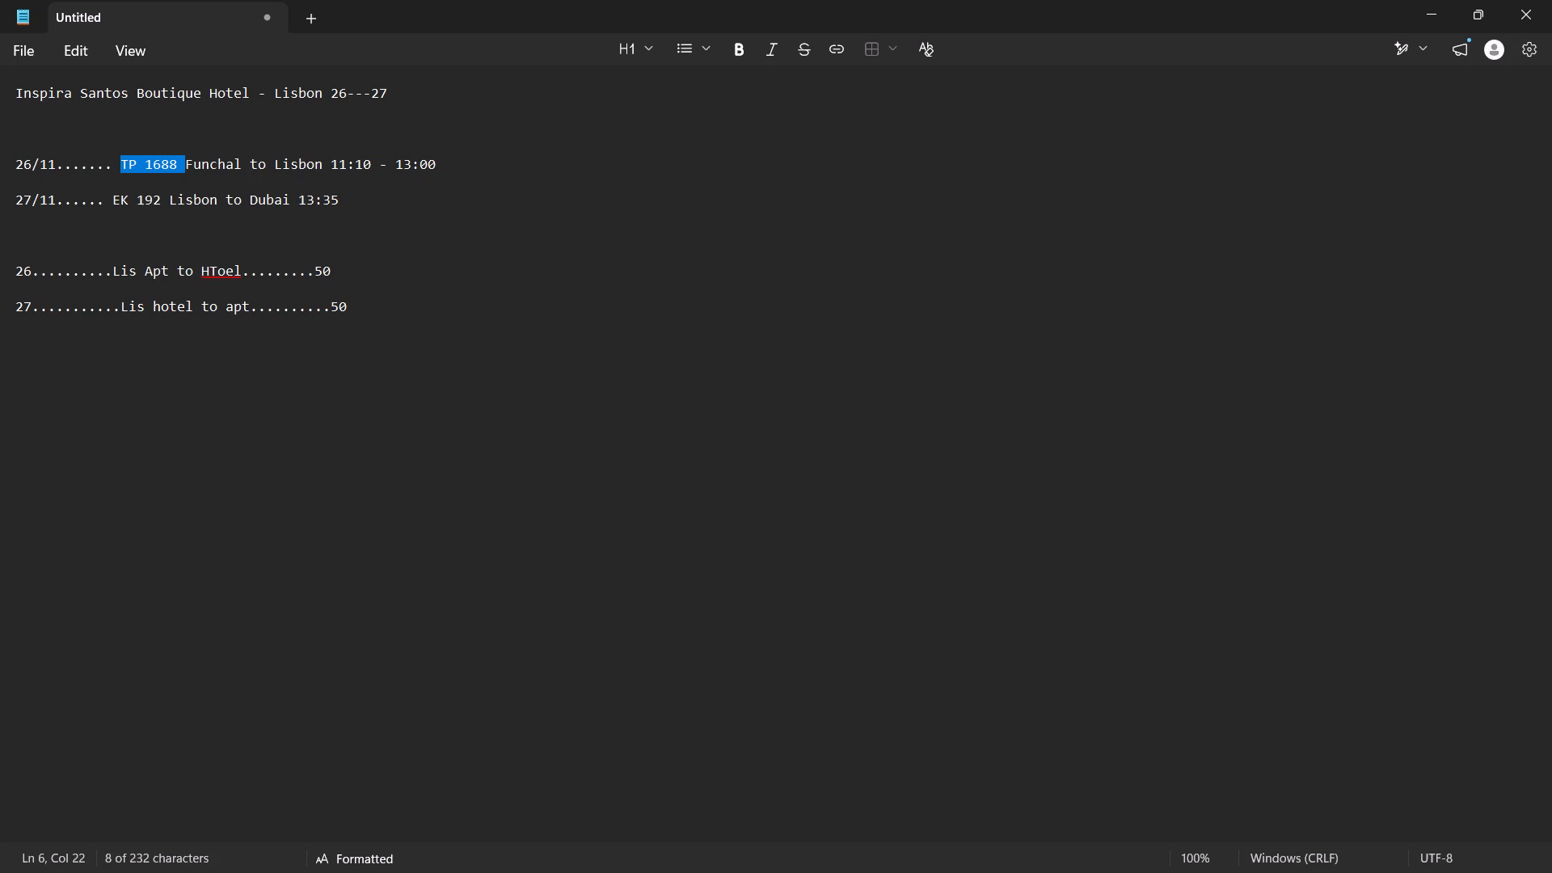
{"action": "key", "text": "alt+Tab"}
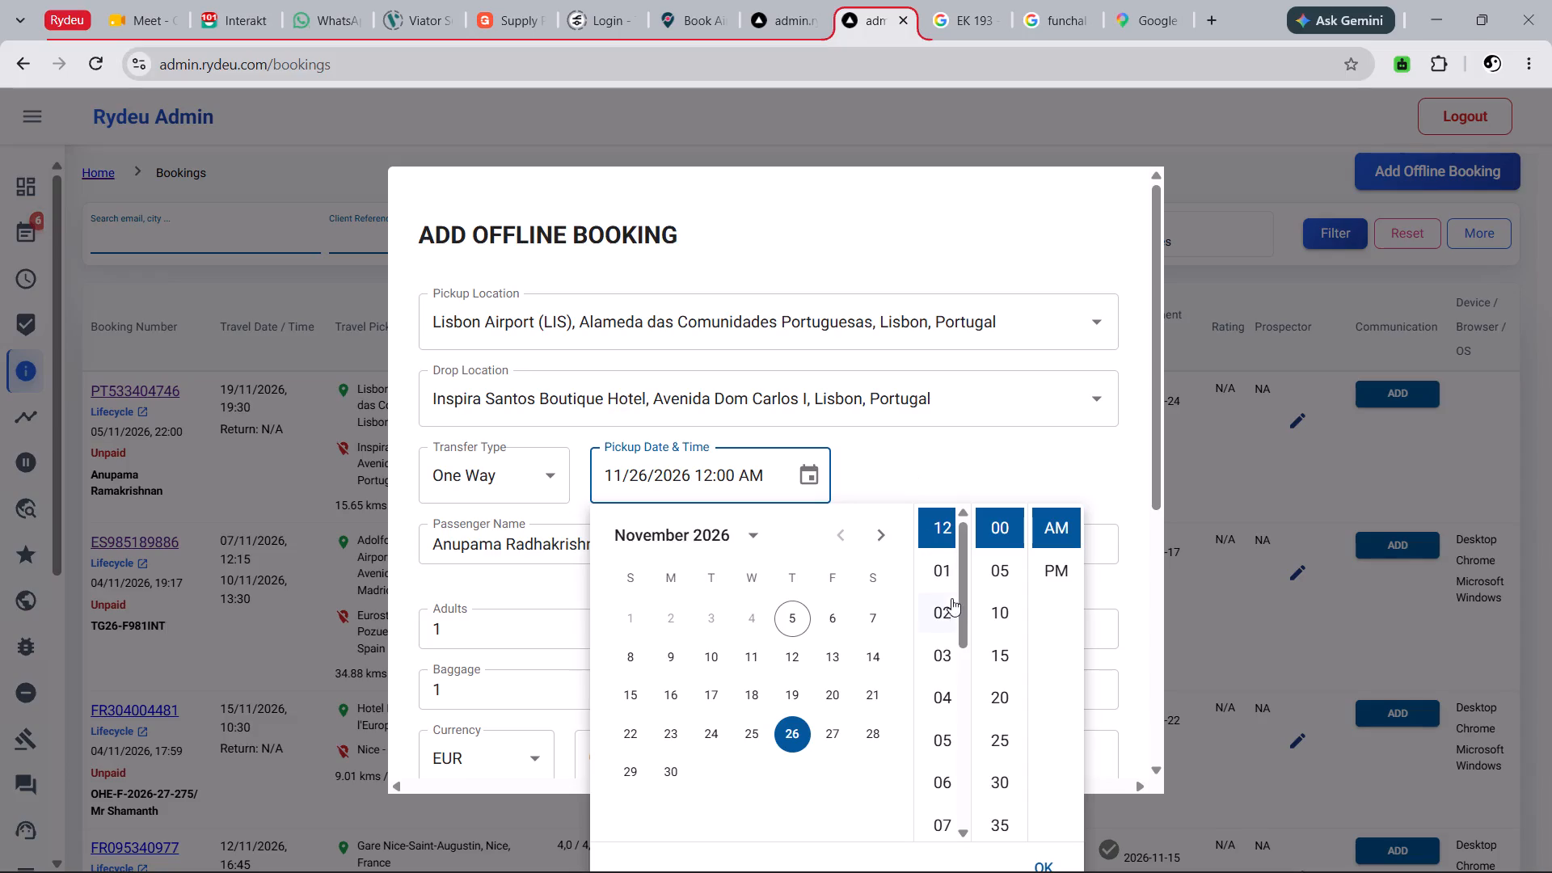
{"action": "left_click", "coordinate": [944, 576]}
{"action": "left_click", "coordinate": [990, 773]}
{"action": "left_click", "coordinate": [1067, 560]}
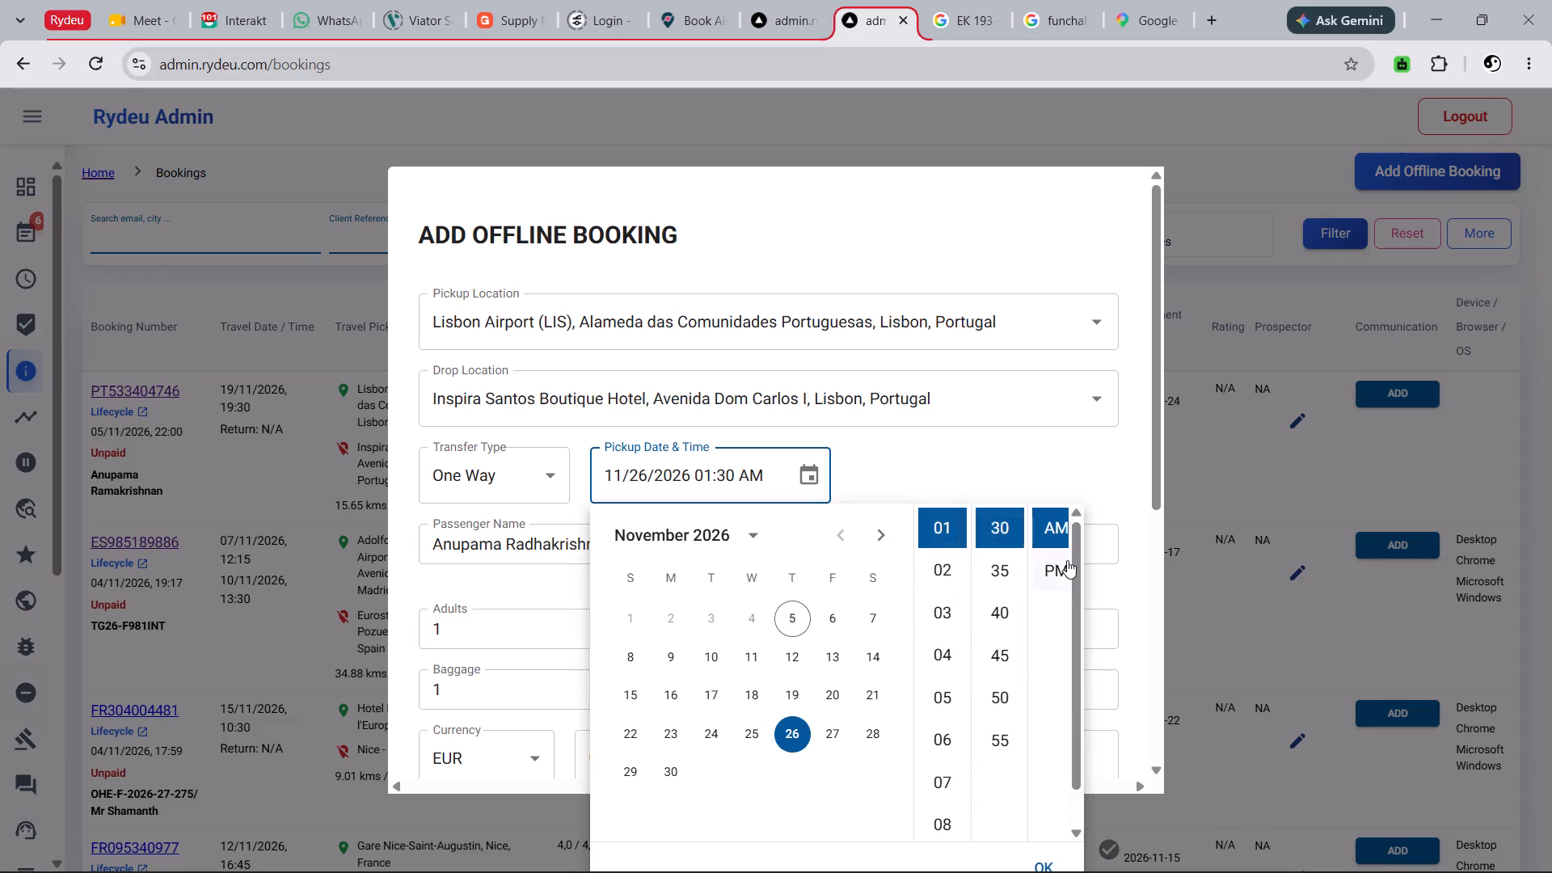
Review and submit the Lisbon Airport to Inspira Santos booking, close its confirmation and reset the bookings list filters.
{"action": "scroll", "coordinate": [932, 474], "scroll_direction": "down", "scroll_amount": 1}
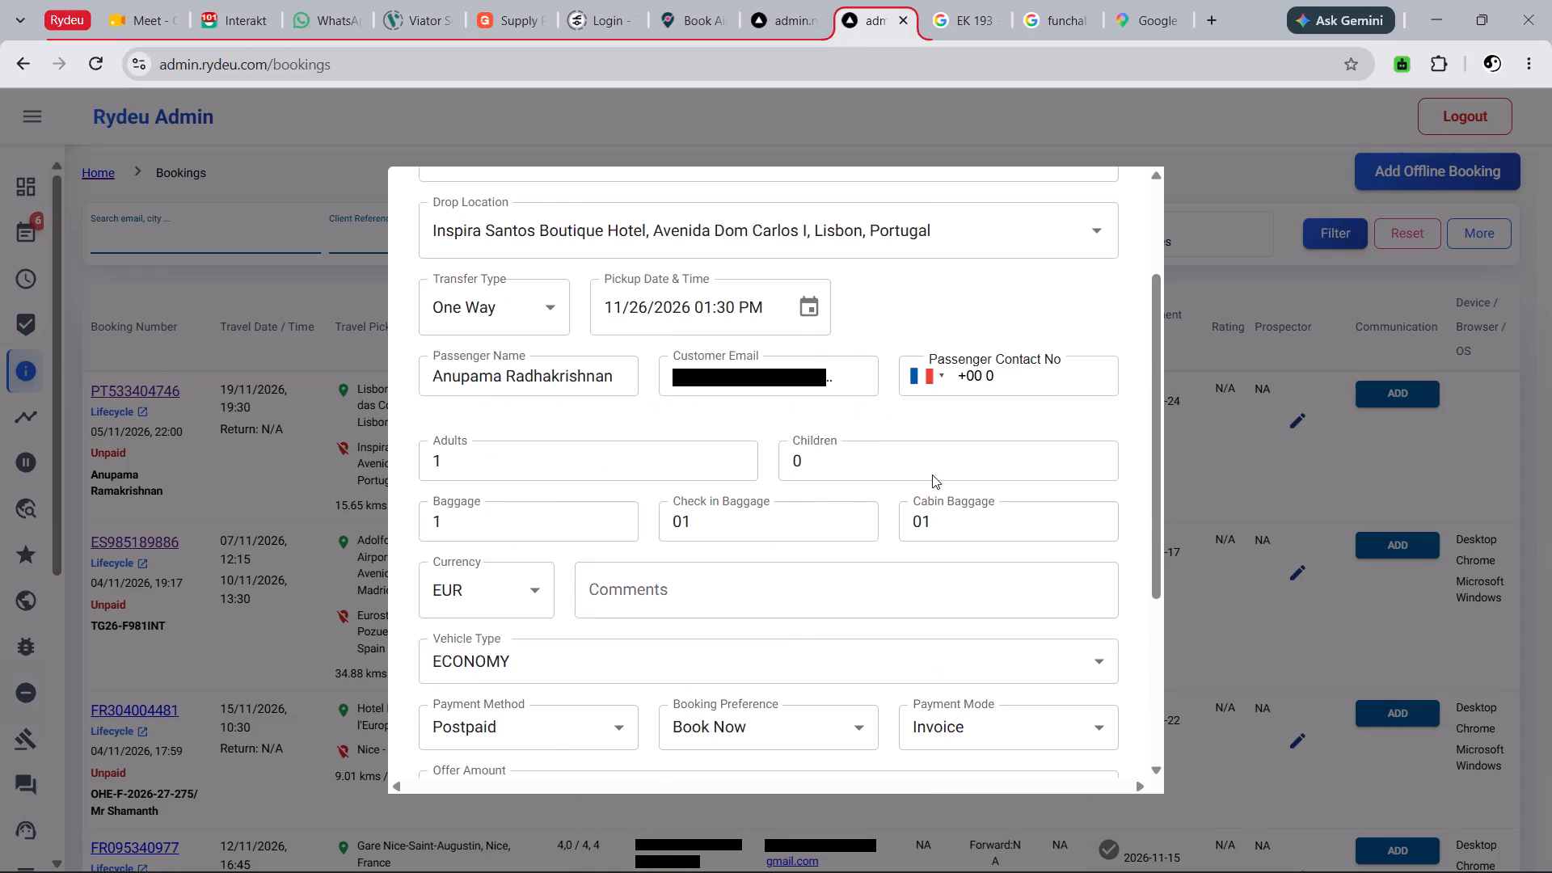
{"action": "scroll", "coordinate": [932, 474], "scroll_direction": "down", "scroll_amount": 1}
{"action": "scroll", "coordinate": [932, 474], "scroll_direction": "up", "scroll_amount": 1}
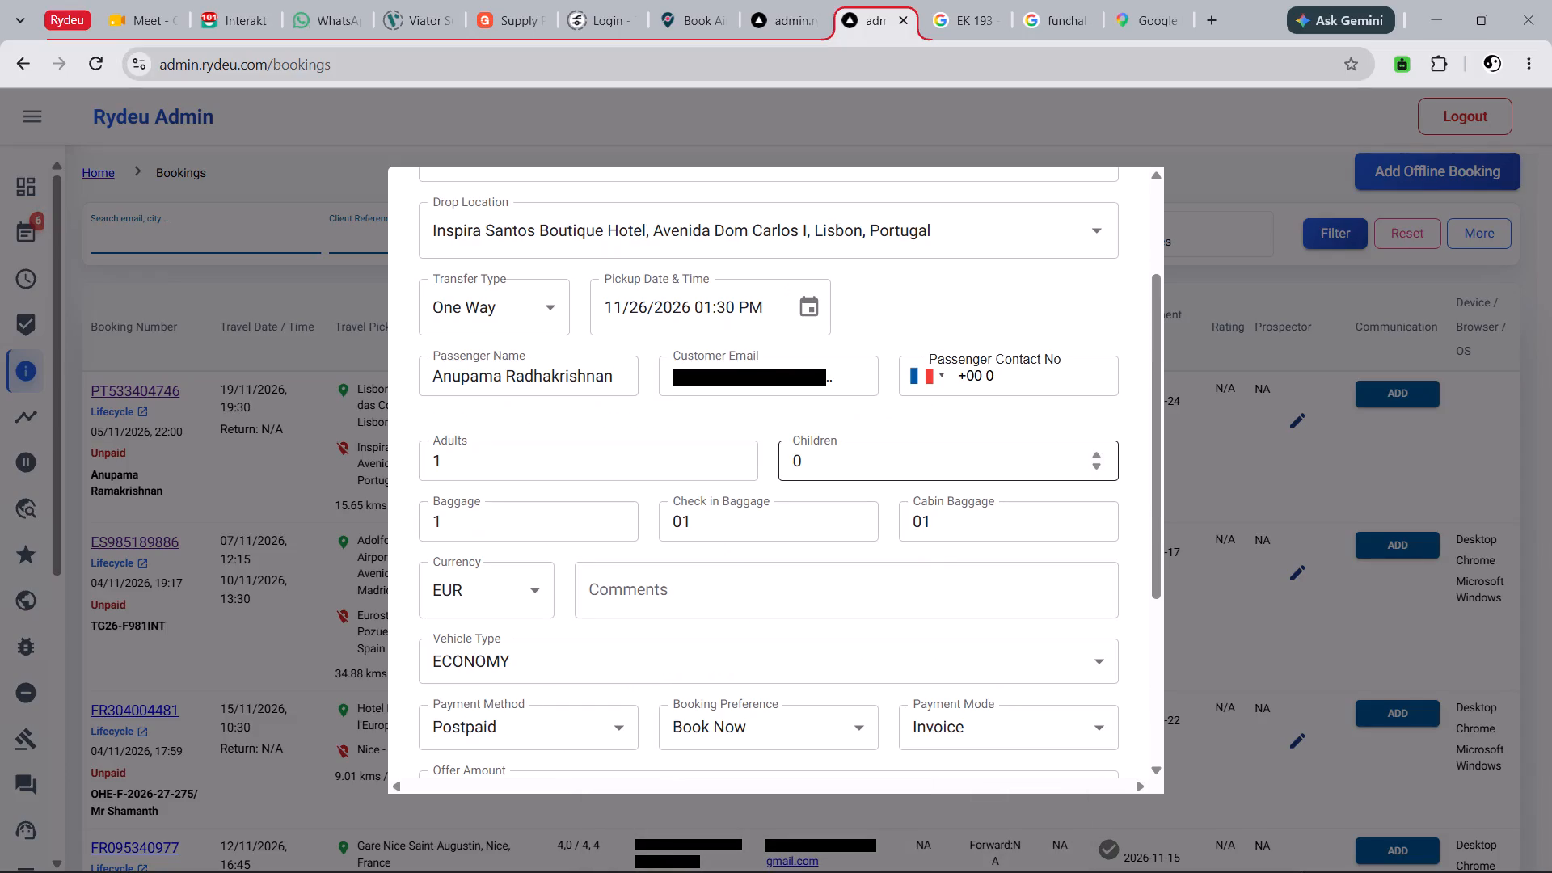
{"action": "scroll", "coordinate": [960, 426], "scroll_direction": "down", "scroll_amount": 1}
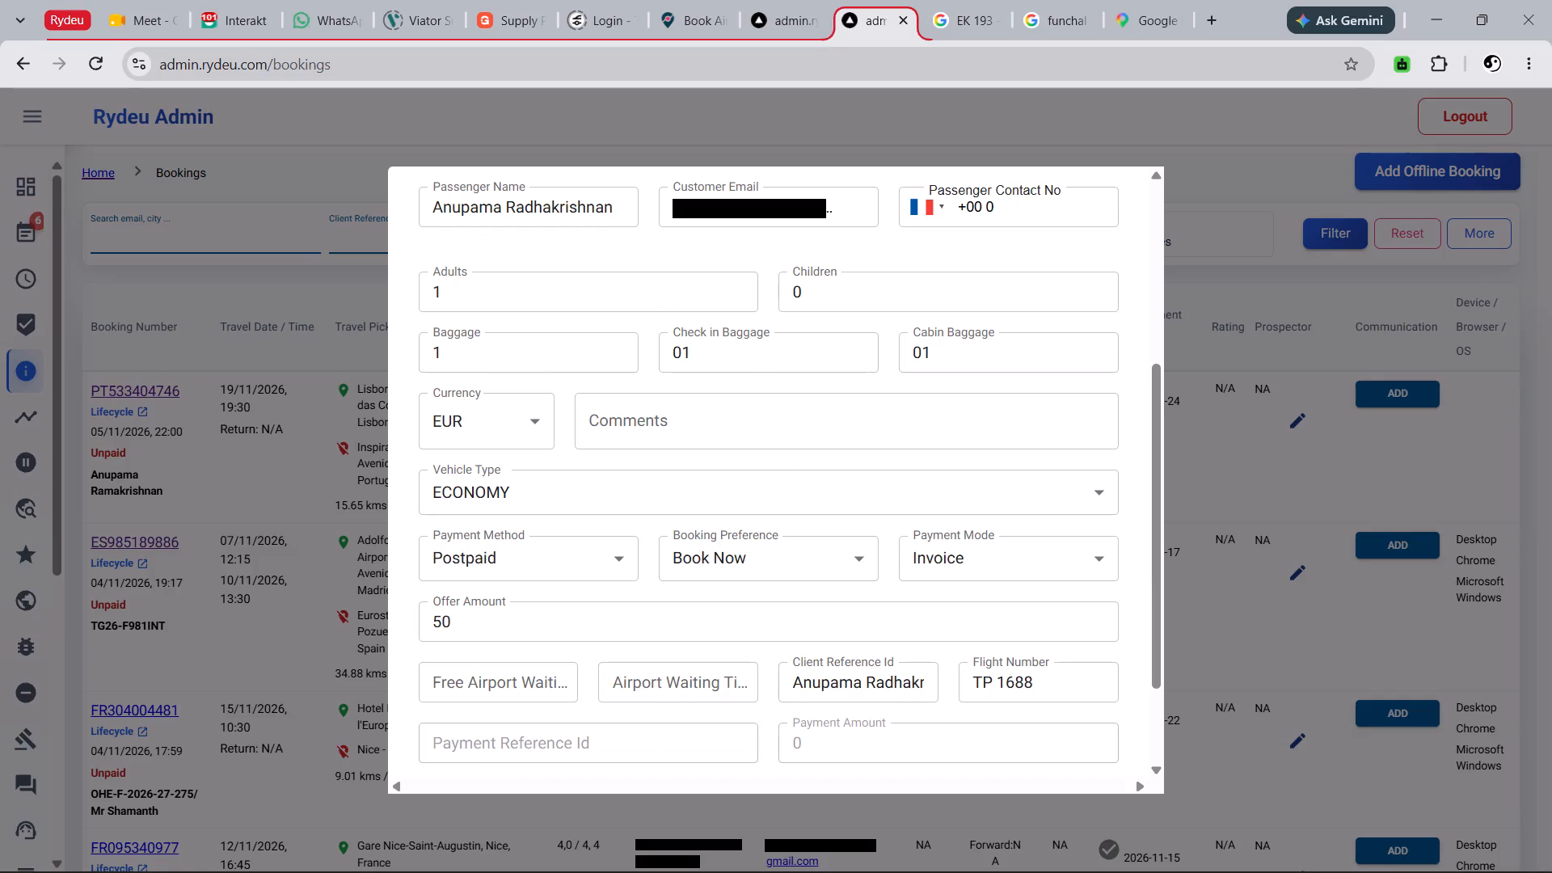
{"action": "scroll", "coordinate": [960, 426], "scroll_direction": "down", "scroll_amount": 2}
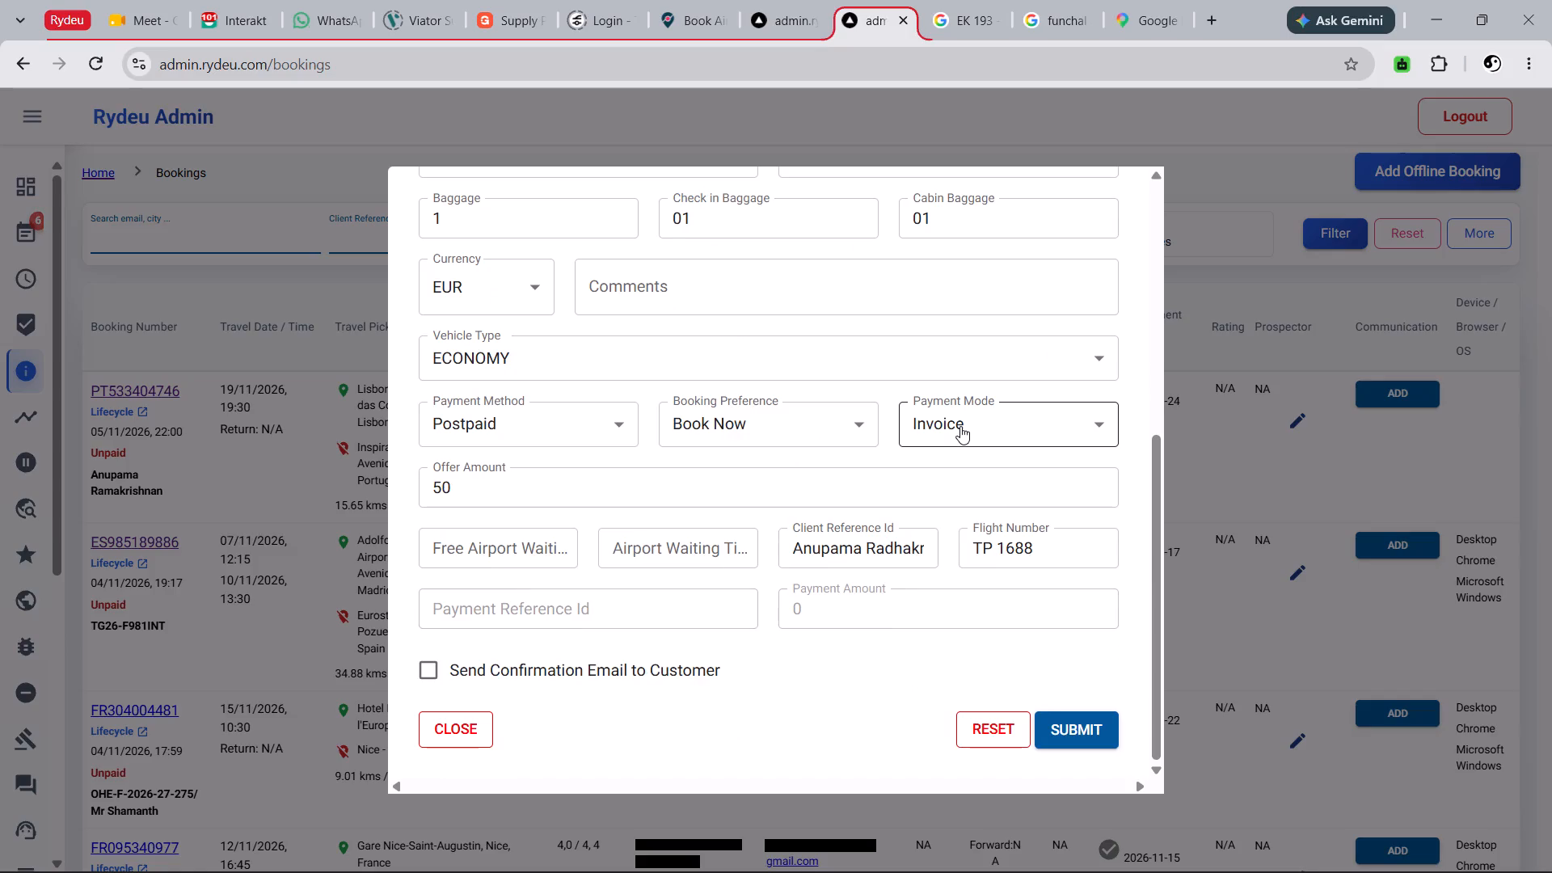
{"action": "scroll", "coordinate": [960, 426], "scroll_direction": "down", "scroll_amount": 1}
{"action": "left_click", "coordinate": [1087, 731]}
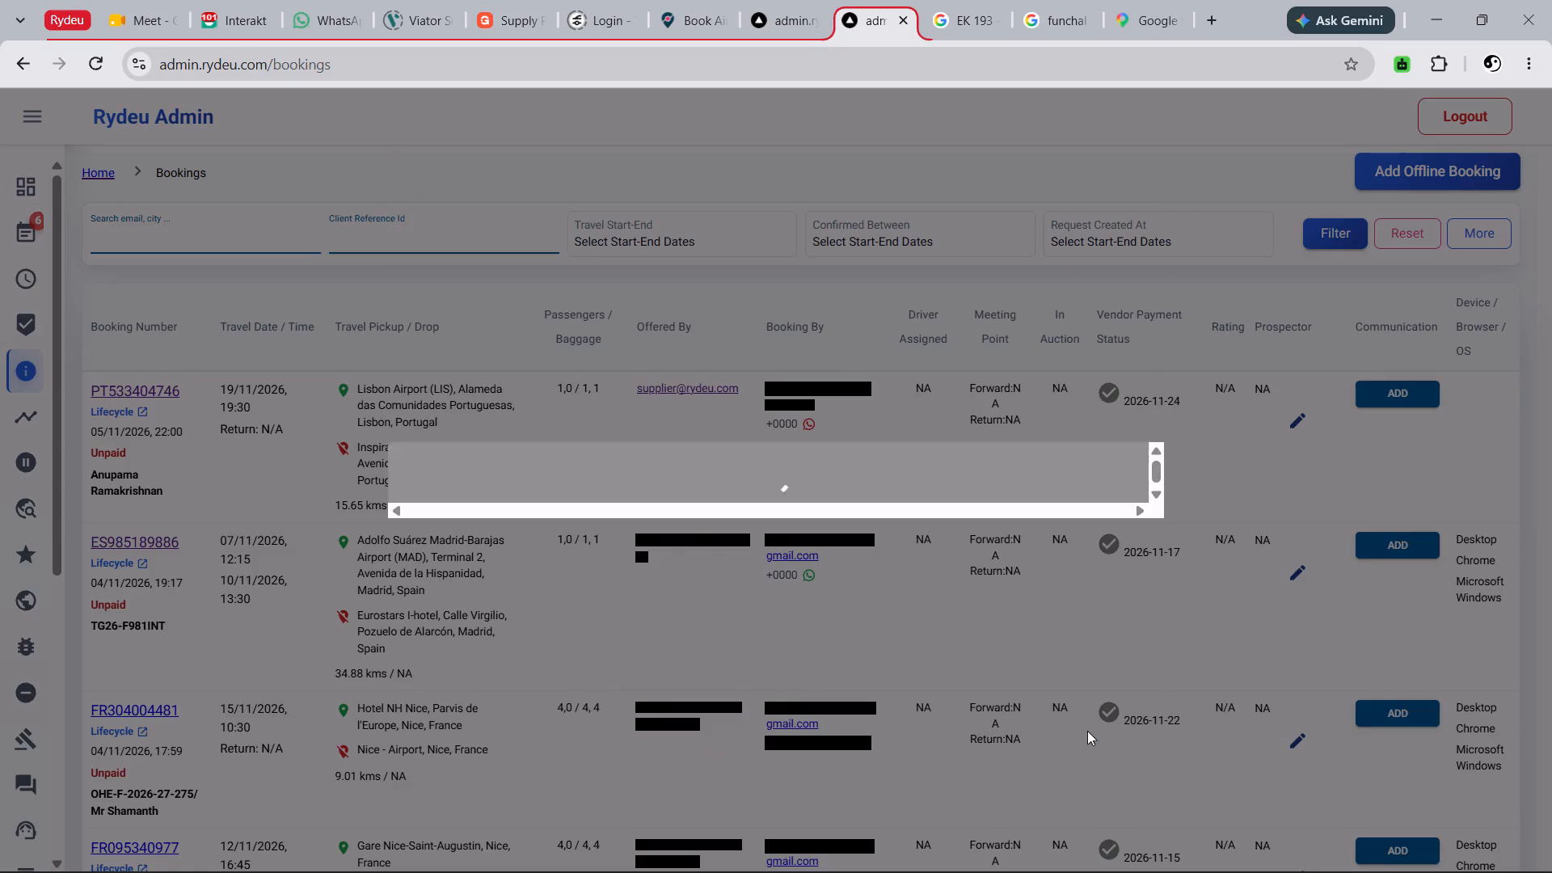
{"action": "left_click", "coordinate": [1126, 502]}
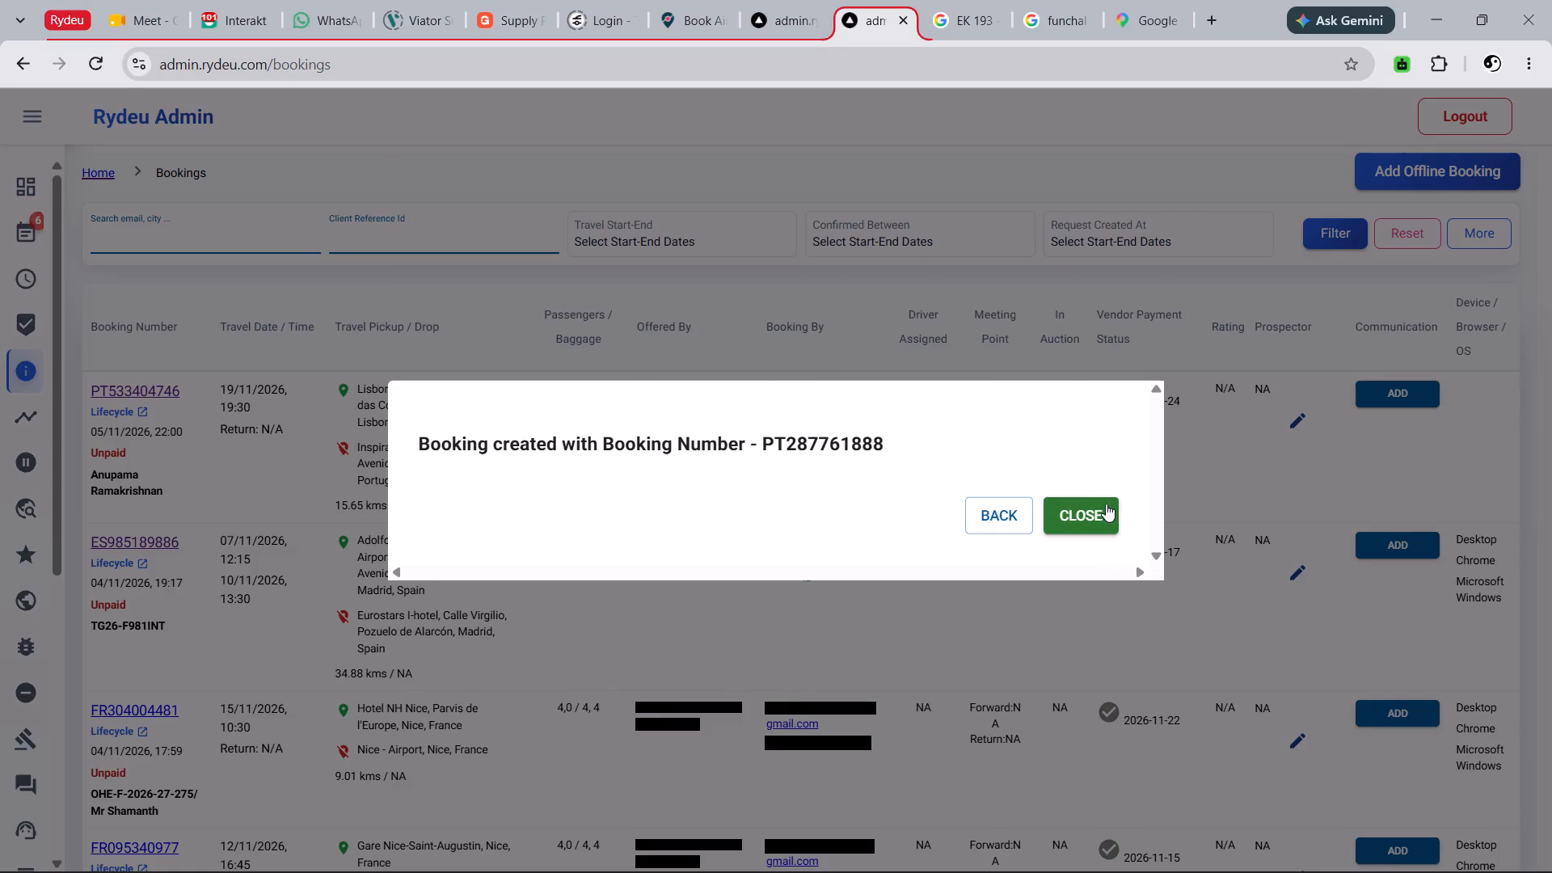
{"action": "left_click", "coordinate": [1106, 504]}
{"action": "left_click", "coordinate": [1393, 222]}
In the Notepad notes, delete the 26/11 TP 1688 Funchal to Lisbon flight line and the extra blank lines around it.
{"action": "key", "text": "alt+Tab"}
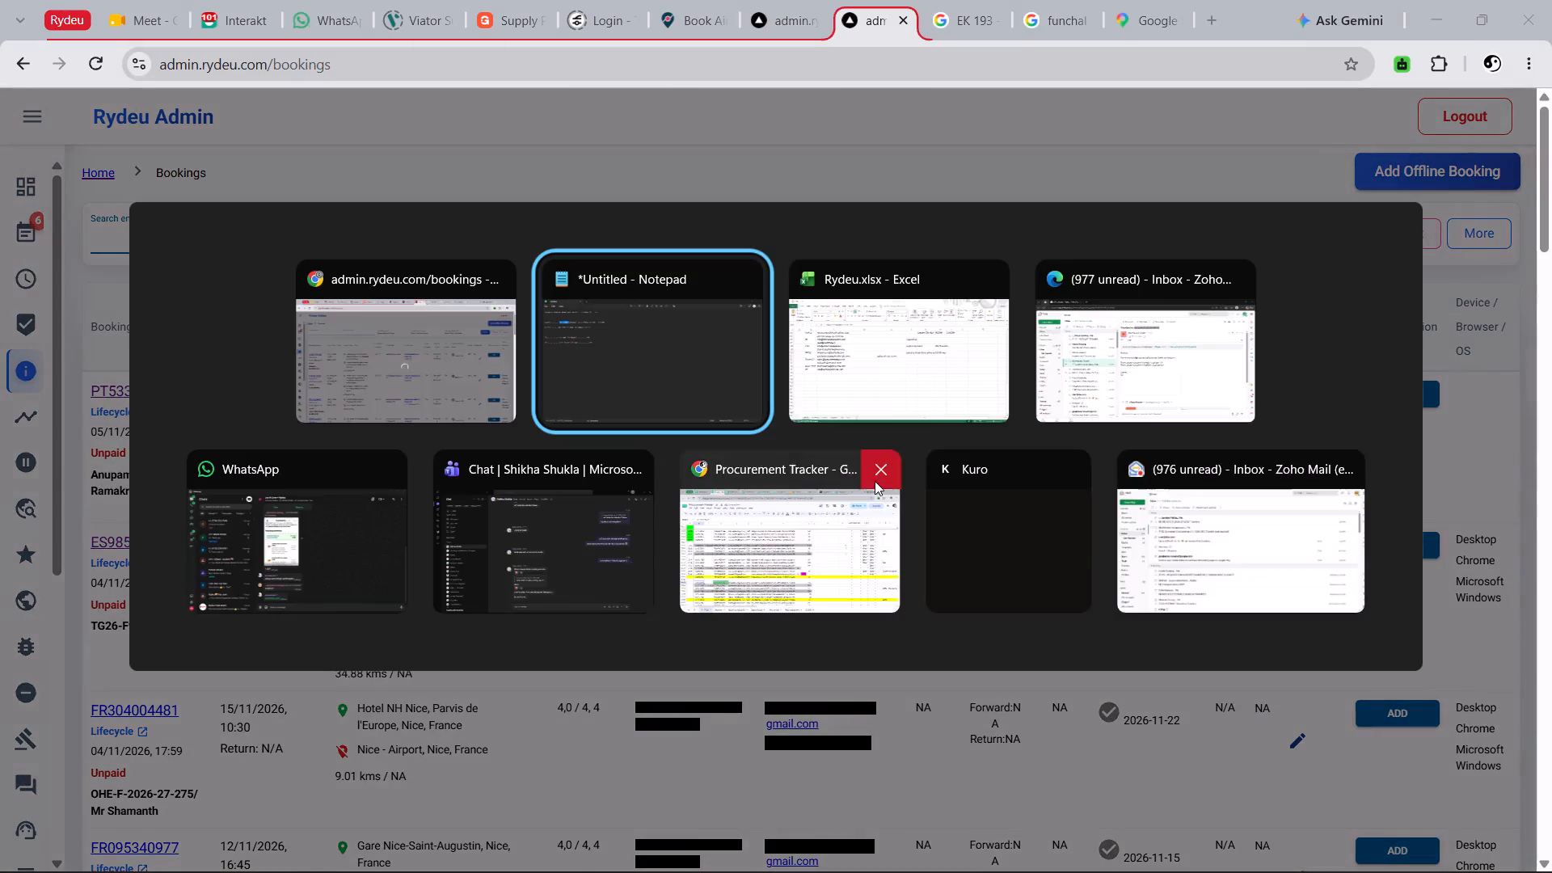
{"action": "key", "text": "ctrl+a"}
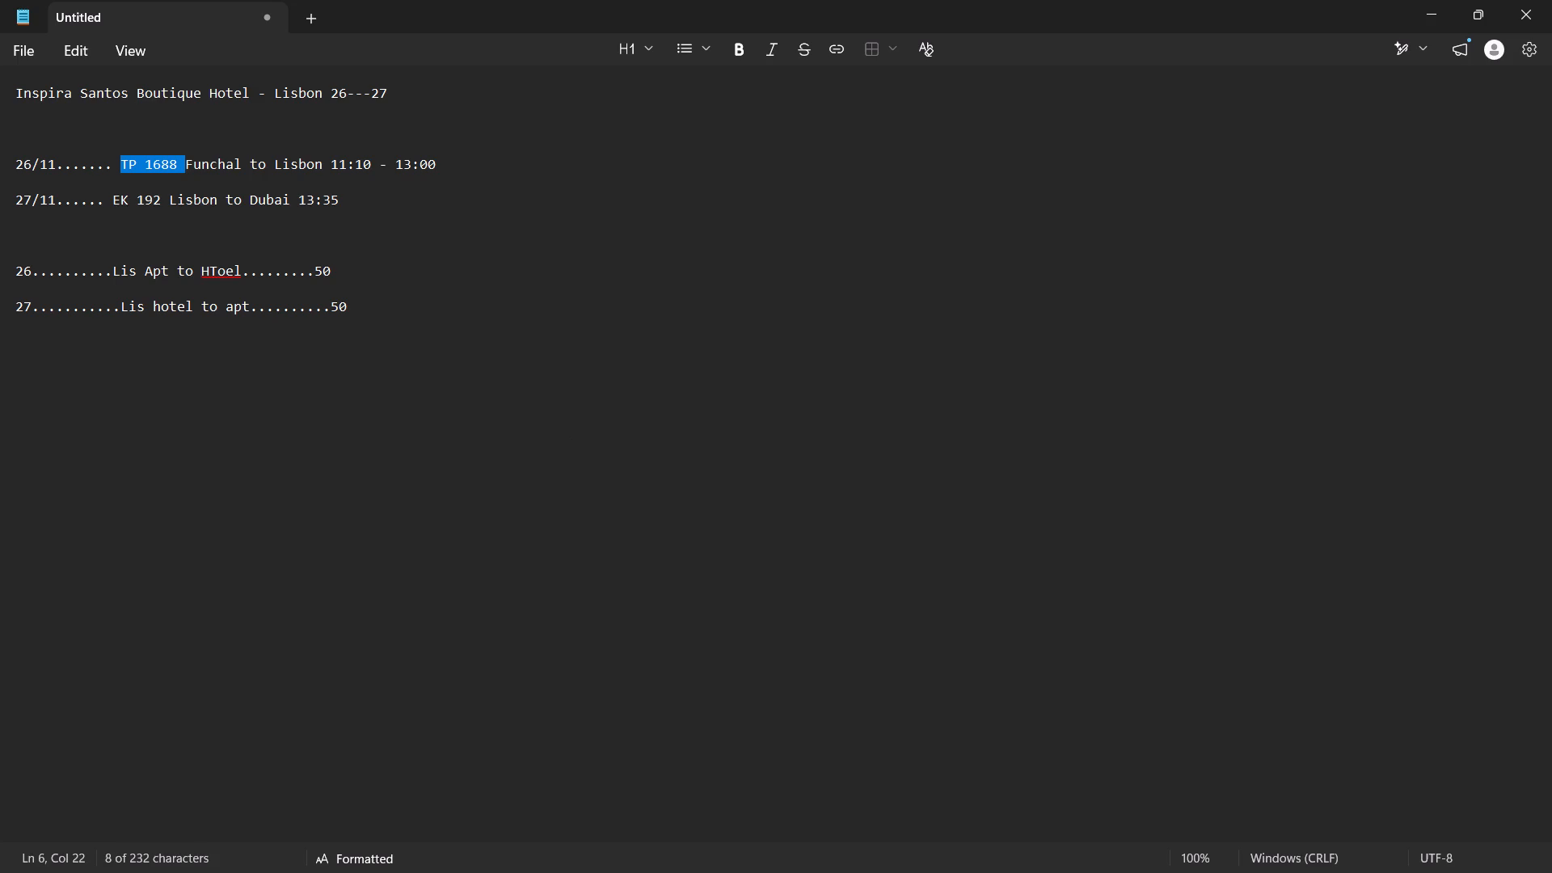
{"action": "key", "text": "Up"}
{"action": "key", "text": "Up"}
{"action": "key", "text": "Down"}
{"action": "key", "text": "Down"}
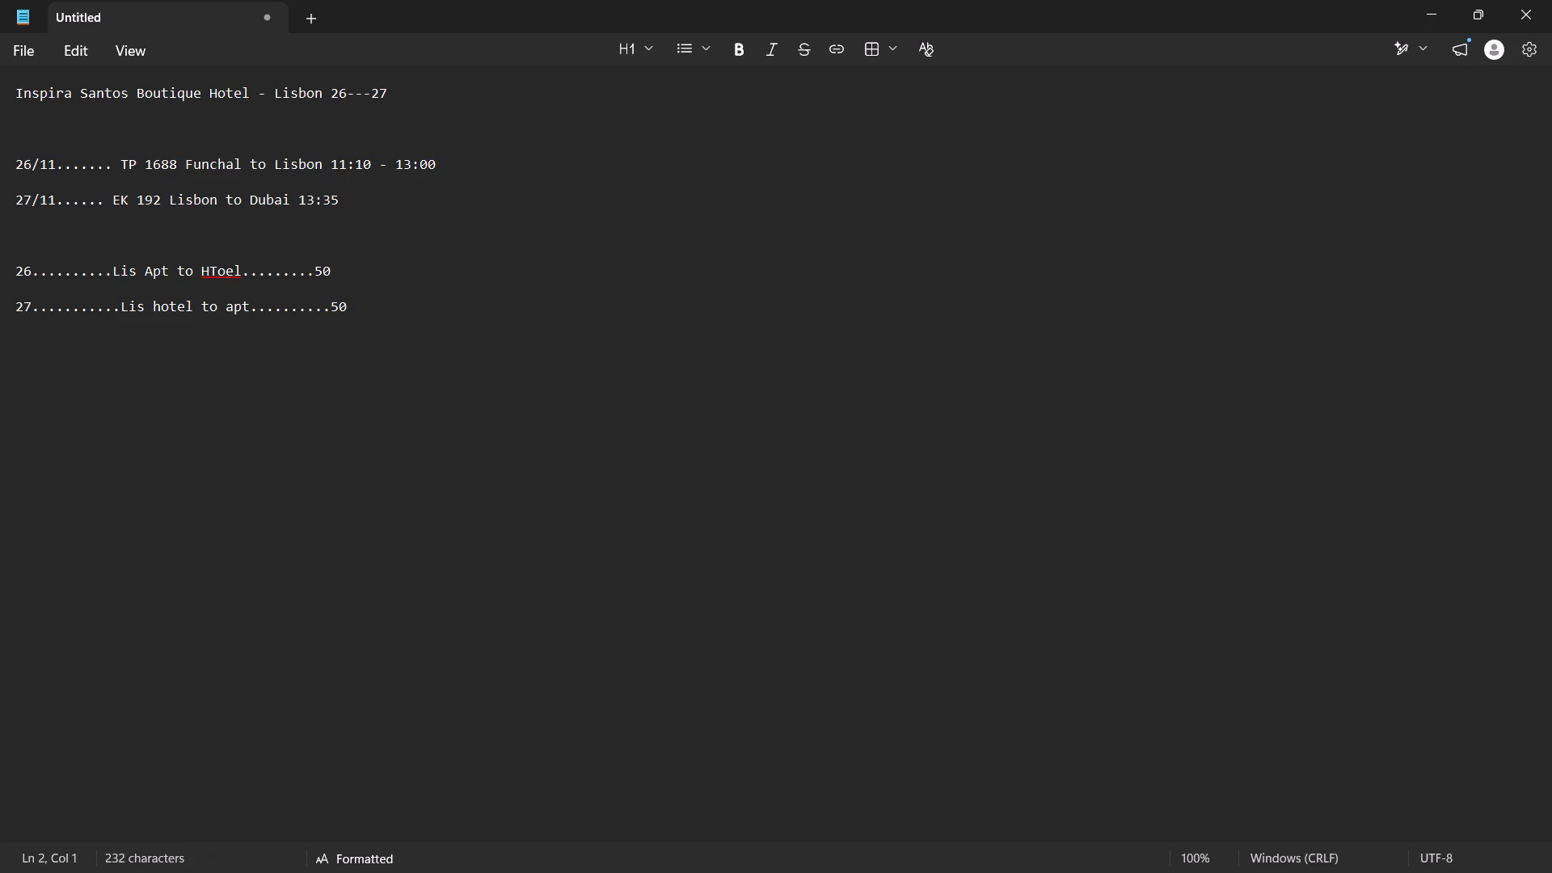
{"action": "key", "text": "Down"}
{"action": "key", "text": "Down"}
{"action": "key", "text": "Up"}
{"action": "key", "text": "Down"}
{"action": "key", "text": "Down"}
{"action": "key", "text": "ctrl+Delete"}
{"action": "key", "text": "ctrl+Delete"}
{"action": "key", "text": "ctrl+Delete"}
{"action": "key", "text": "ctrl+Delete"}
{"action": "key", "text": "ctrl+Delete"}
{"action": "key", "text": "ctrl+Delete"}
{"action": "key", "text": "ctrl+Delete"}
{"action": "key", "text": "ctrl+Delete"}
{"action": "key", "text": "ctrl+Delete"}
{"action": "key", "text": "ctrl+Delete"}
{"action": "key", "text": "ctrl+Delete"}
{"action": "key", "text": "ctrl+Delete"}
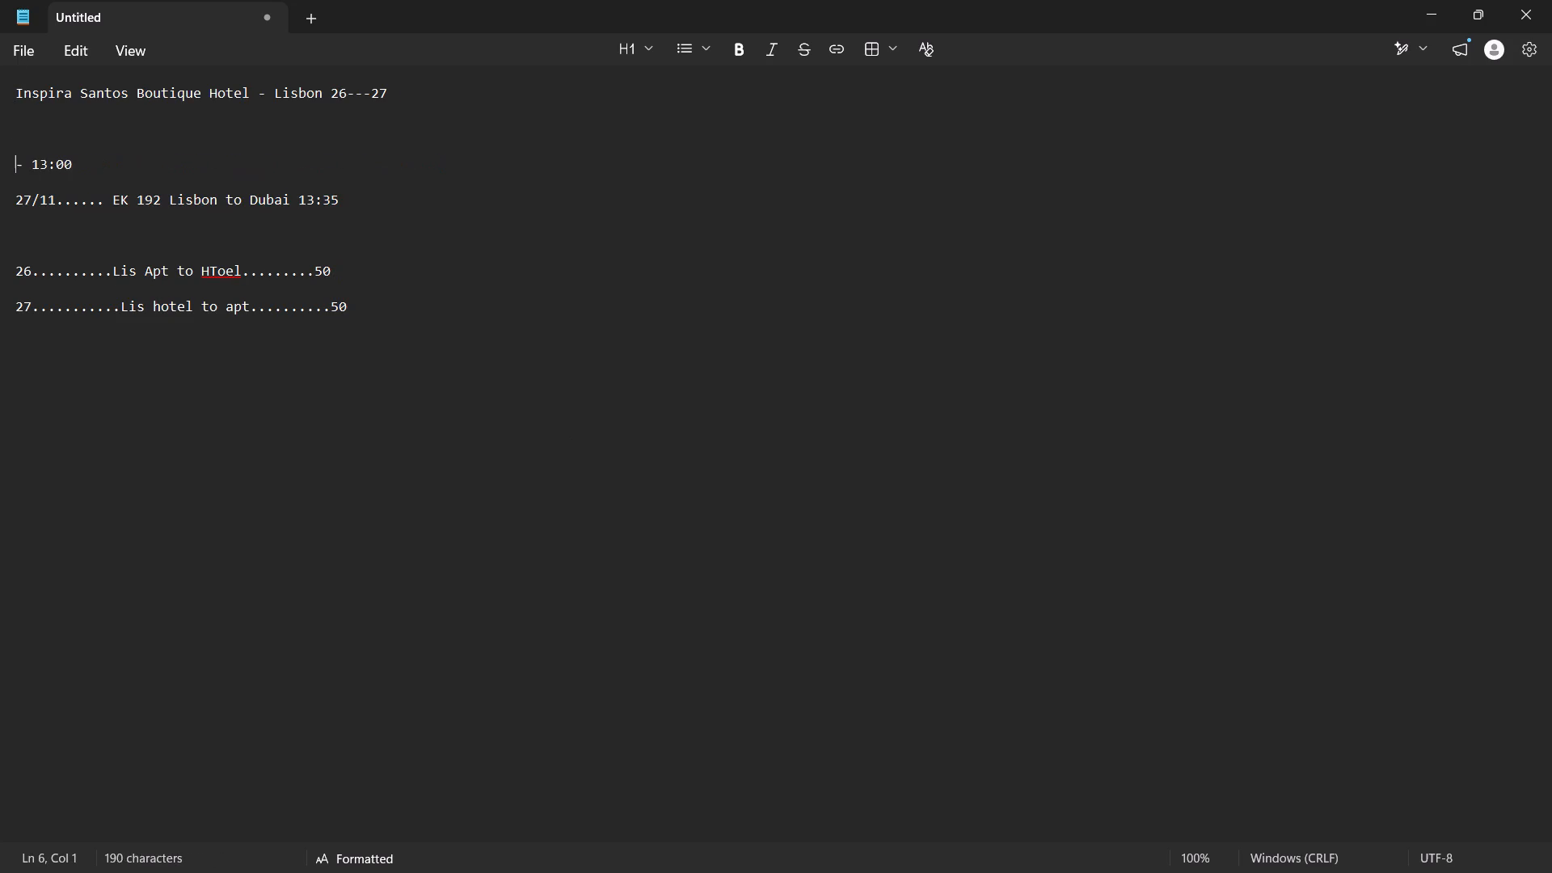
{"action": "key", "text": "ctrl+Delete"}
{"action": "key", "text": "ctrl+Delete"}
{"action": "key", "text": "ctrl+Delete"}
{"action": "key", "text": "ctrl+Delete"}
{"action": "key", "text": "ctrl+BackSpace"}
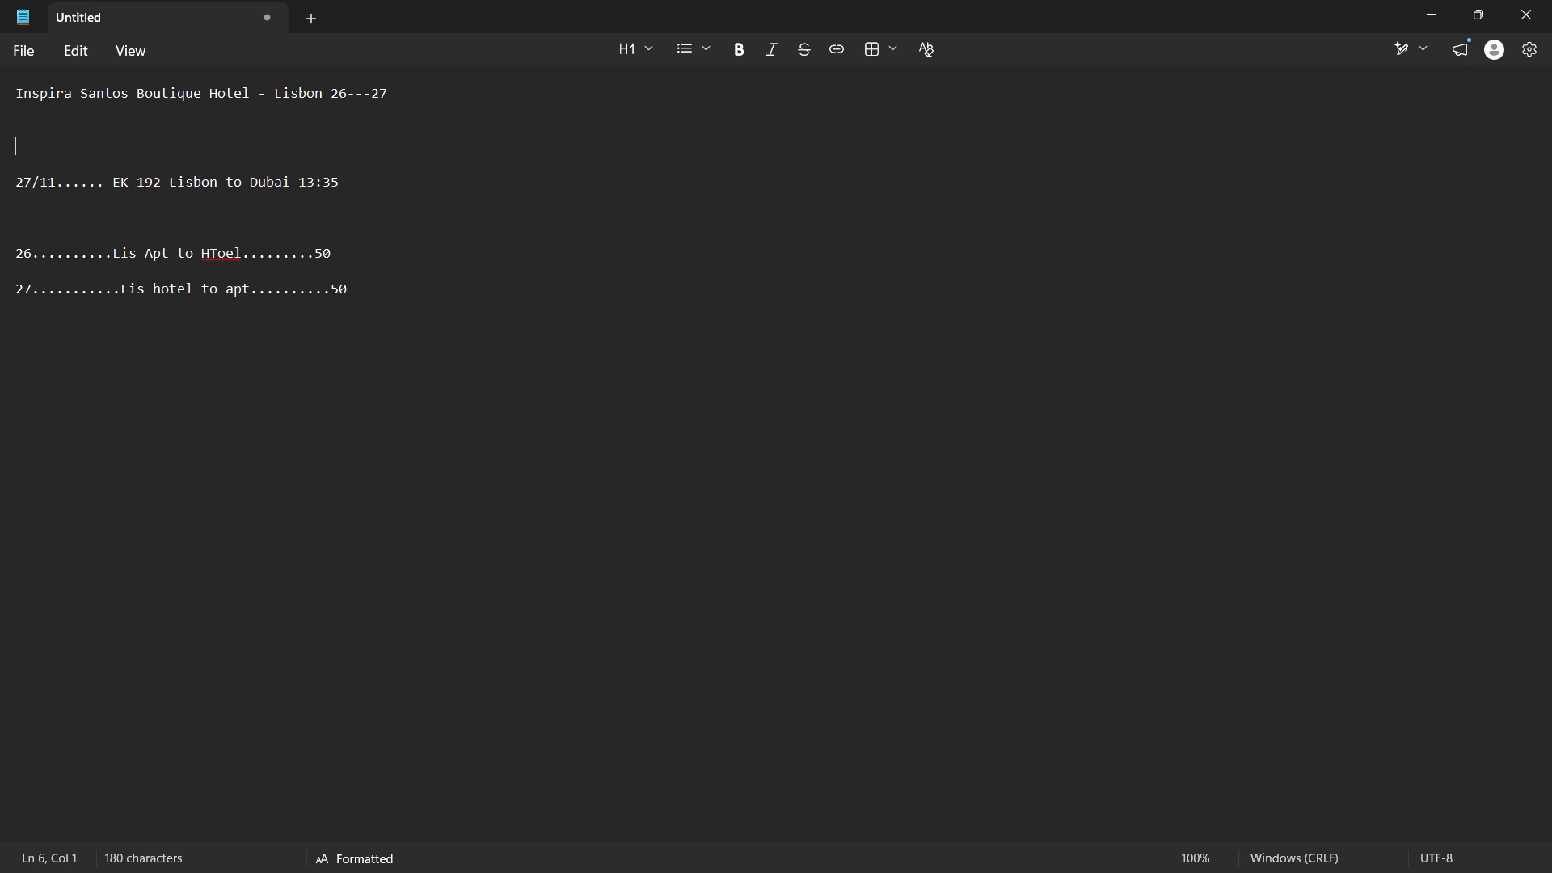
{"action": "key", "text": "ctrl+BackSpace"}
{"action": "key", "text": "ctrl+Delete"}
In the Notepad notes, delete the extra blank lines and the completed 26 Lisbon airport-to-hotel fare line.
{"action": "key", "text": "ctrl+Down"}
{"action": "key", "text": "ctrl+Down"}
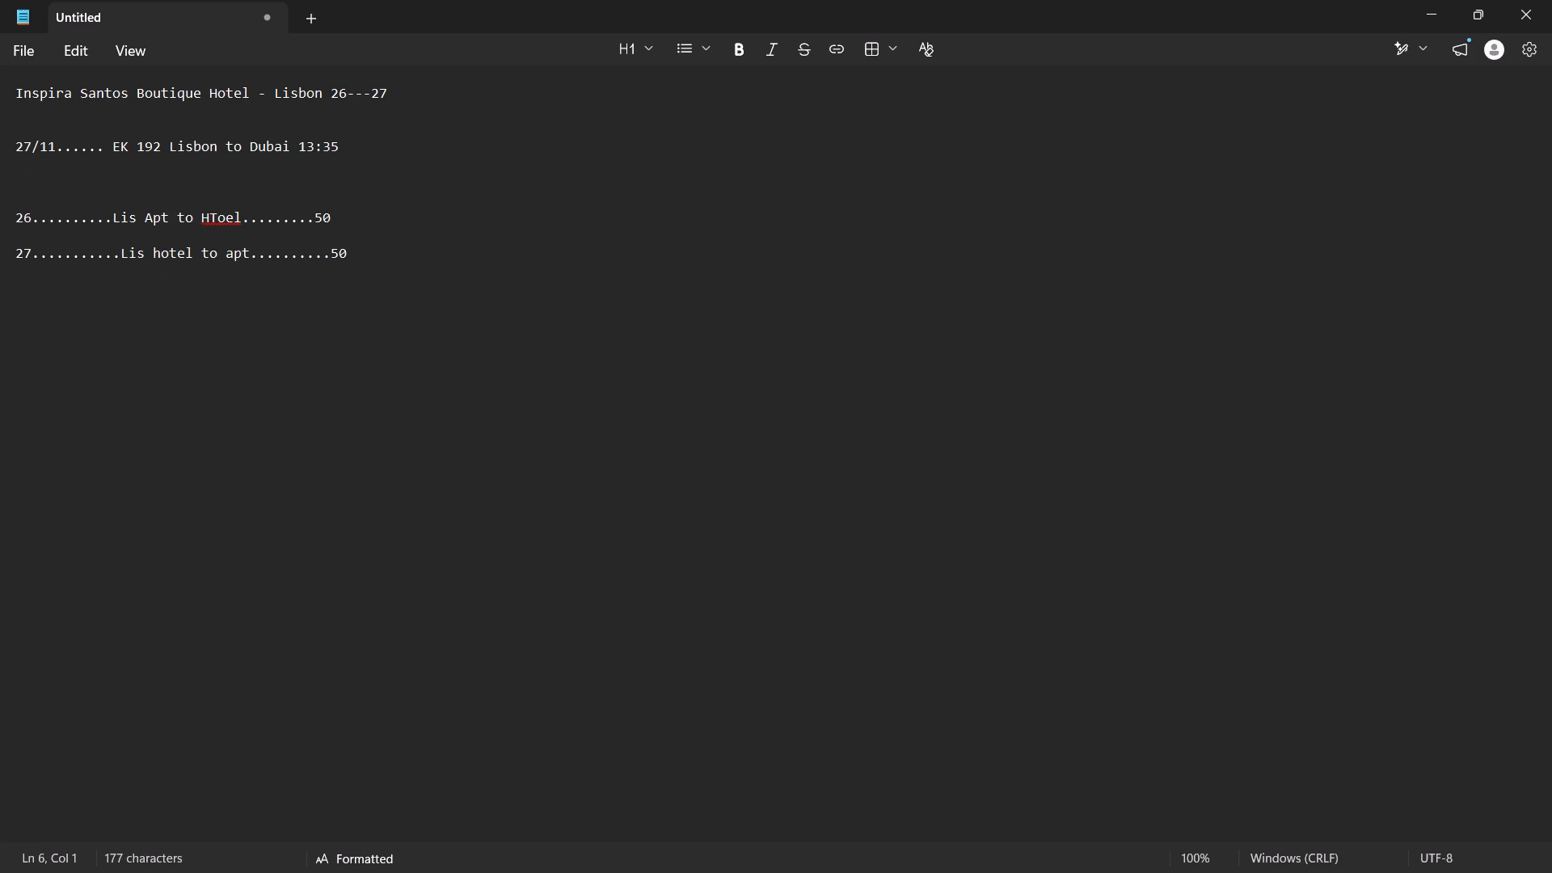
{"action": "key", "text": "ctrl+Up"}
{"action": "key", "text": "ctrl+Delete"}
{"action": "key", "text": "ctrl+Delete"}
{"action": "key", "text": "ctrl+Delete"}
{"action": "key", "text": "ctrl+Delete"}
{"action": "key", "text": "ctrl+Delete"}
{"action": "key", "text": "ctrl+Delete"}
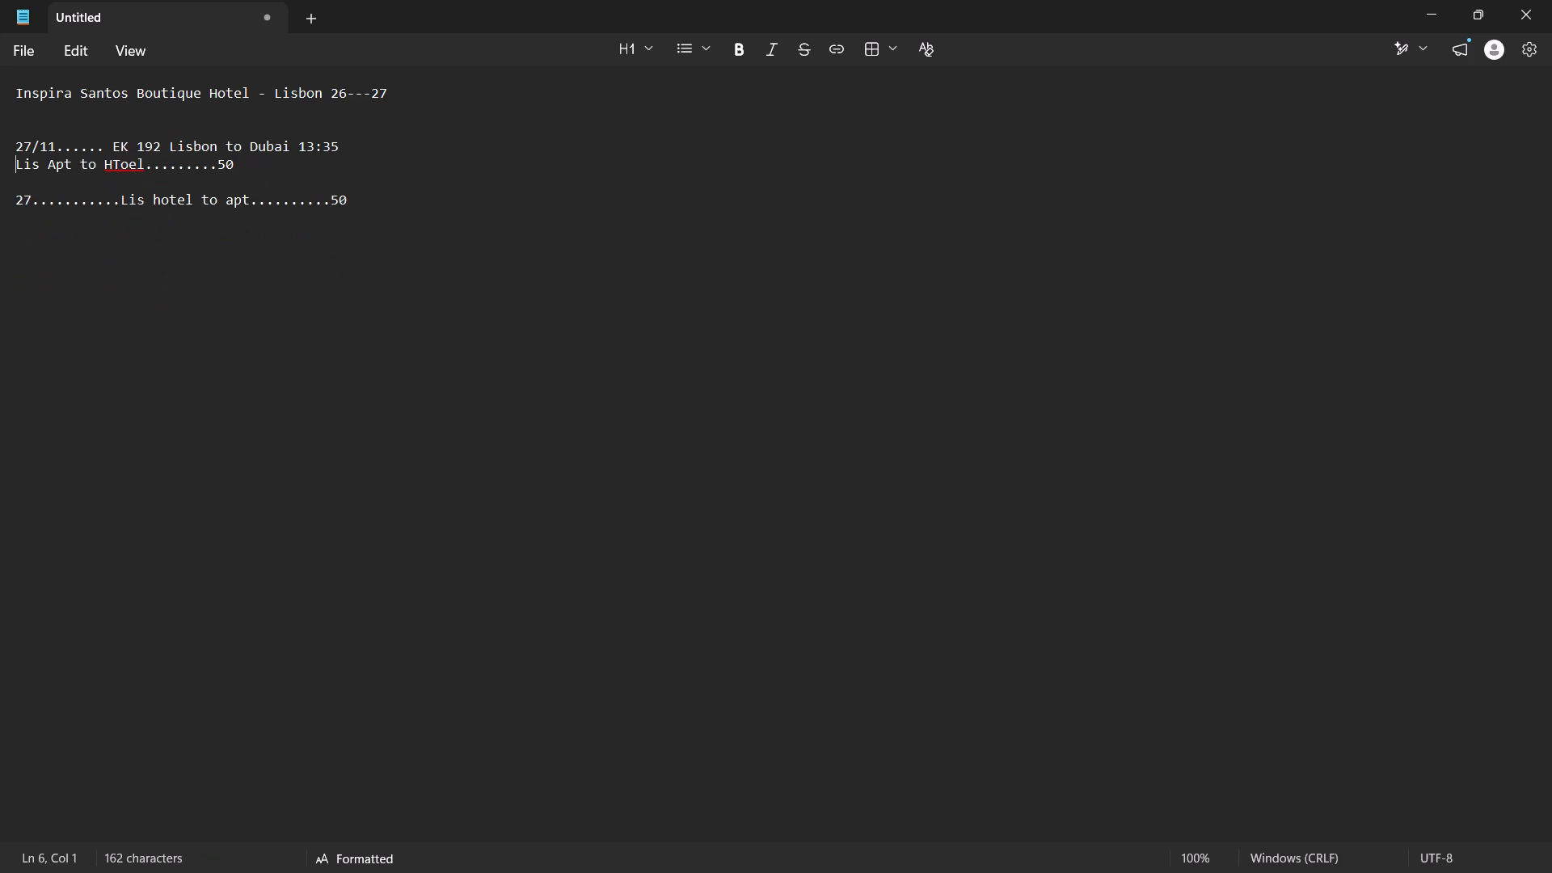
{"action": "key", "text": "ctrl+Delete"}
{"action": "key", "text": "ctrl+Delete"}
{"action": "key", "text": "ctrl+Delete"}
{"action": "key", "text": "ctrl+Delete"}
{"action": "key", "text": "ctrl+Delete"}
In Rydeu Admin, start a new offline booking with pickup at Inspira Santos Boutique Hotel, Lisbon and drop-off at Lisbon Airport (LIS), Alameda das Comunidades Portuguesas.
{"action": "key", "text": "alt+Tab"}
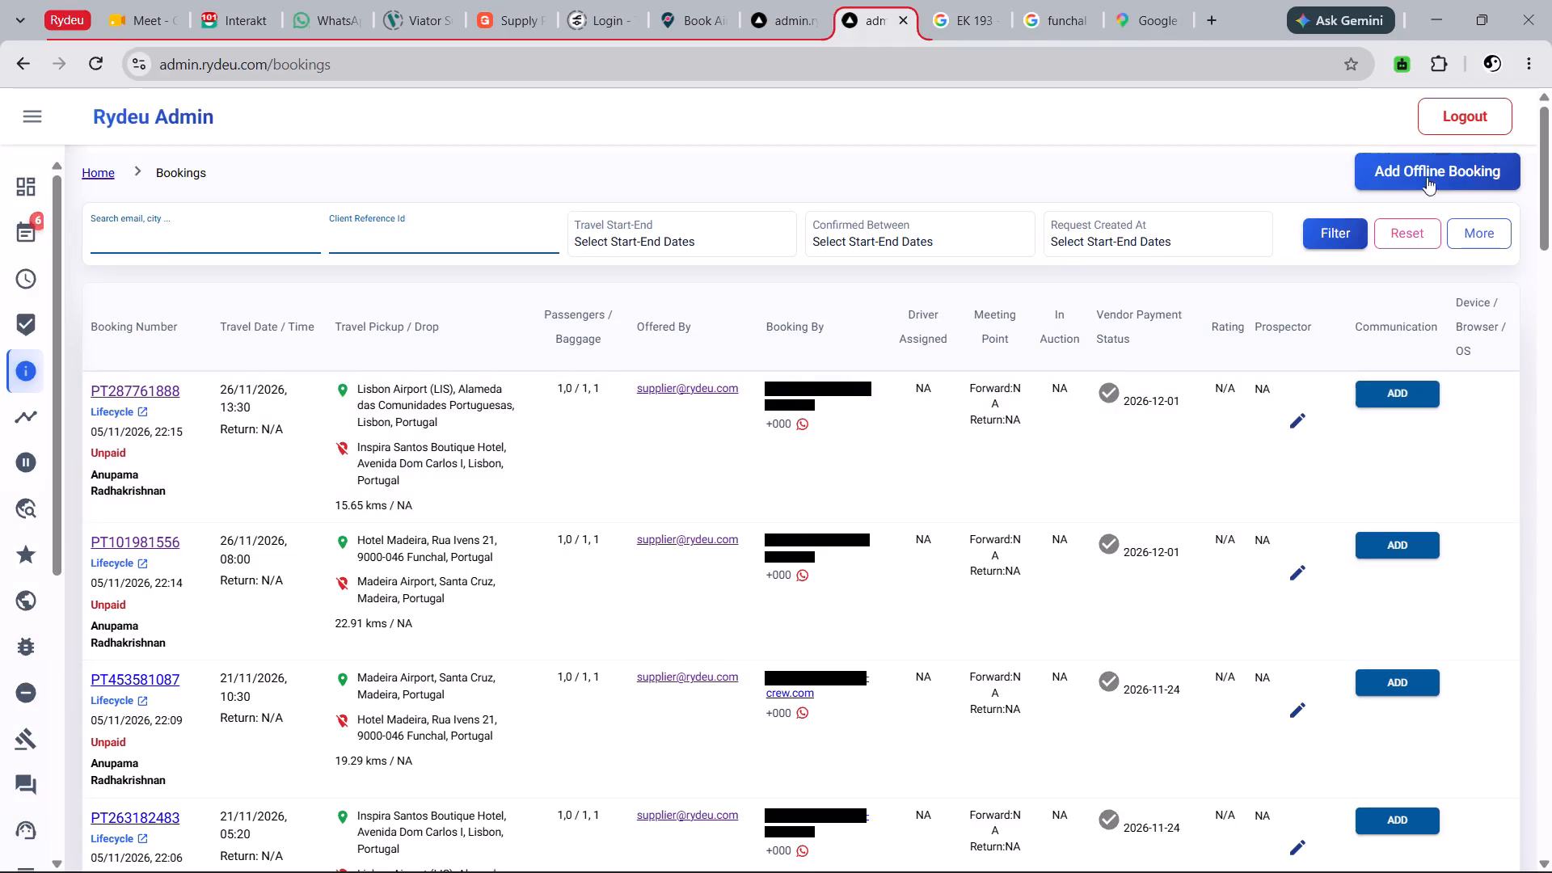
{"action": "left_click", "coordinate": [1472, 162]}
{"action": "left_click", "coordinate": [765, 308]}
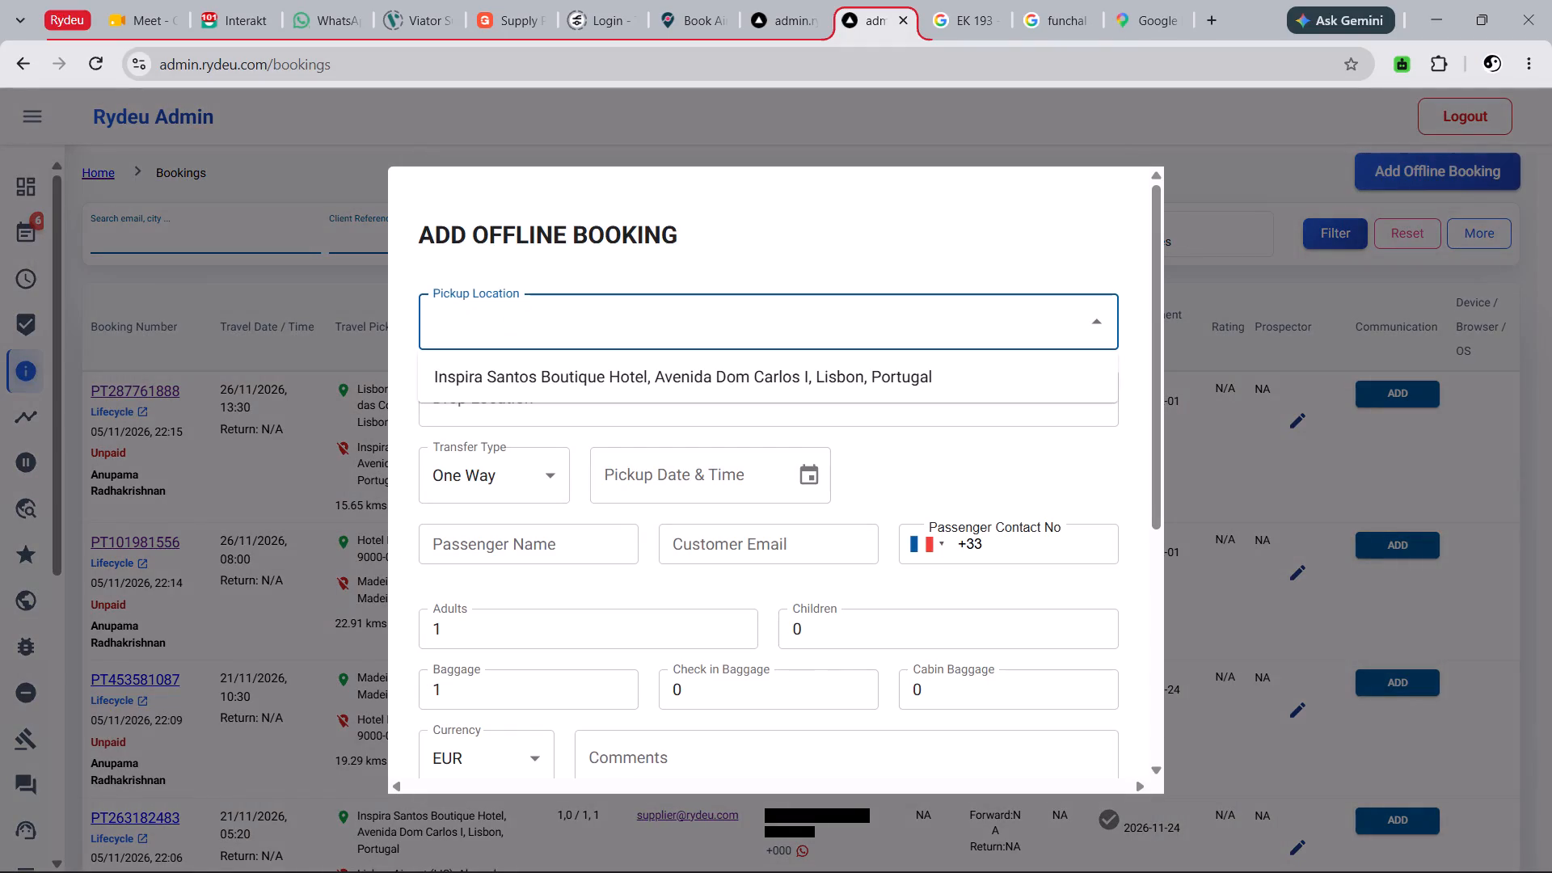
{"action": "left_click", "coordinate": [710, 372]}
{"action": "left_click", "coordinate": [679, 390]}
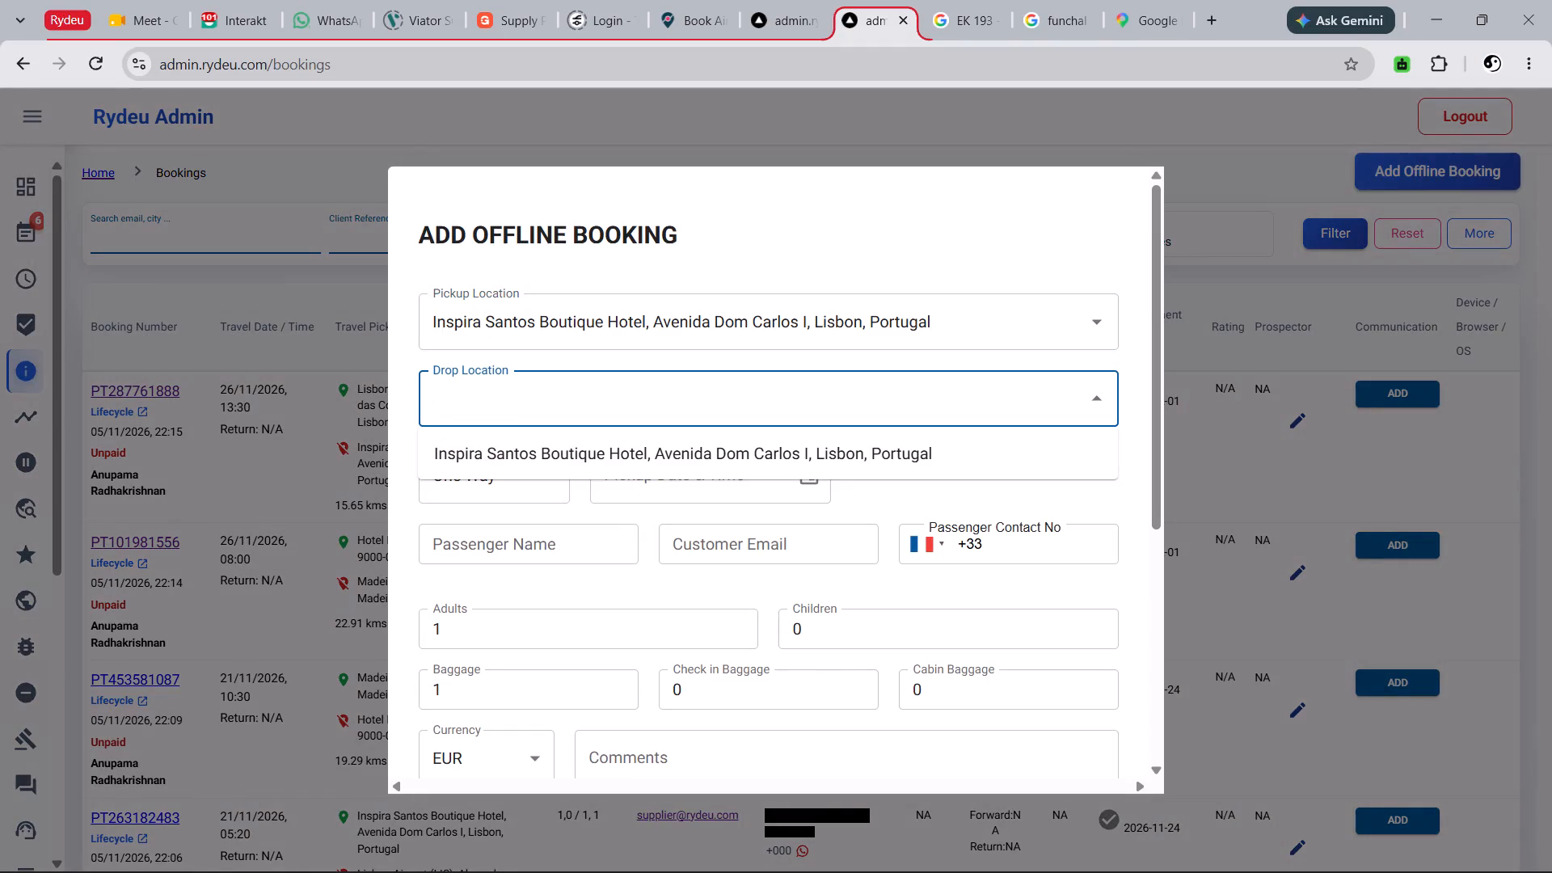
{"action": "type", "text": "LIS"}
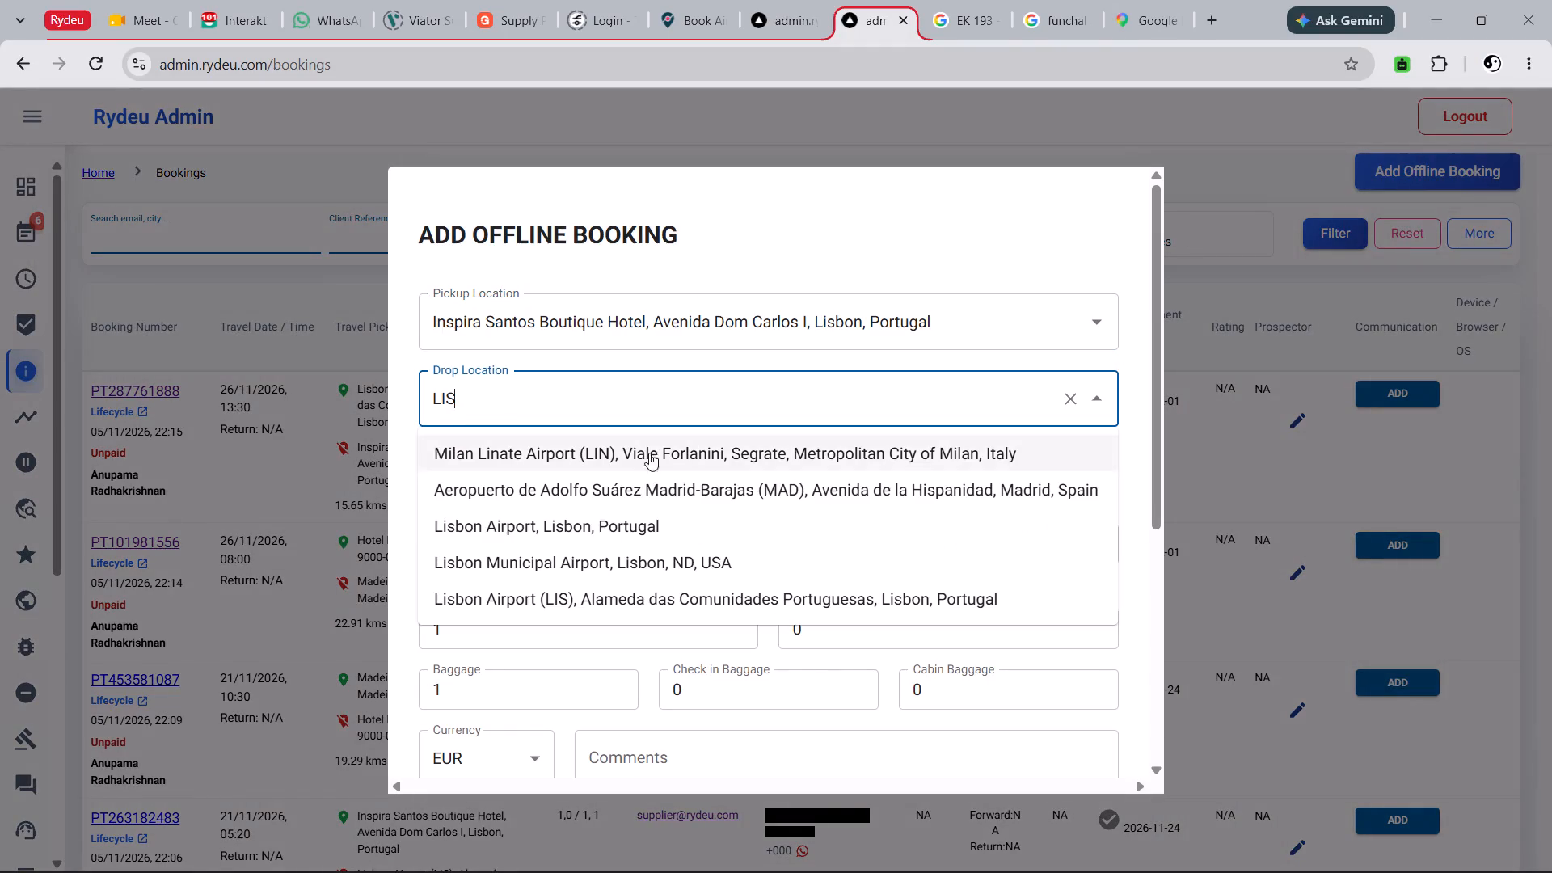
{"action": "left_click", "coordinate": [630, 598]}
In the Notepad notes, delete the 27 Lisbon hotel-to-airport fare line and the blank lines above it.
{"action": "key", "text": "alt+Tab"}
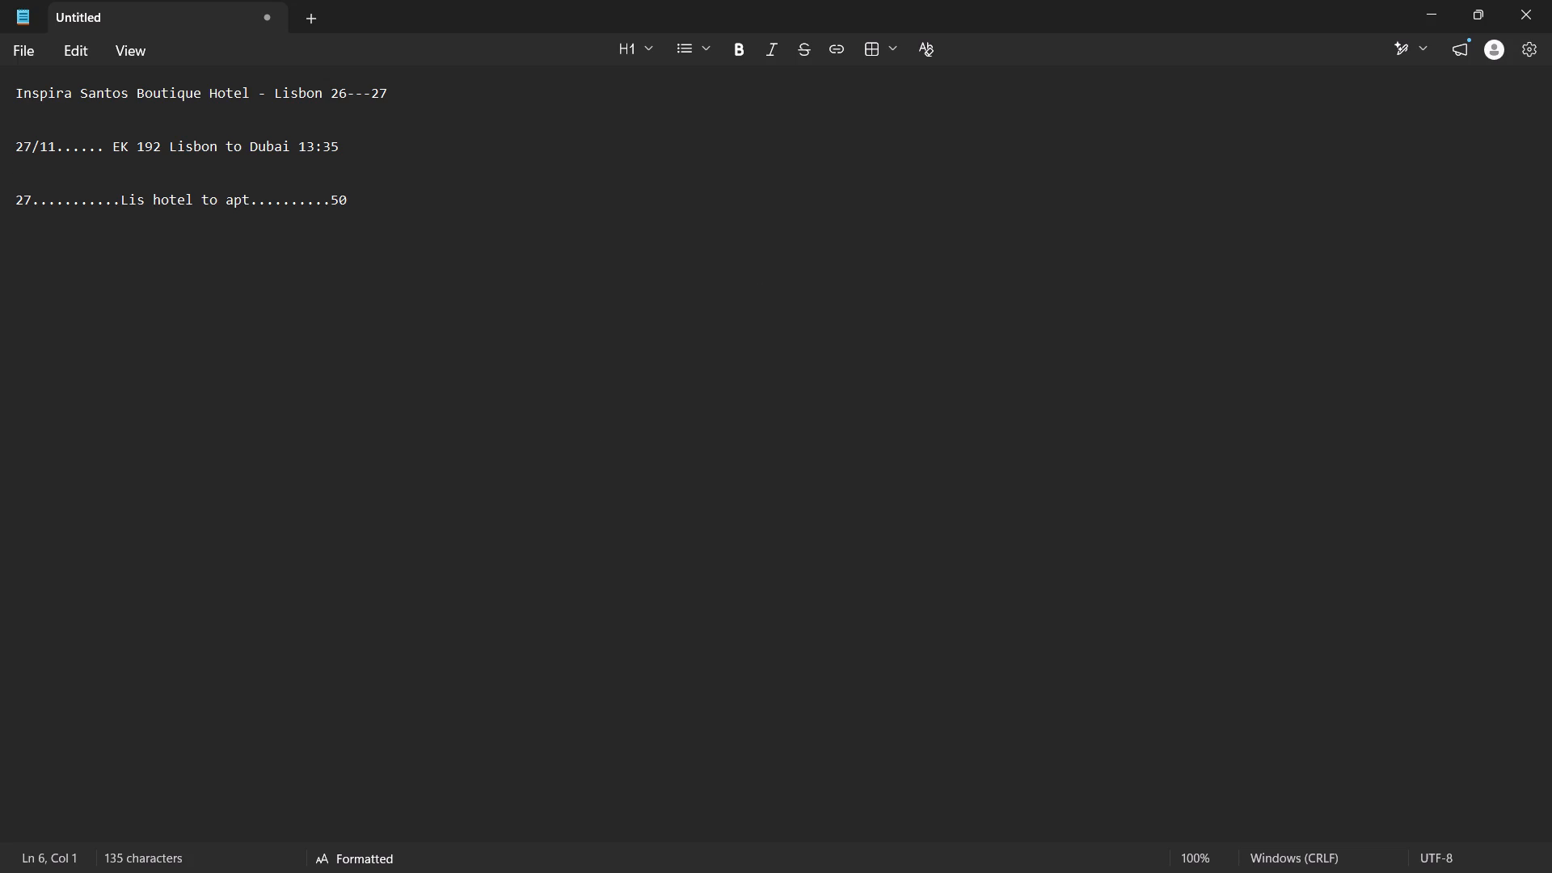
{"action": "left_click", "coordinate": [365, 205]}
{"action": "key", "text": "ctrl+BackSpace"}
{"action": "key", "text": "ctrl+BackSpace"}
{"action": "key", "text": "ctrl+BackSpace"}
{"action": "key", "text": "ctrl+BackSpace"}
{"action": "key", "text": "ctrl+BackSpace"}
{"action": "key", "text": "ctrl+BackSpace"}
{"action": "key", "text": "ctrl+BackSpace"}
{"action": "key", "text": "ctrl+BackSpace"}
{"action": "key", "text": "ctrl+BackSpace"}
{"action": "key", "text": "ctrl+BackSpace"}
Delete the Inspira Santos Boutique Hotel line and the blank lines below it, keeping only the 27/11 EK 192 flight line.
{"action": "key", "text": "ctrl+Up"}
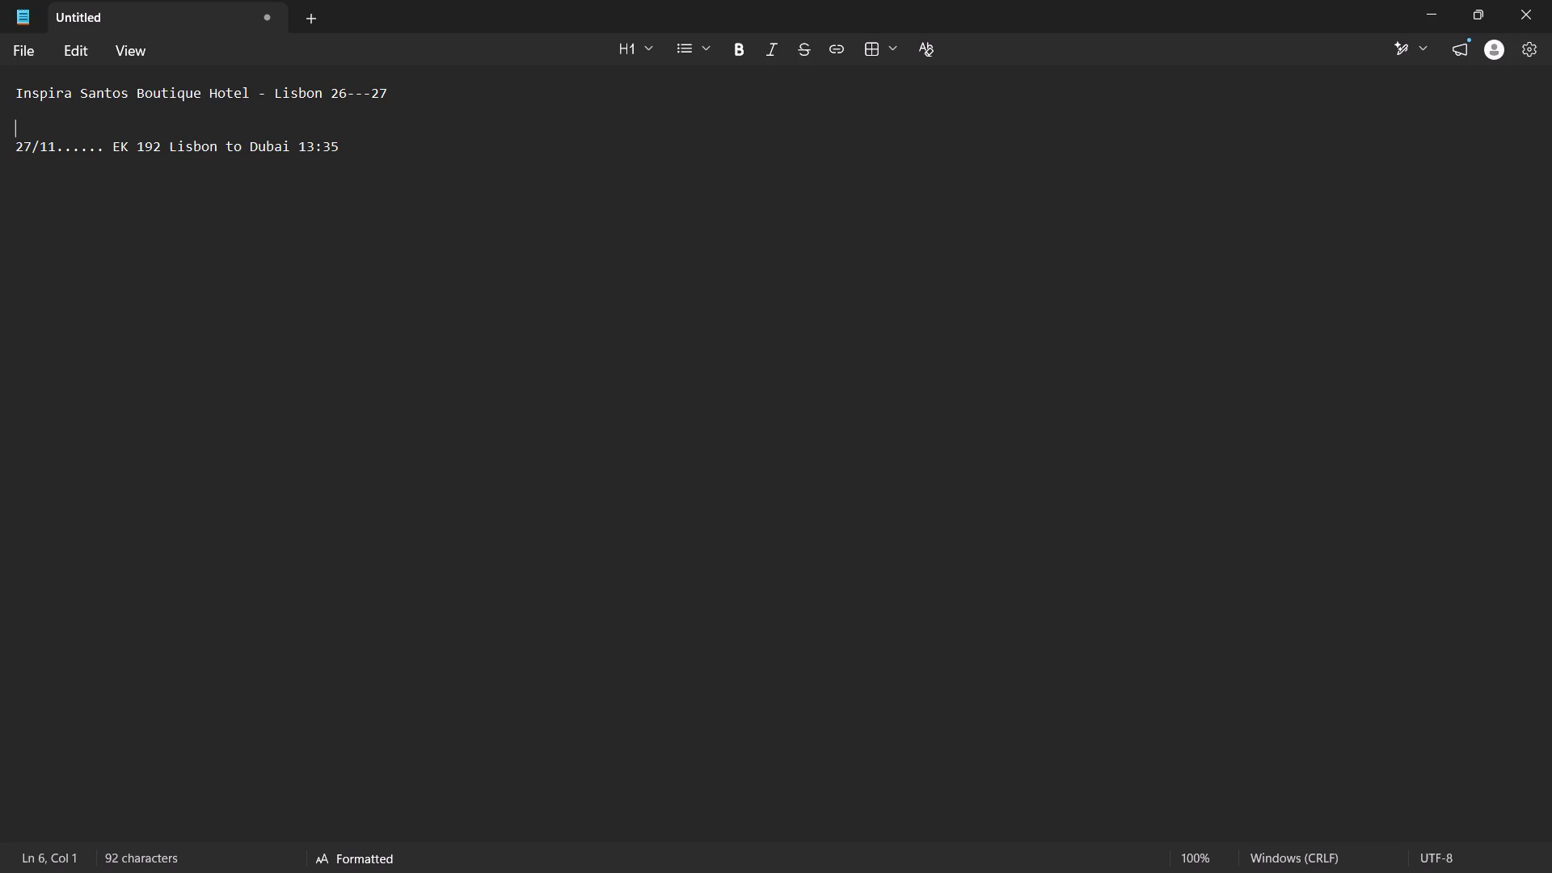
{"action": "key", "text": "ctrl+Up"}
{"action": "key", "text": "ctrl+Up"}
{"action": "key", "text": "ctrl+Delete"}
{"action": "key", "text": "ctrl+Delete"}
{"action": "key", "text": "ctrl+Delete"}
{"action": "key", "text": "ctrl+Delete"}
{"action": "key", "text": "ctrl+Delete"}
{"action": "key", "text": "ctrl+Delete"}
{"action": "key", "text": "ctrl+Delete"}
{"action": "key", "text": "ctrl+Delete"}
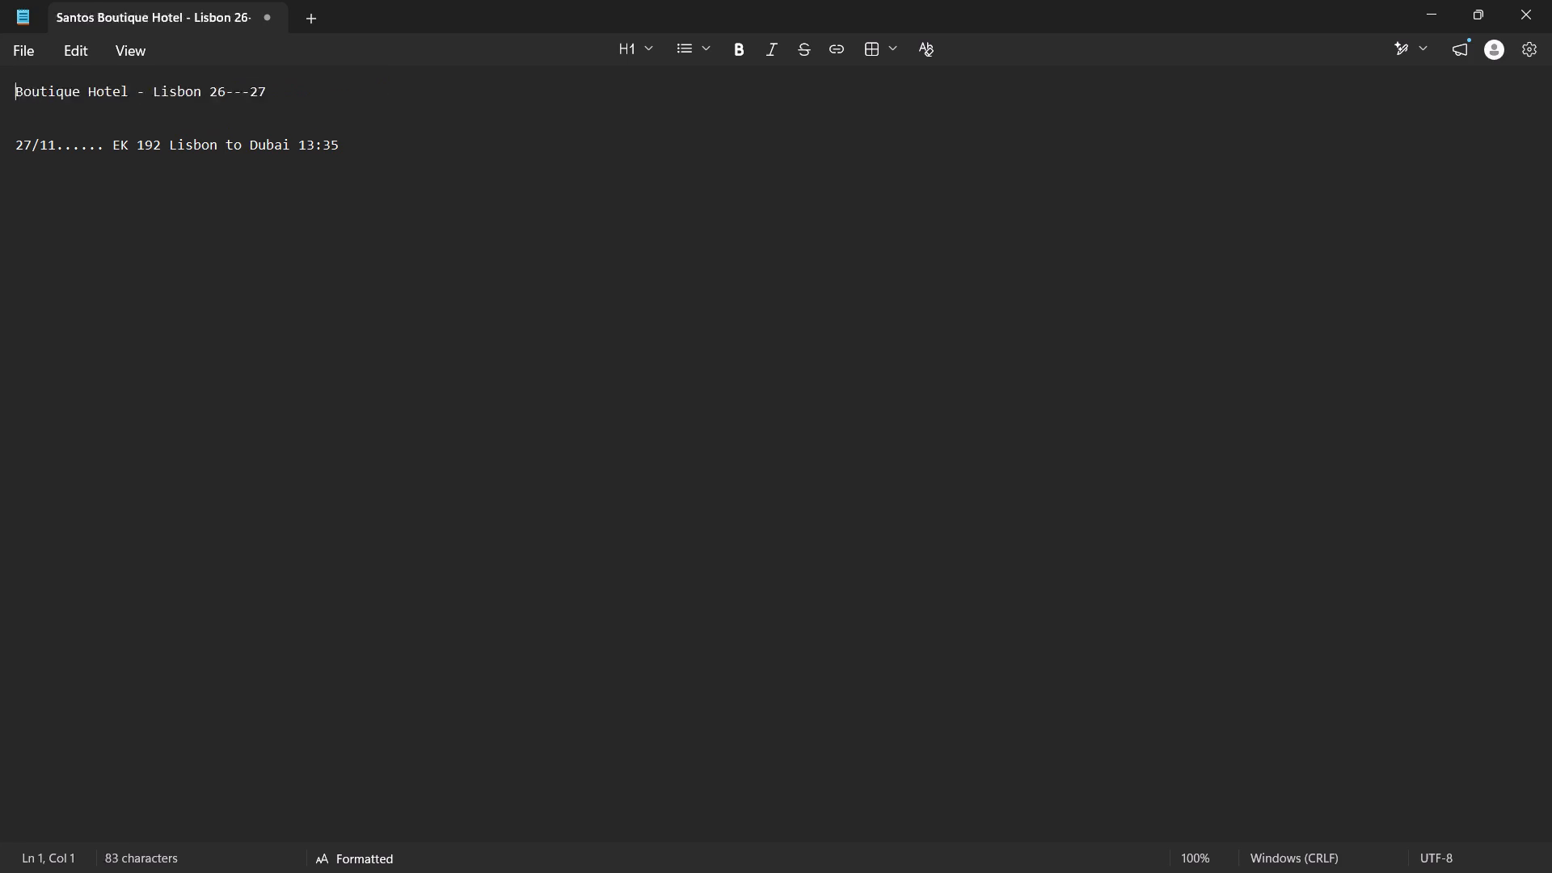
{"action": "key", "text": "ctrl+Delete"}
{"action": "key", "text": "ctrl+Delete"}
{"action": "key", "text": "ctrl+Delete"}
{"action": "key", "text": "ctrl+Delete"}
{"action": "key", "text": "ctrl+Delete"}
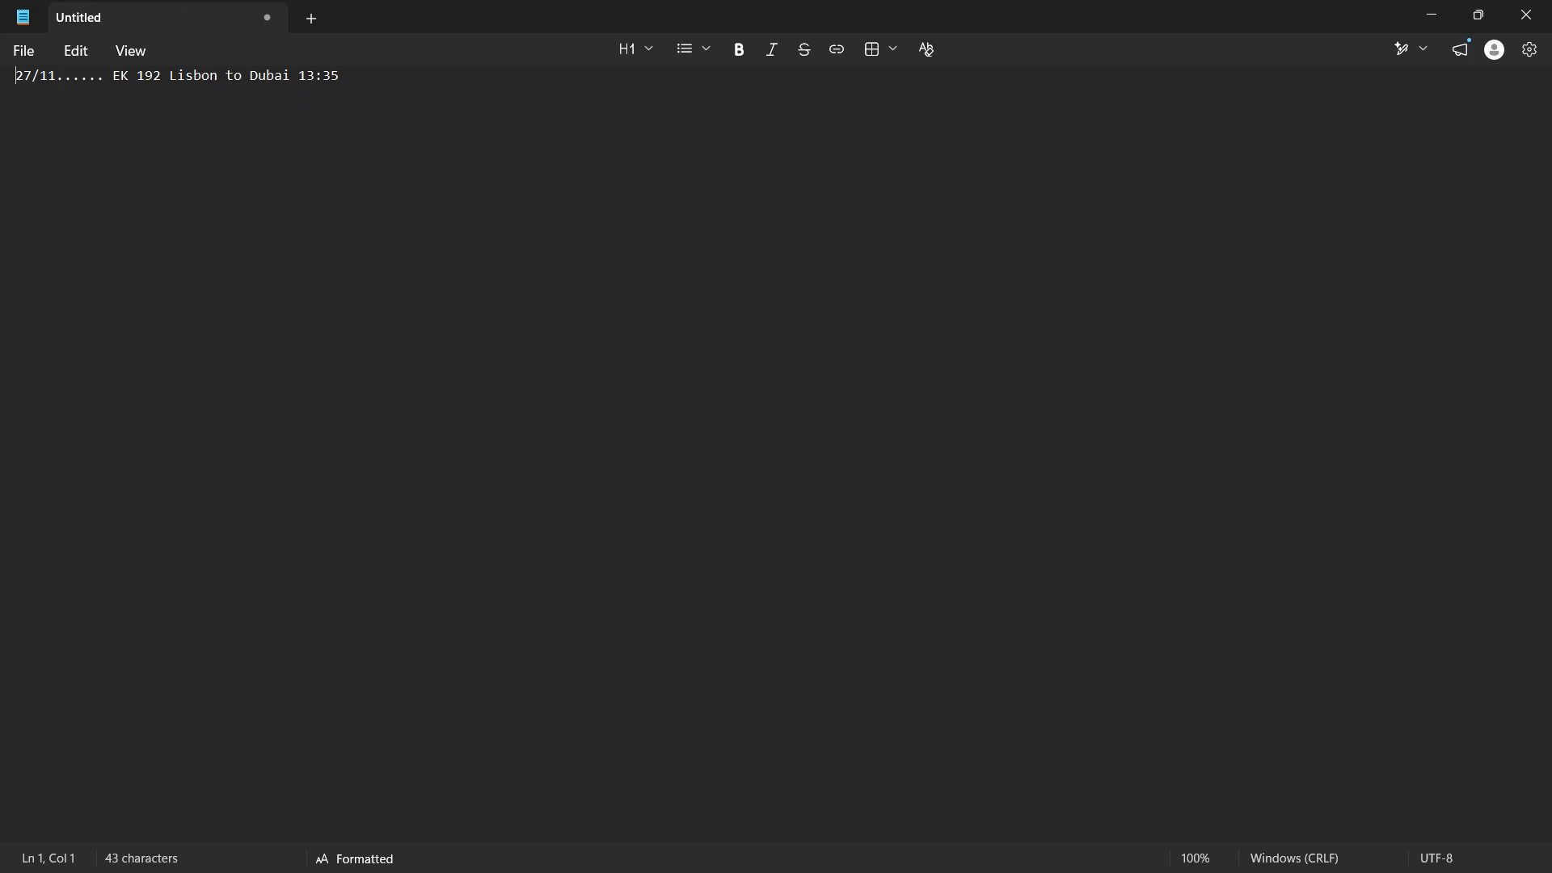
Switch back to the Rydeu Admin offline booking form in Chrome to continue filling it in.
{"action": "key", "text": "alt+Tab"}
{"action": "left_click", "coordinate": [880, 458]}
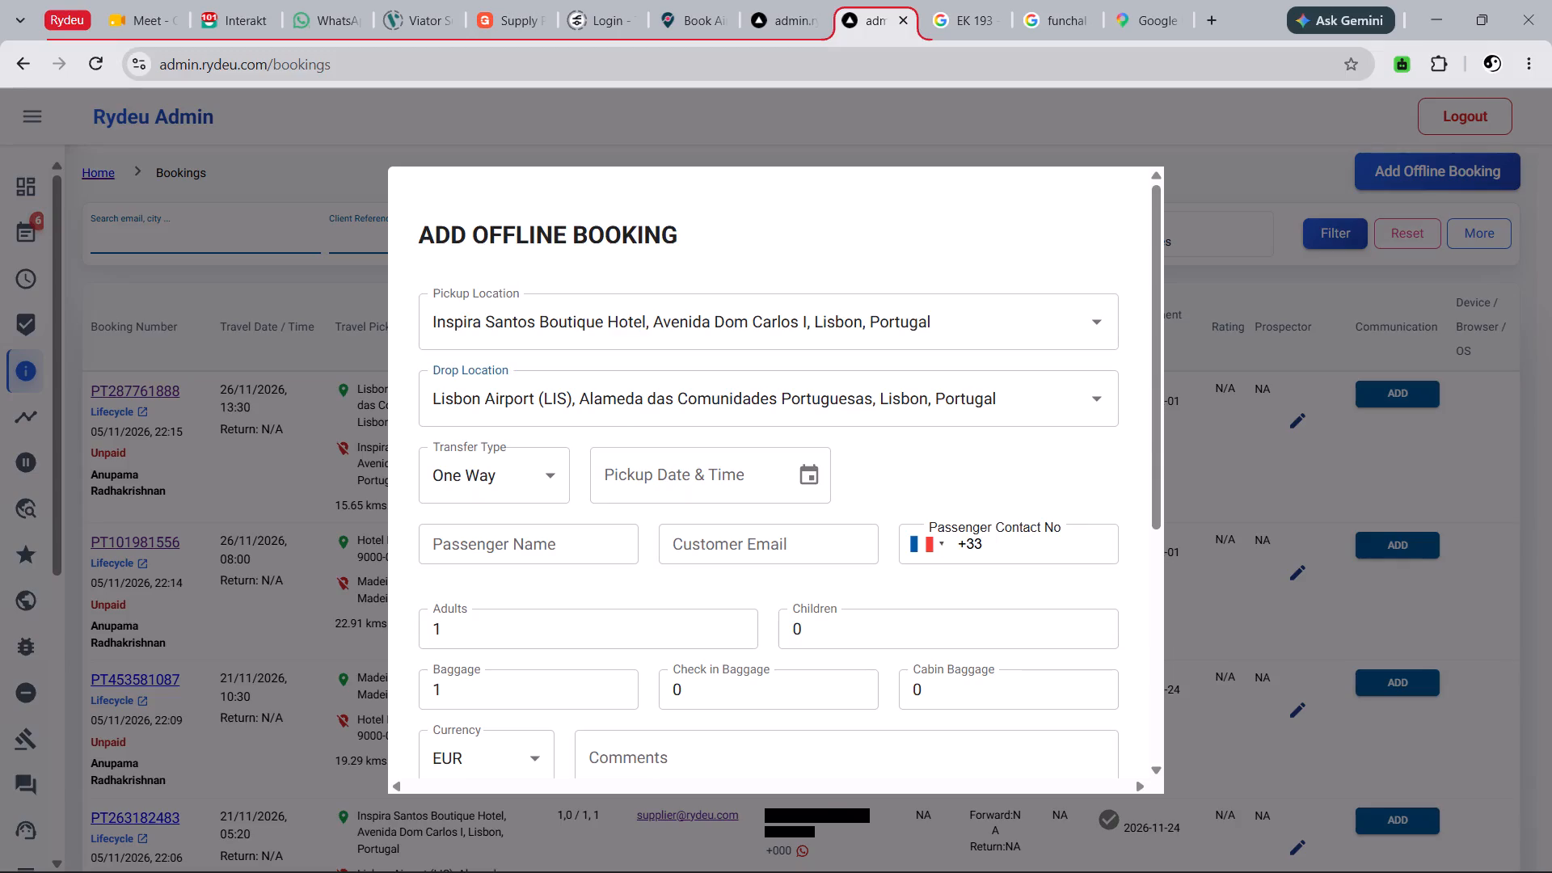
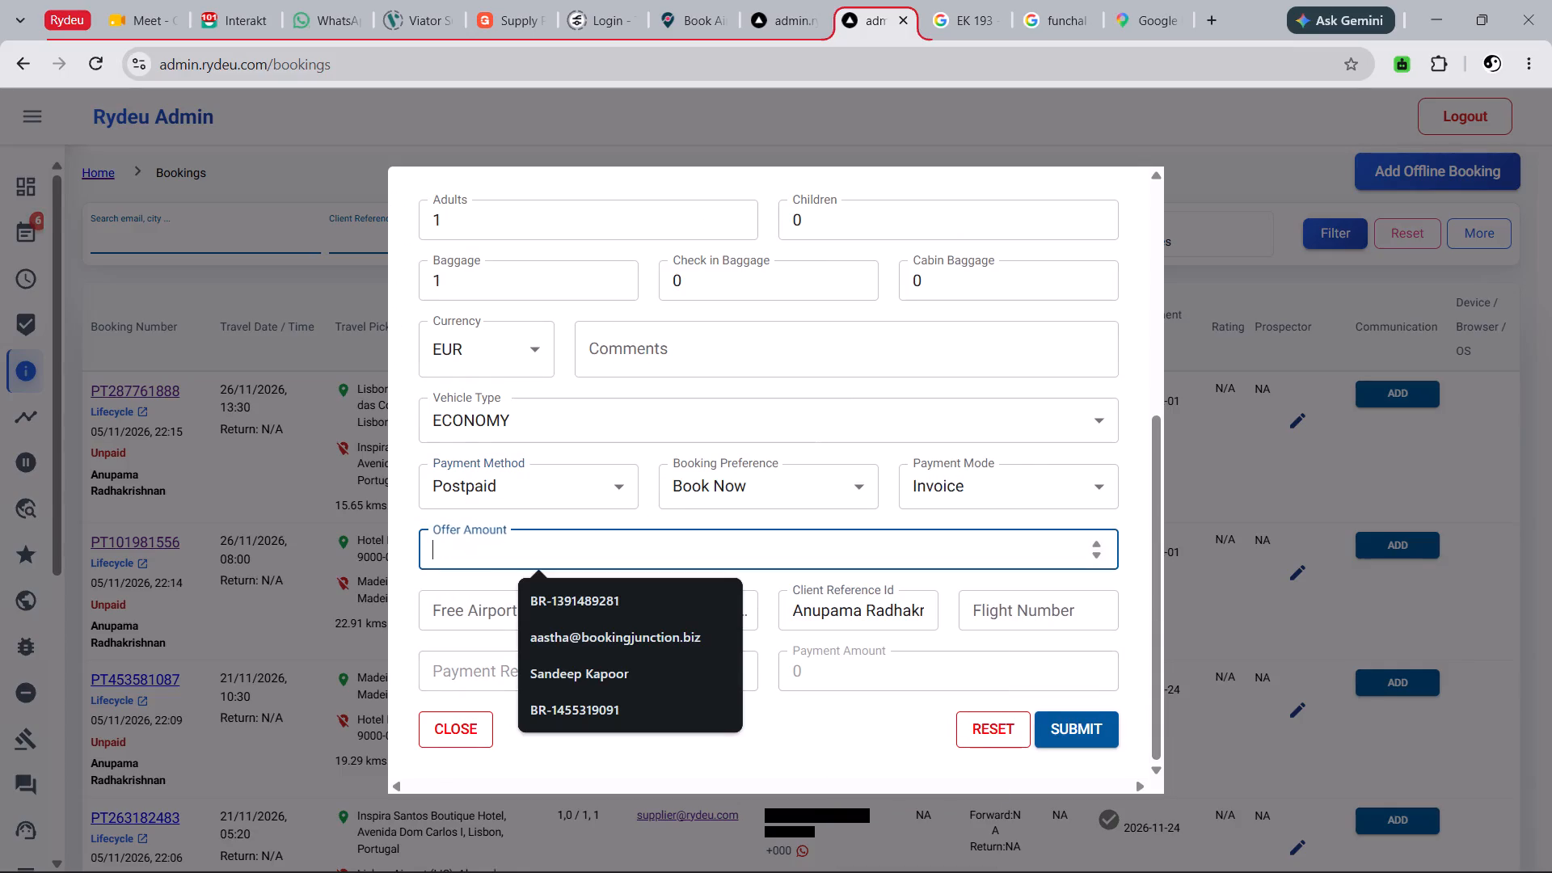
In the offline booking form, enter an offer amount of 50 and set check-in and cabin baggage to 1 each.
{"action": "type", "text": "50"}
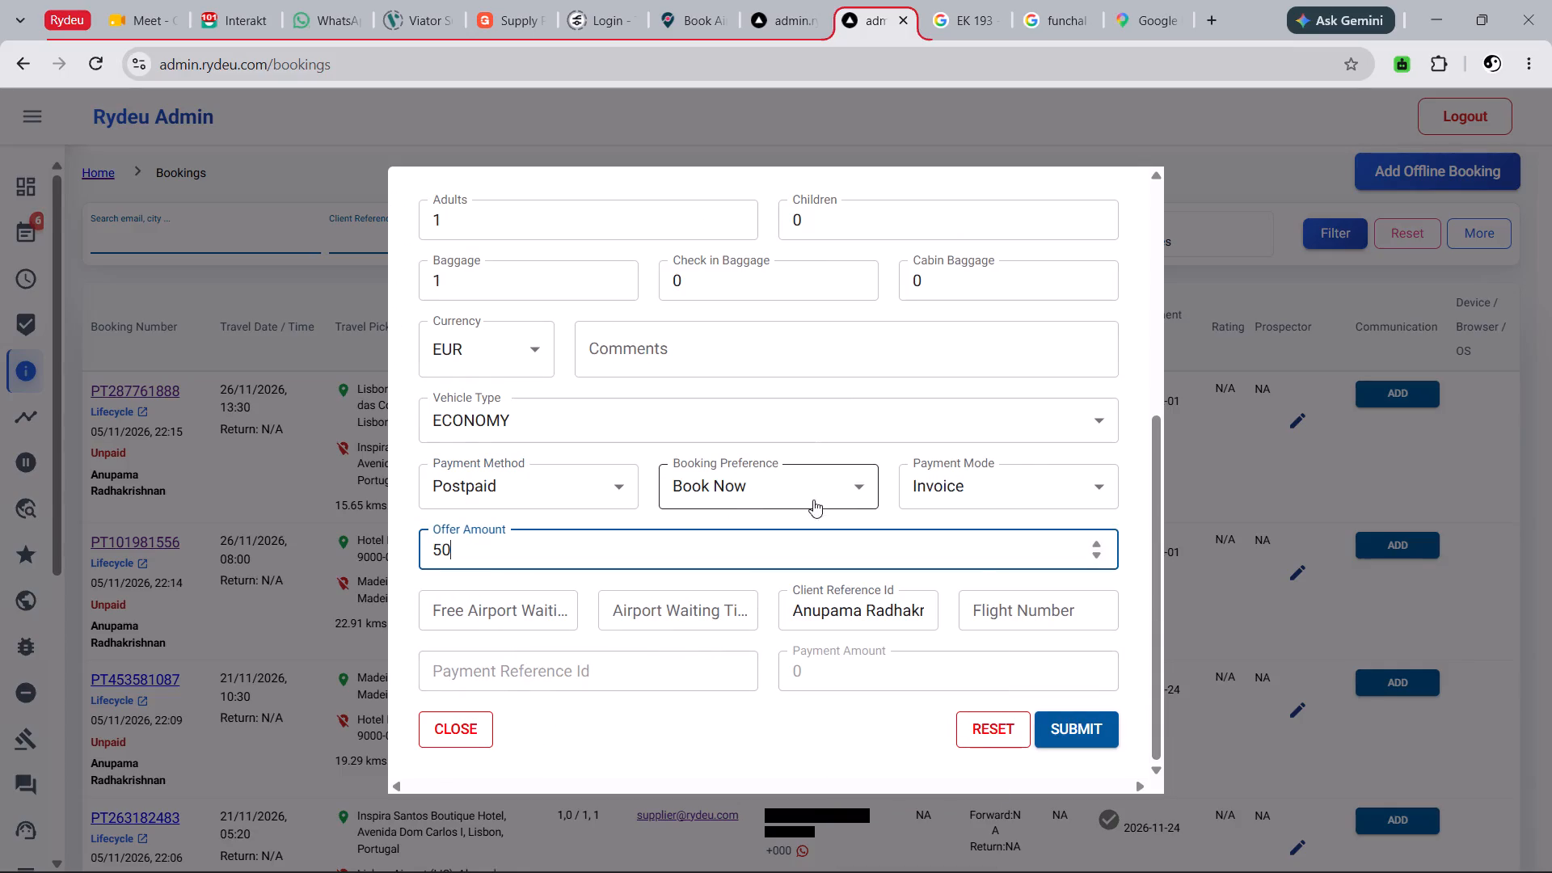
{"action": "left_click", "coordinate": [945, 601]}
{"action": "scroll", "coordinate": [839, 533], "scroll_direction": "up", "scroll_amount": 1}
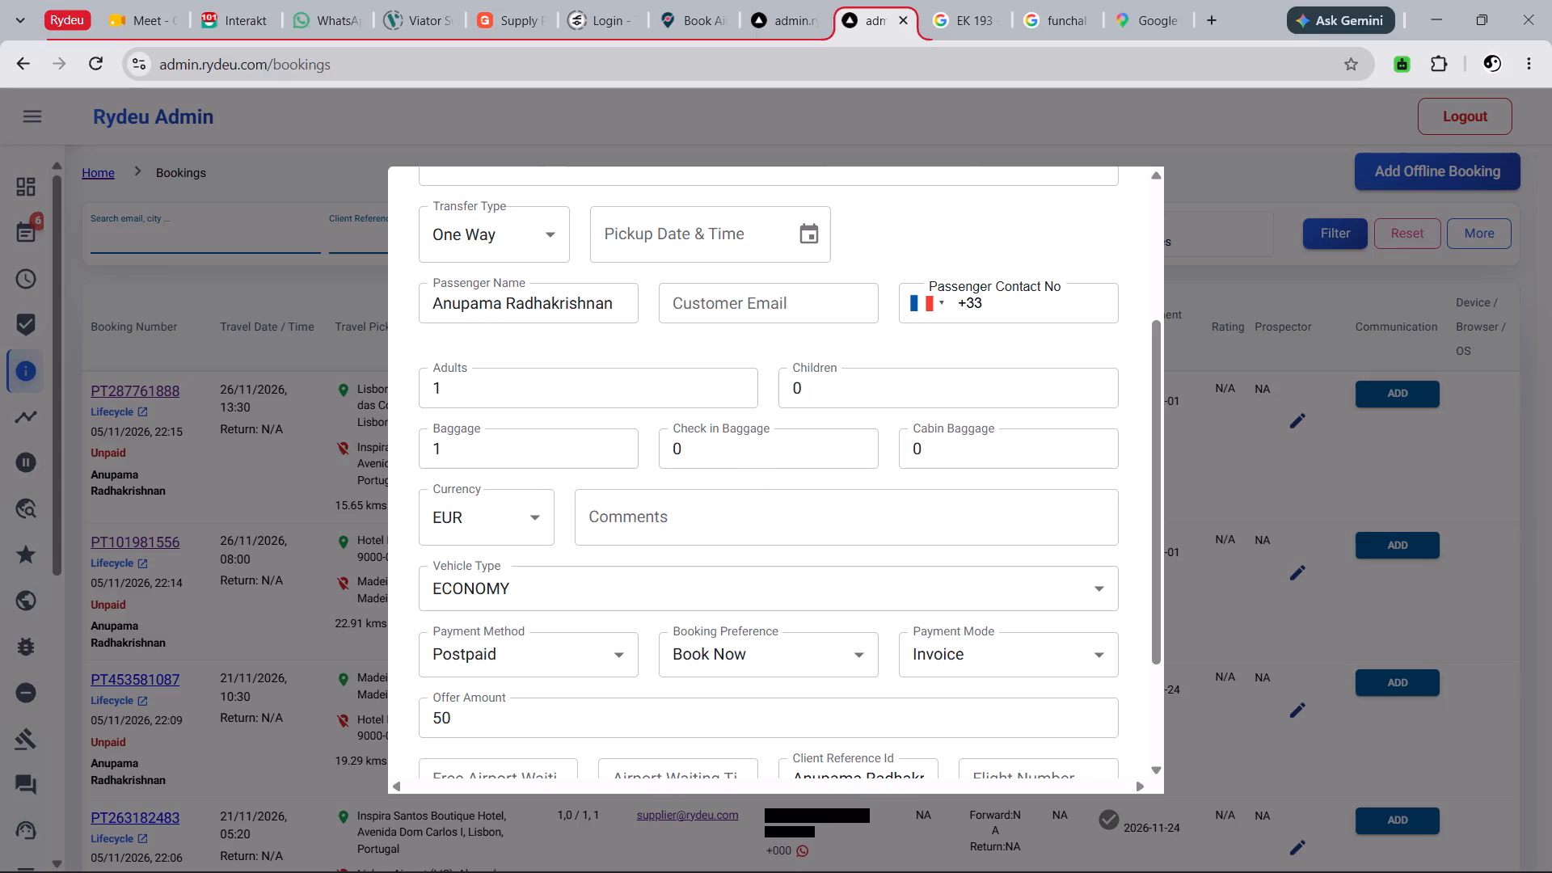
{"action": "left_click", "coordinate": [732, 456]}
{"action": "key", "text": "1"}
{"action": "left_click", "coordinate": [952, 453]}
{"action": "key", "text": "1"}
Copy the Joy n crew e-mail from the DATA sheet of the Rydeu Excel workbook into the booking's Customer Email field.
{"action": "left_click", "coordinate": [723, 312]}
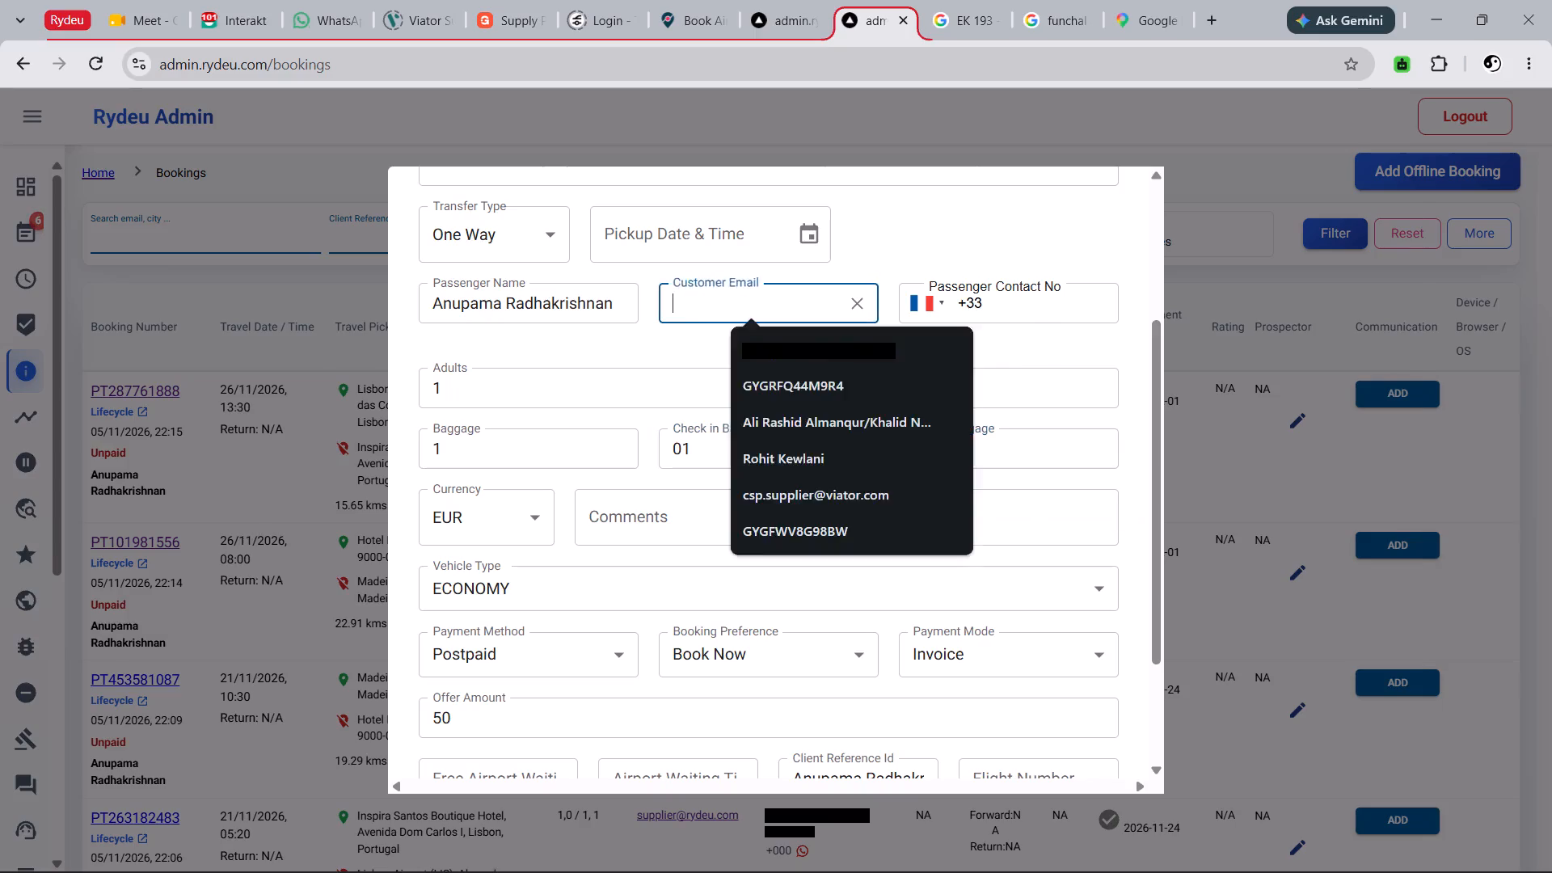
{"action": "key", "text": "alt+Tab"}
{"action": "key", "text": "alt+Tab"}
{"action": "key", "text": "alt+Tab"}
{"action": "key", "text": "ctrl+c"}
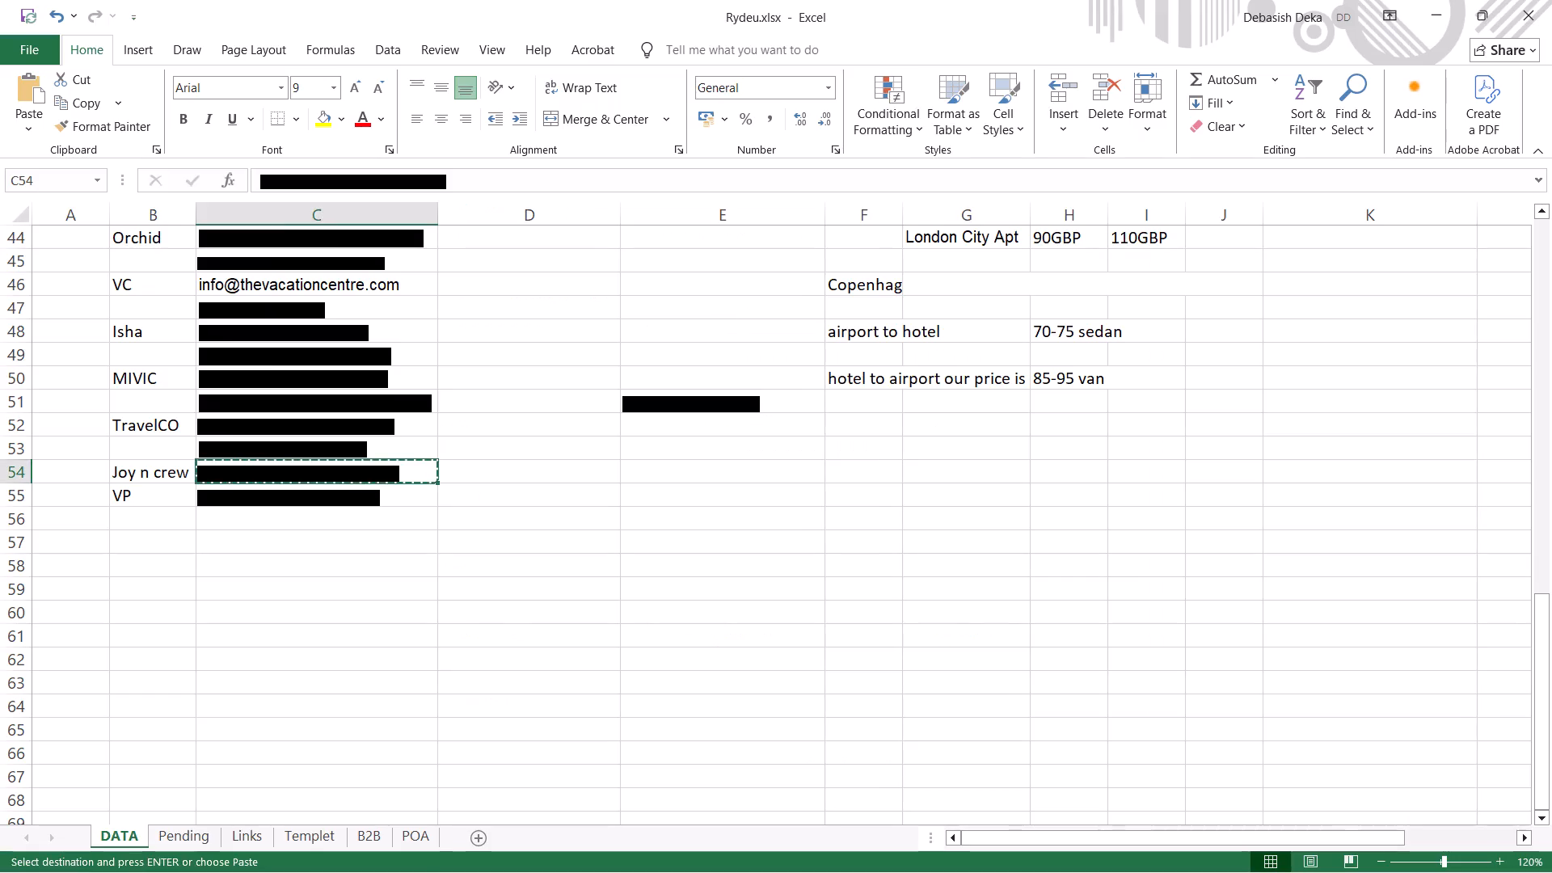
{"action": "key", "text": "alt+Tab"}
{"action": "key", "text": "ctrl+v"}
Replace the passenger contact number with the placeholder 000.
{"action": "left_click", "coordinate": [981, 305]}
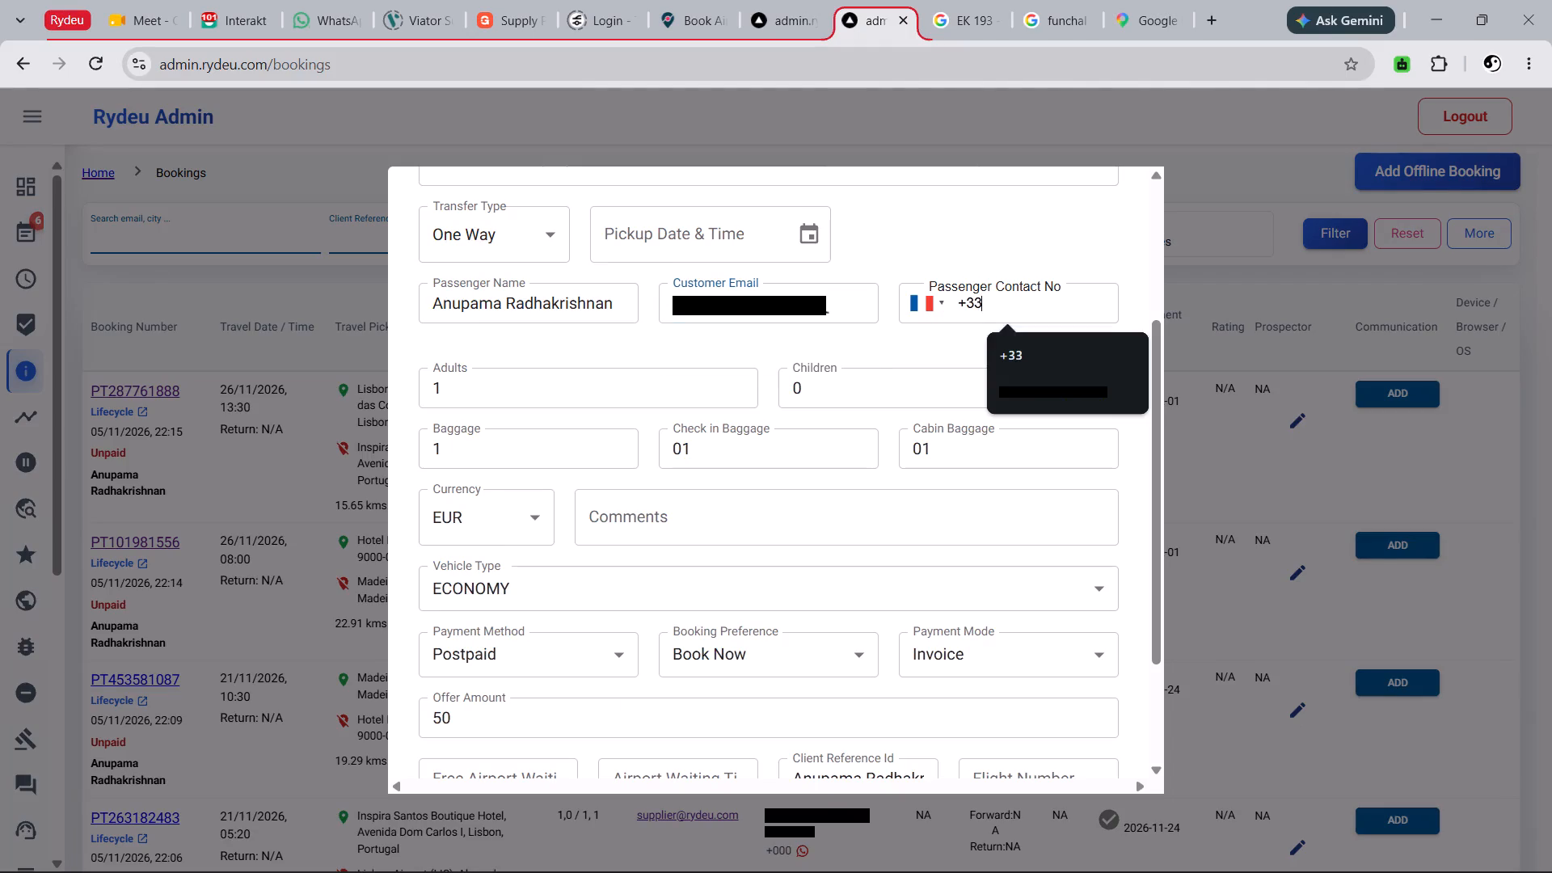
{"action": "key", "text": "ctrl+a"}
{"action": "type", "text": "000"}
{"action": "left_click", "coordinate": [912, 259]}
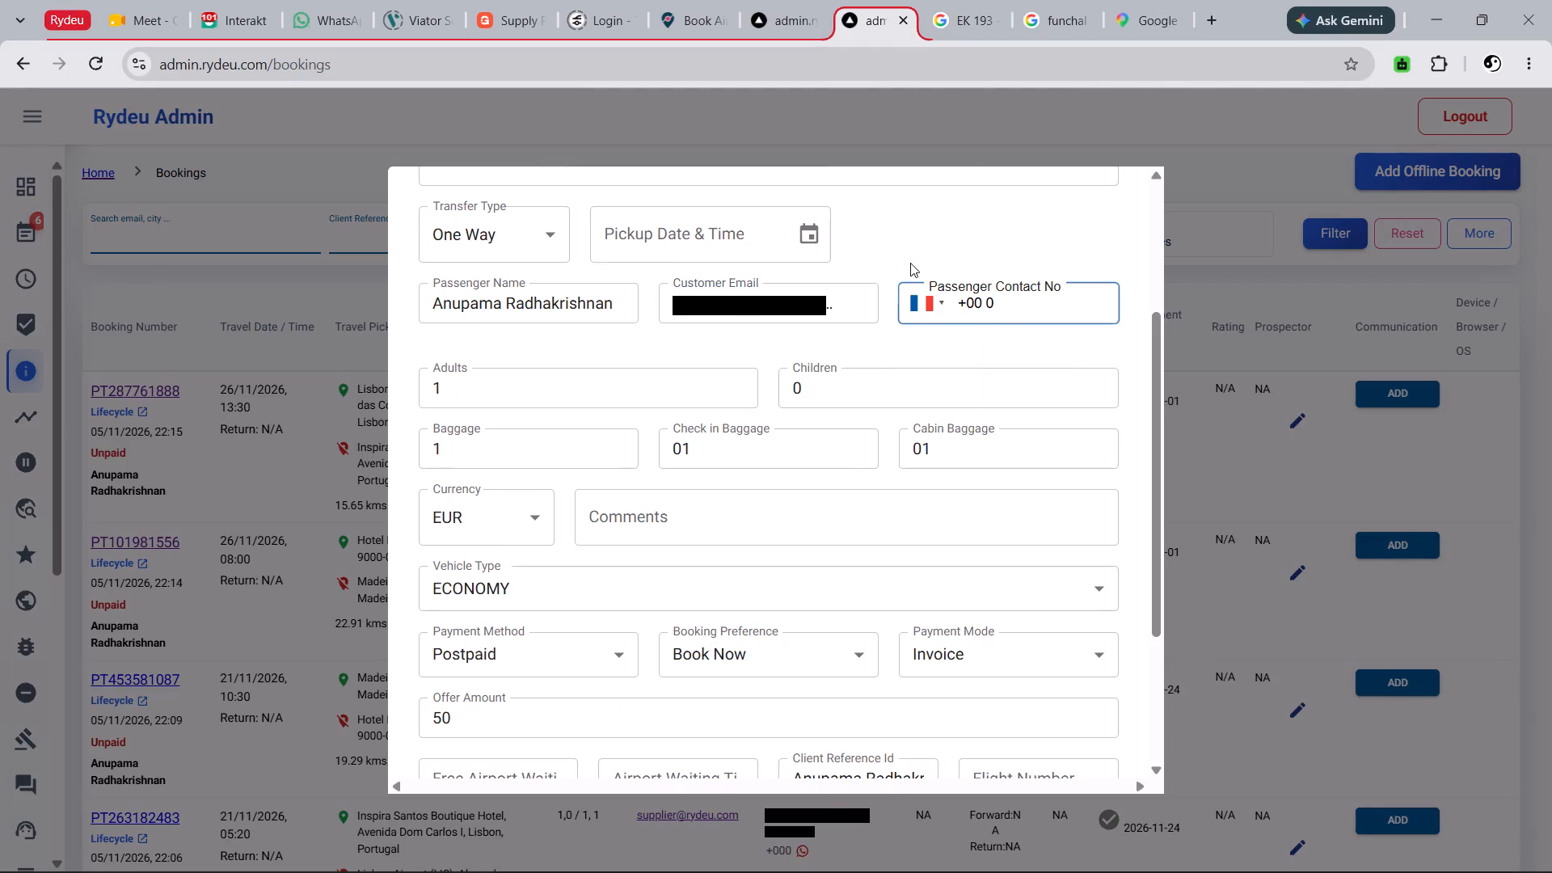
Turn off Send Confirmation Email to Customer for this booking.
{"action": "scroll", "coordinate": [889, 324], "scroll_direction": "down", "scroll_amount": 1}
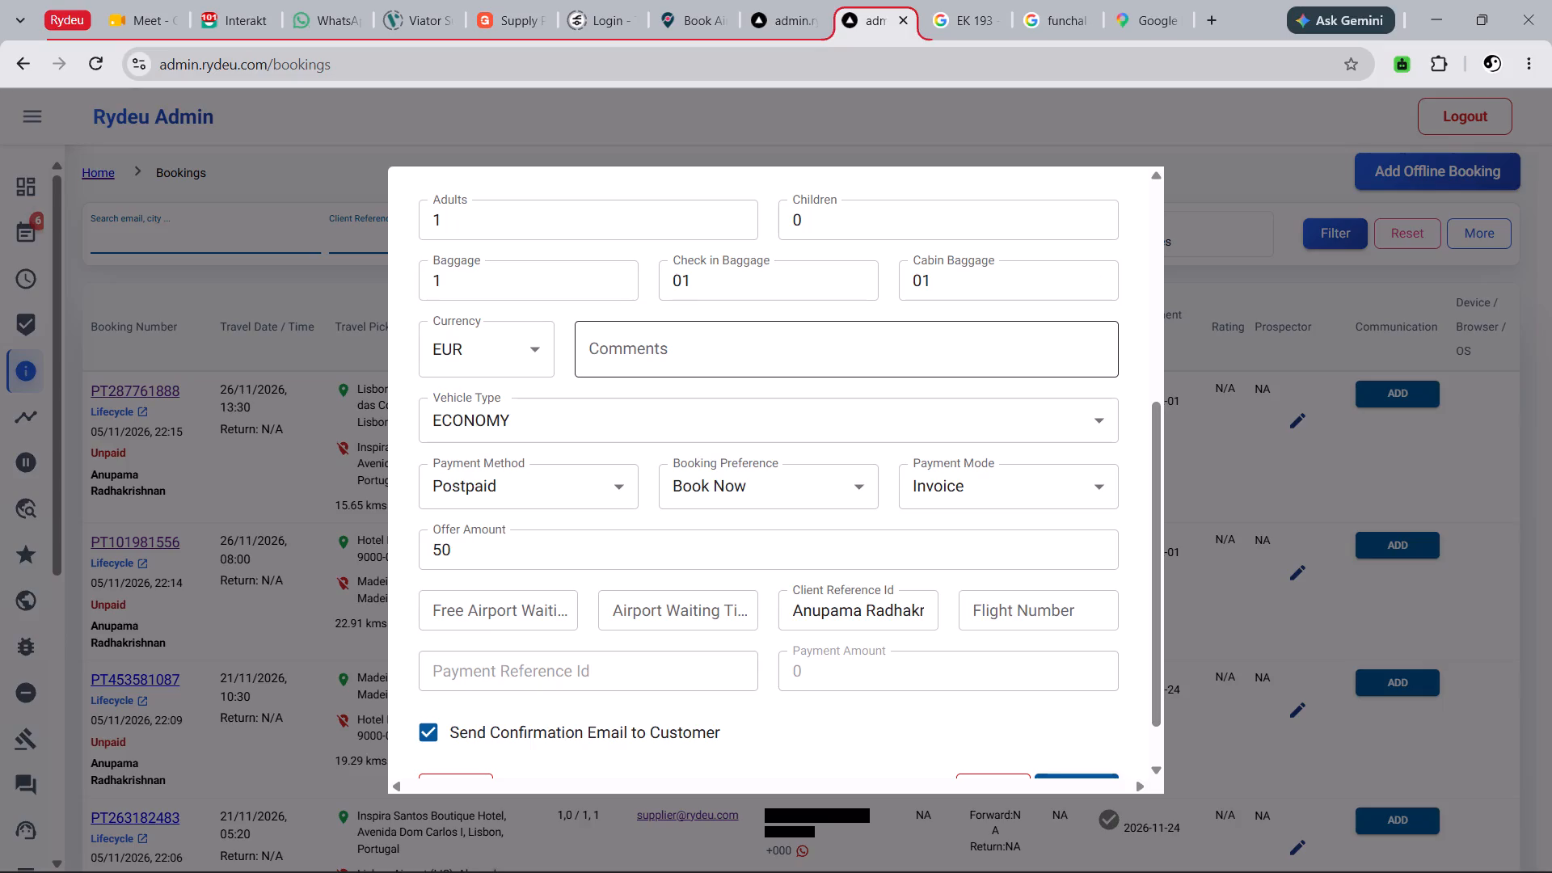
{"action": "left_click", "coordinate": [503, 742]}
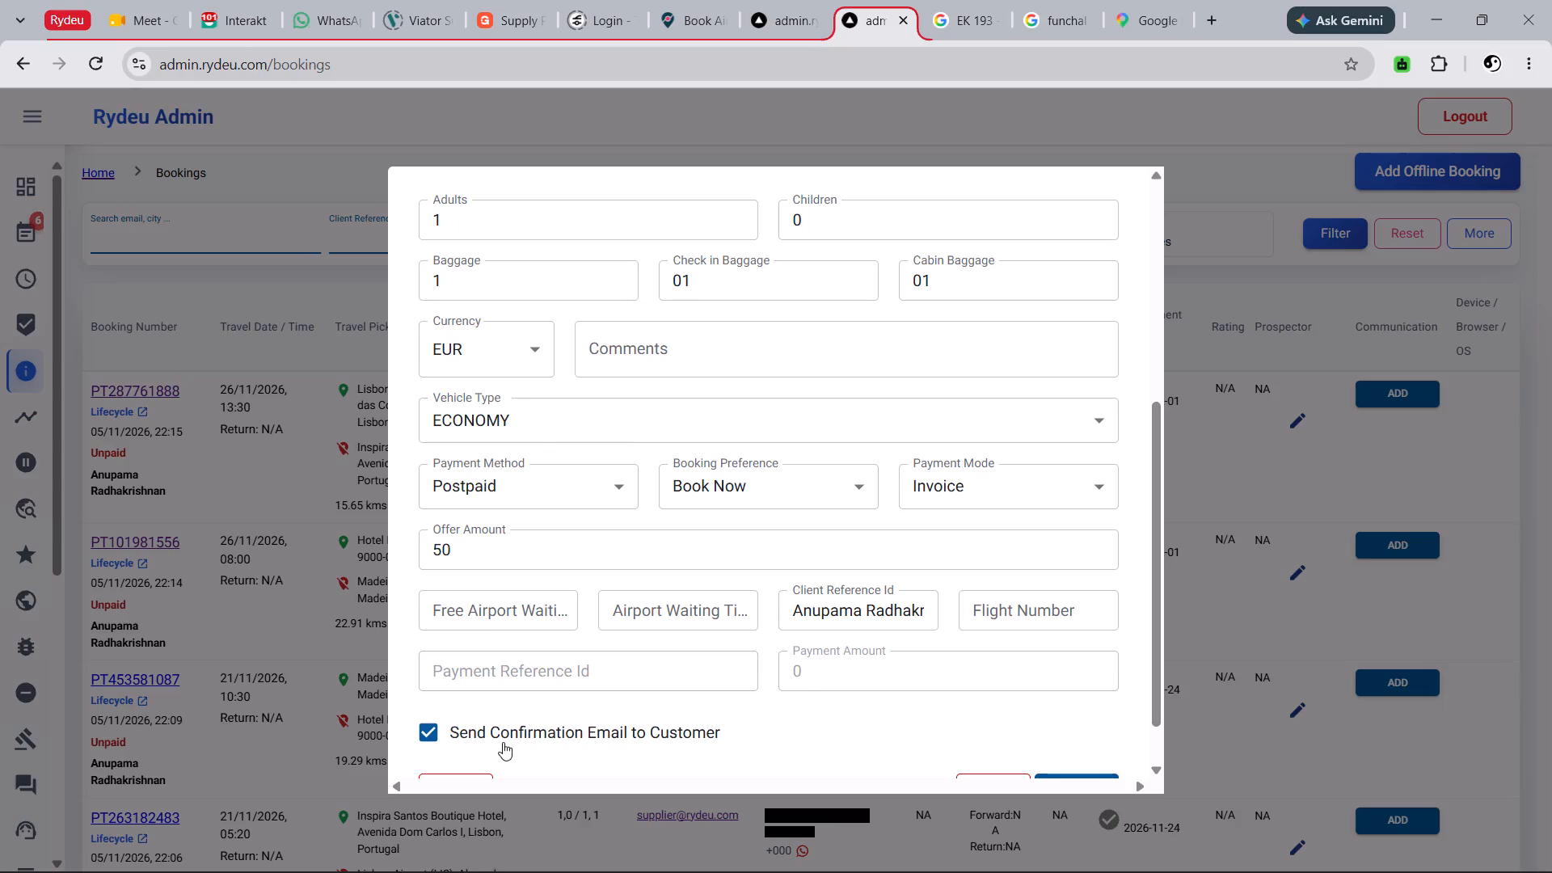
{"action": "left_click", "coordinate": [765, 633]}
Enter EK 192 as the flight number, checking it against the flight line in the Notepad notes.
{"action": "left_click", "coordinate": [997, 618]}
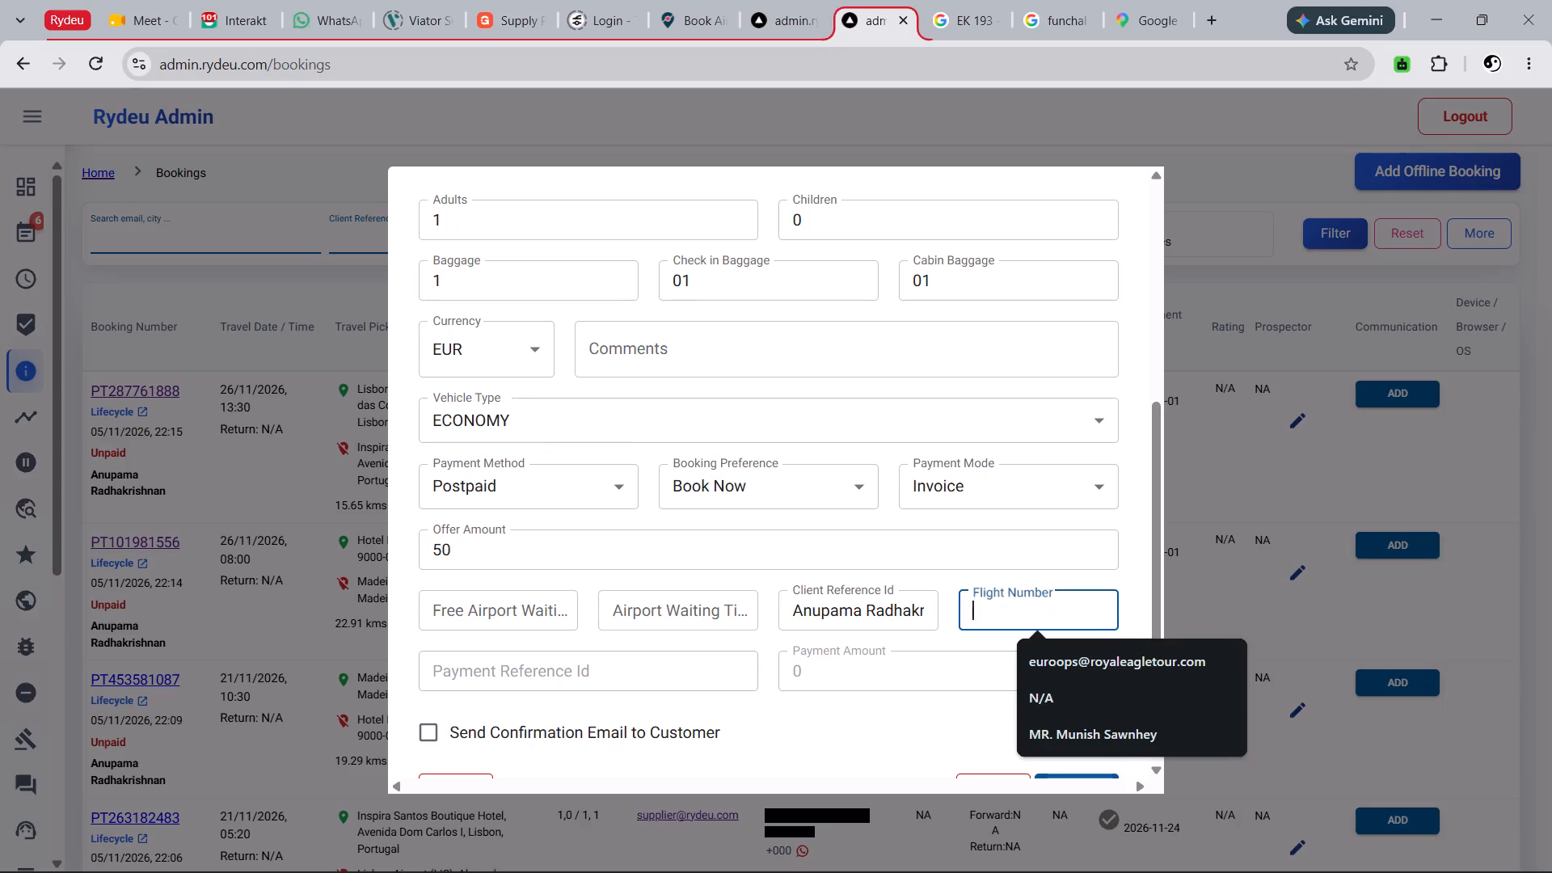
{"action": "key", "text": "alt+Tab"}
{"action": "key", "text": "alt+Tab"}
{"action": "key", "text": "alt+Tab"}
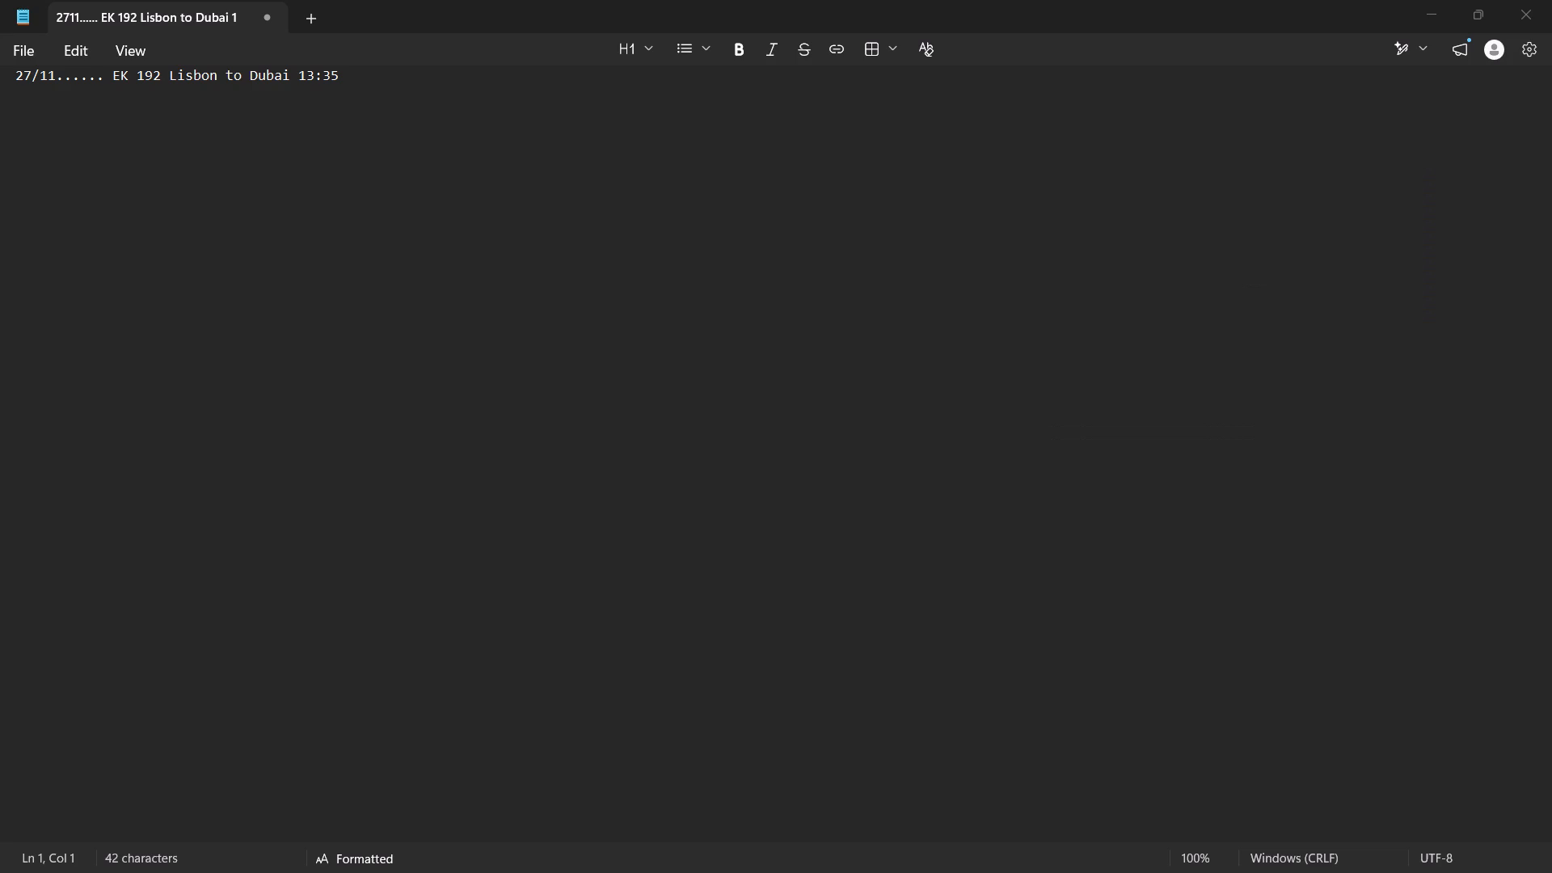
{"action": "key", "text": "alt+Tab"}
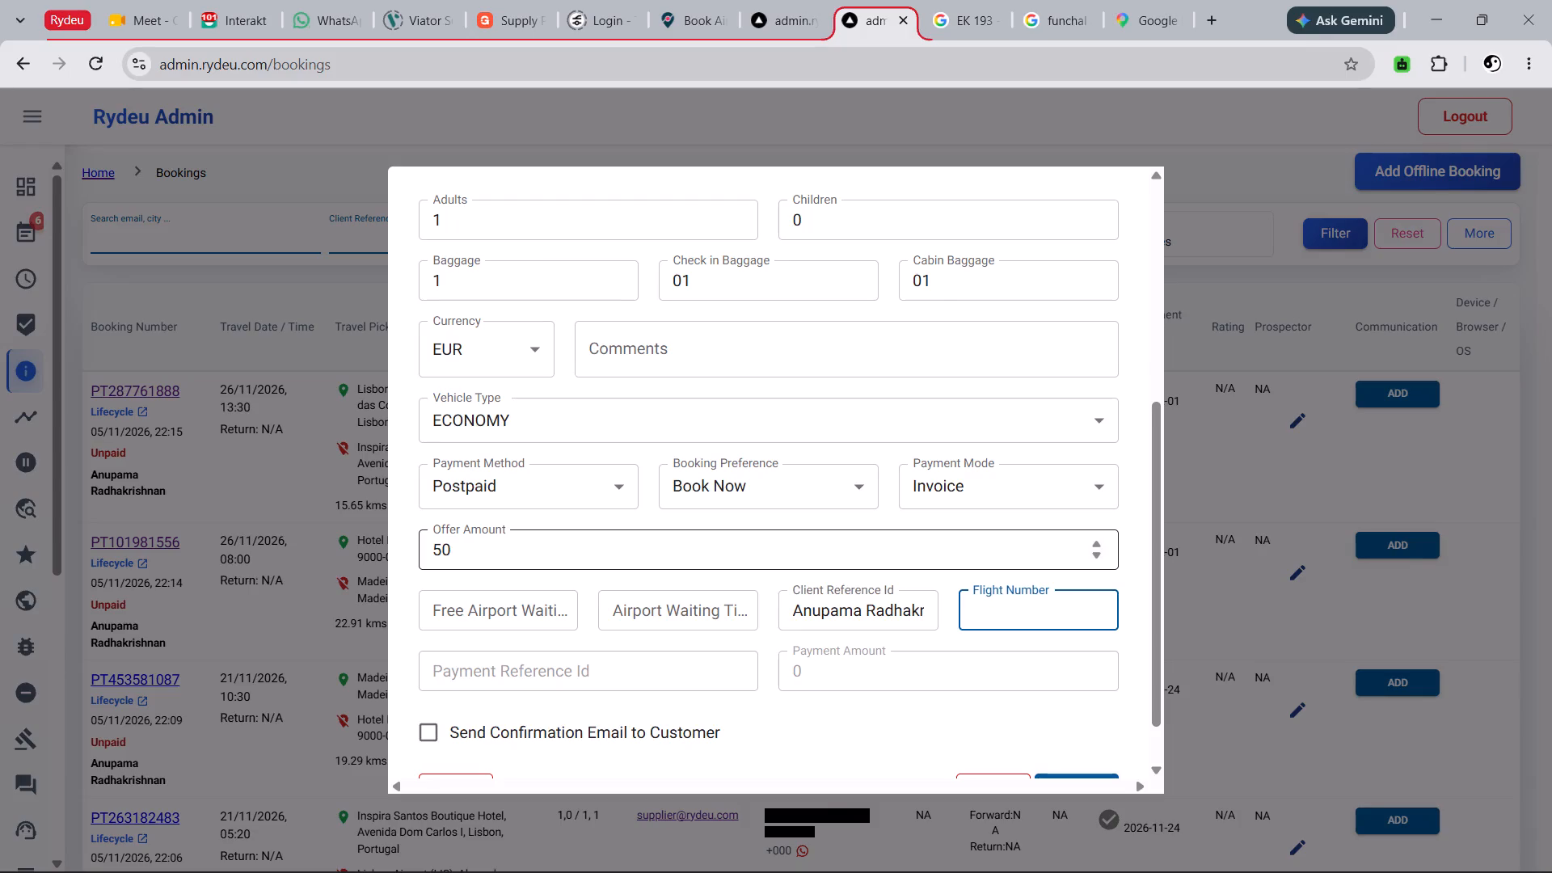
{"action": "type", "text": "EK"}
{"action": "key", "text": "space"}
{"action": "key", "text": "alt+Tab"}
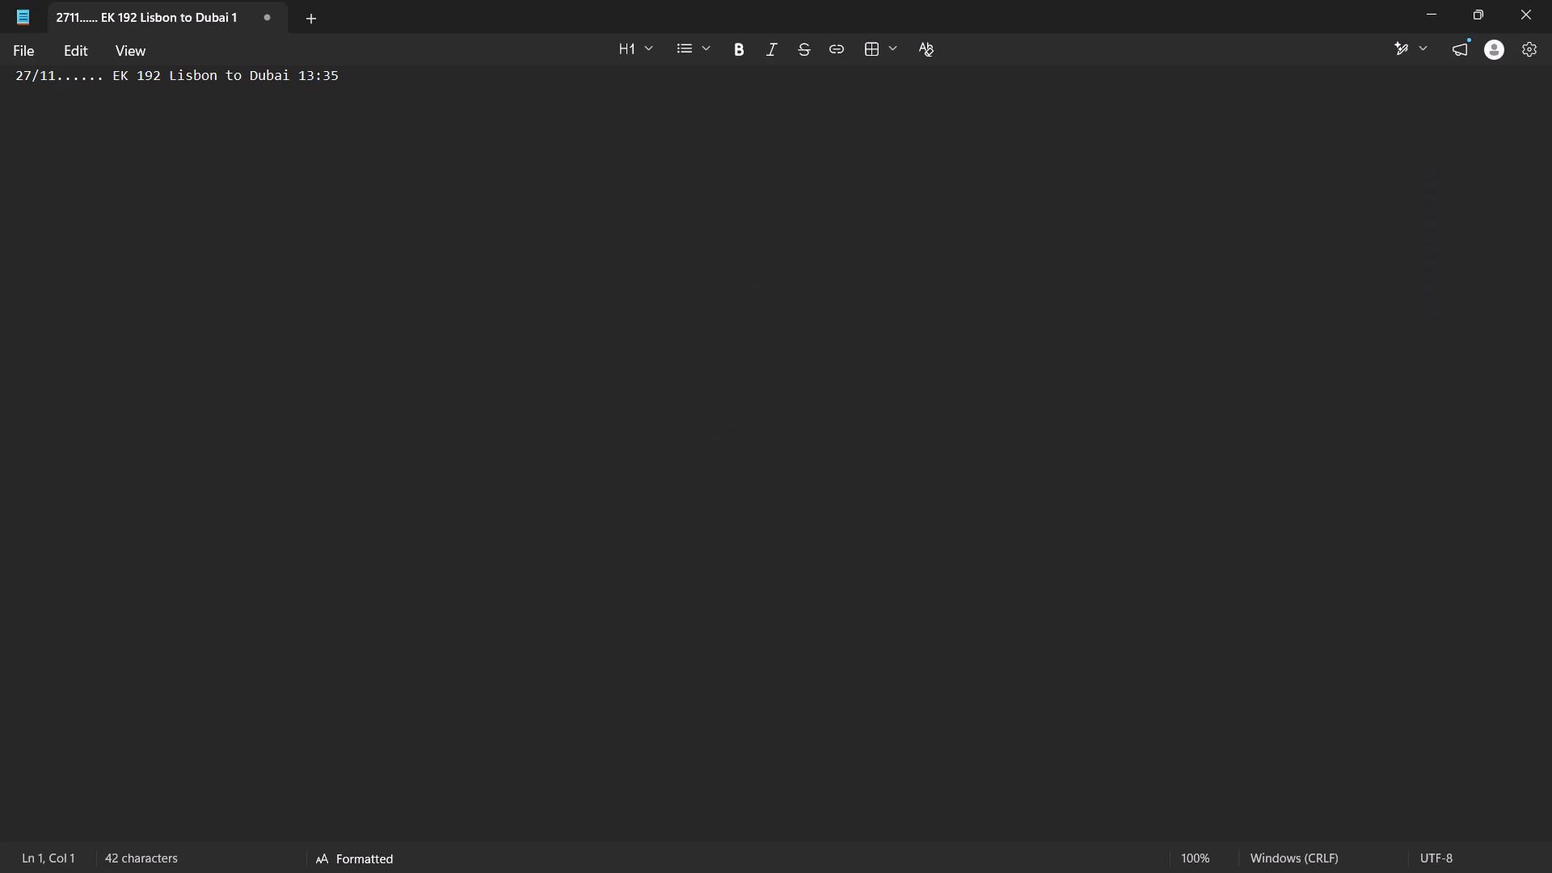
{"action": "key", "text": "alt+Tab"}
{"action": "type", "text": "192"}
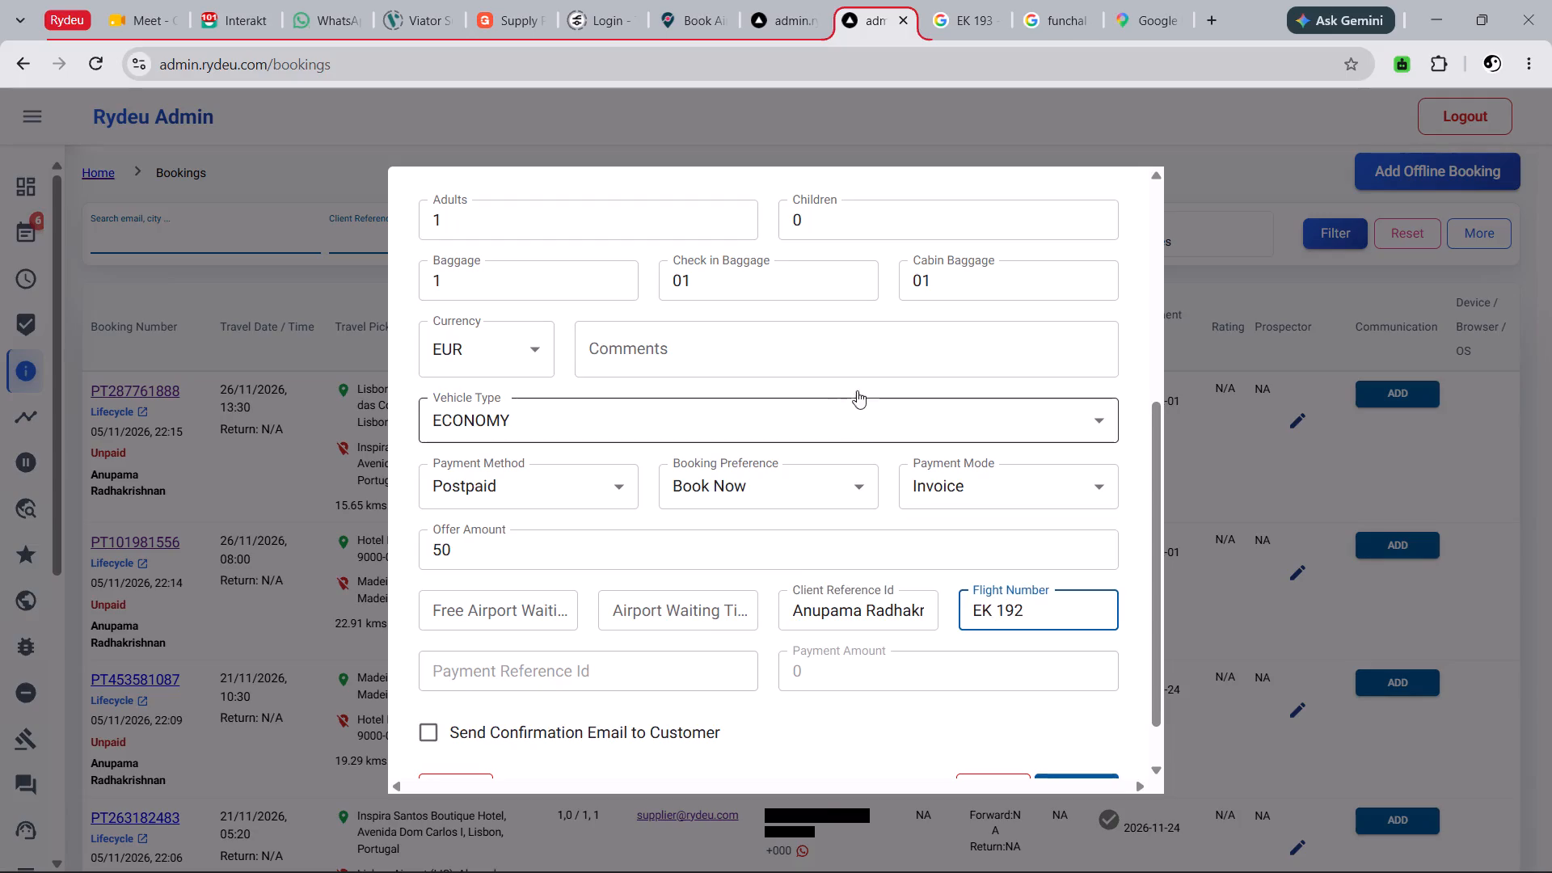
{"action": "left_click", "coordinate": [1133, 496]}
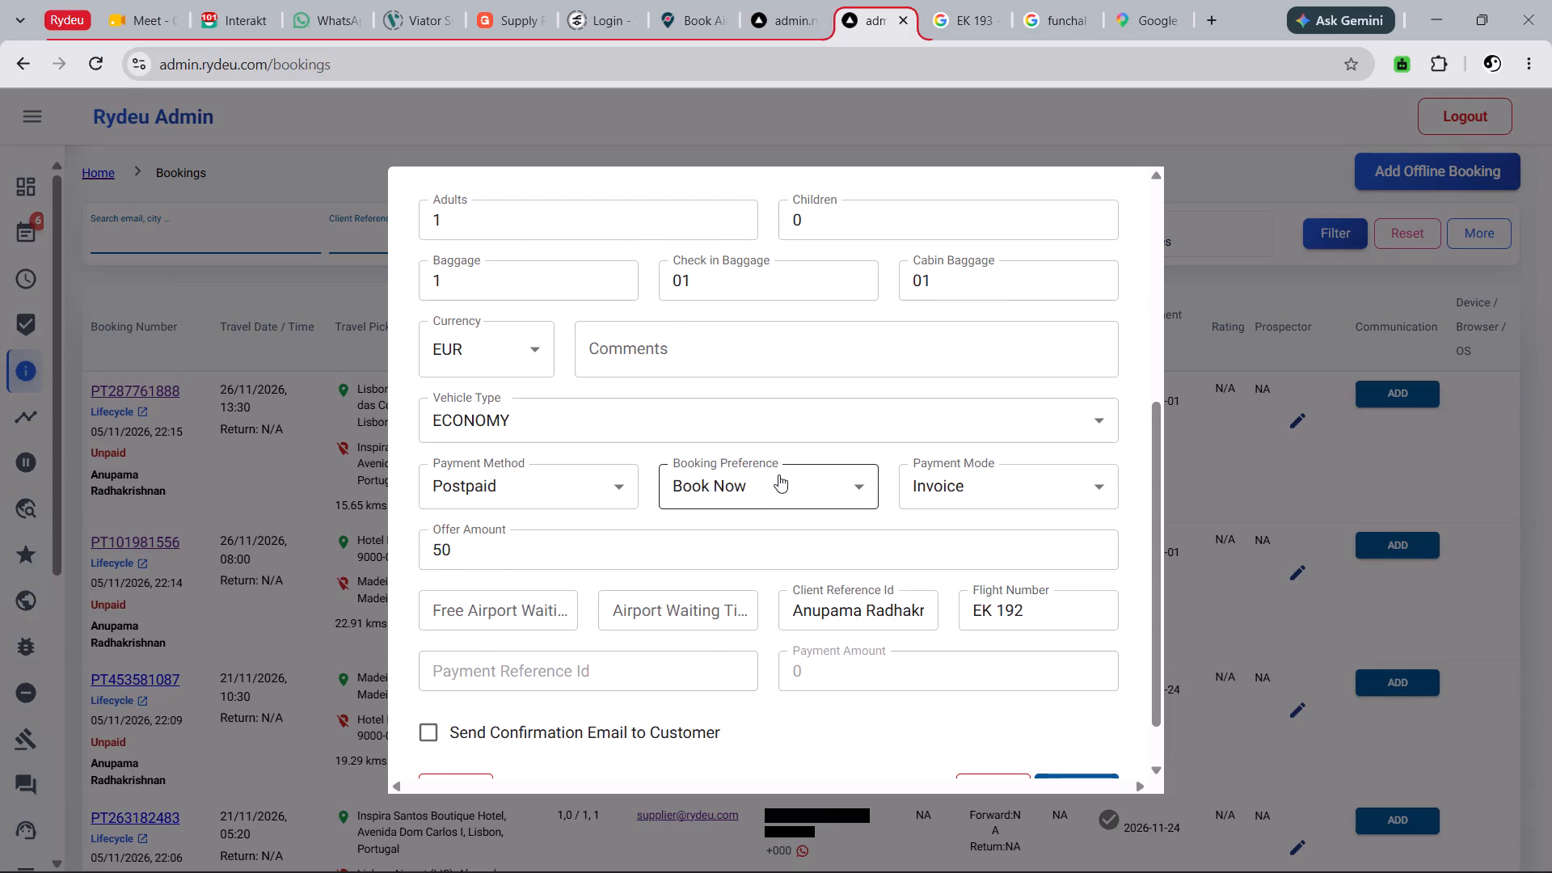
Set the pickup date to 27 November 2026, checking the date in the Notepad notes.
{"action": "scroll", "coordinate": [778, 474], "scroll_direction": "up", "scroll_amount": 1}
{"action": "scroll", "coordinate": [841, 442], "scroll_direction": "up", "scroll_amount": 2}
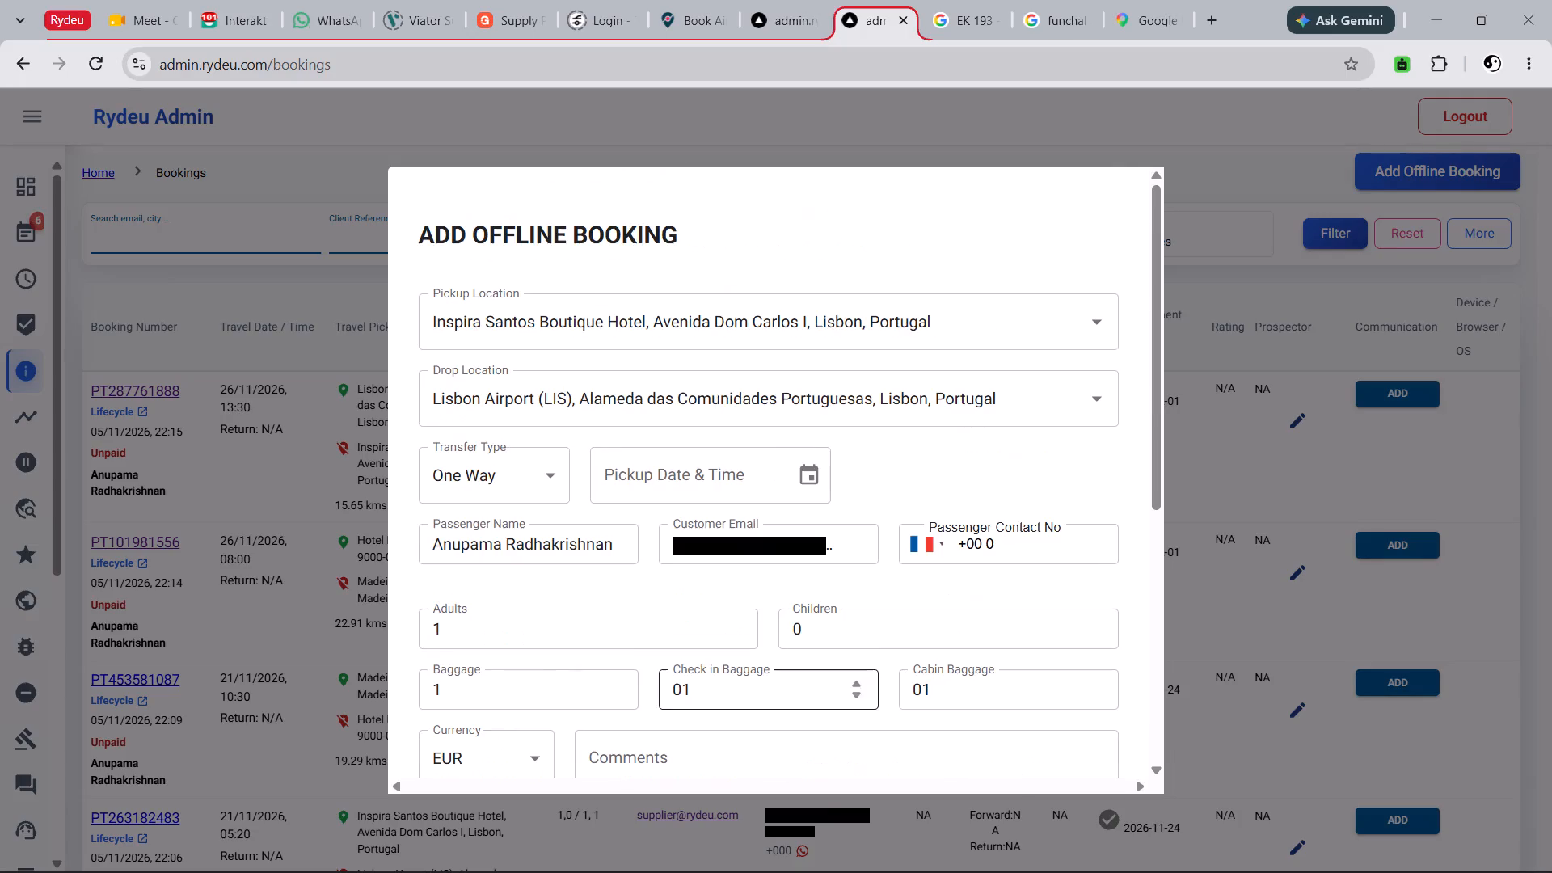
{"action": "scroll", "coordinate": [841, 442], "scroll_direction": "up", "scroll_amount": 1}
{"action": "left_click", "coordinate": [808, 474]}
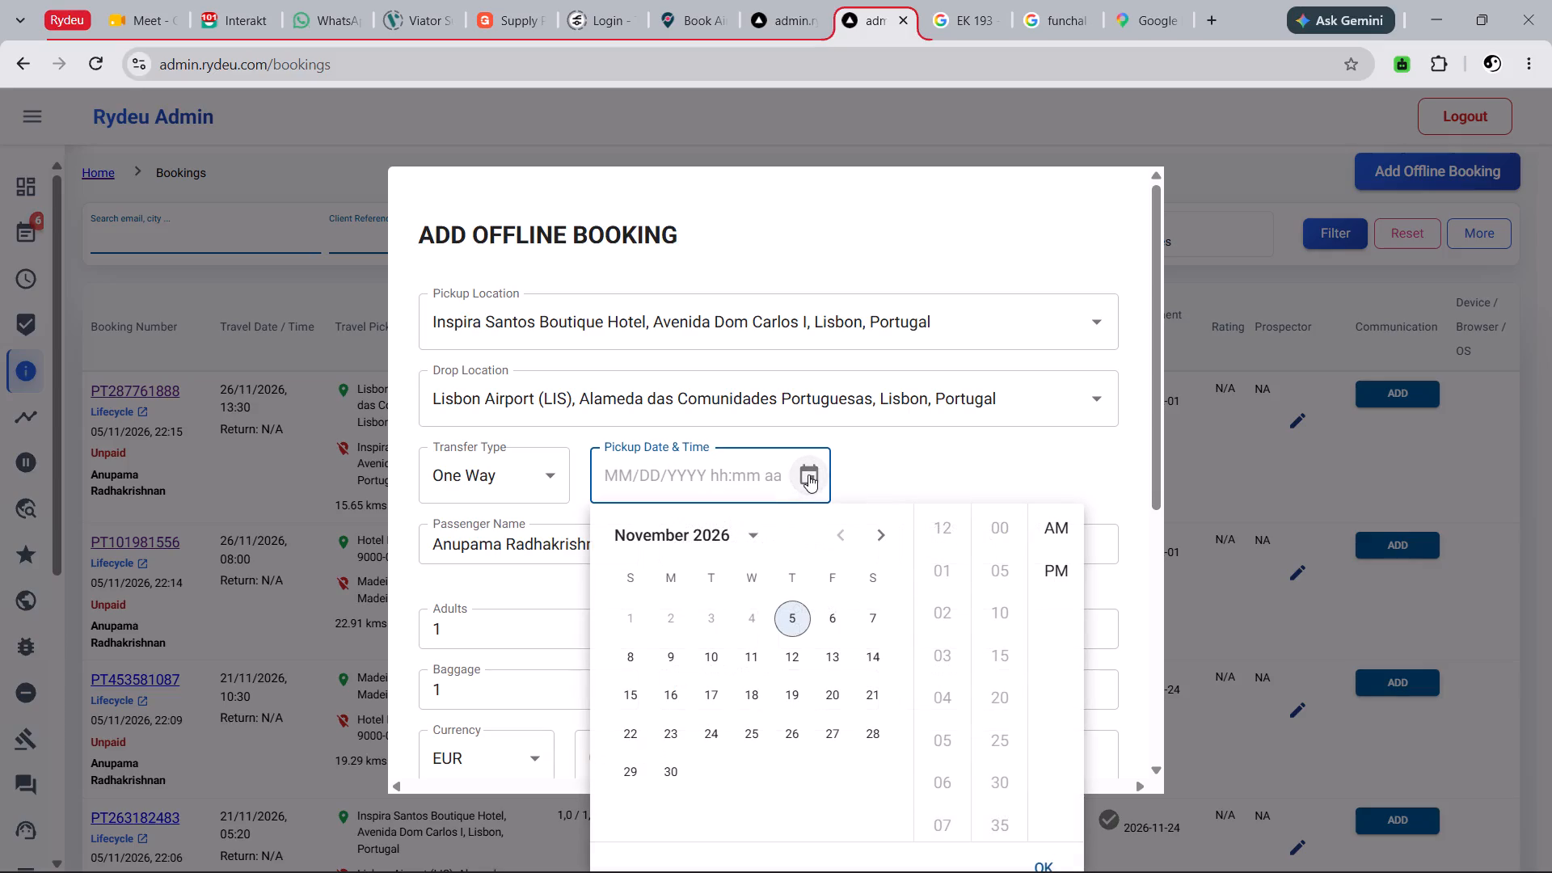
{"action": "key", "text": "alt+Tab"}
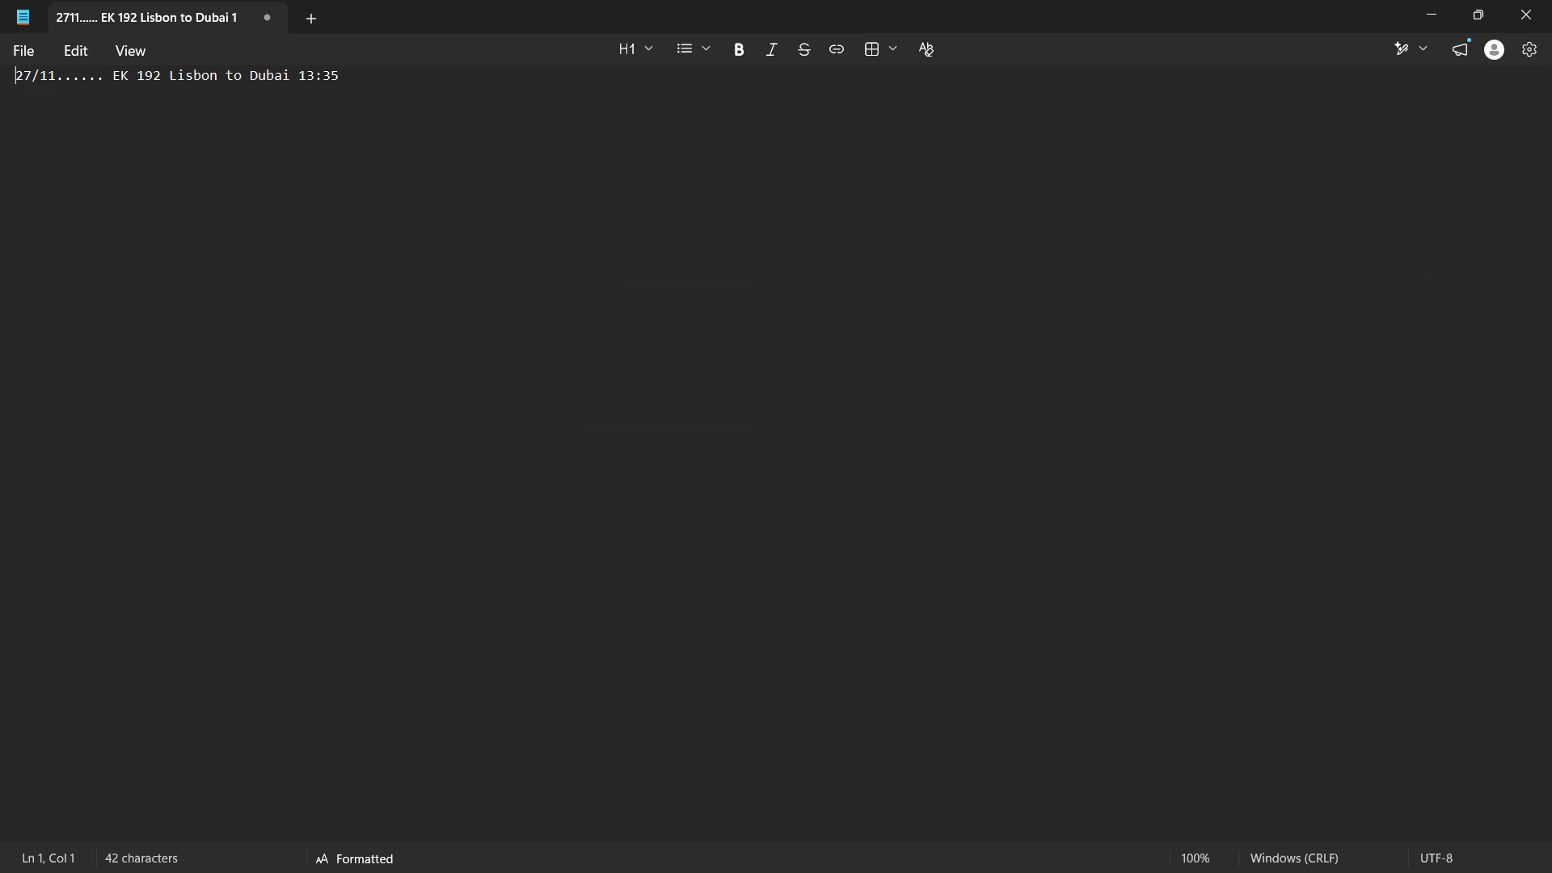
{"action": "key", "text": "alt+Tab"}
{"action": "left_click", "coordinate": [835, 734]}
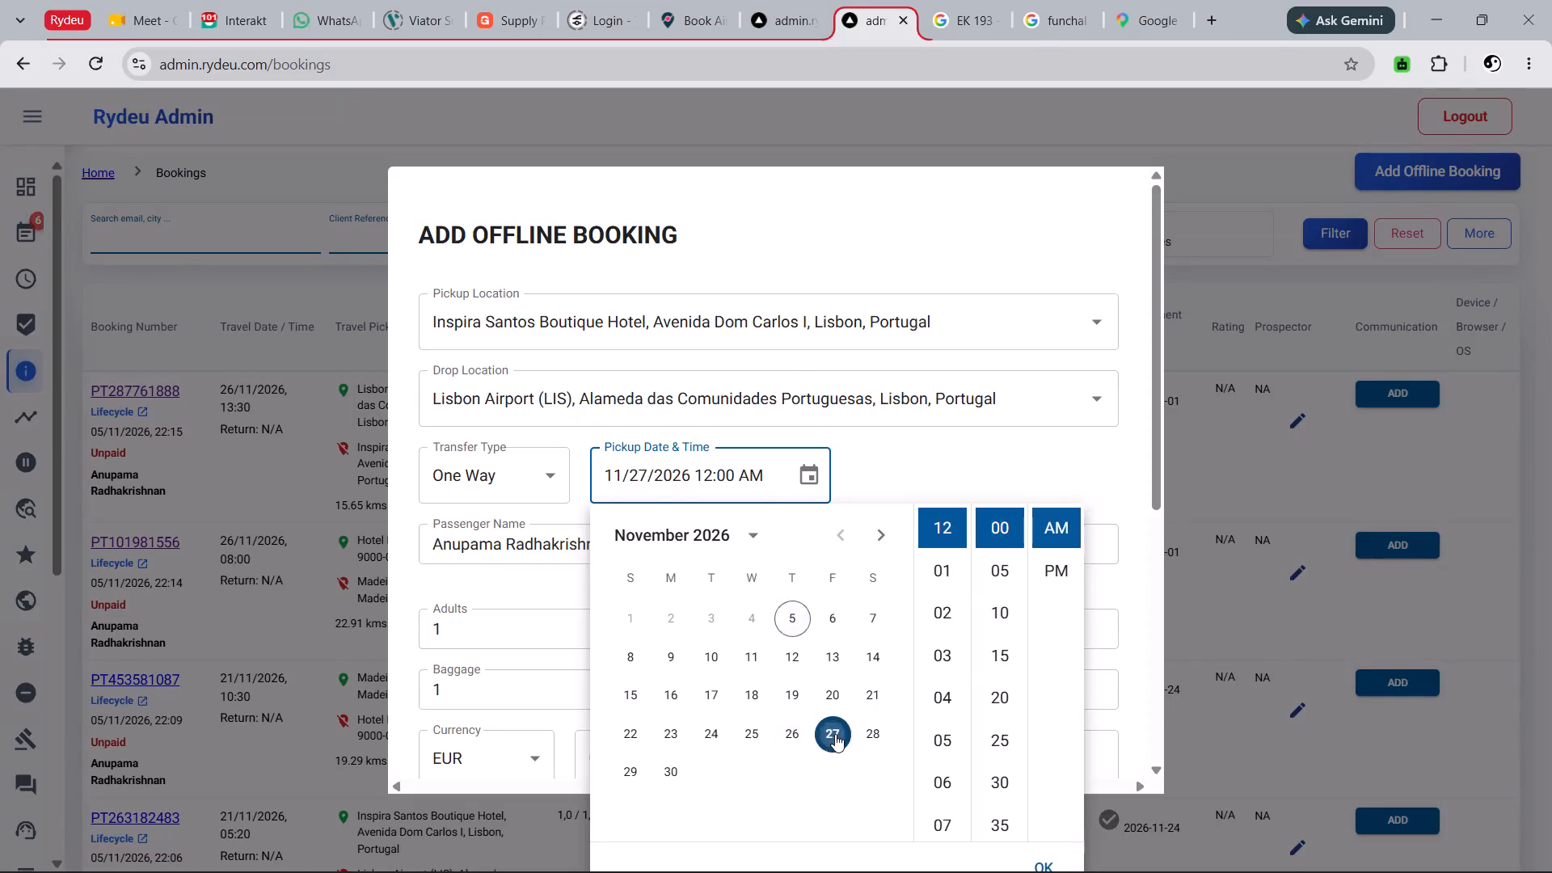
Delete the remaining EK 192 flight line from the Notepad notes and close Notepad.
{"action": "key", "text": "alt+Tab"}
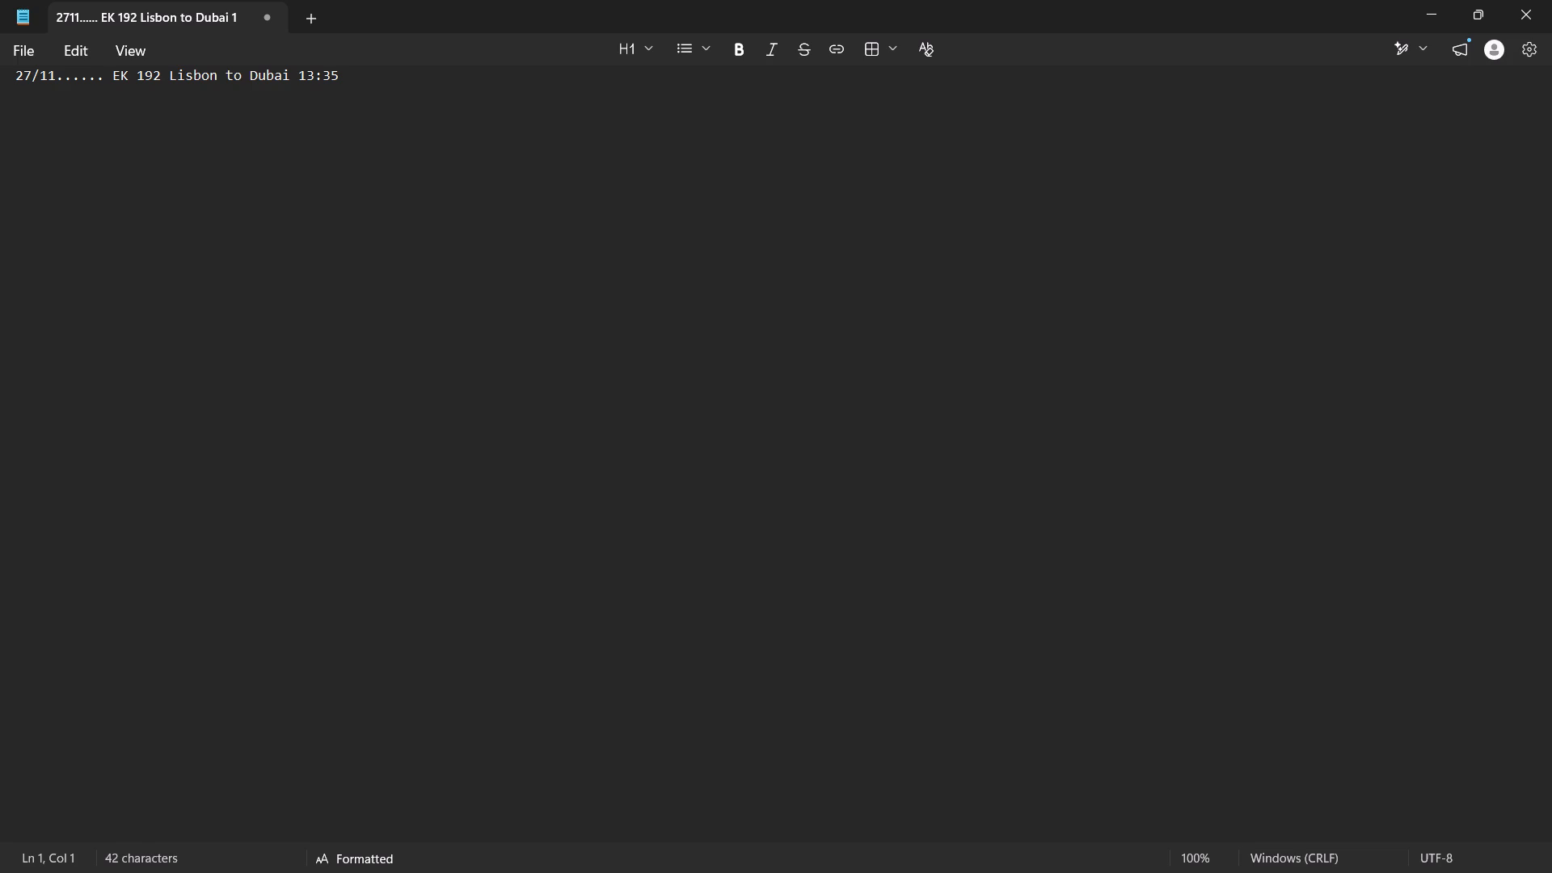
{"action": "key", "text": "ctrl+a"}
{"action": "key", "text": "Delete"}
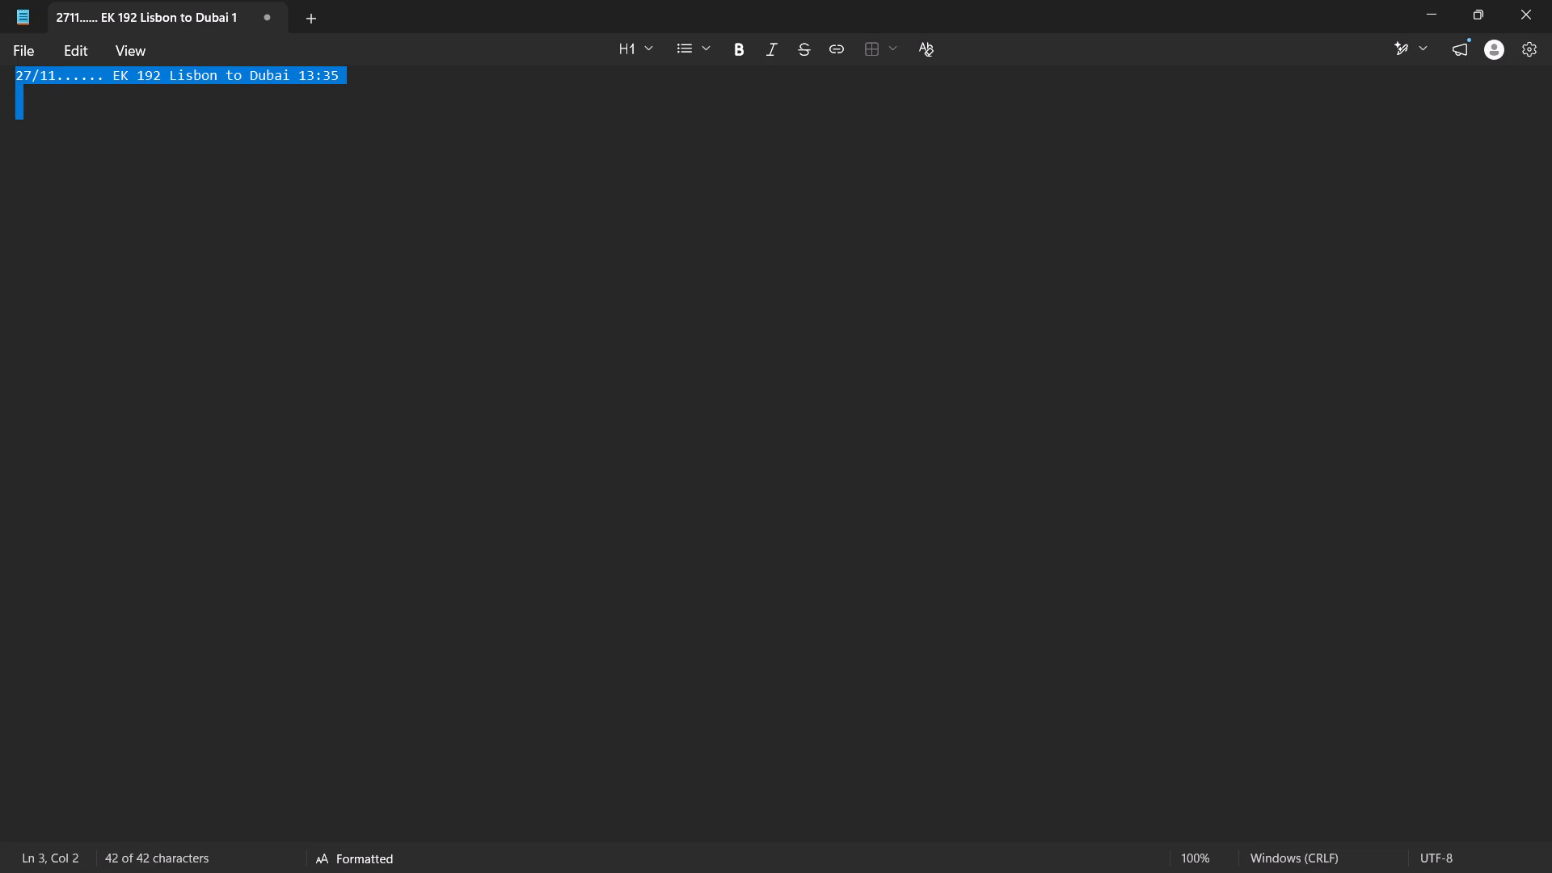
{"action": "left_click", "coordinate": [1551, 0]}
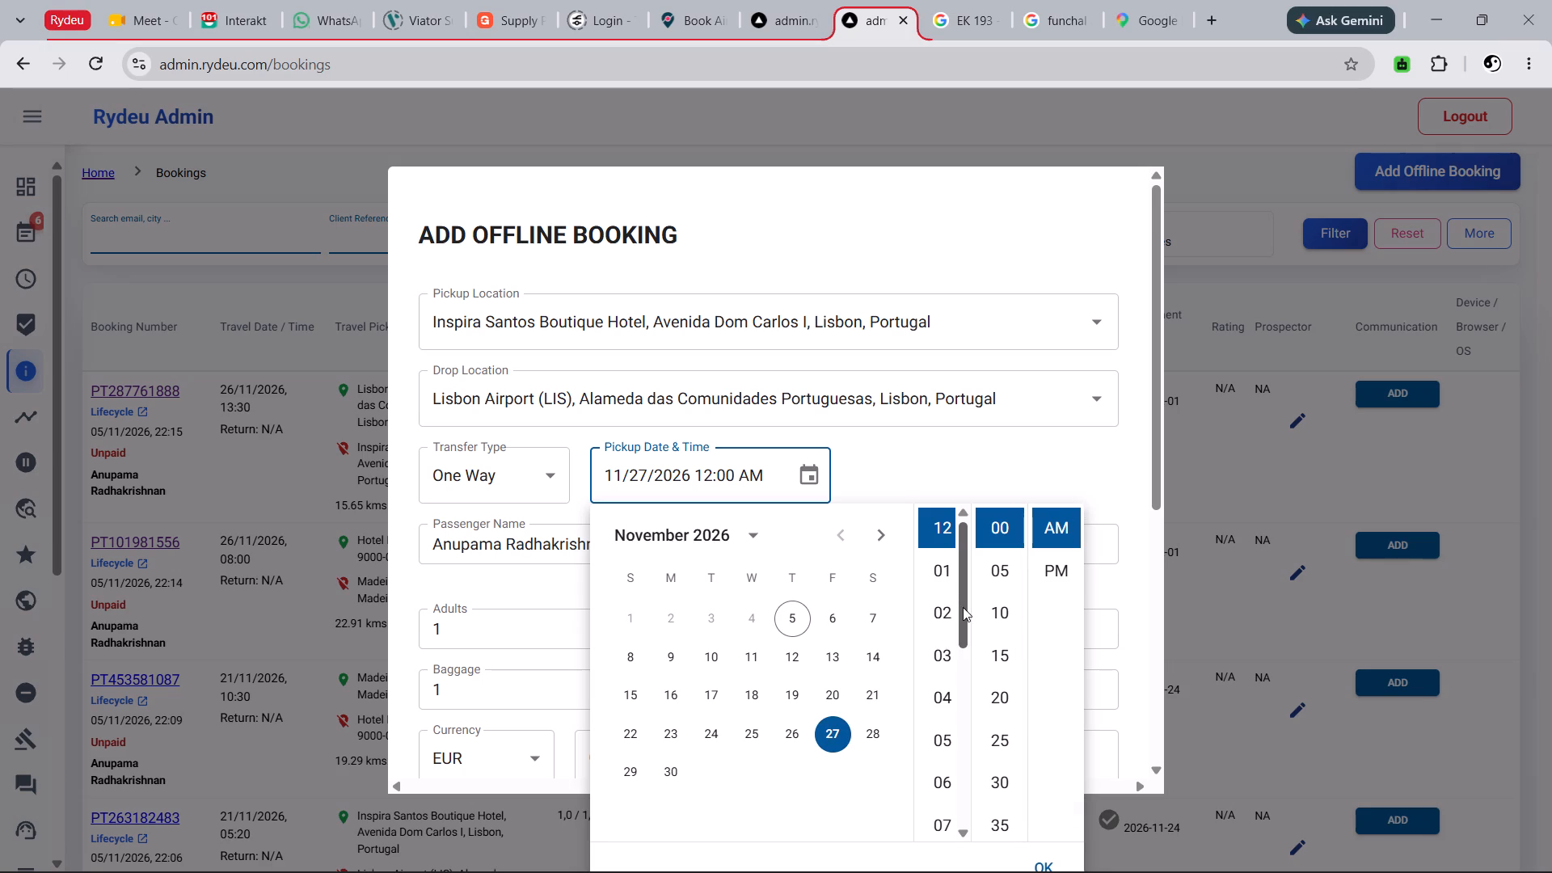
Set the pickup time to 10:00 AM in the booking form.
{"action": "scroll", "coordinate": [948, 676], "scroll_direction": "down", "scroll_amount": 1}
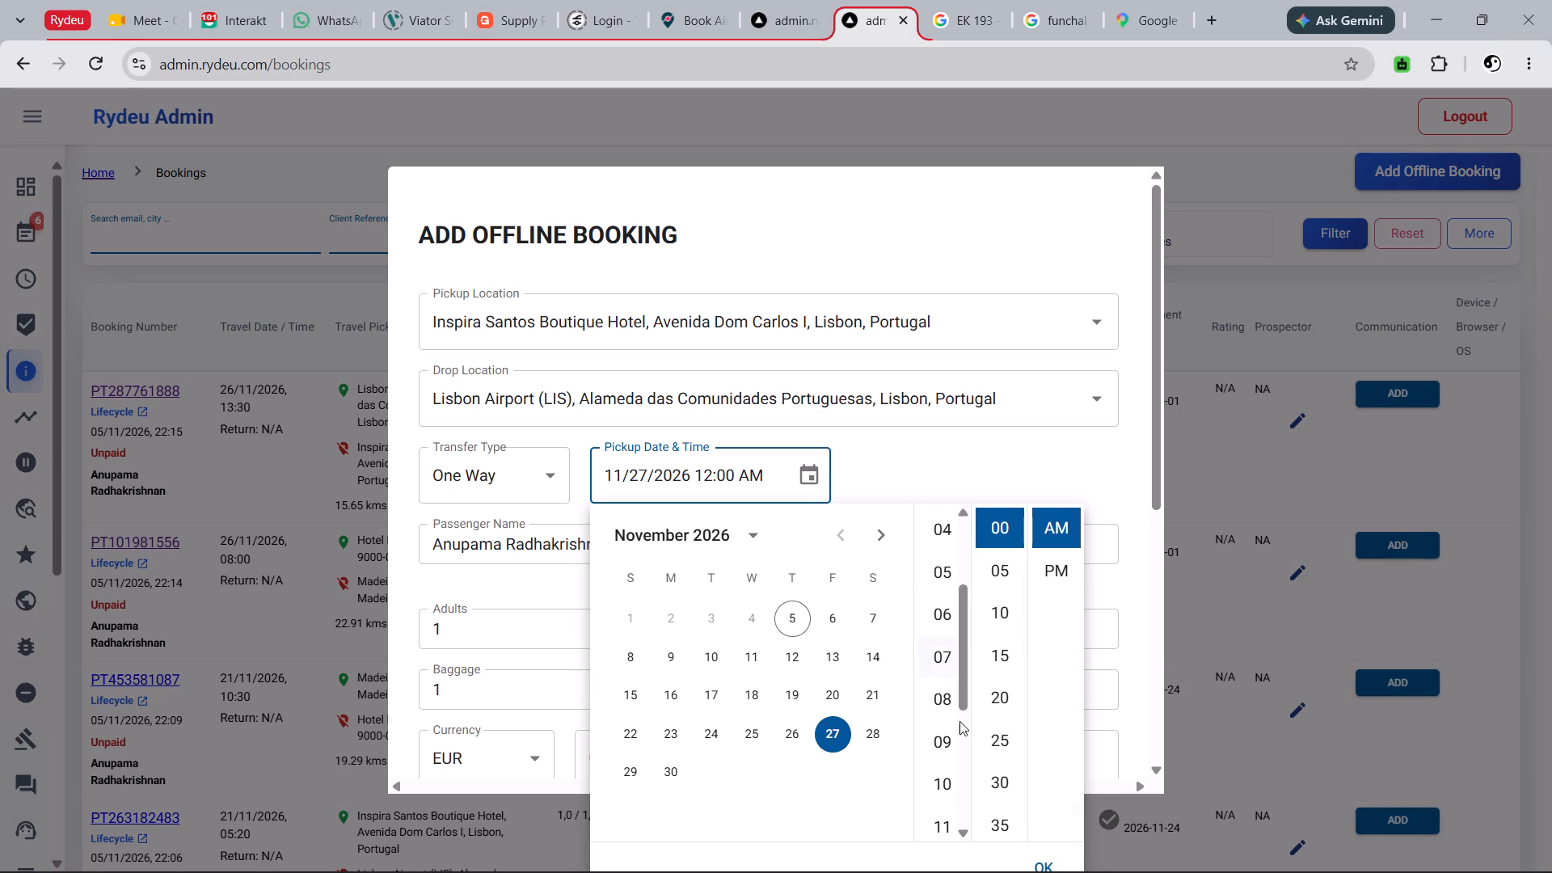
{"action": "left_click", "coordinate": [946, 783]}
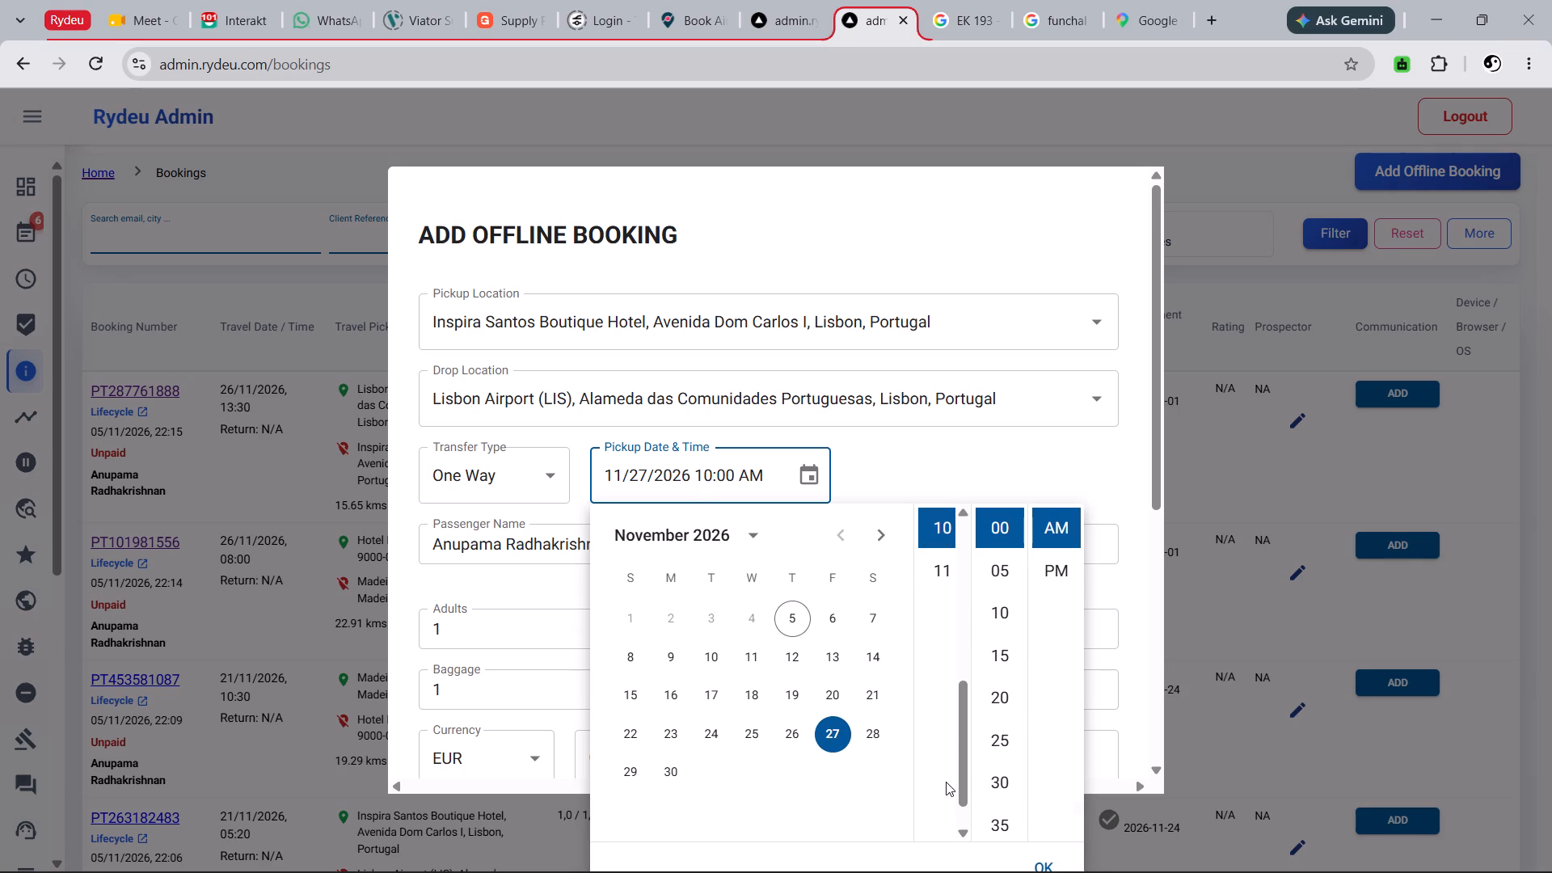
{"action": "left_click", "coordinate": [995, 777]}
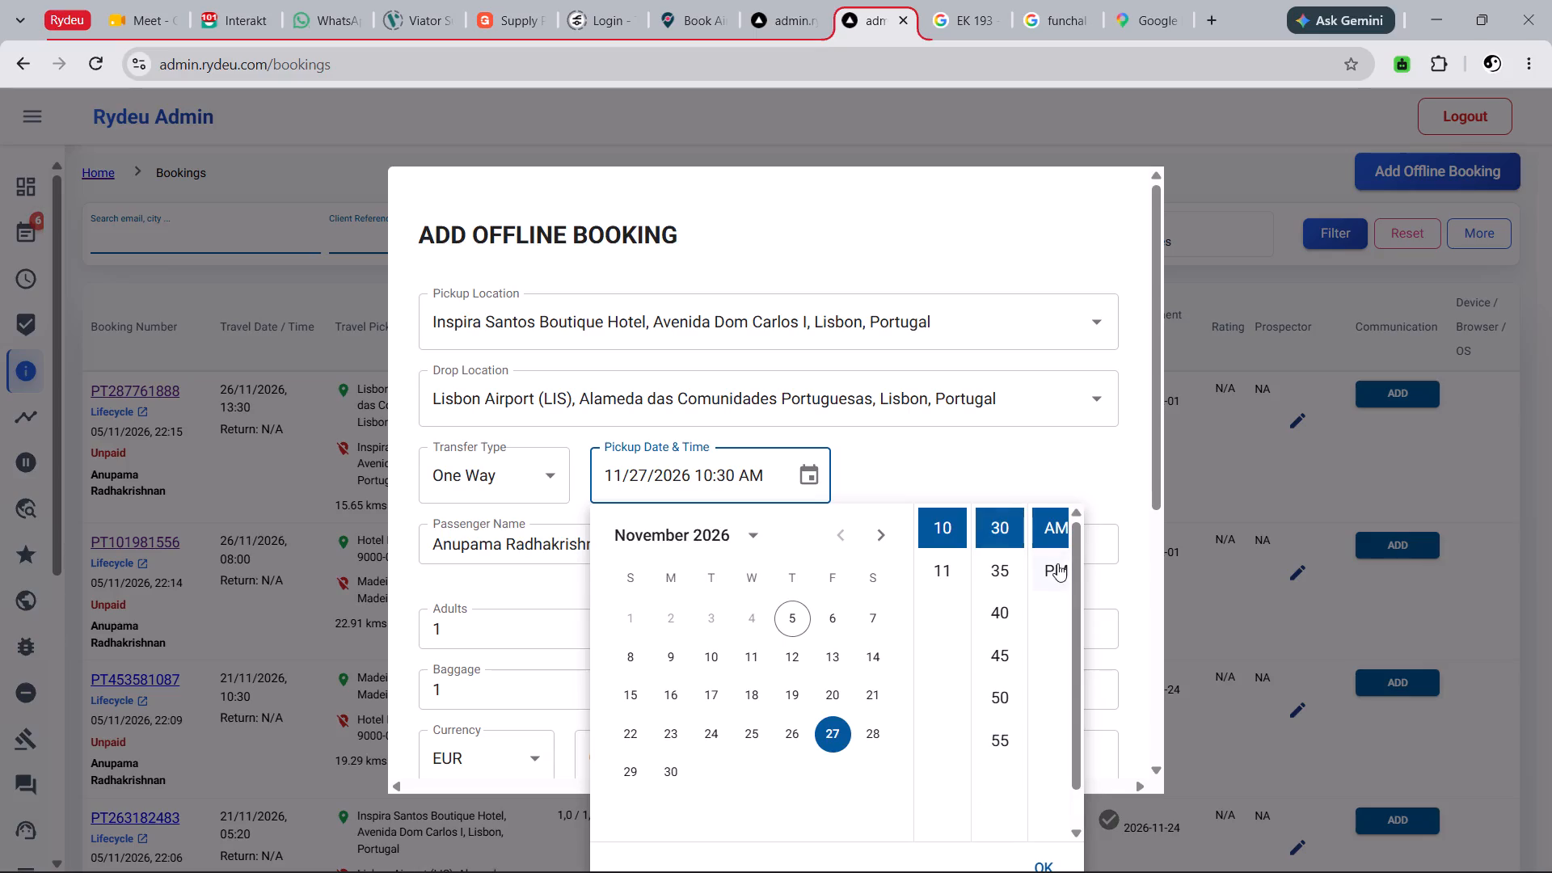
{"action": "scroll", "coordinate": [1002, 539], "scroll_direction": "up", "scroll_amount": 6}
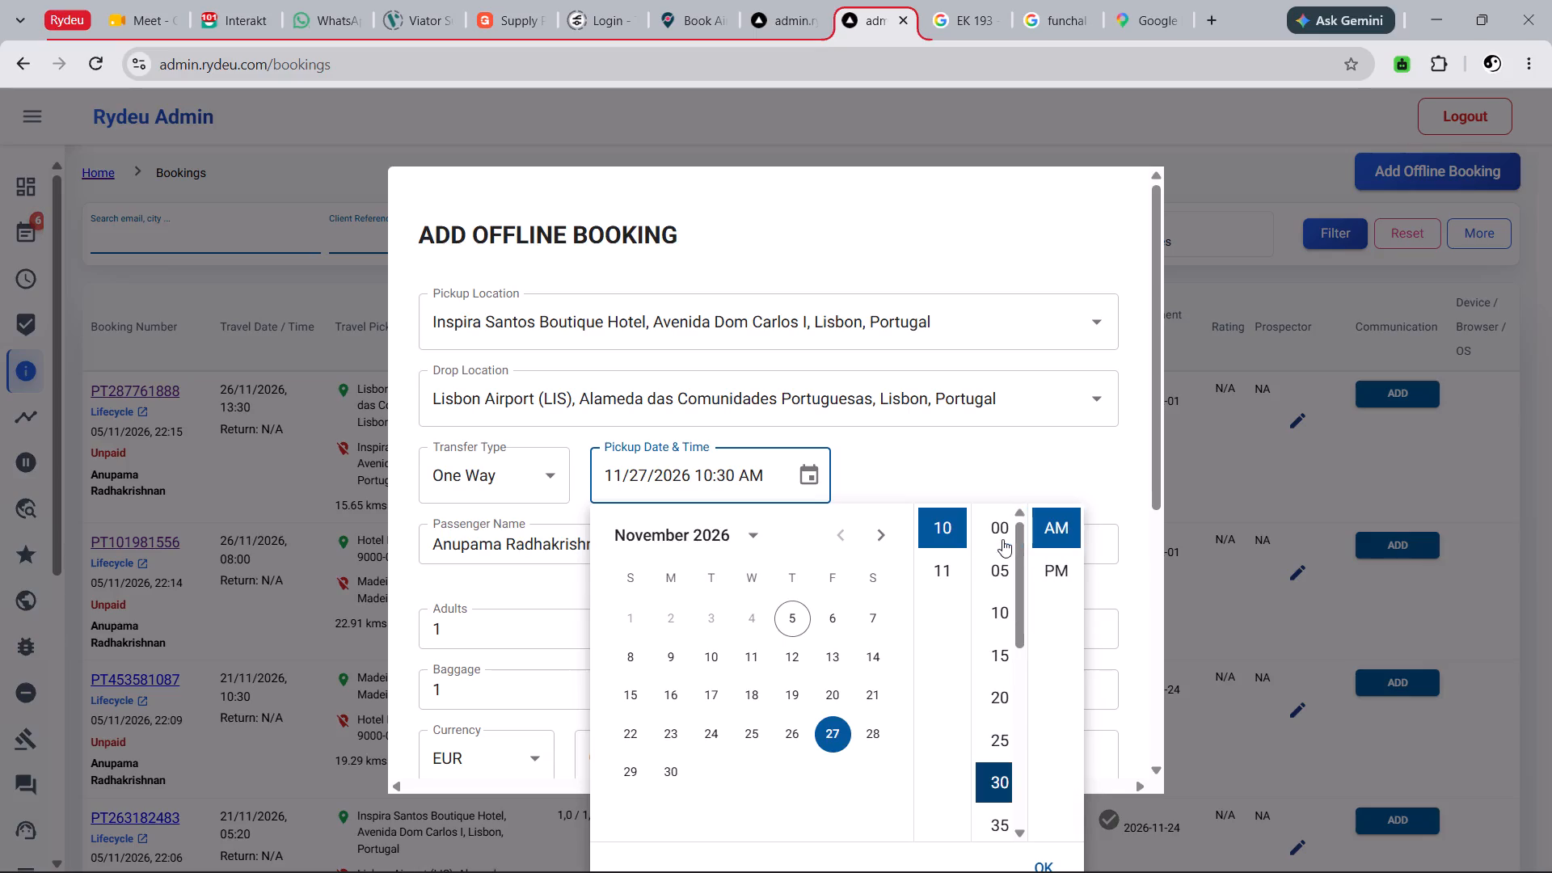
{"action": "left_click", "coordinate": [996, 523]}
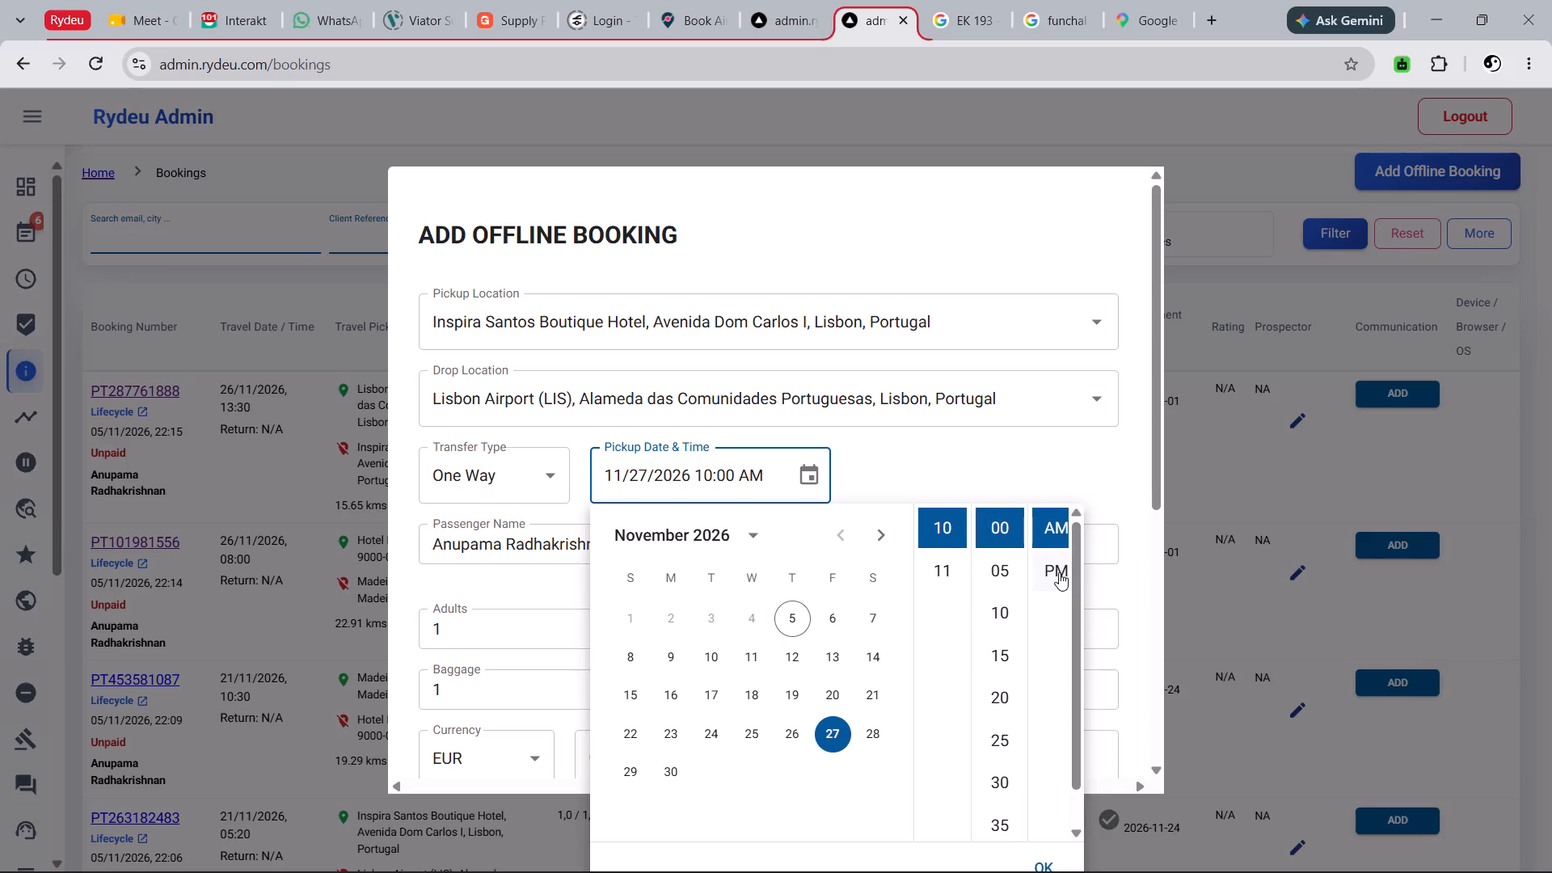
{"action": "left_click", "coordinate": [1052, 540]}
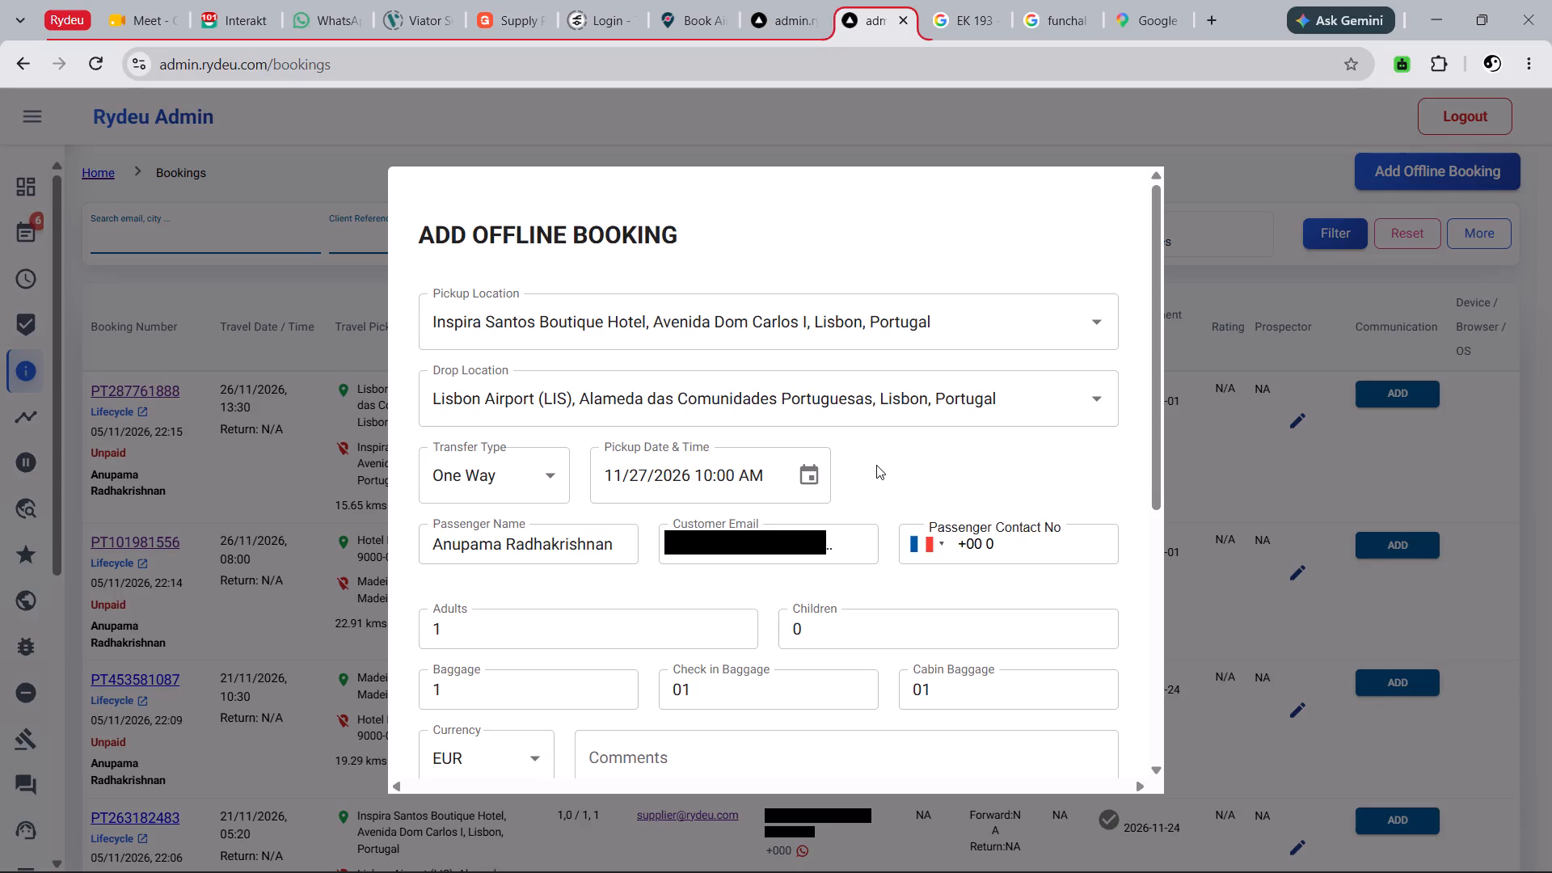
Review the completed offline booking, submit it and close the booking-created message.
{"action": "scroll", "coordinate": [876, 465], "scroll_direction": "down", "scroll_amount": 1}
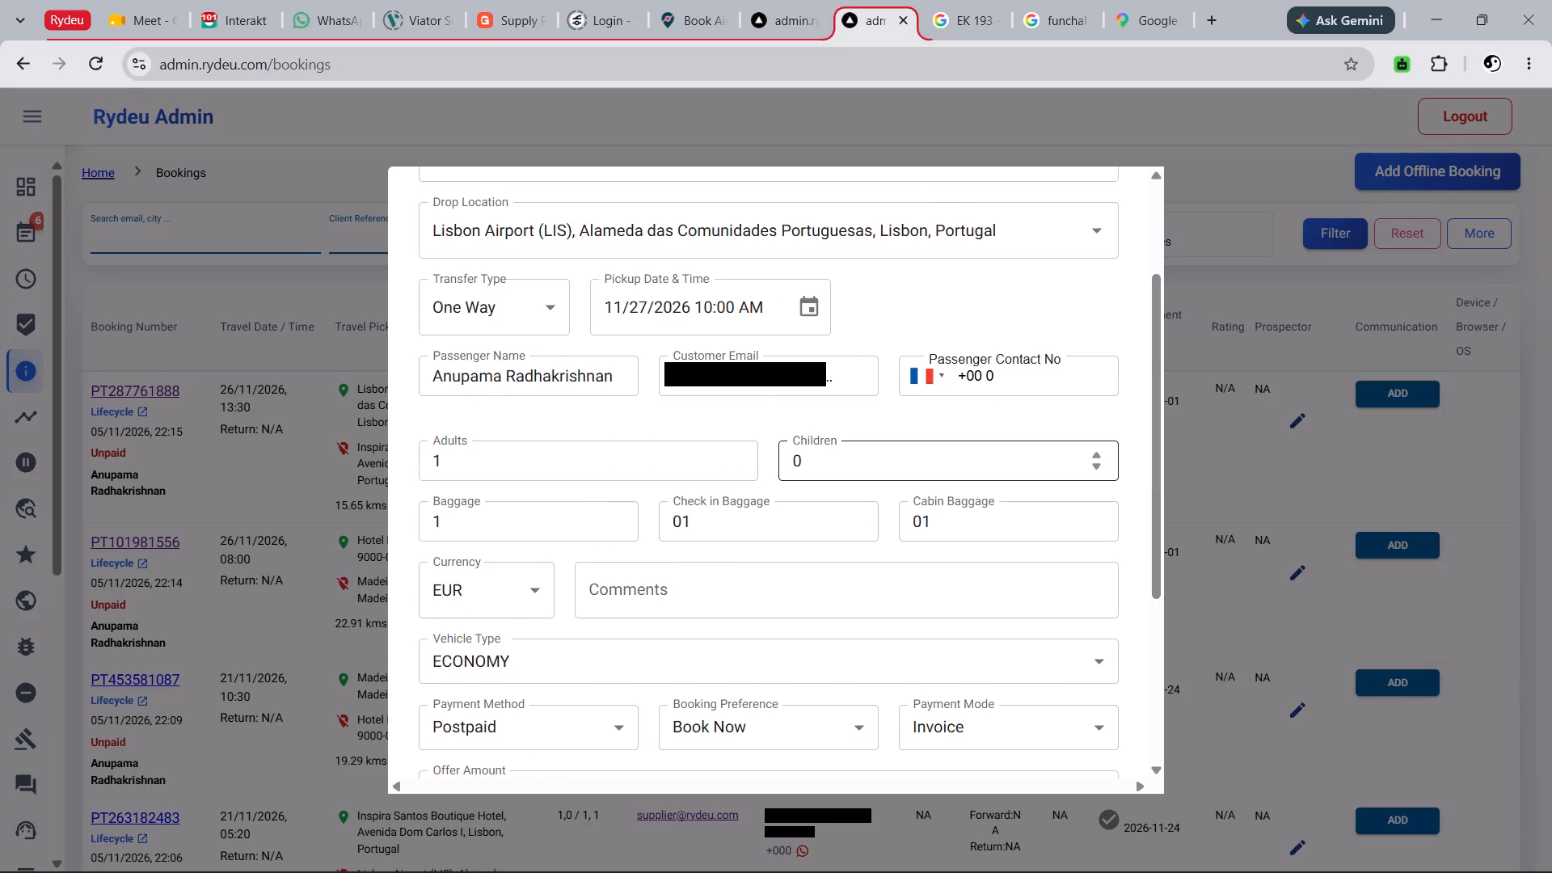
{"action": "scroll", "coordinate": [876, 465], "scroll_direction": "down", "scroll_amount": 2}
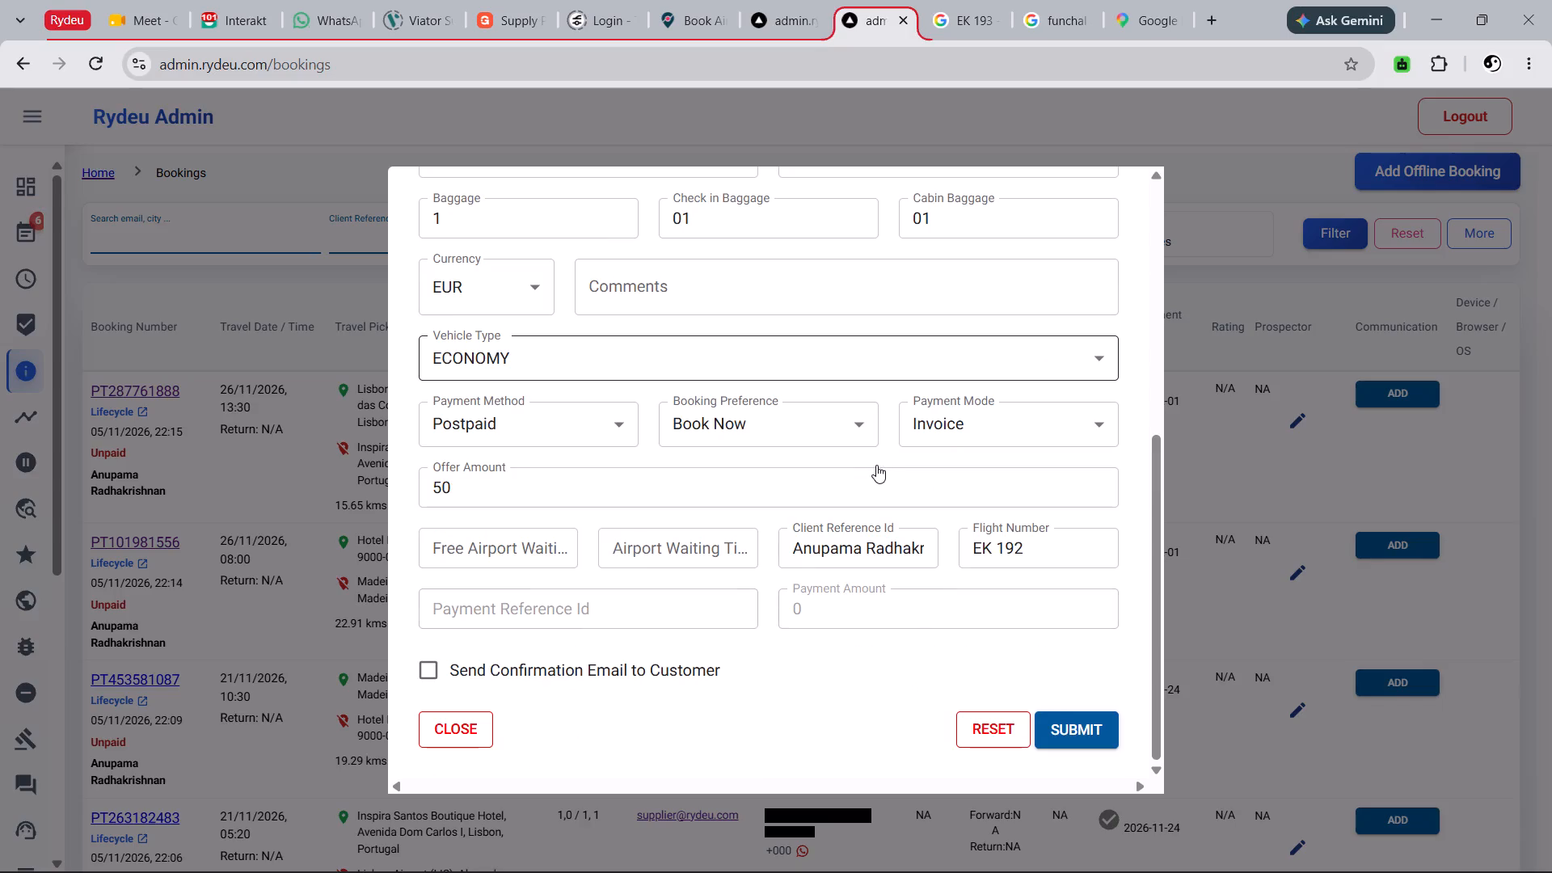
{"action": "scroll", "coordinate": [876, 465], "scroll_direction": "down", "scroll_amount": 3}
{"action": "left_click", "coordinate": [1077, 740]}
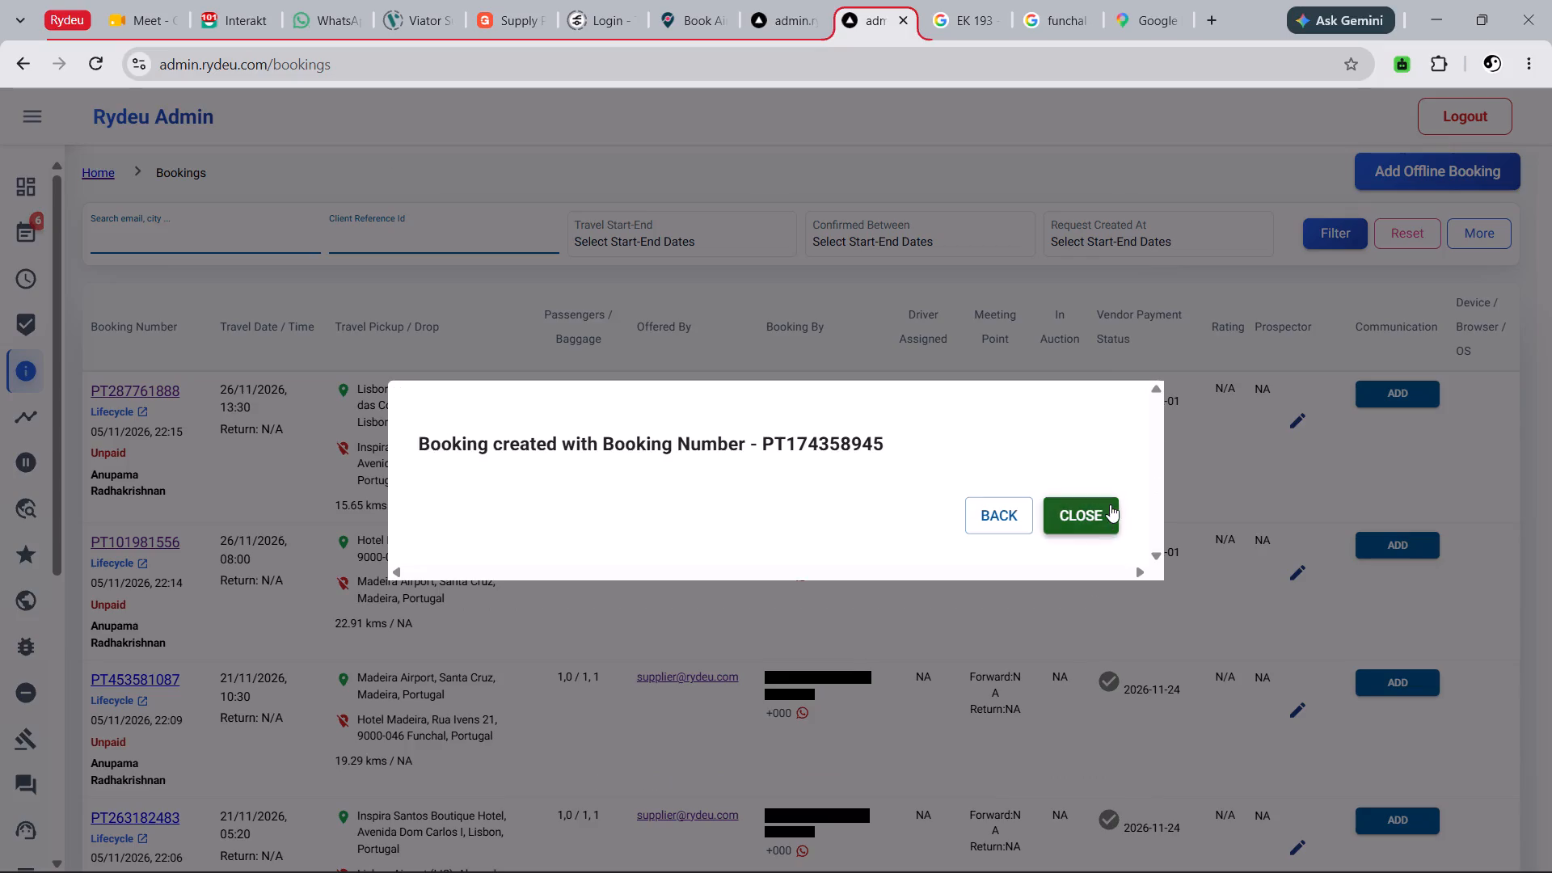
{"action": "left_click", "coordinate": [1110, 504]}
Reset the bookings list filters to reload the list.
{"action": "left_click", "coordinate": [1395, 236]}
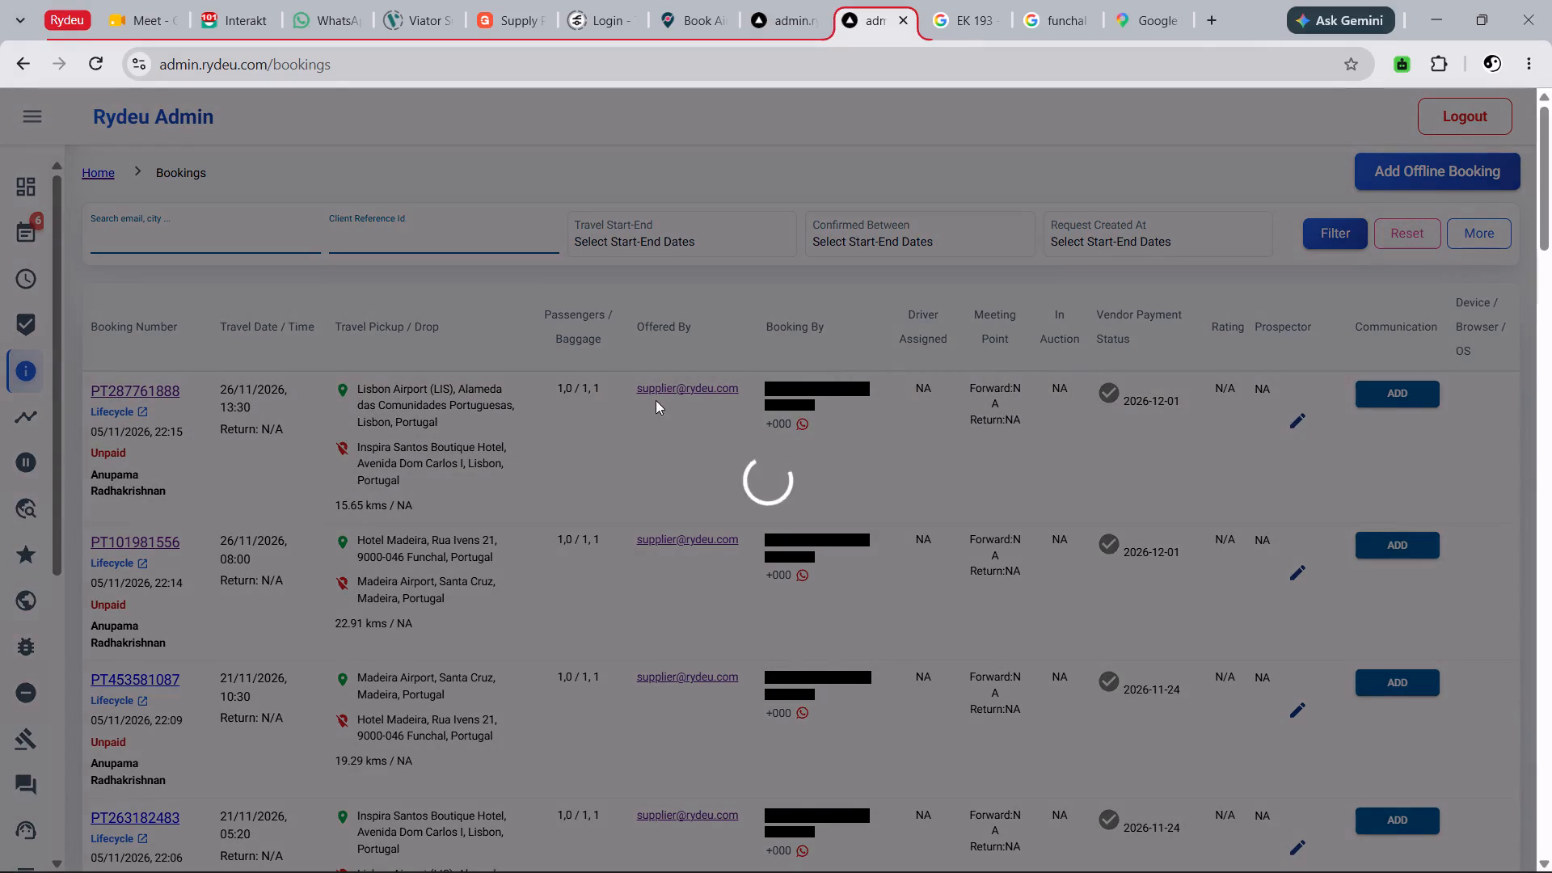
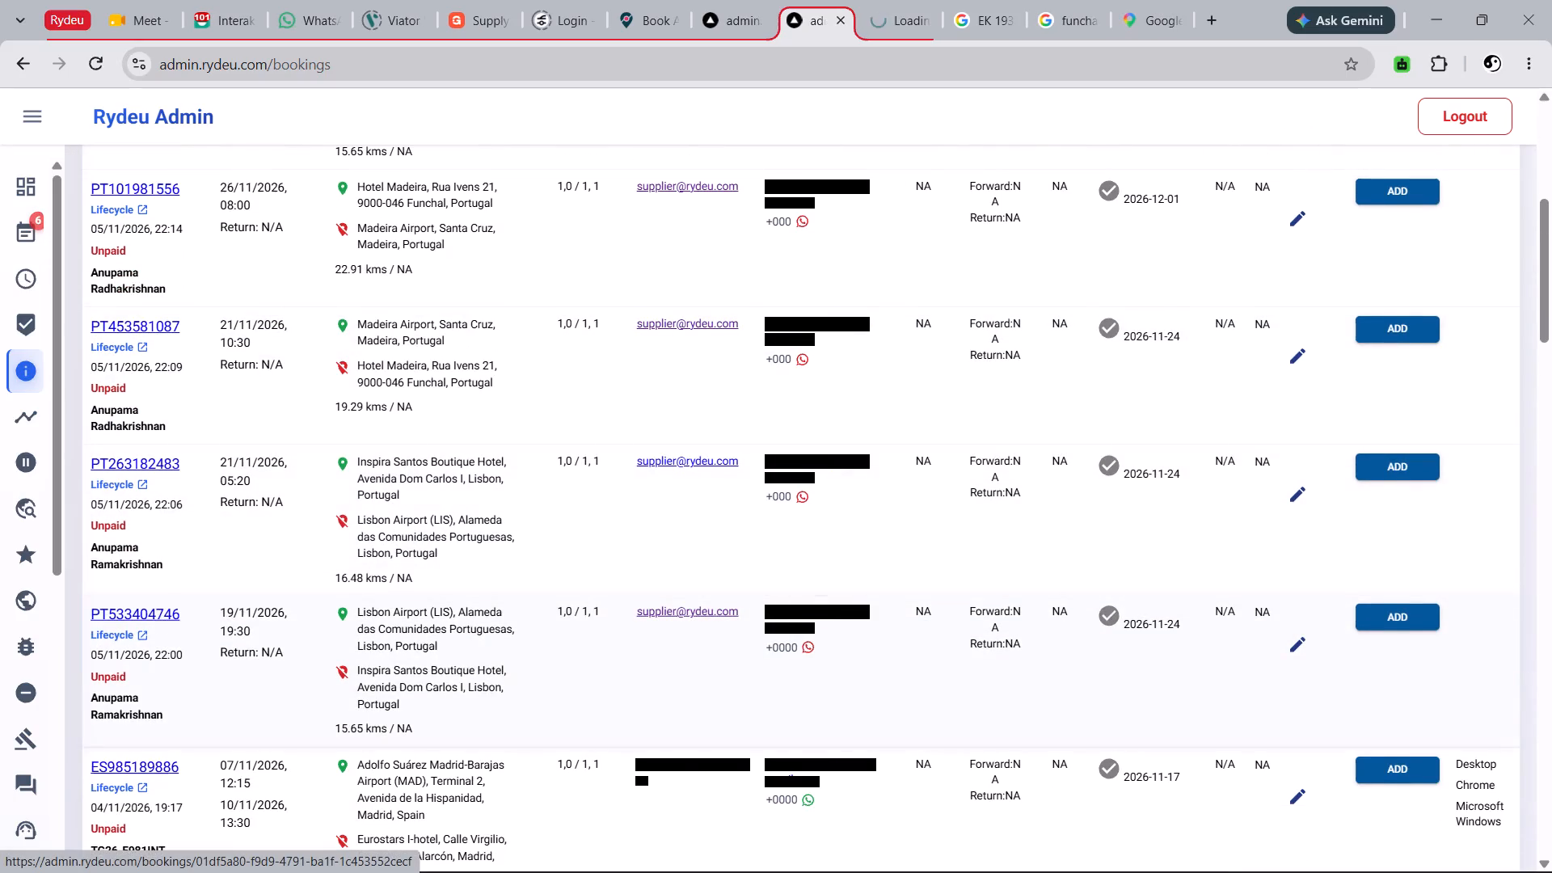
{"action": "left_click", "coordinate": [153, 462], "text": "ctrl"}
{"action": "left_click", "coordinate": [165, 320], "text": "ctrl"}
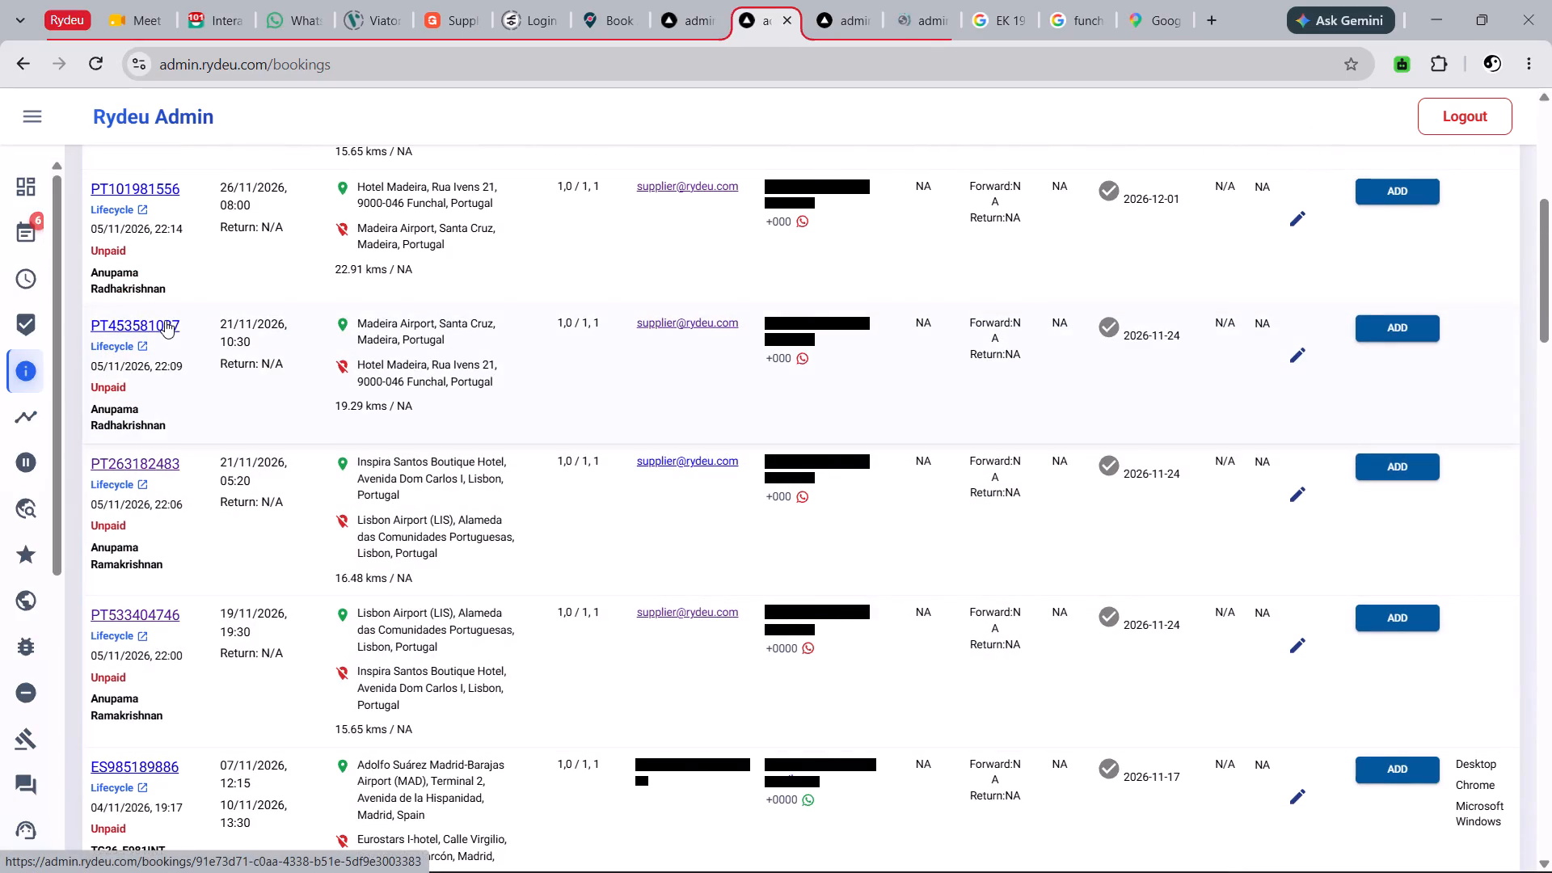
{"action": "left_click", "coordinate": [141, 182], "text": "ctrl"}
{"action": "scroll", "coordinate": [181, 216], "scroll_direction": "up", "scroll_amount": 1}
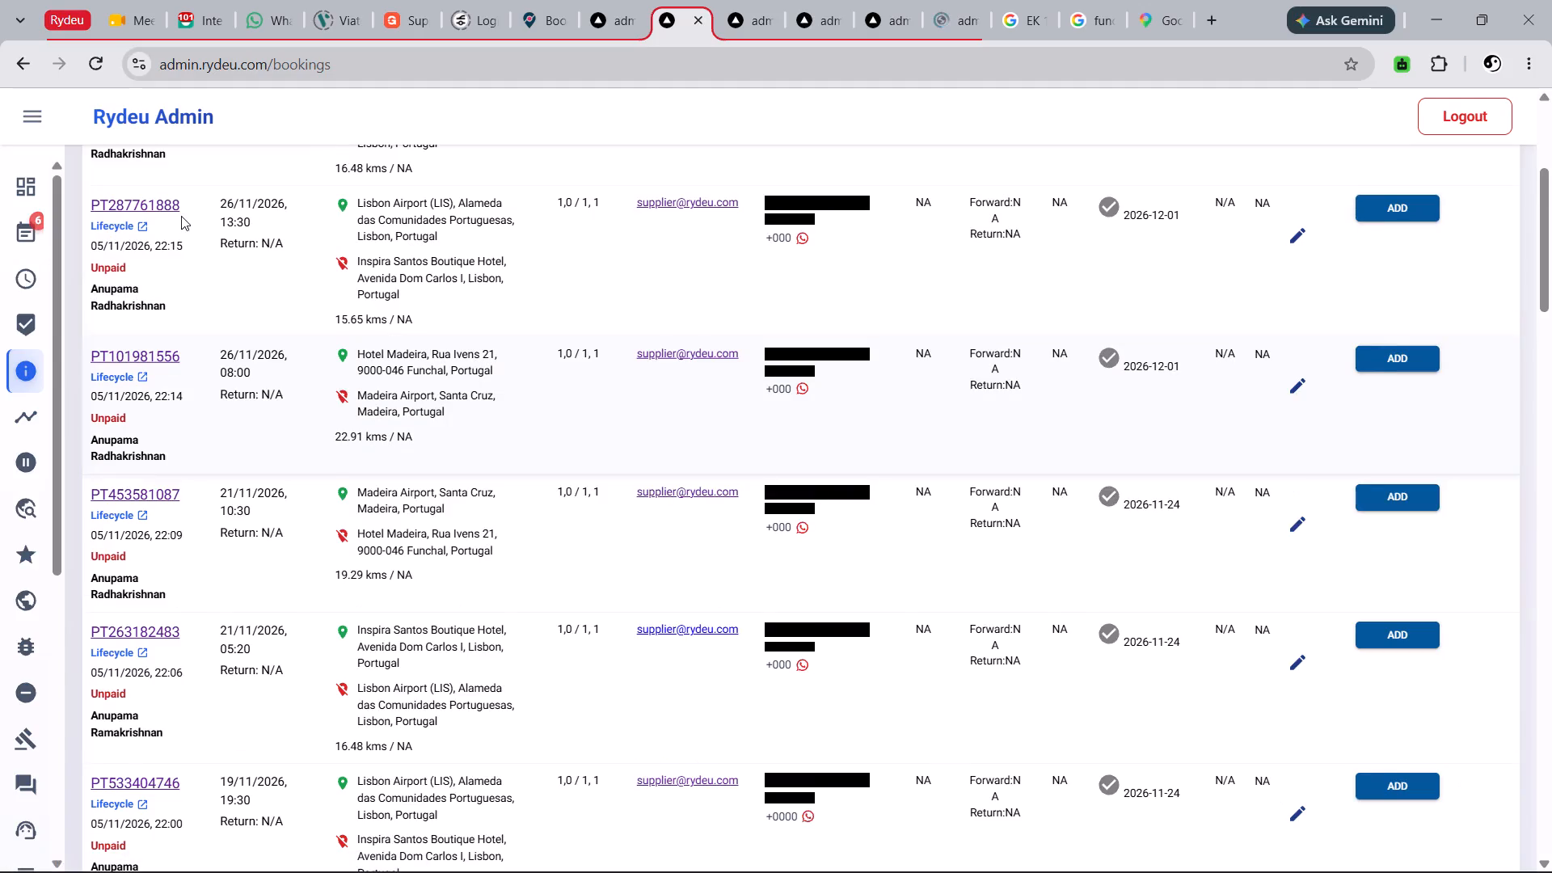
{"action": "left_click", "coordinate": [144, 206], "text": "ctrl"}
{"action": "scroll", "coordinate": [158, 217], "scroll_direction": "up", "scroll_amount": 1}
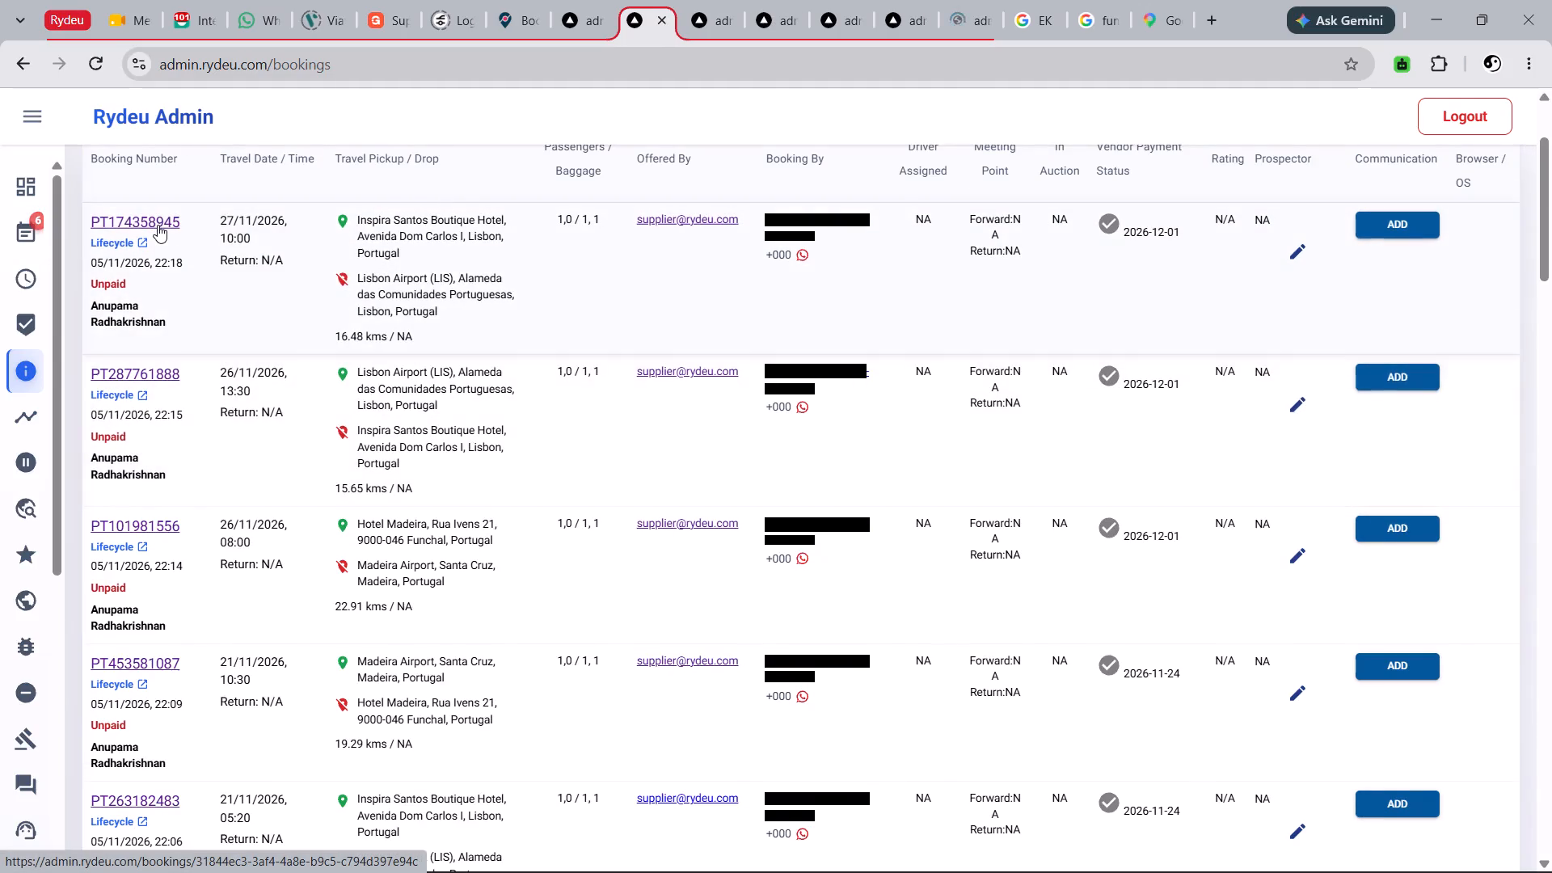
{"action": "left_click", "coordinate": [158, 223], "text": "ctrl"}
Review the newly created Portugal bookings in the list, checking their dates, routes and guest entries.
{"action": "scroll", "coordinate": [228, 345], "scroll_direction": "down", "scroll_amount": 4}
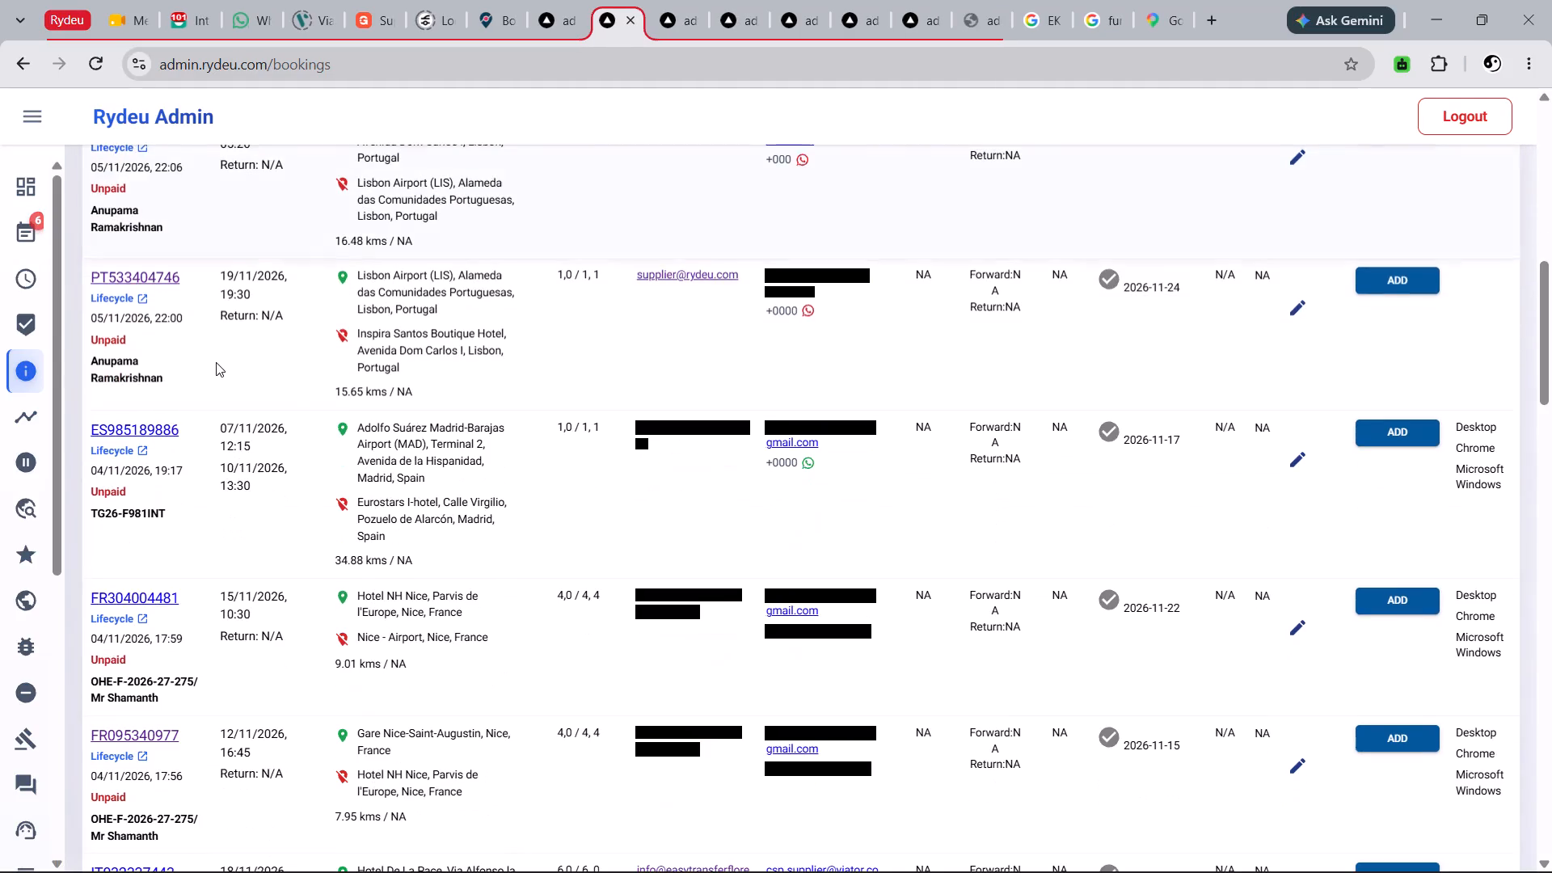
{"action": "scroll", "coordinate": [236, 473], "scroll_direction": "up", "scroll_amount": 2}
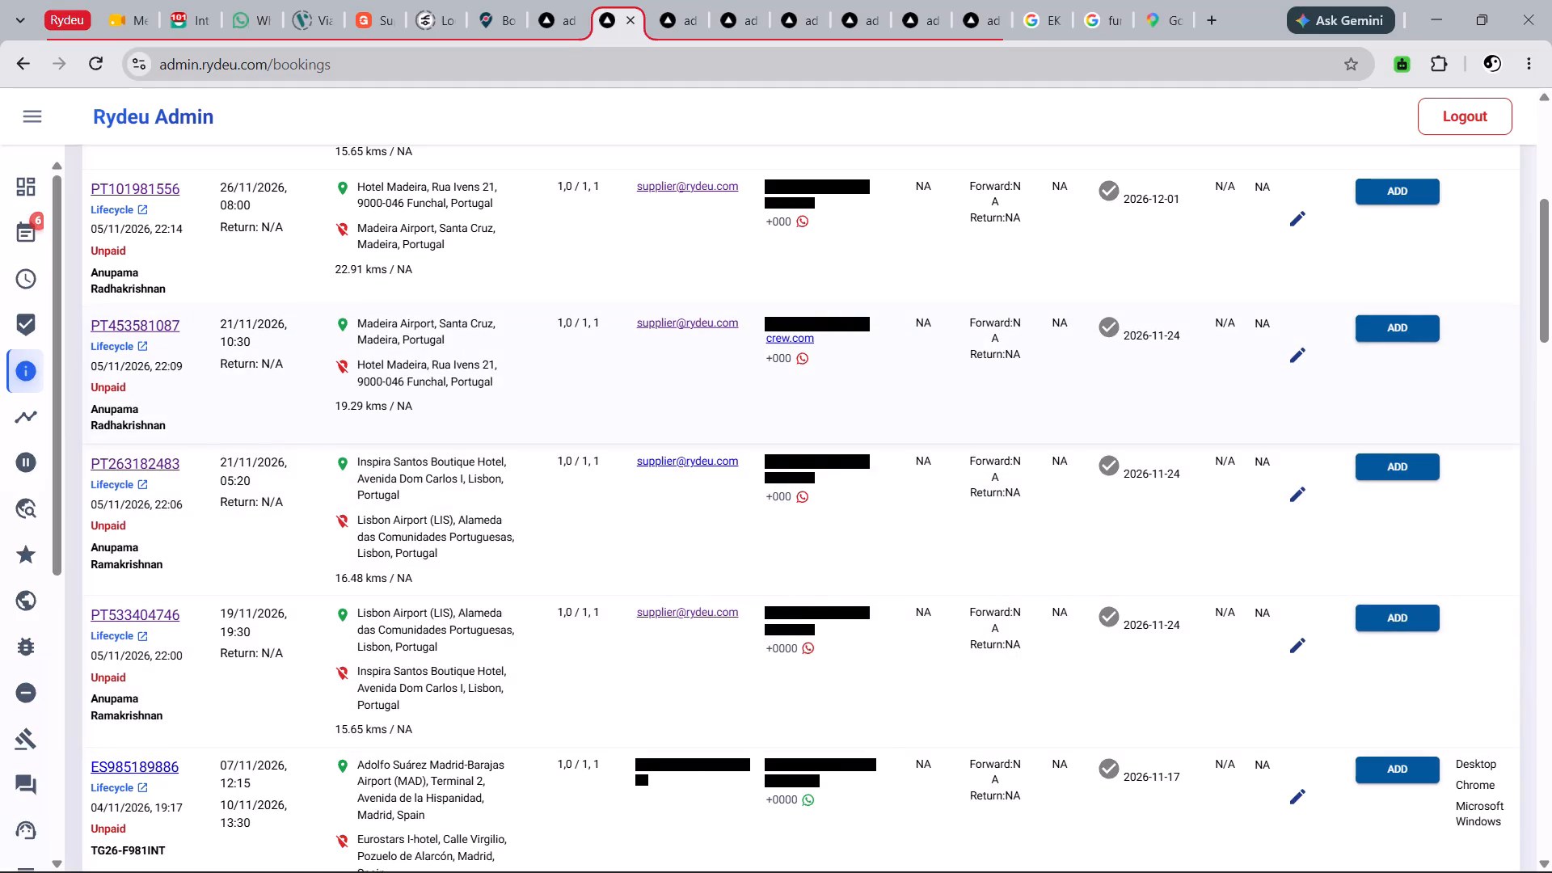
{"action": "scroll", "coordinate": [381, 370], "scroll_direction": "up", "scroll_amount": 1}
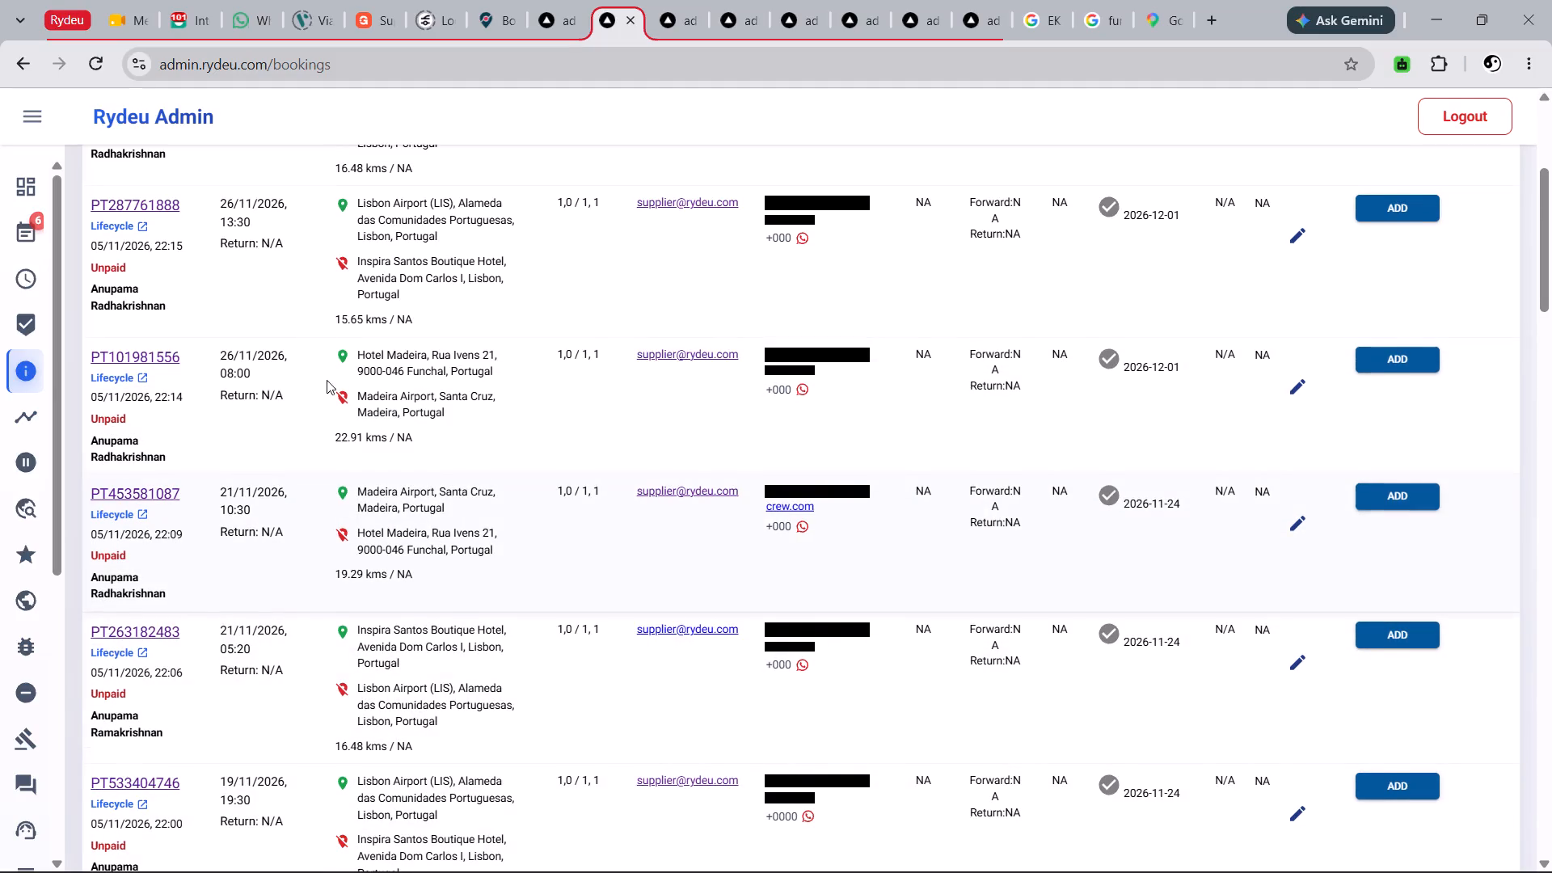
{"action": "scroll", "coordinate": [411, 403], "scroll_direction": "up", "scroll_amount": 2}
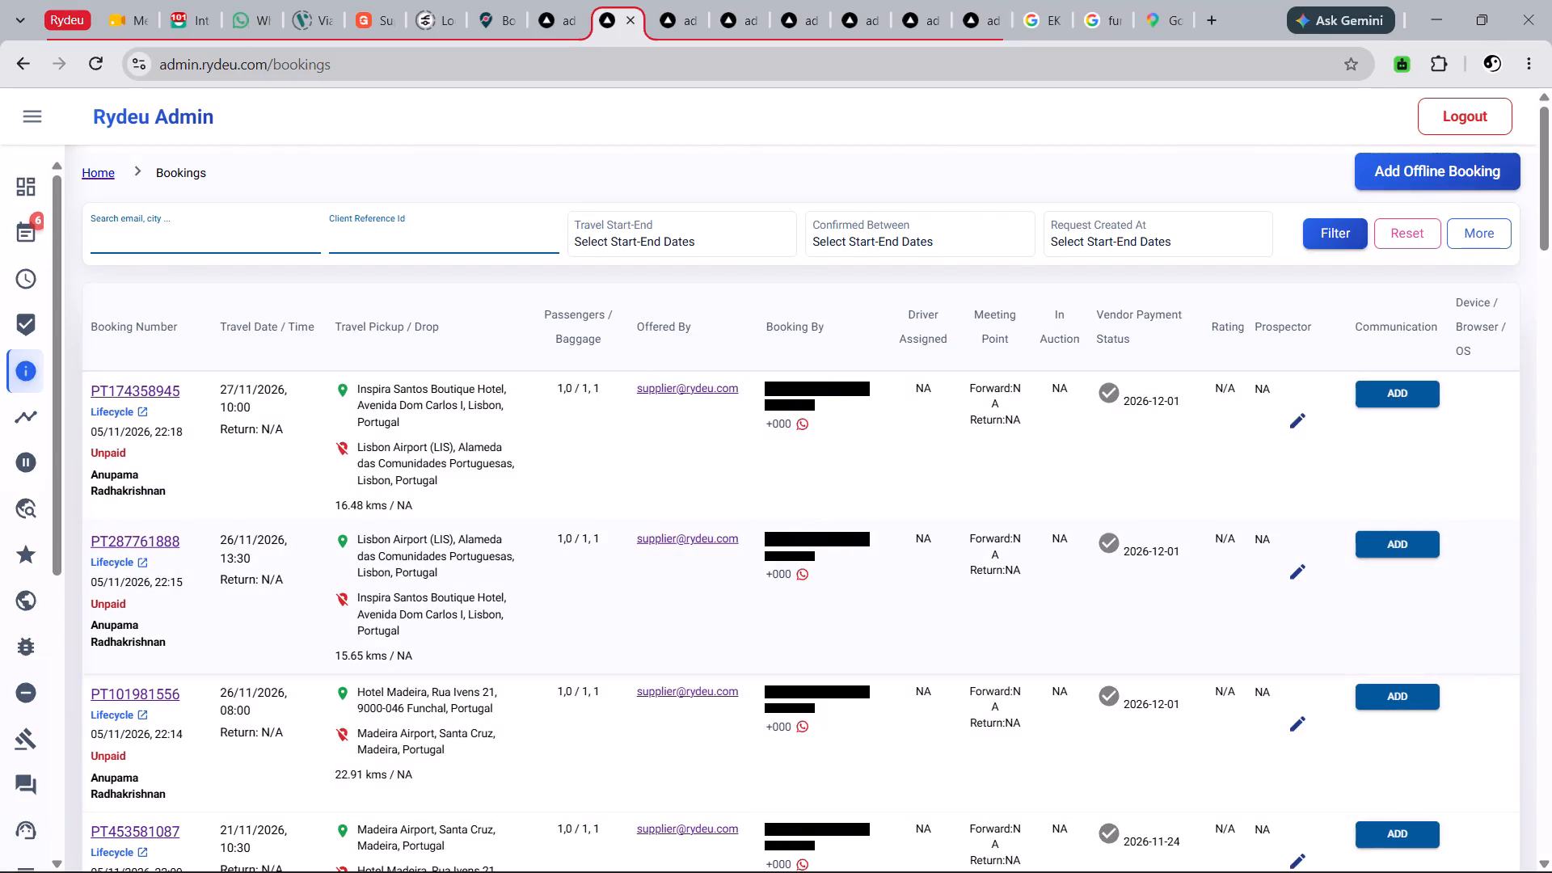
{"action": "scroll", "coordinate": [394, 412], "scroll_direction": "up", "scroll_amount": 6}
{"action": "left_click", "coordinate": [685, 0]}
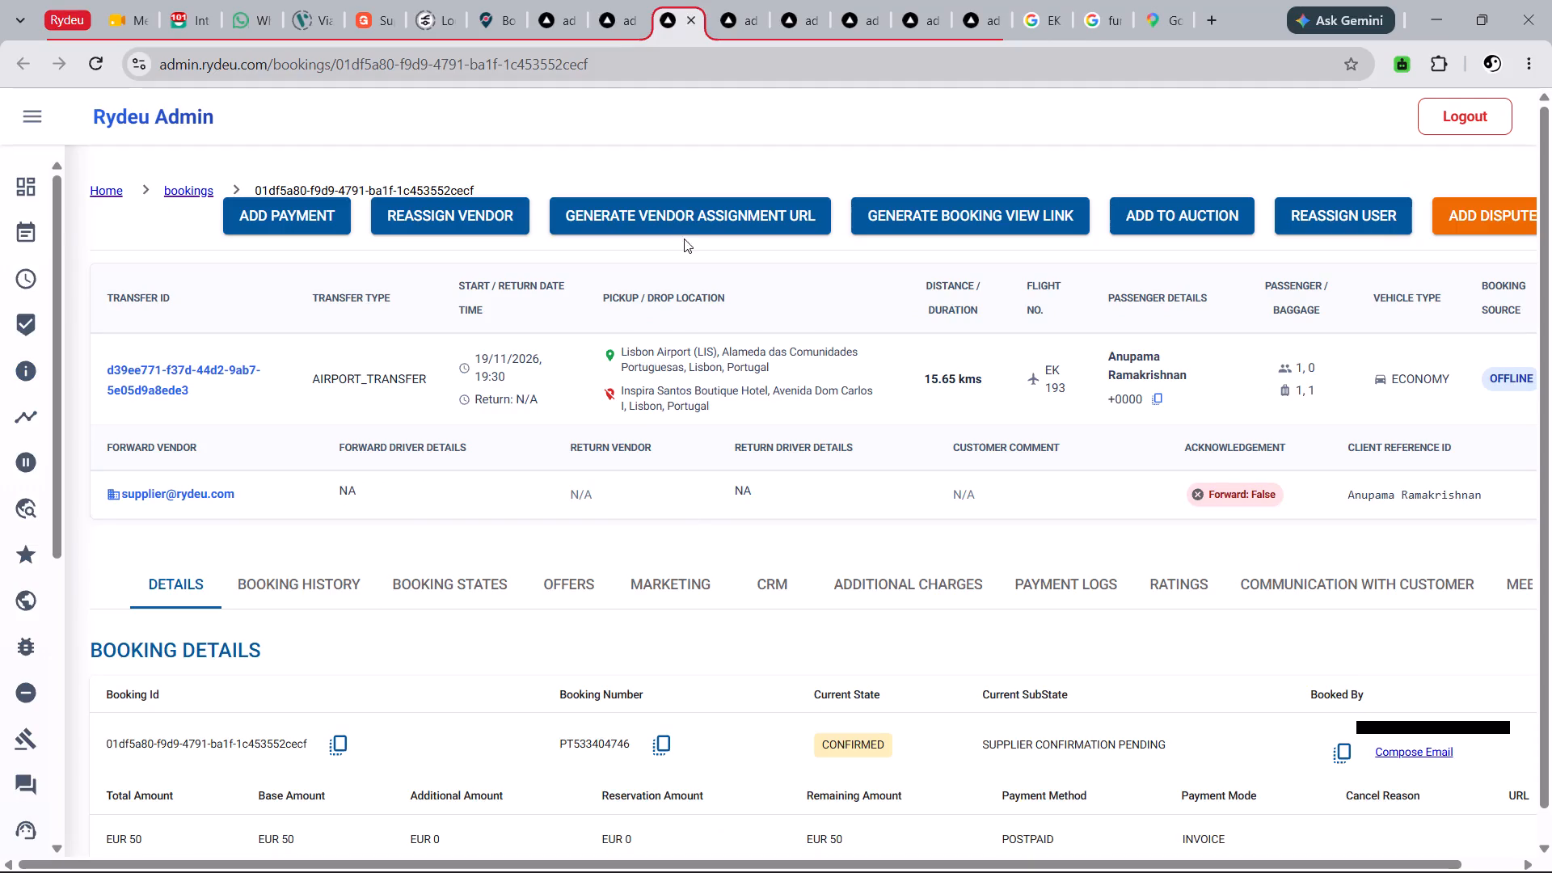
{"action": "left_click", "coordinate": [766, 580]}
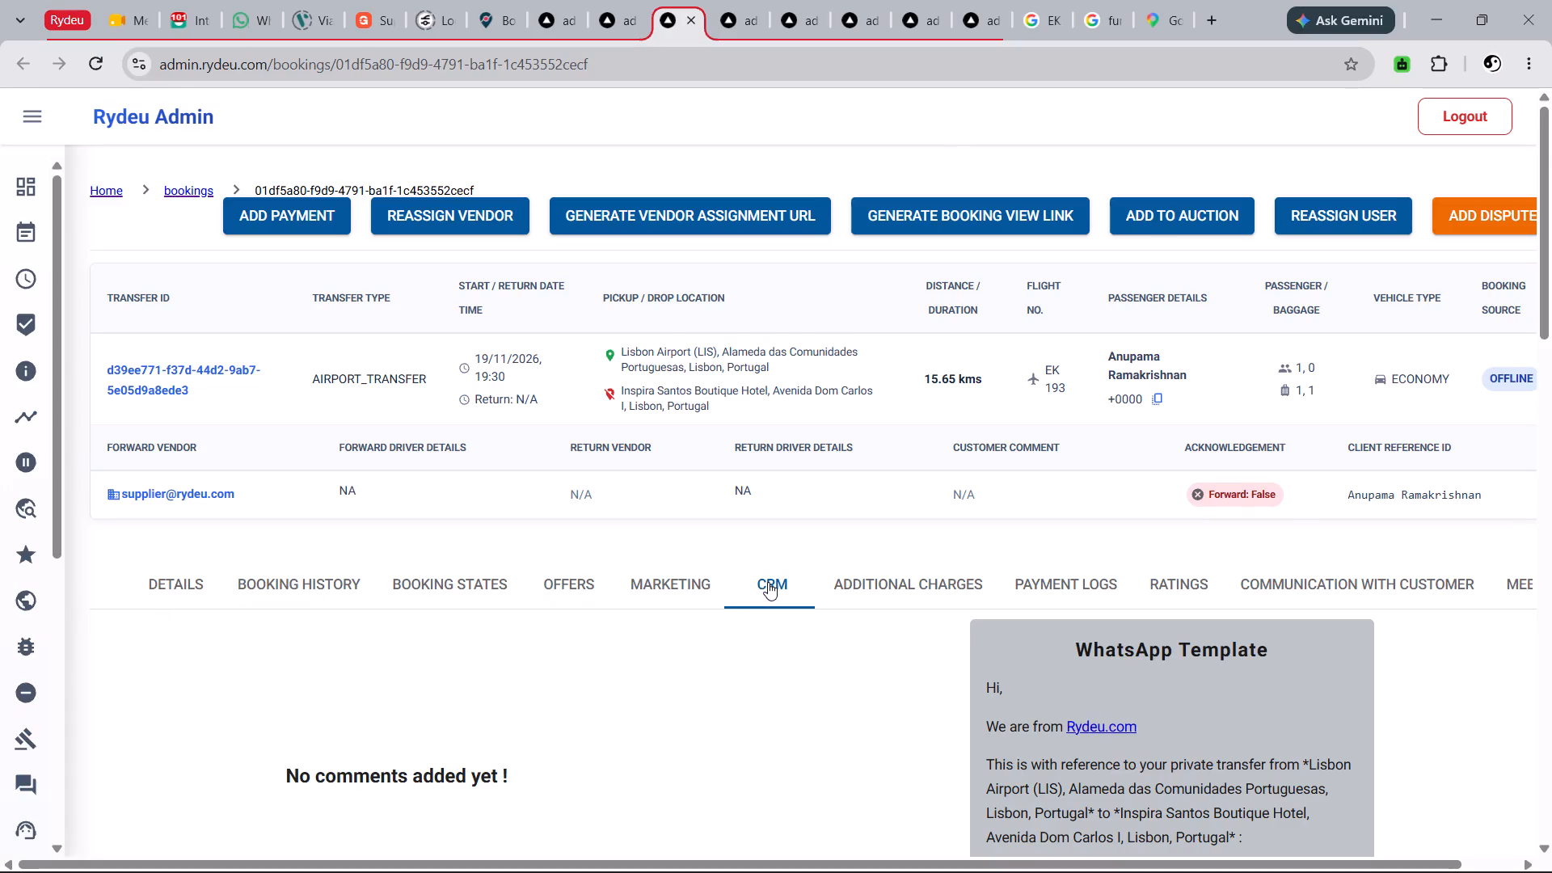
{"action": "scroll", "coordinate": [781, 560], "scroll_direction": "down", "scroll_amount": 17}
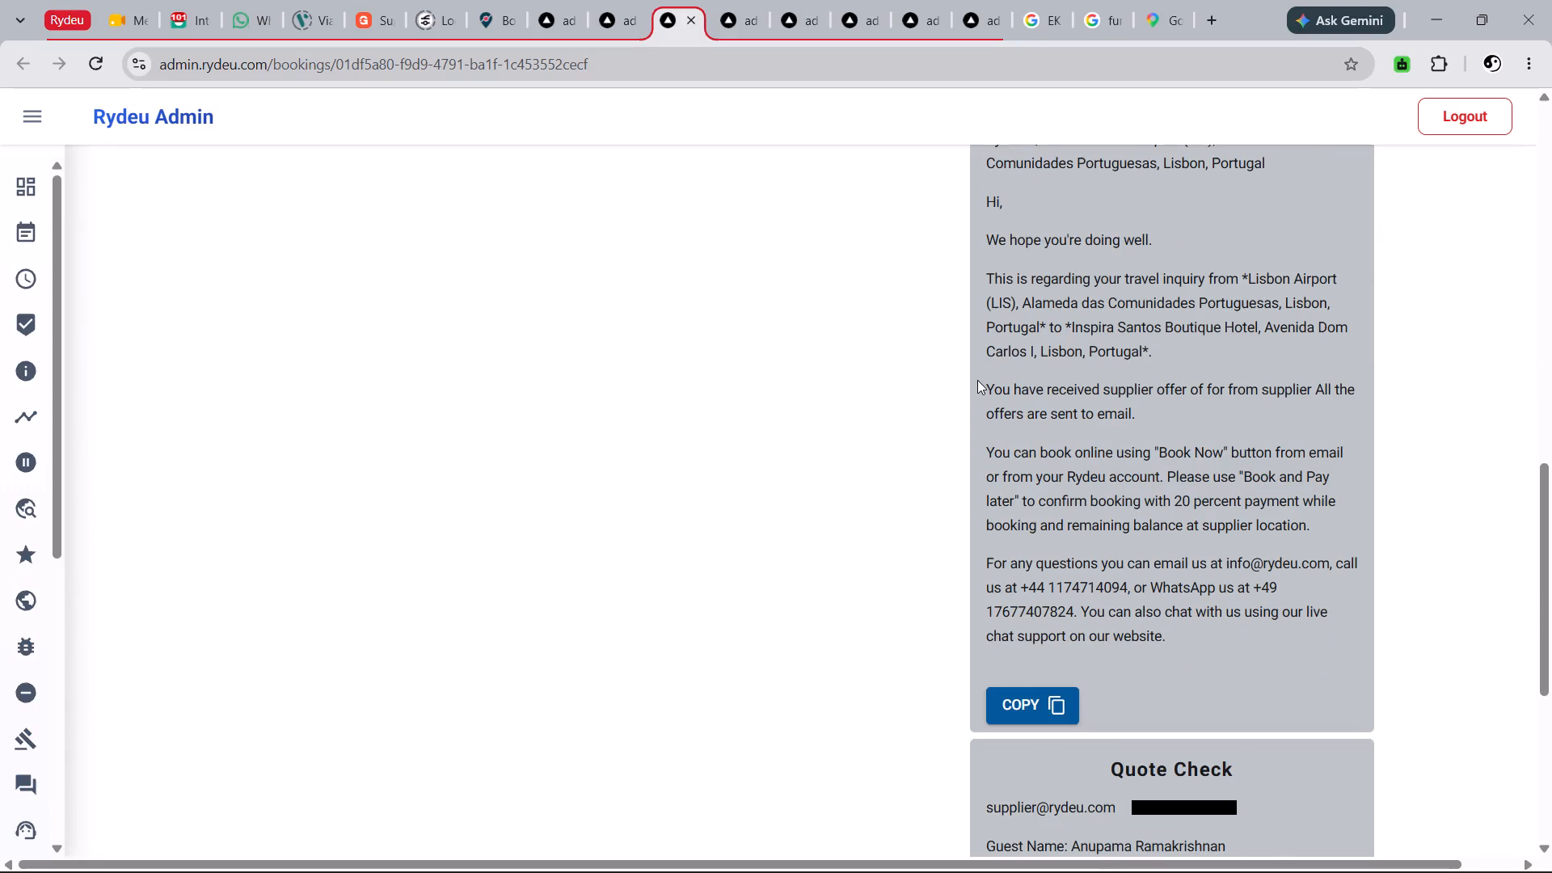
{"action": "left_click_drag", "start_coordinate": [977, 380], "coordinate": [1149, 715]}
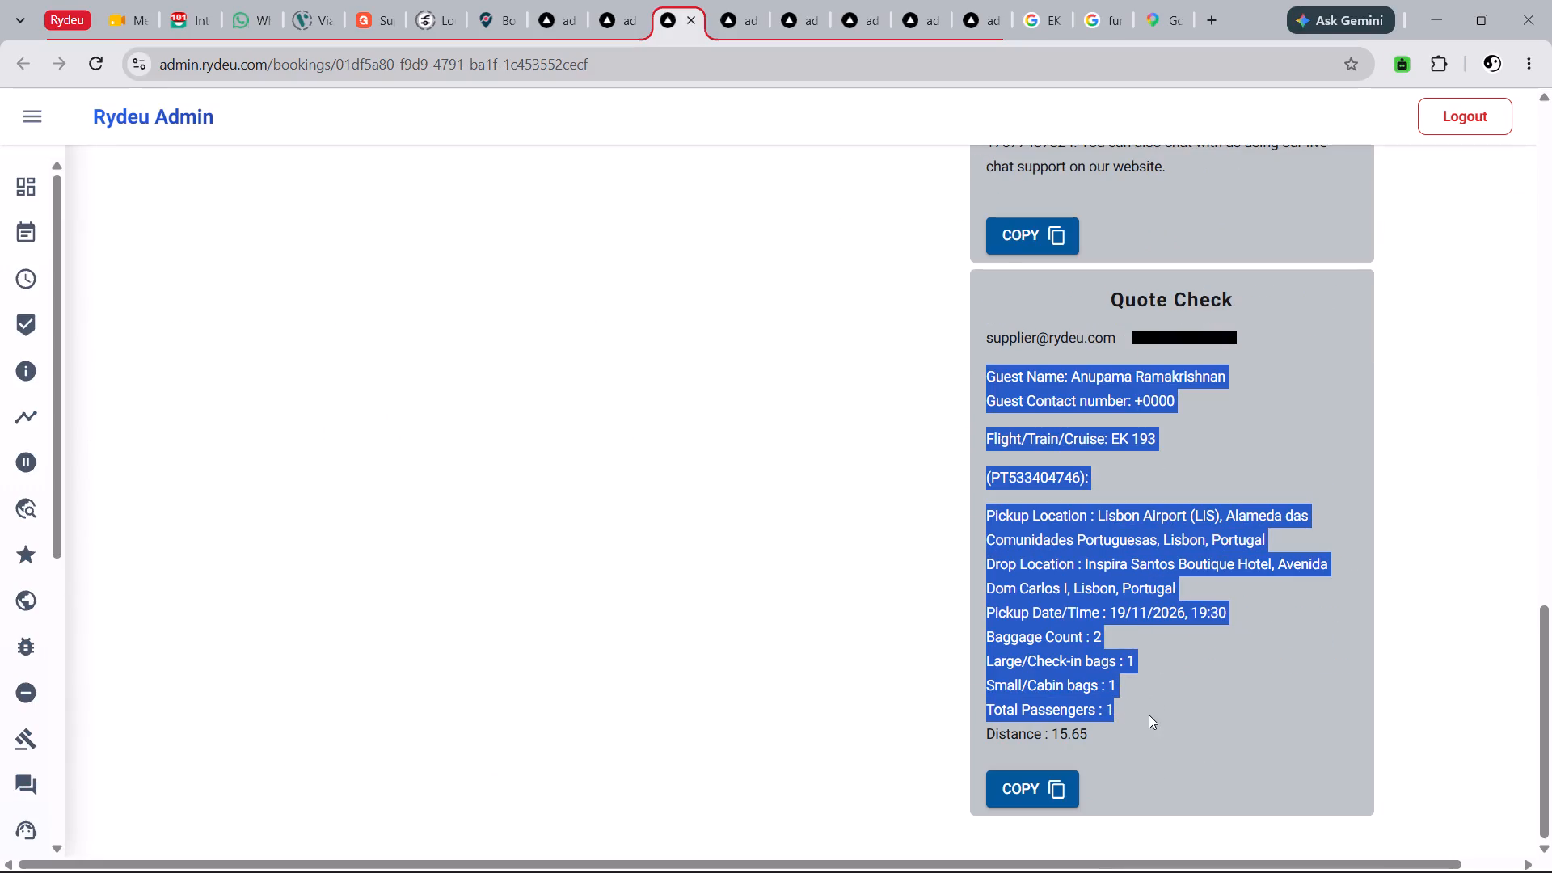
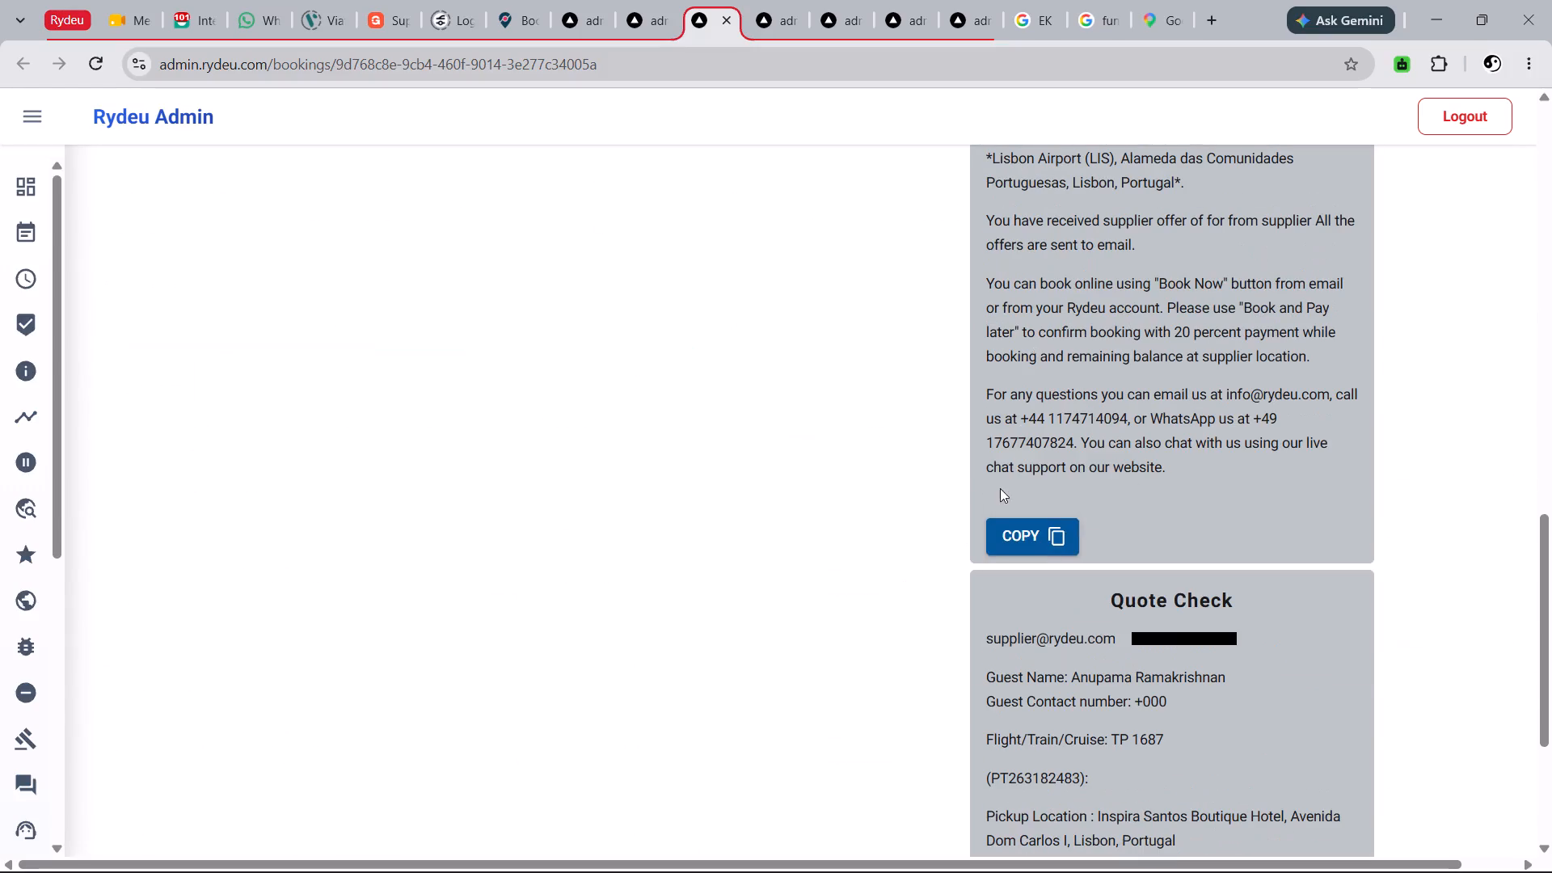
{"action": "scroll", "coordinate": [1000, 488], "scroll_direction": "down", "scroll_amount": 5}
{"action": "left_click_drag", "start_coordinate": [975, 480], "coordinate": [993, 486]}
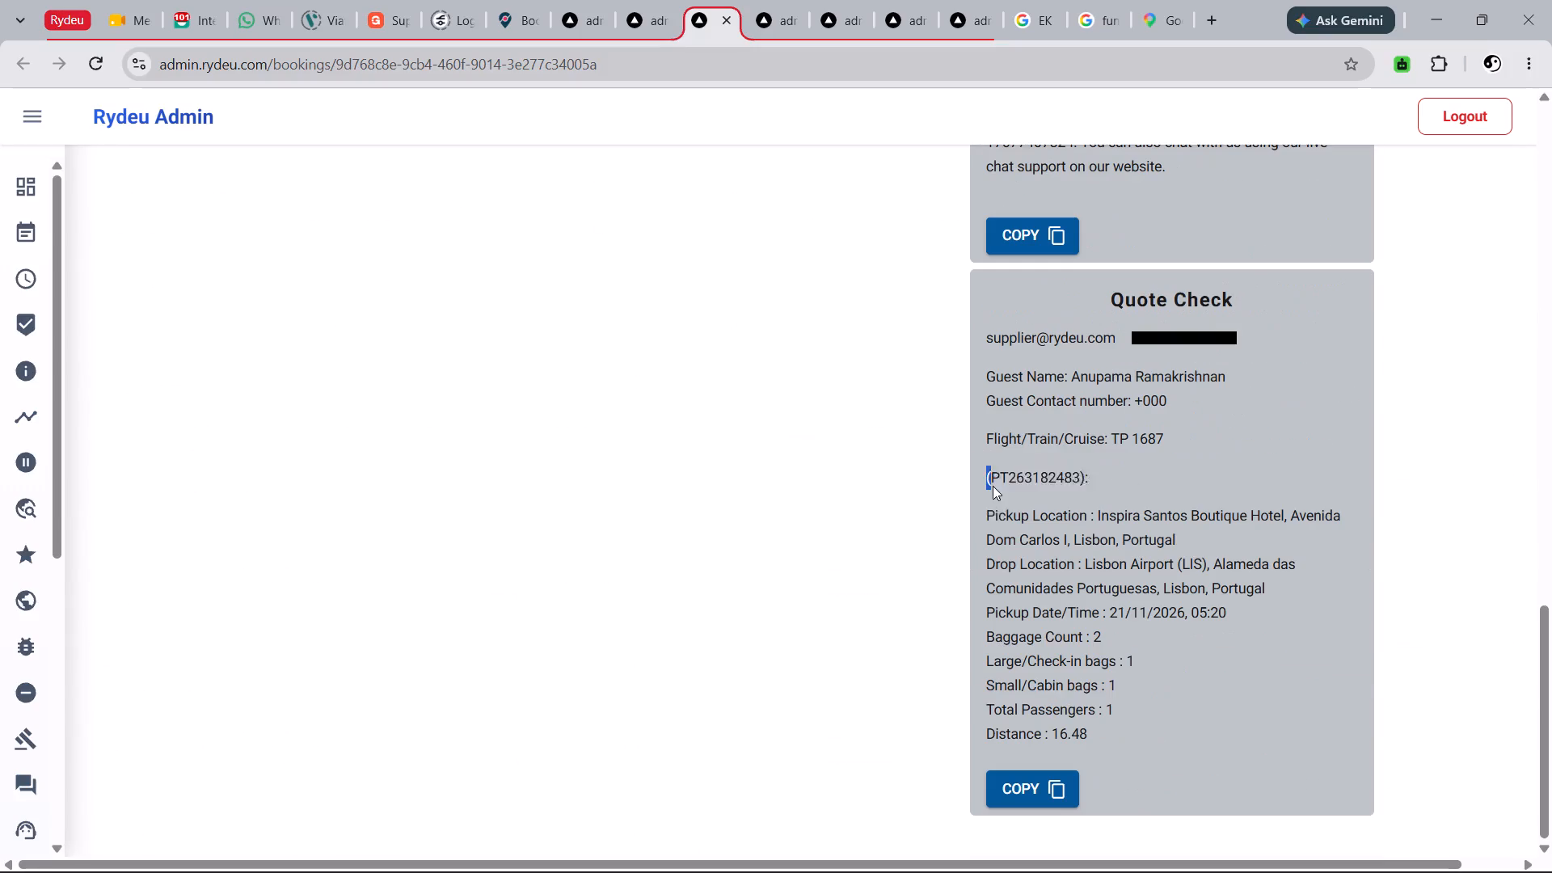
{"action": "left_click_drag", "start_coordinate": [993, 486], "coordinate": [1006, 492]}
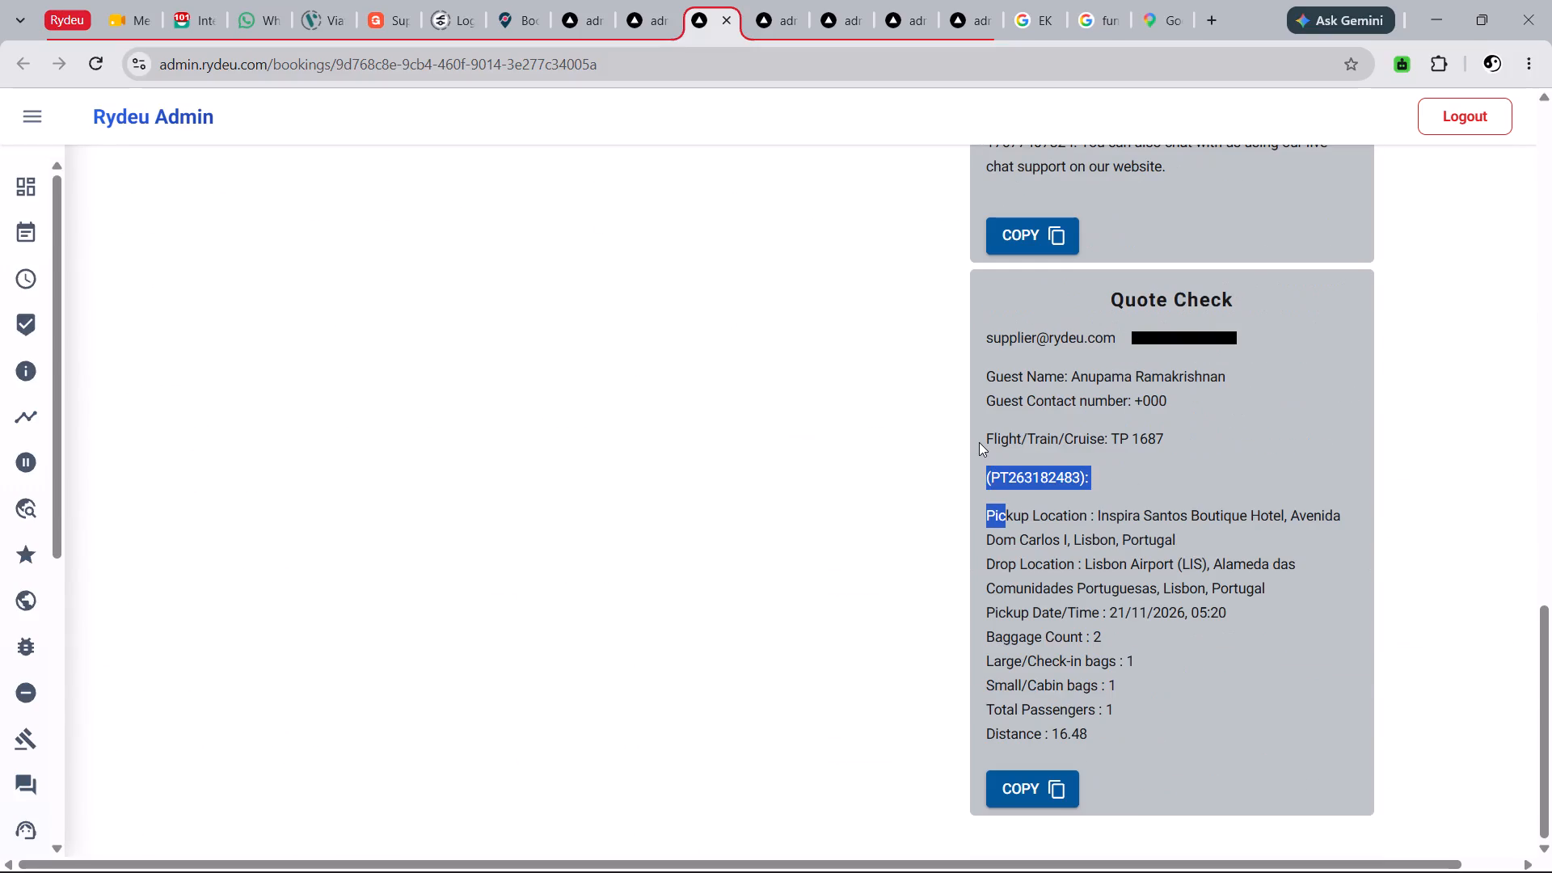
{"action": "left_click_drag", "start_coordinate": [979, 442], "coordinate": [1082, 538]}
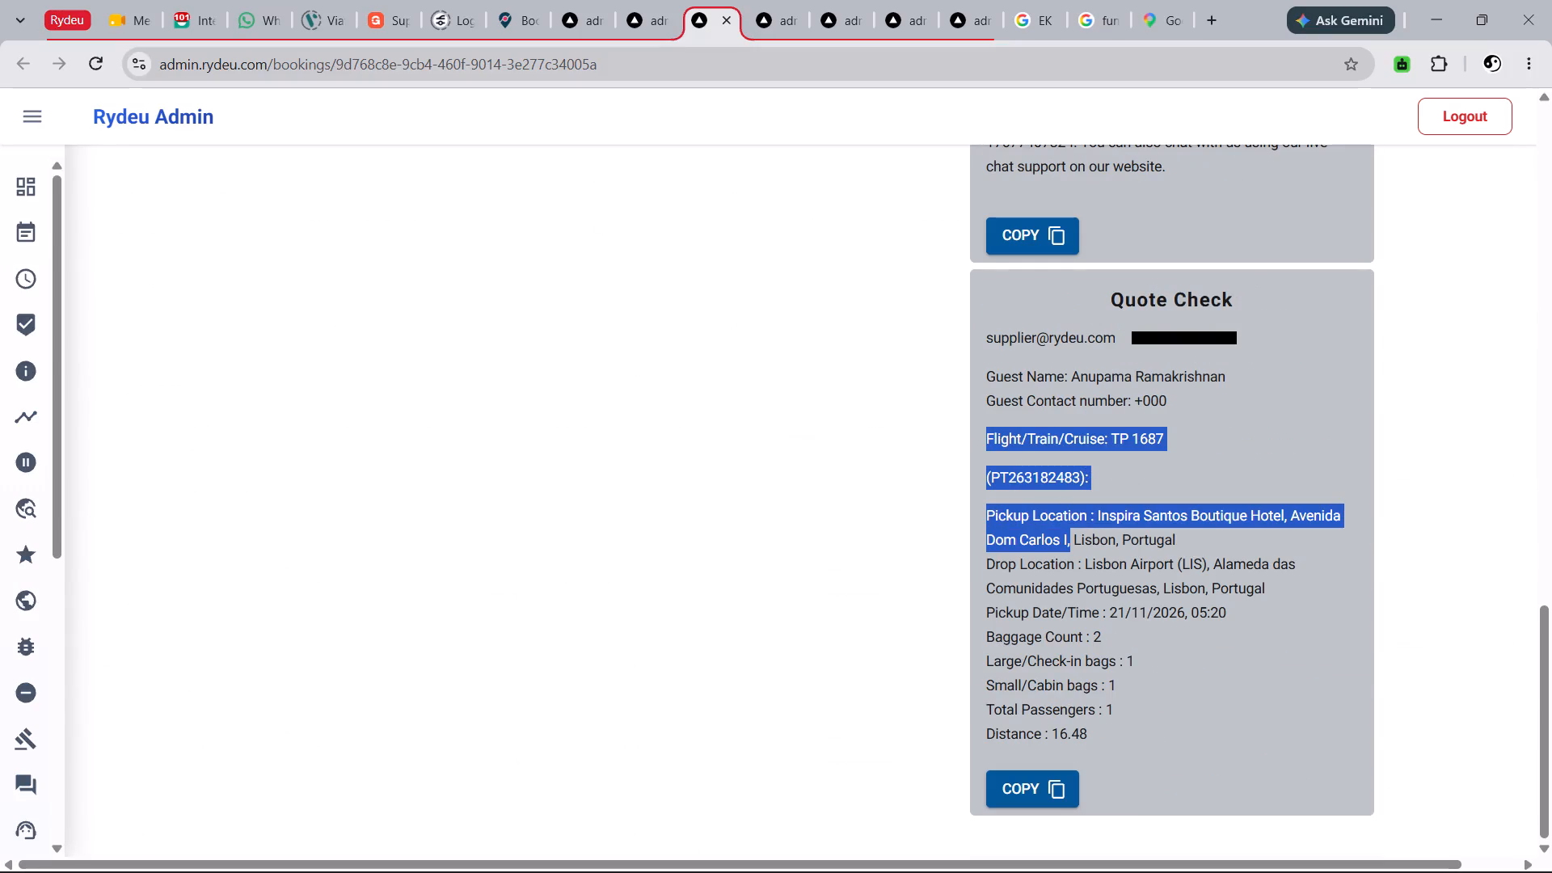
{"action": "left_click", "coordinate": [1004, 470]}
{"action": "left_click_drag", "start_coordinate": [984, 471], "coordinate": [1071, 527]}
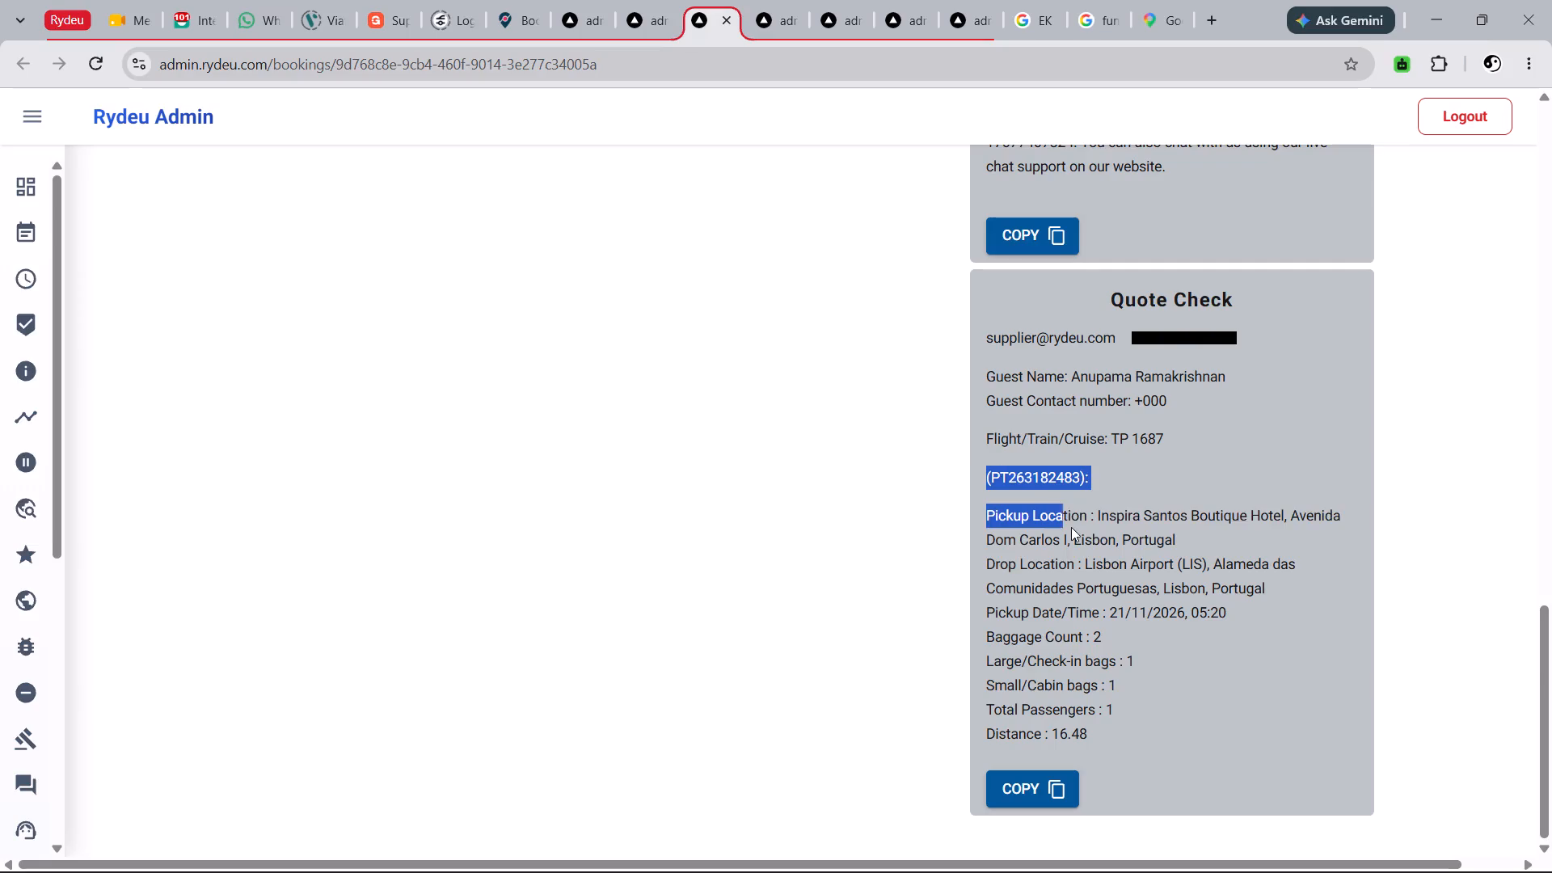
{"action": "left_click_drag", "start_coordinate": [1071, 527], "coordinate": [1148, 698]}
{"action": "left_click_drag", "start_coordinate": [977, 433], "coordinate": [1058, 551]}
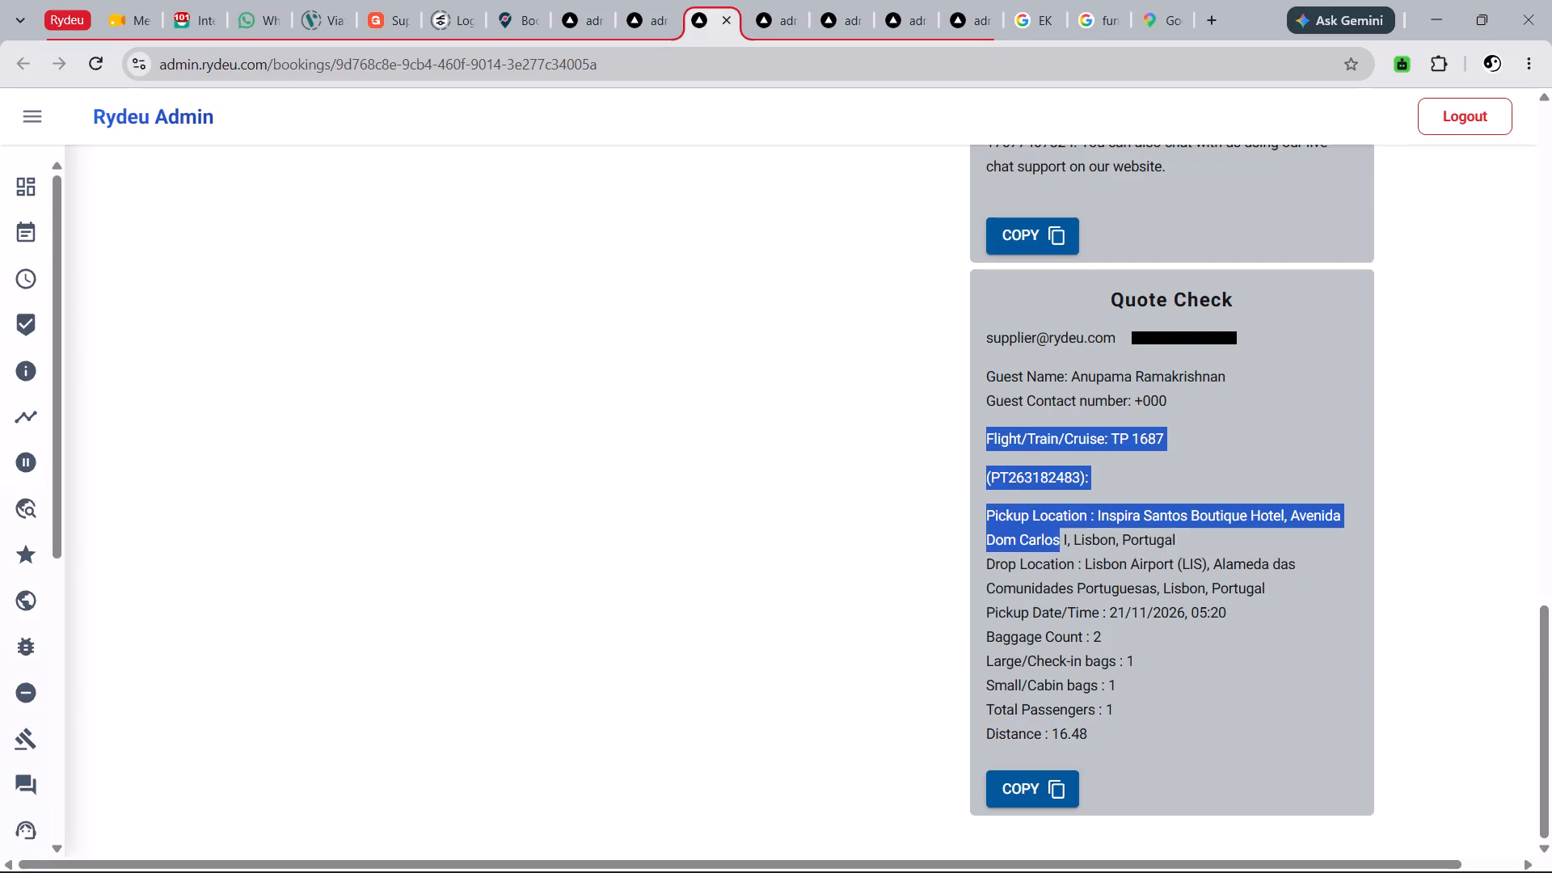
{"action": "left_click_drag", "start_coordinate": [1058, 551], "coordinate": [1144, 698]}
{"action": "key", "text": "ctrl+c"}
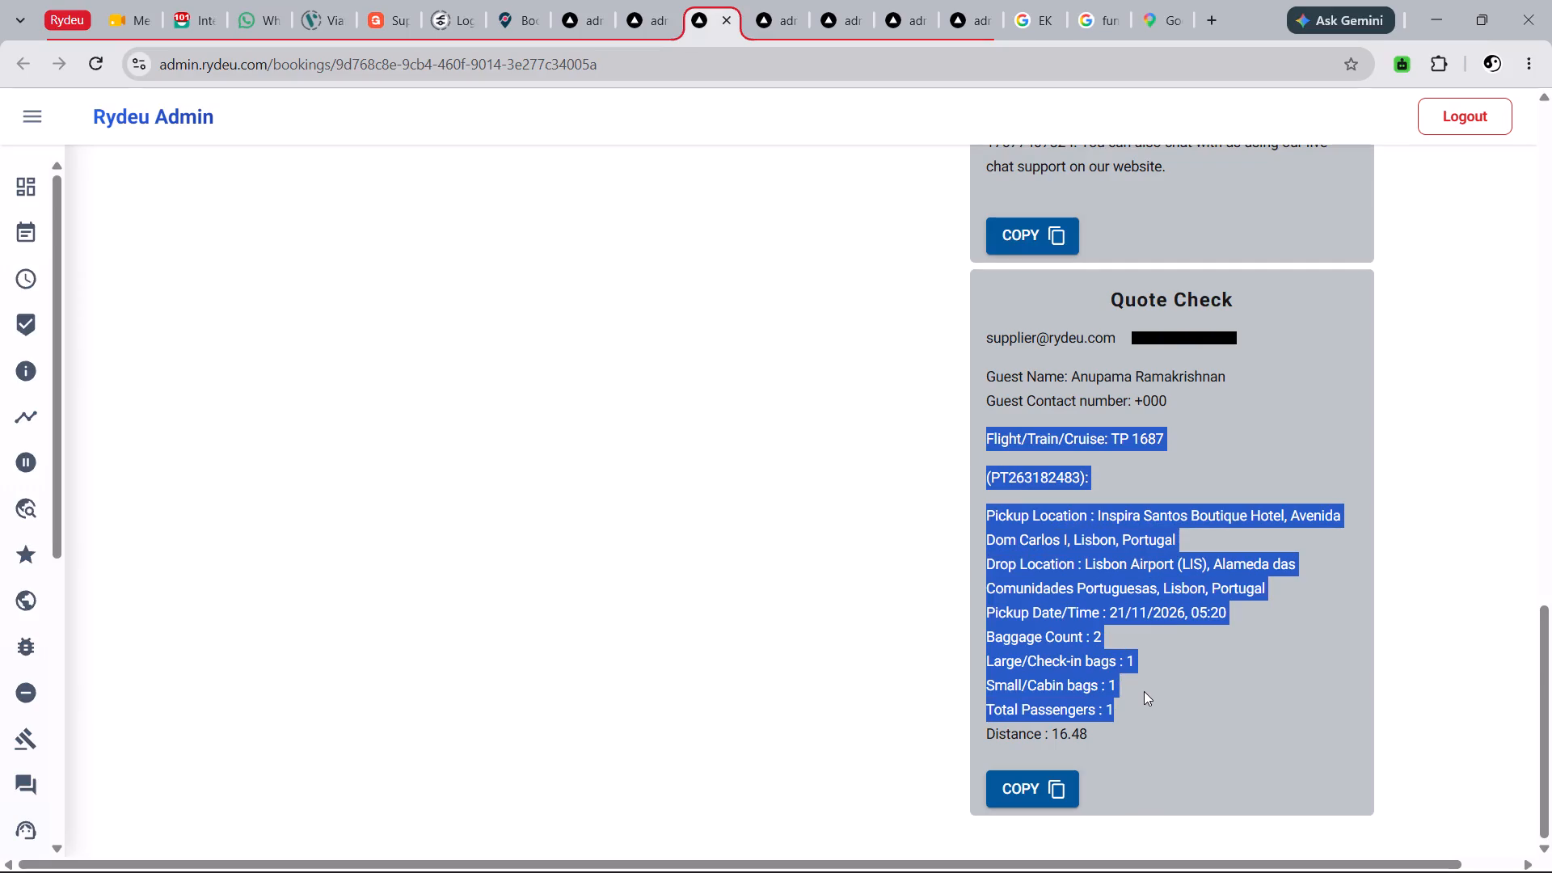
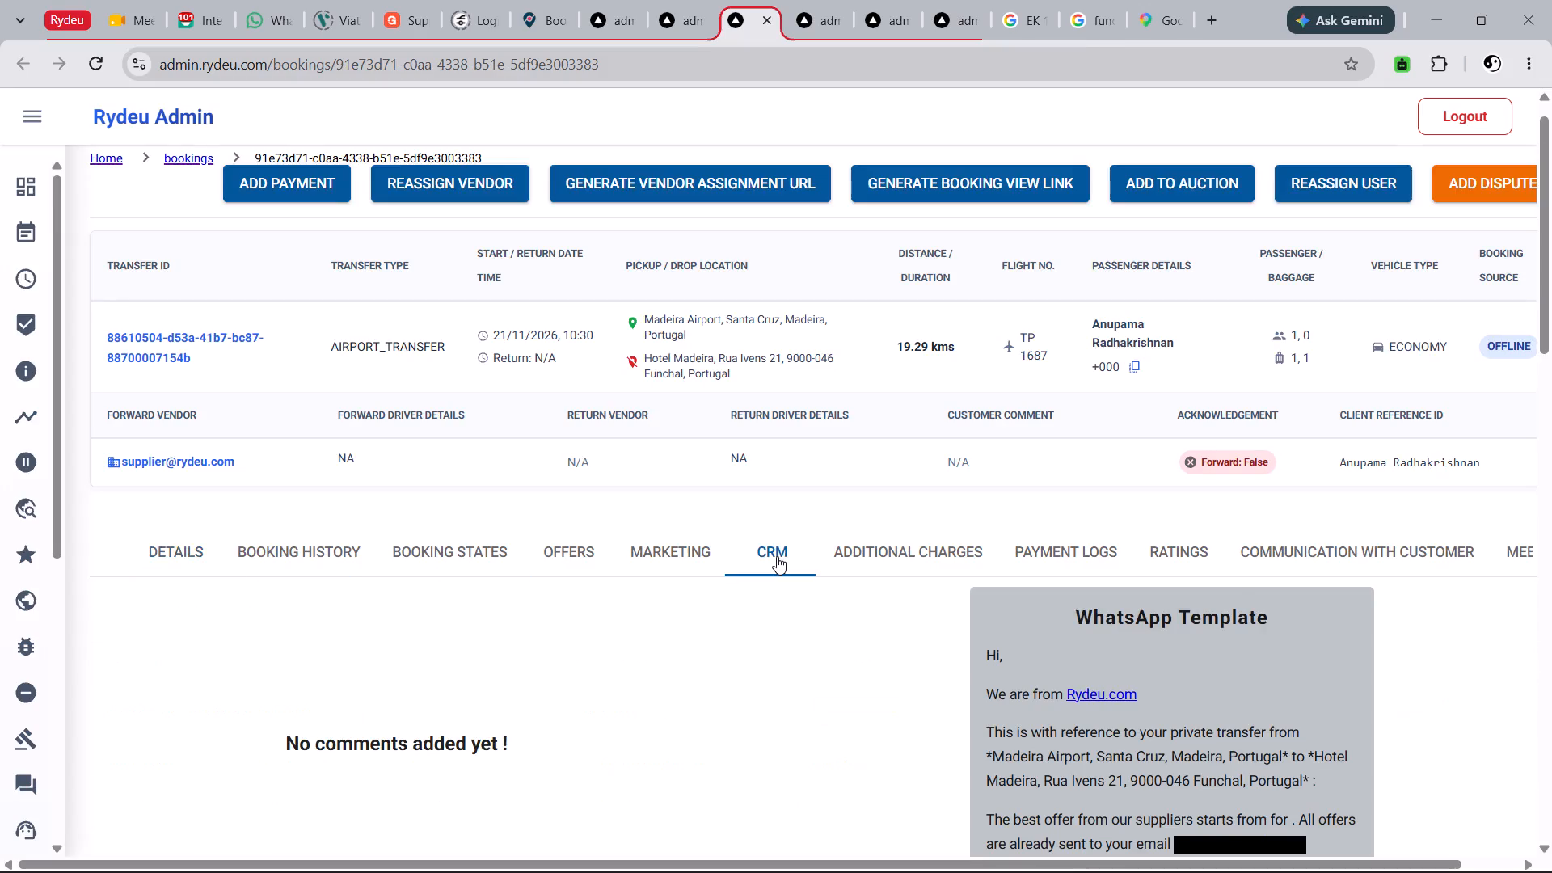
{"action": "scroll", "coordinate": [777, 556], "scroll_direction": "down", "scroll_amount": 13}
{"action": "left_click_drag", "start_coordinate": [980, 480], "coordinate": [1093, 581]}
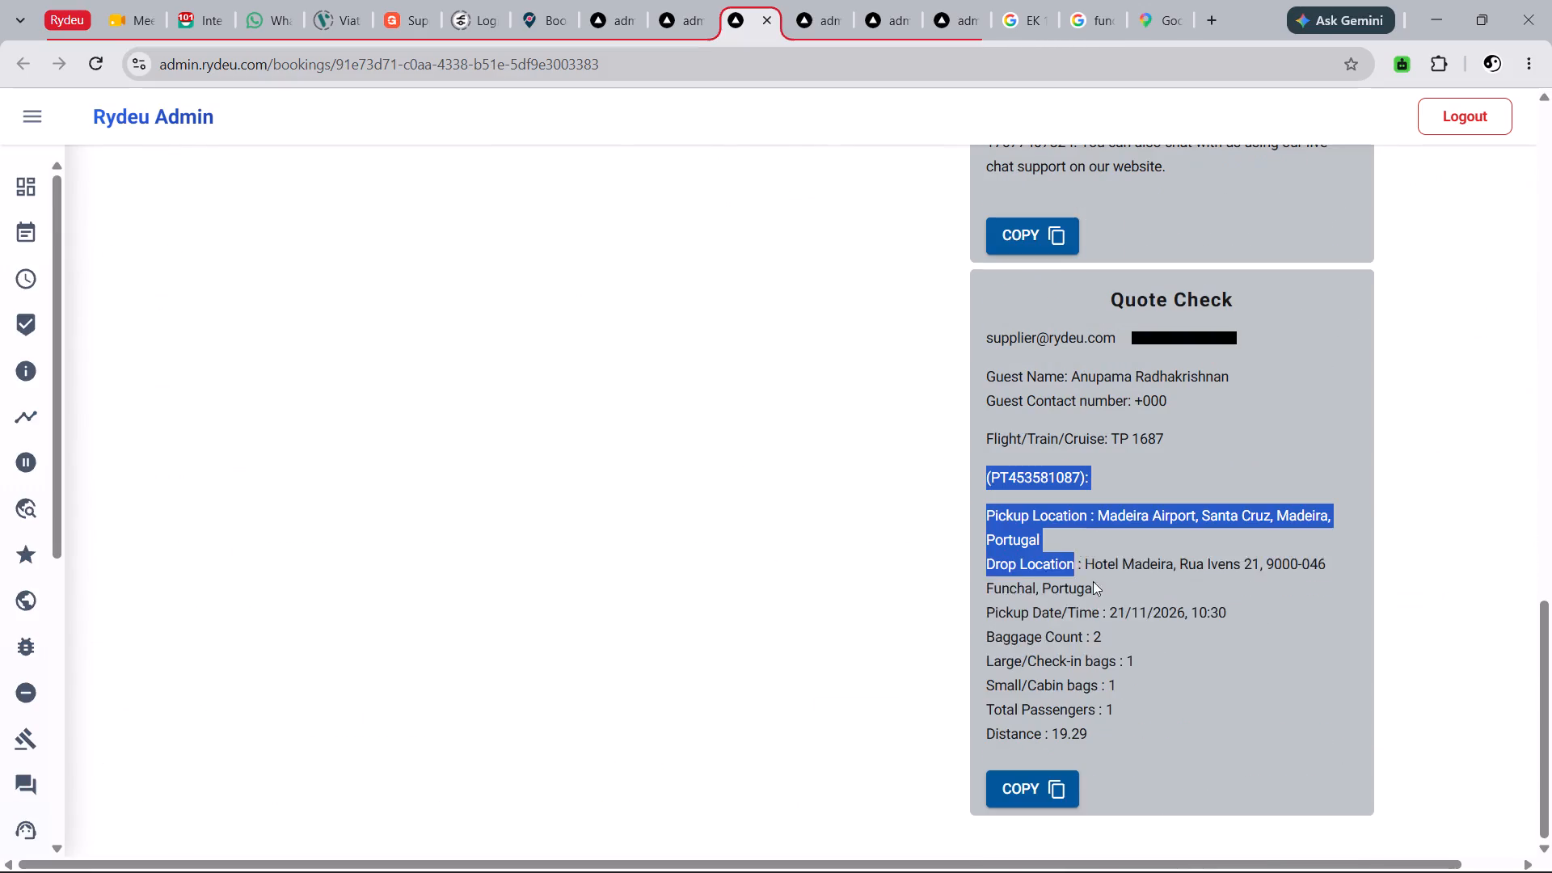
{"action": "left_click_drag", "start_coordinate": [1093, 581], "coordinate": [1128, 699]}
{"action": "key", "text": "ctrl+c"}
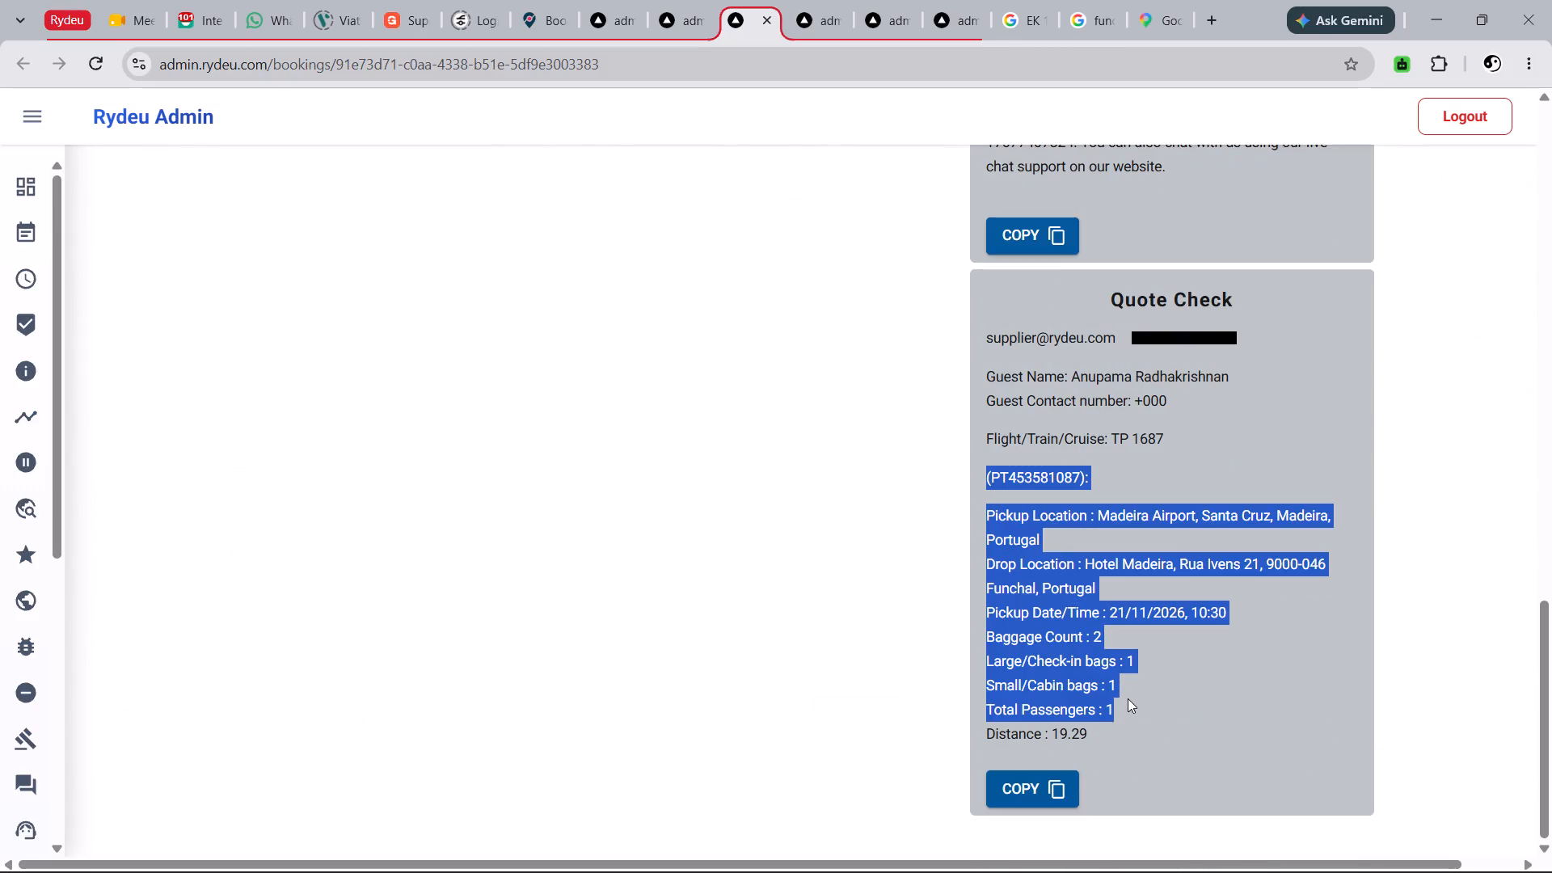
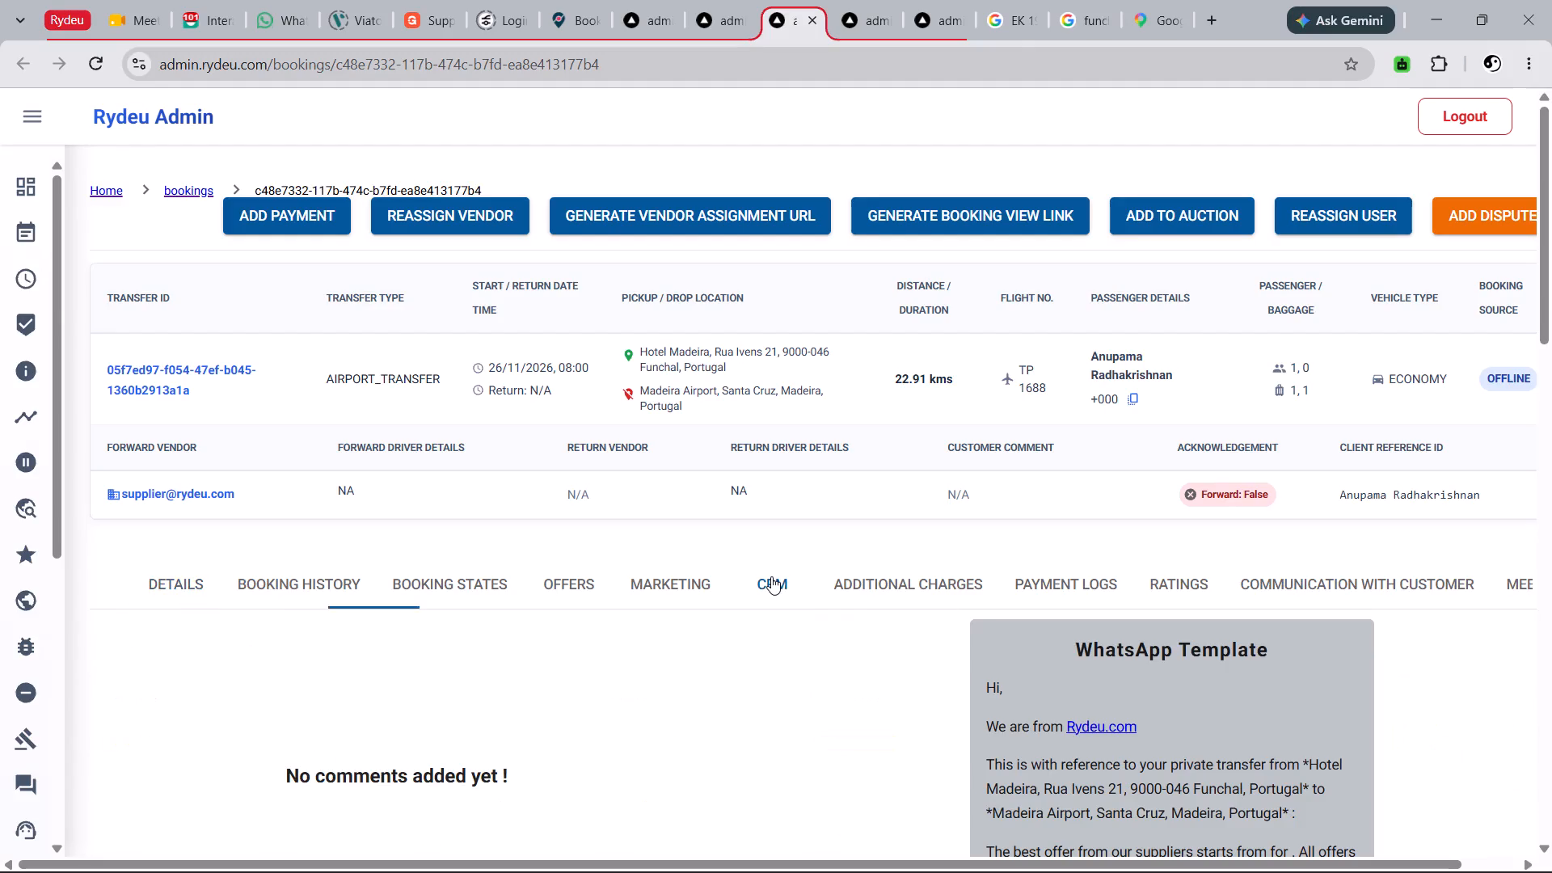
{"action": "scroll", "coordinate": [771, 576], "scroll_direction": "down", "scroll_amount": 15}
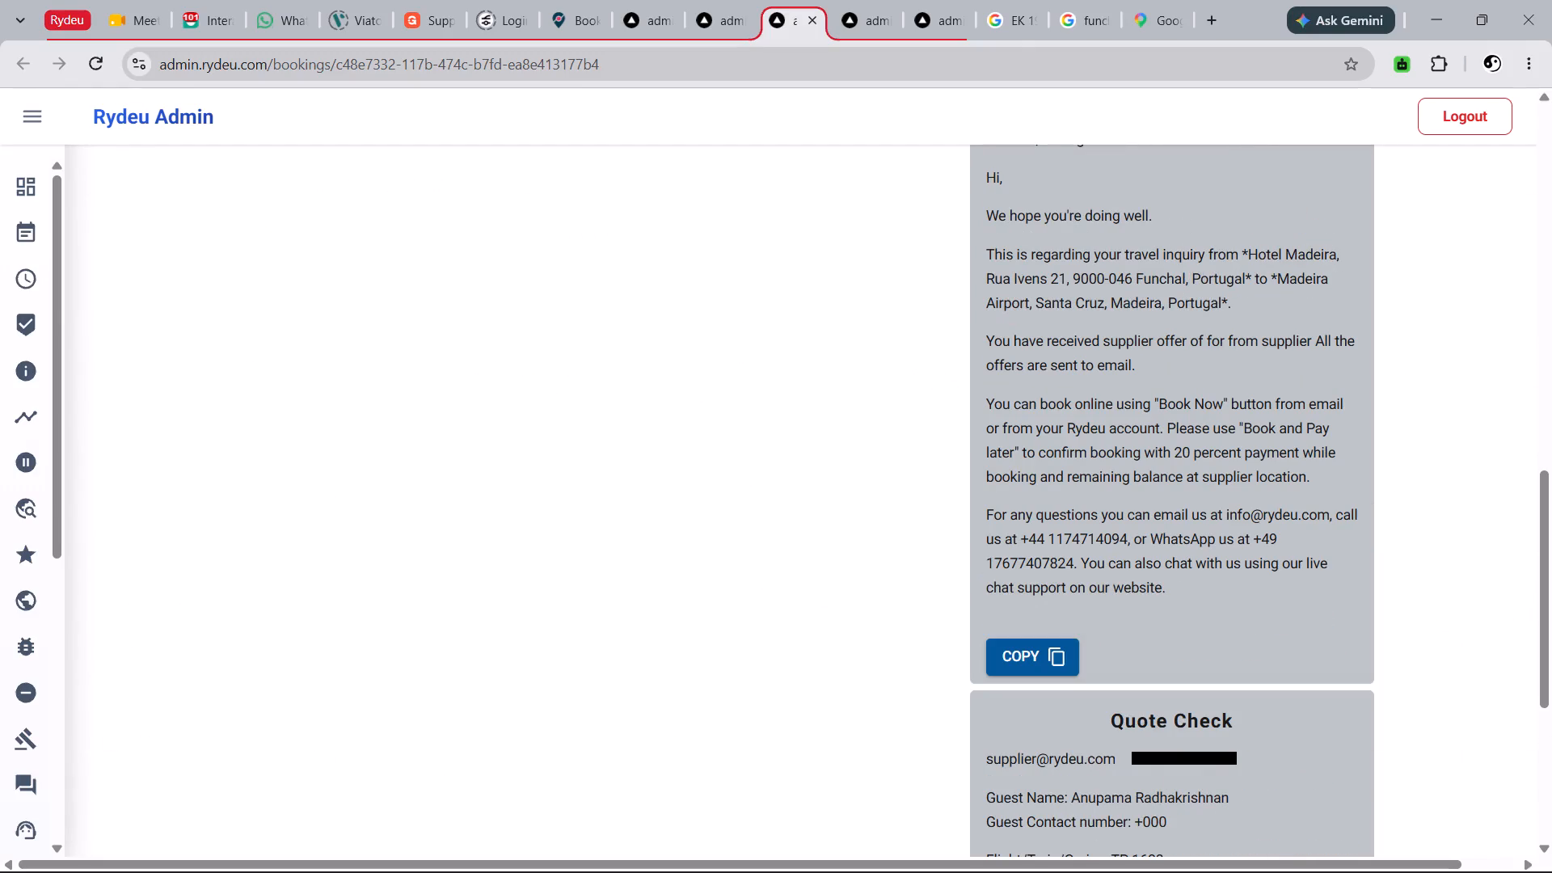
{"action": "left_click", "coordinate": [979, 449]}
{"action": "left_click_drag", "start_coordinate": [978, 477], "coordinate": [1033, 504]}
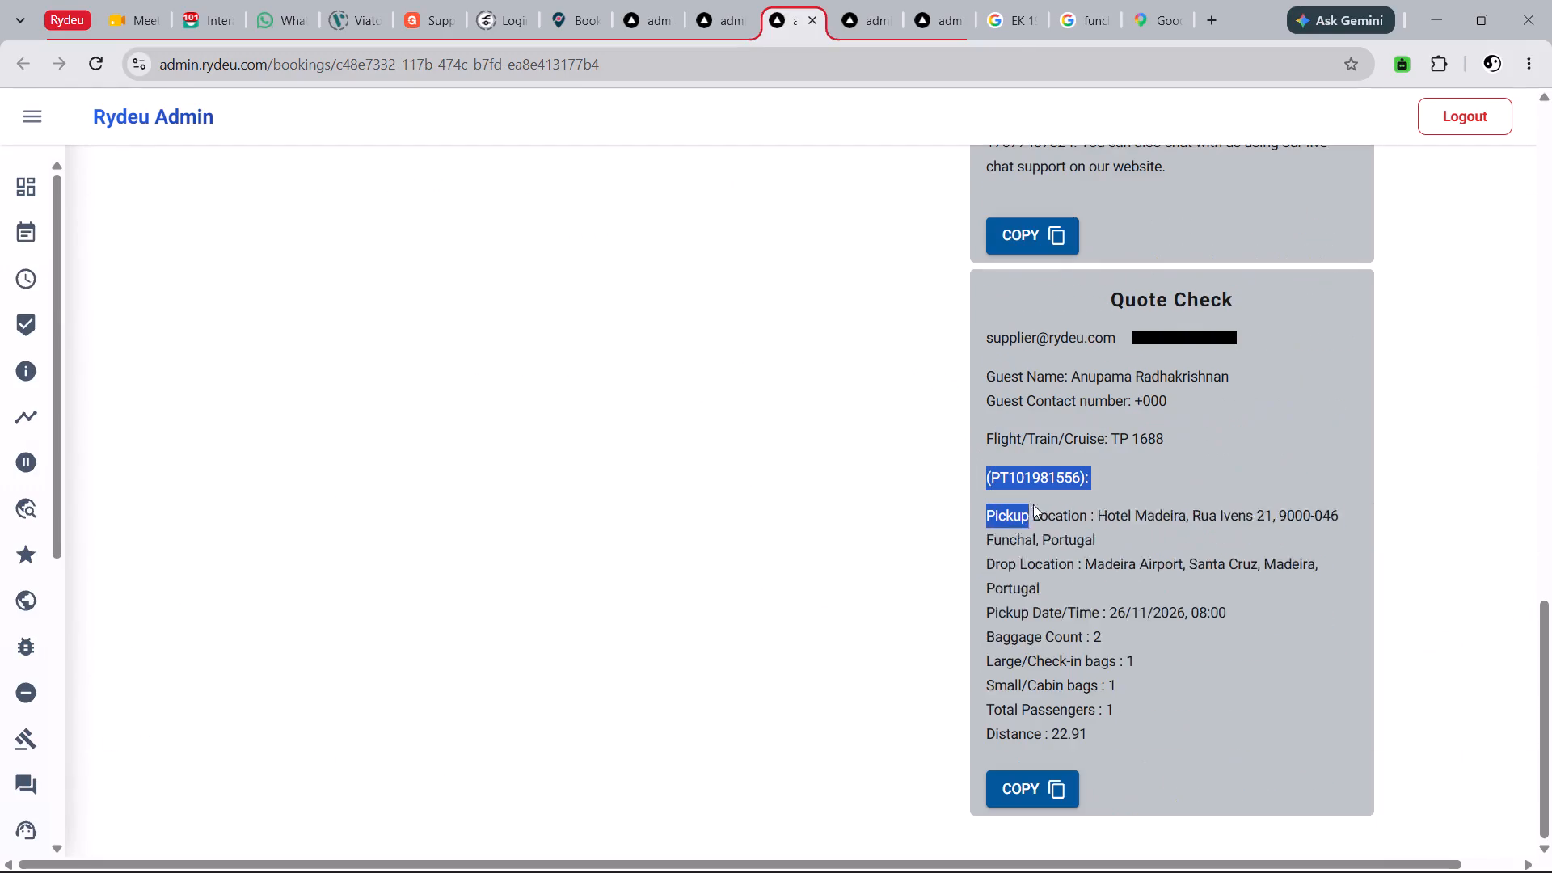
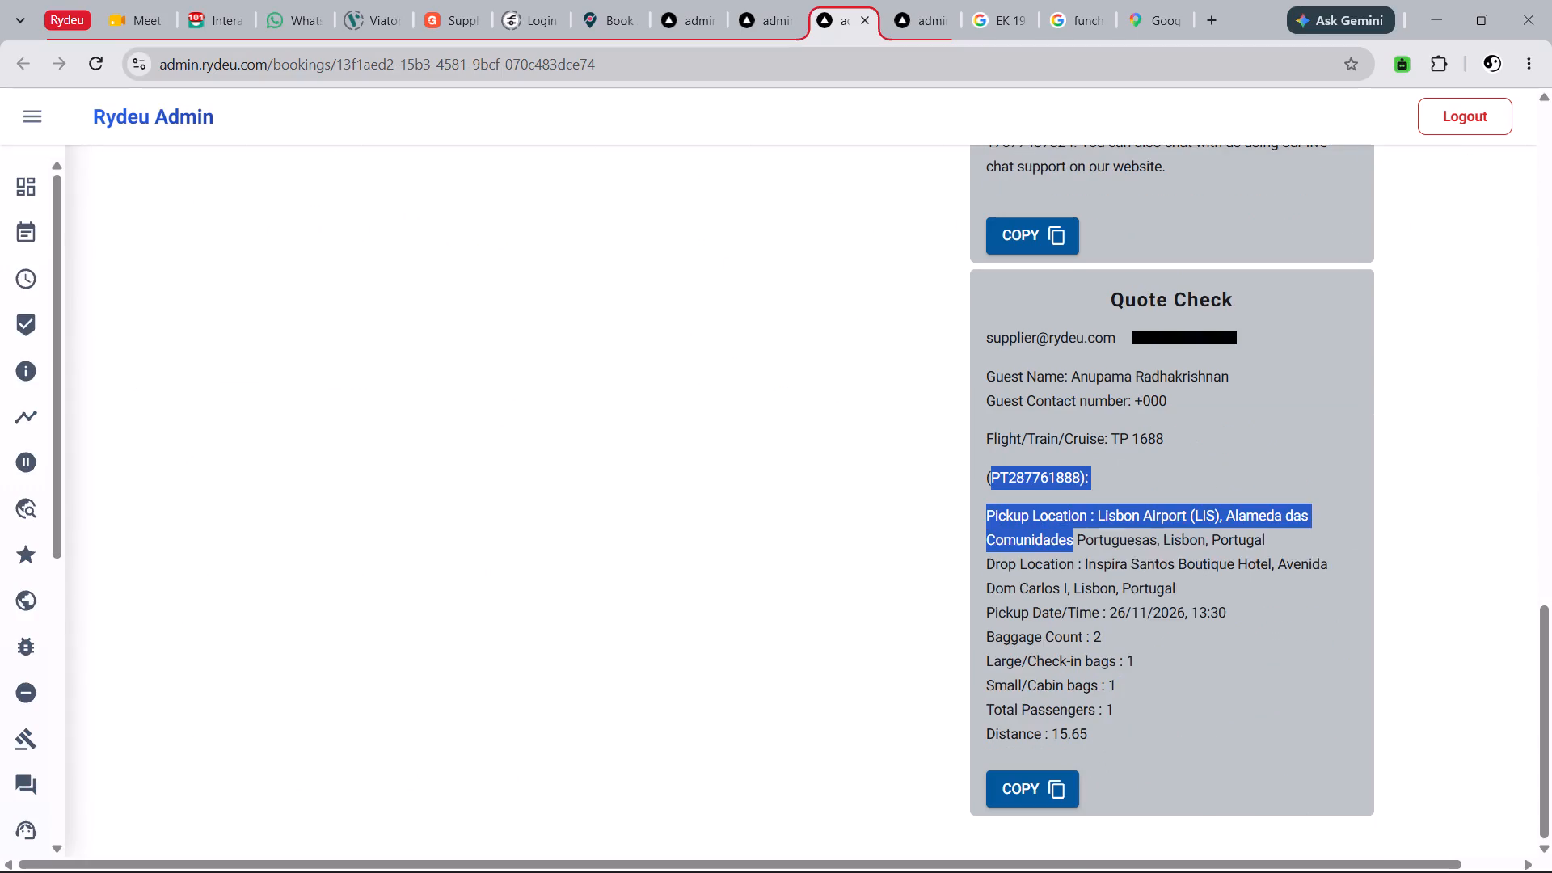
{"action": "left_click_drag", "start_coordinate": [1069, 529], "coordinate": [1118, 715]}
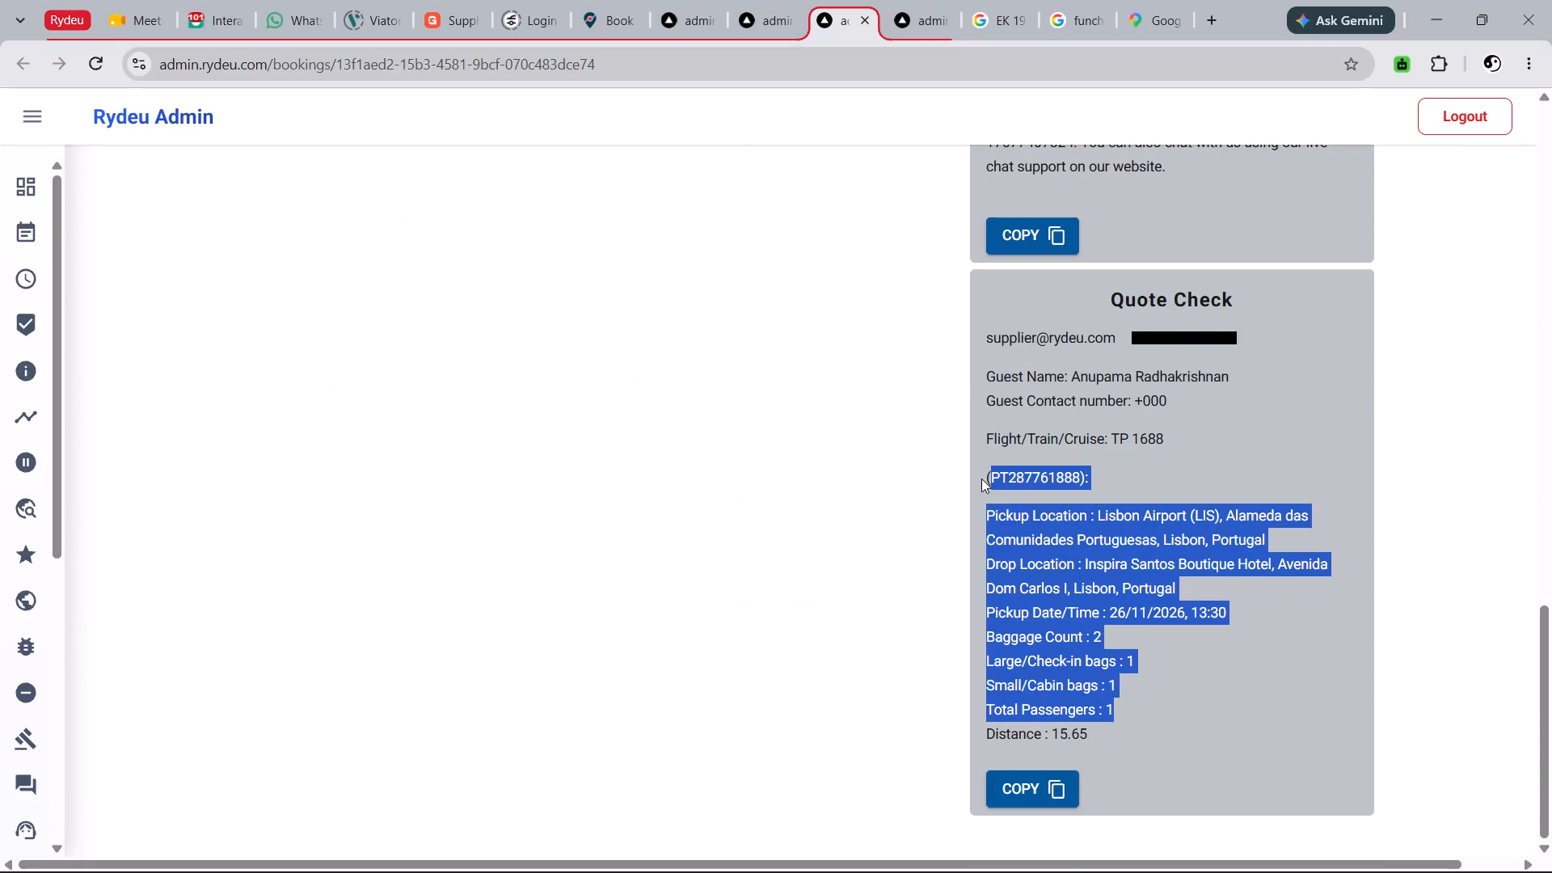
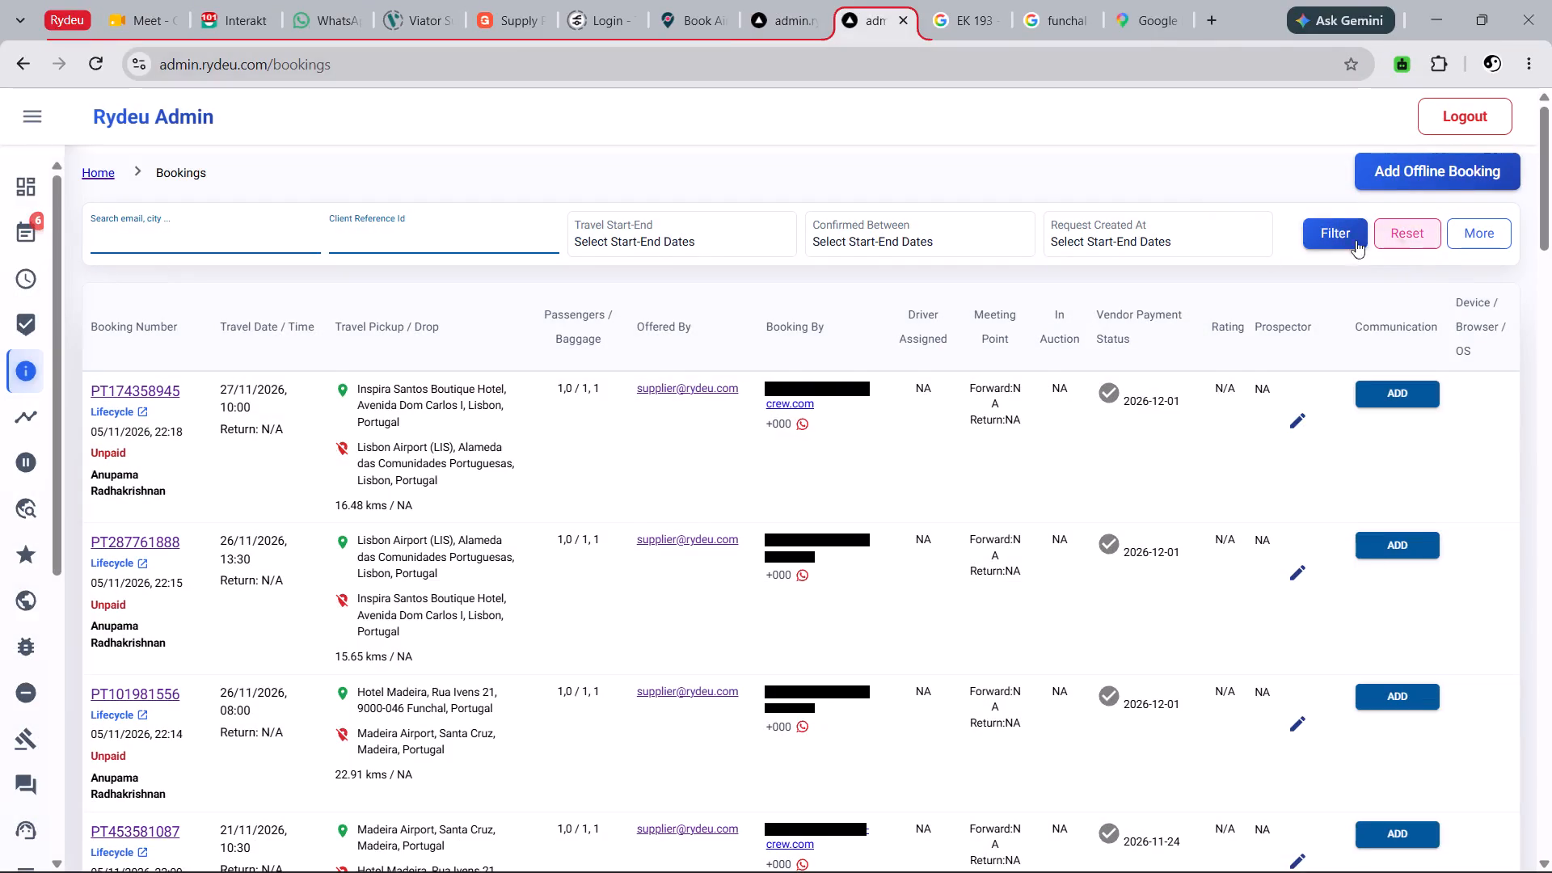
Open the JioHotstar website in a new browser tab.
{"action": "left_click", "coordinate": [746, 0]}
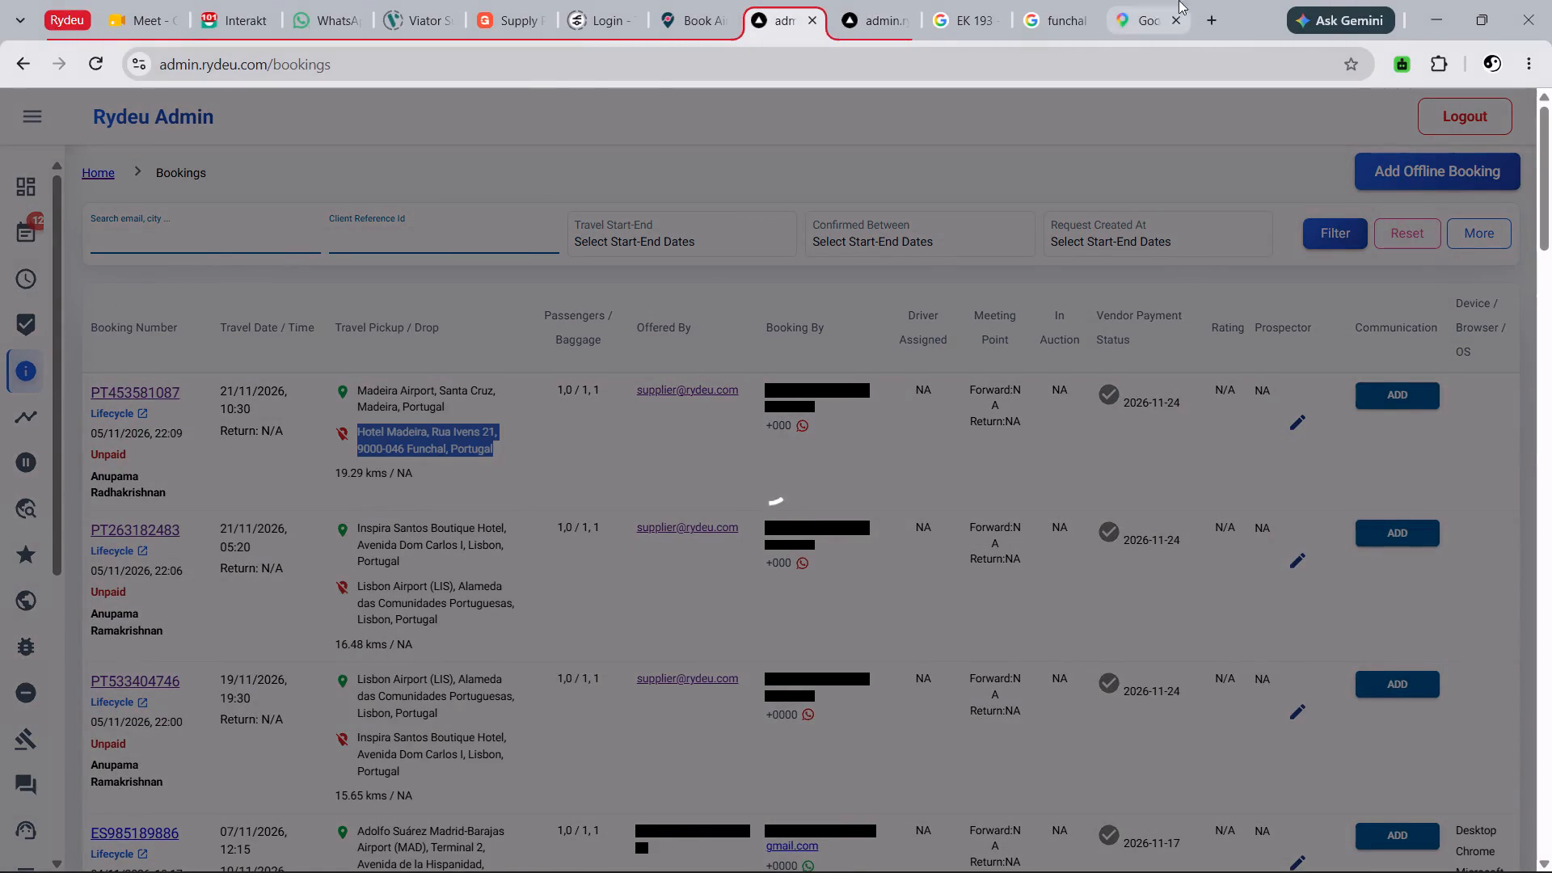
{"action": "left_click", "coordinate": [1220, 3]}
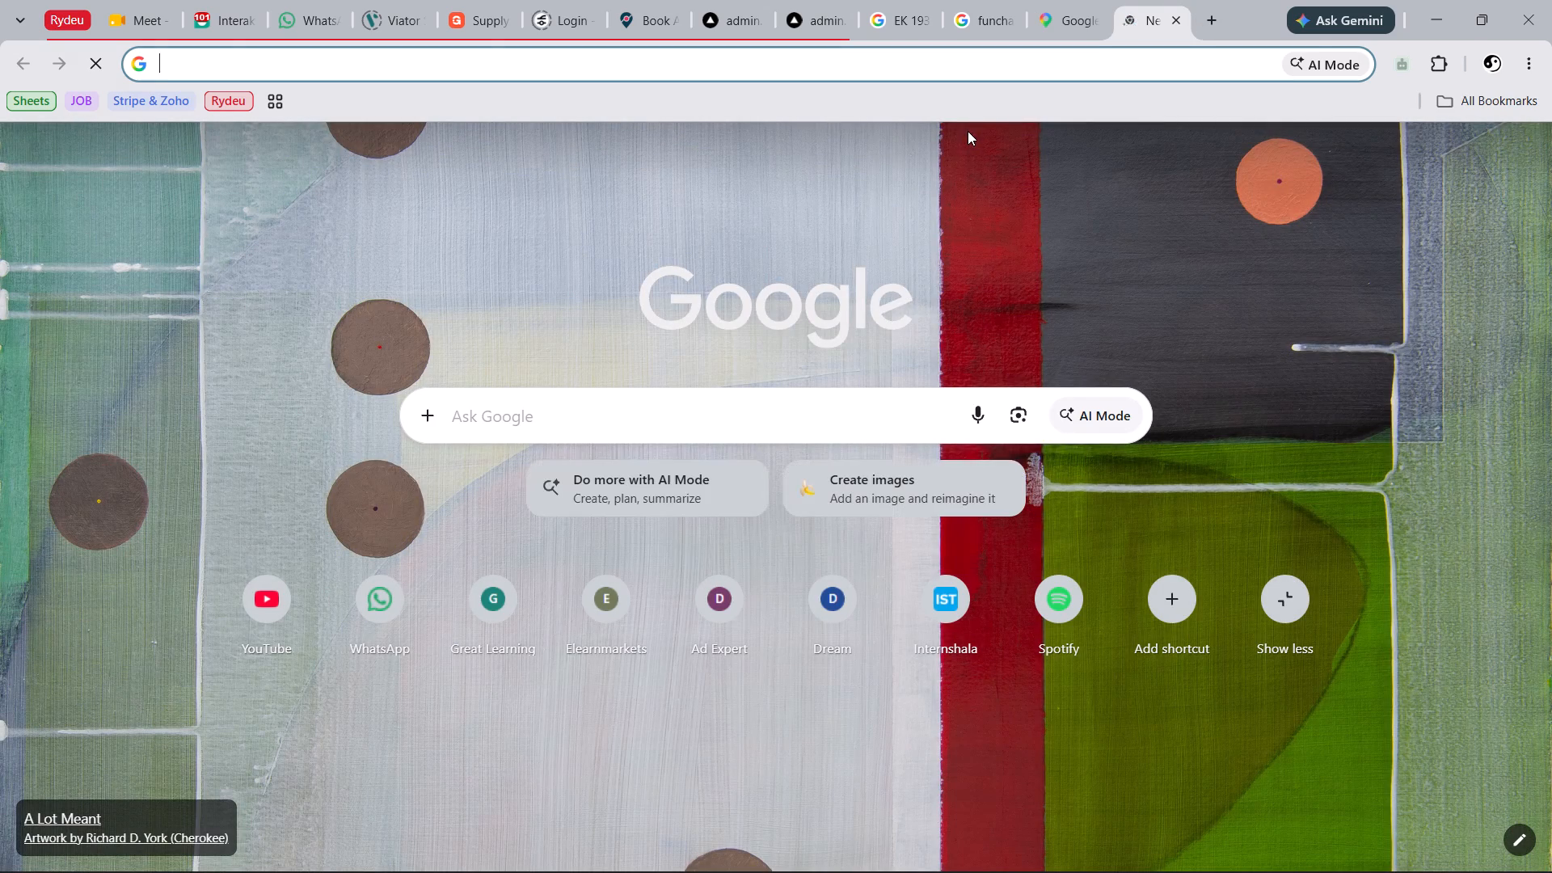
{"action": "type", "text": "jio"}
{"action": "left_click", "coordinate": [921, 103]}
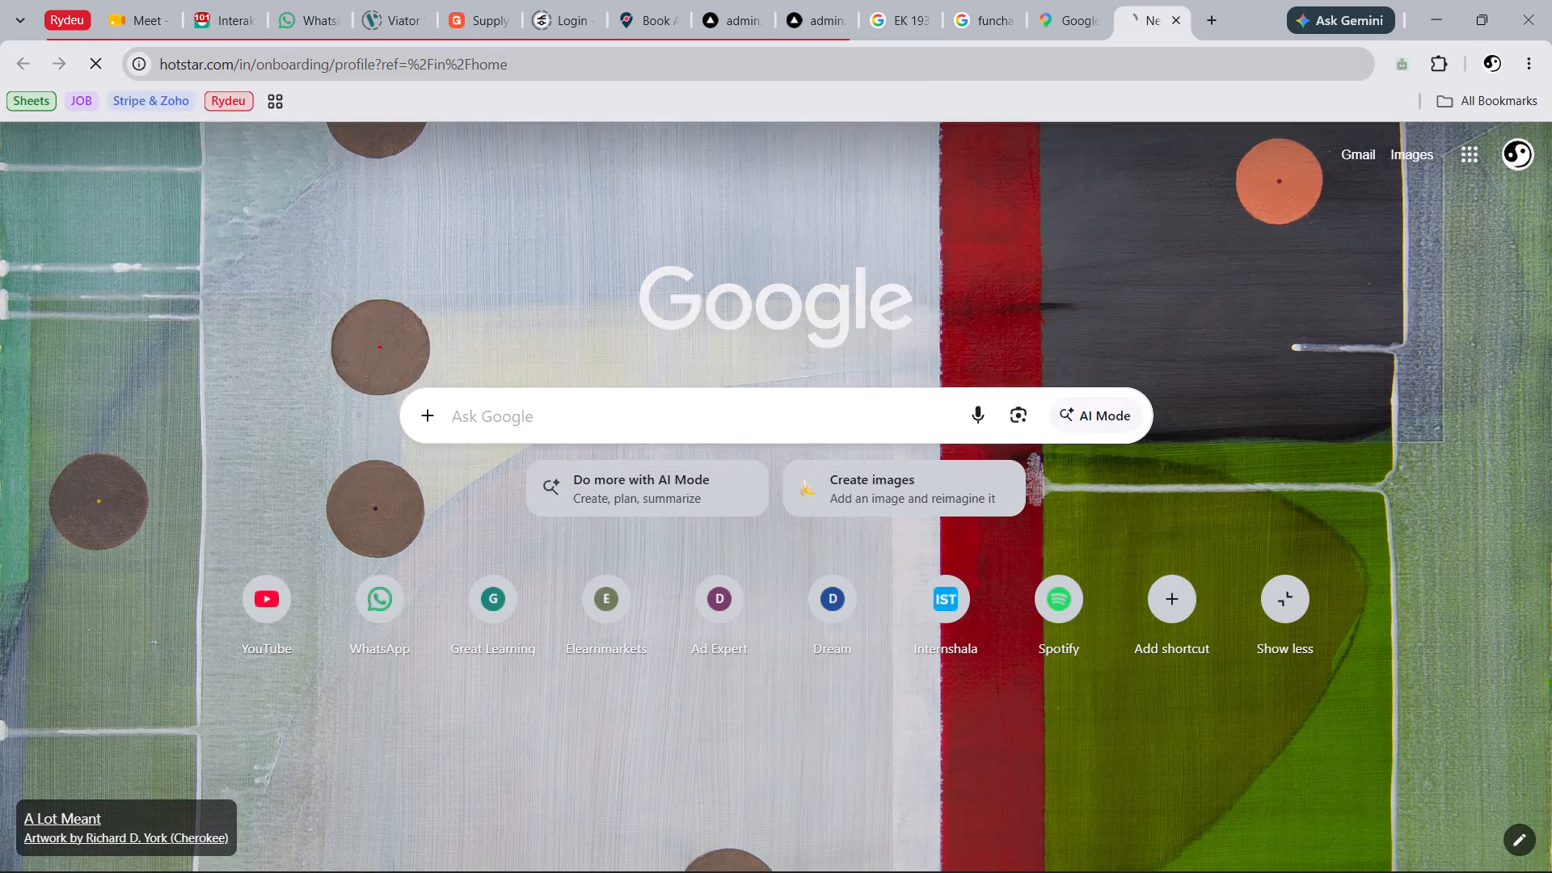
{"action": "left_click", "coordinate": [806, 0]}
{"action": "left_click", "coordinate": [746, 0]}
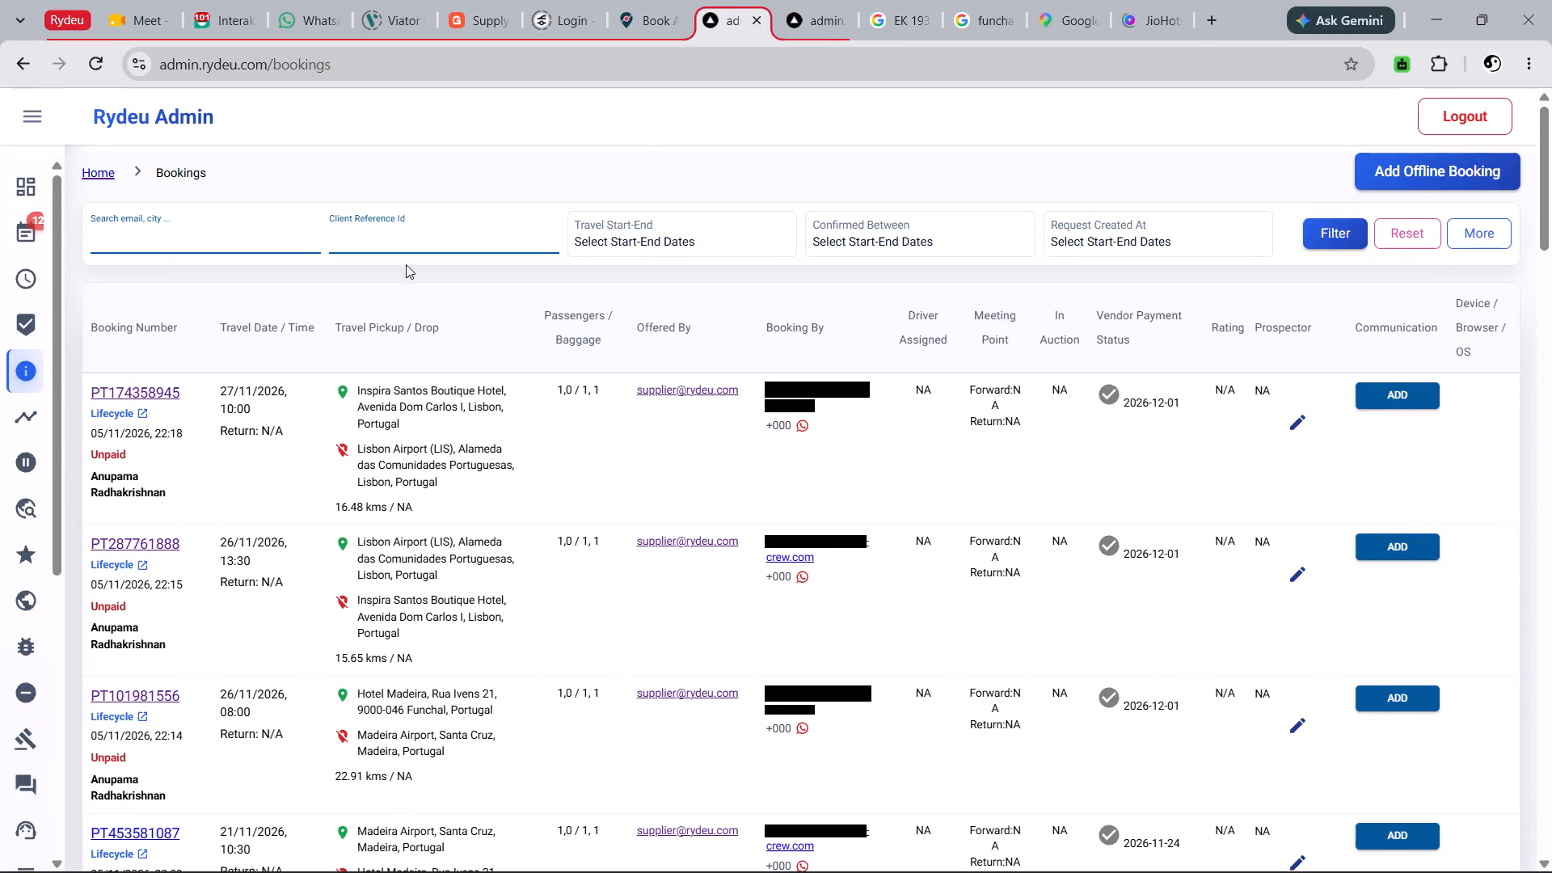
{"action": "left_click", "coordinate": [14, 284]}
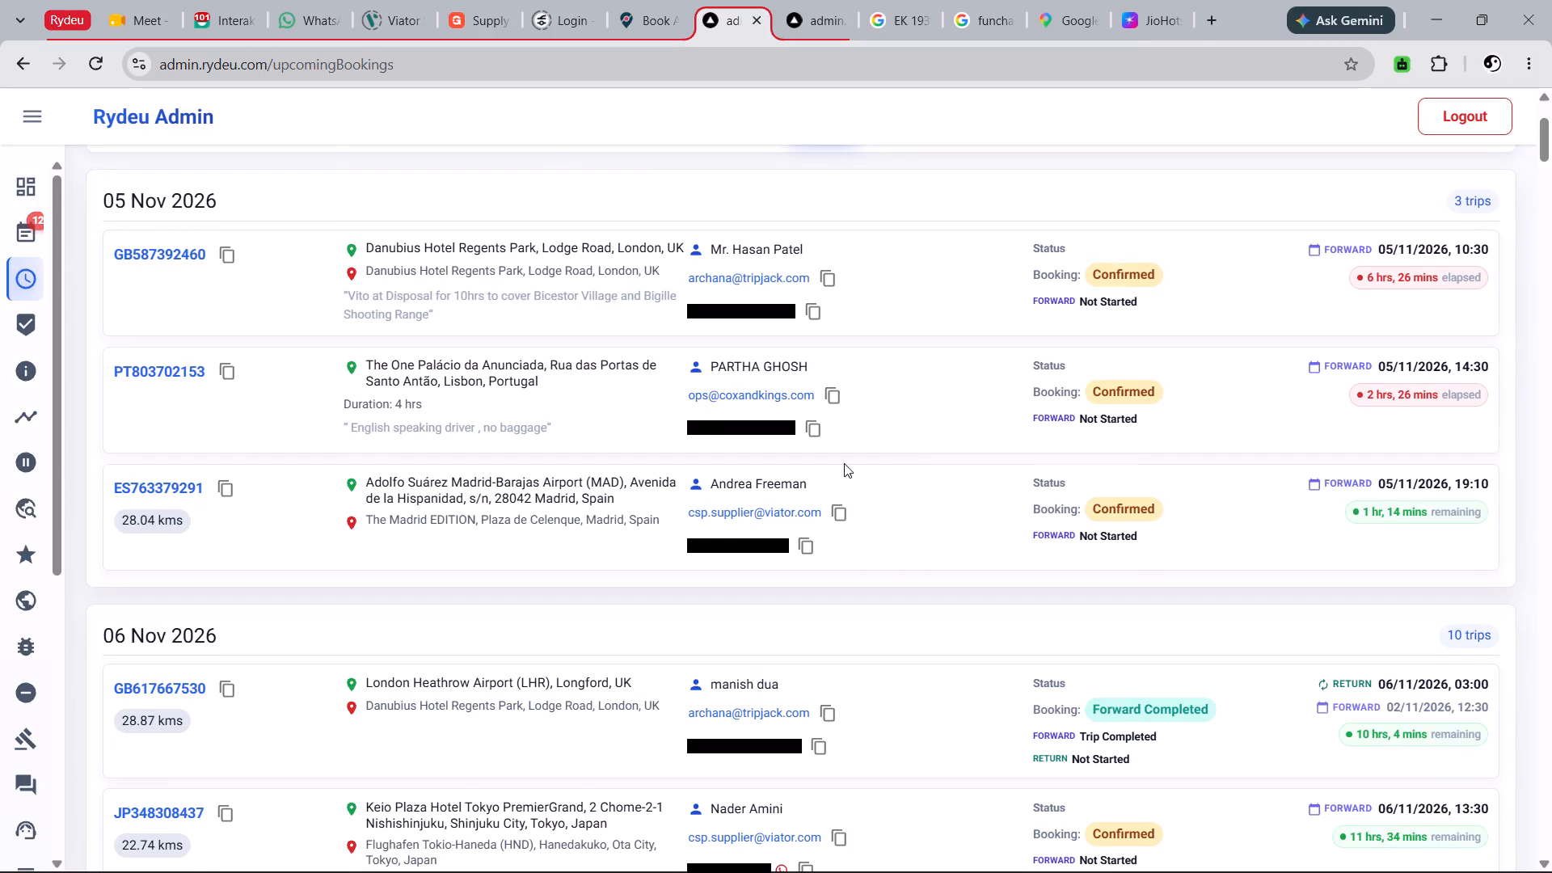
{"action": "left_click", "coordinate": [155, 485]}
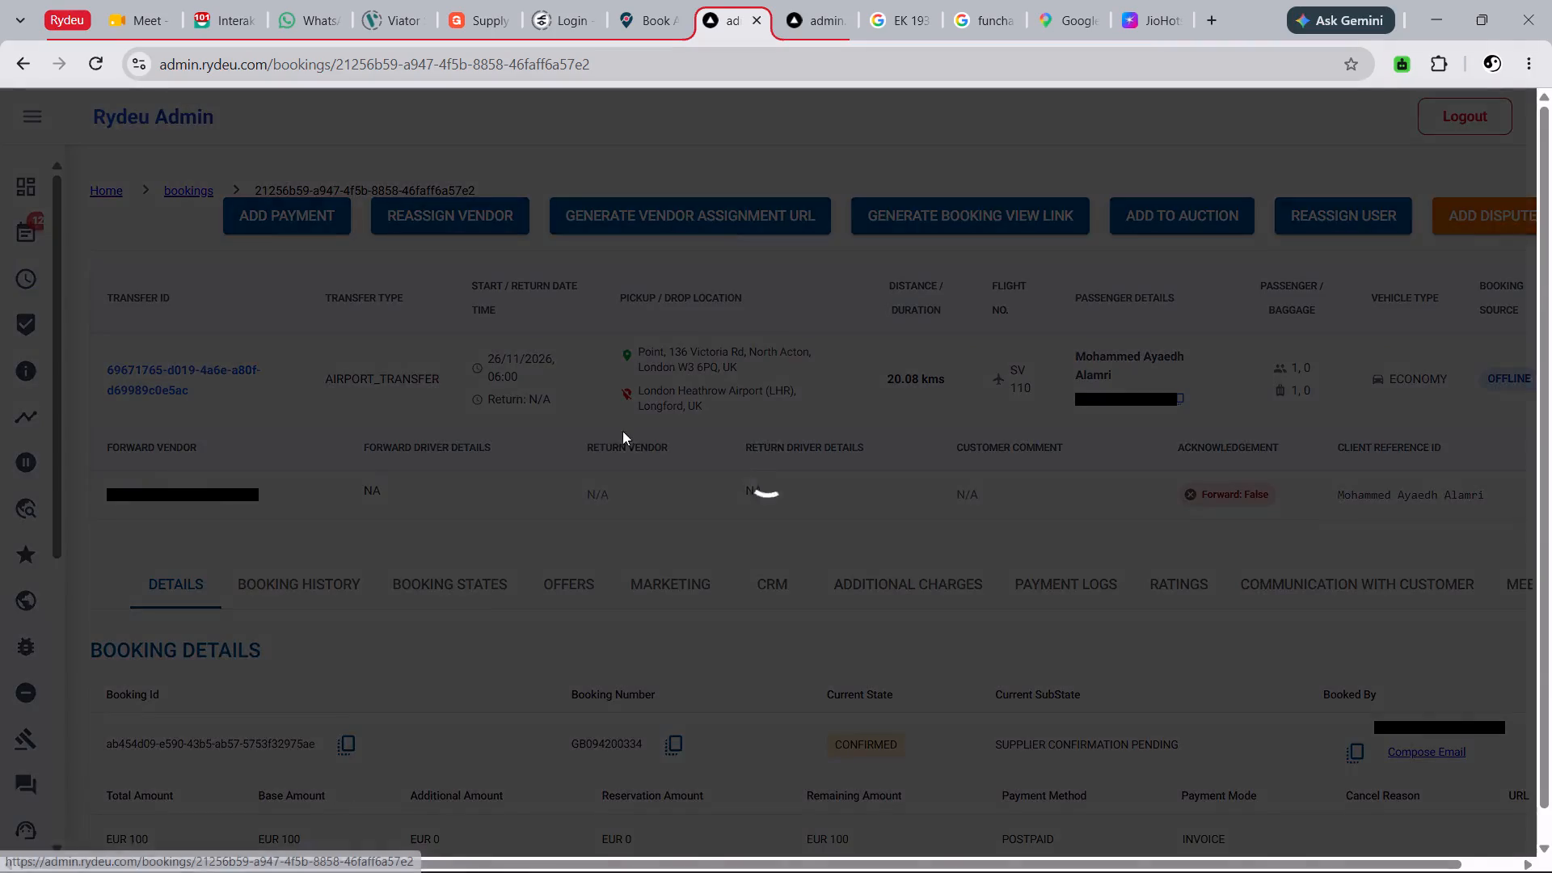
Copy the booking's flight number, Ib1054, and search Google for it in place of the EK 193 search.
{"action": "triple_click", "coordinate": [1065, 373]}
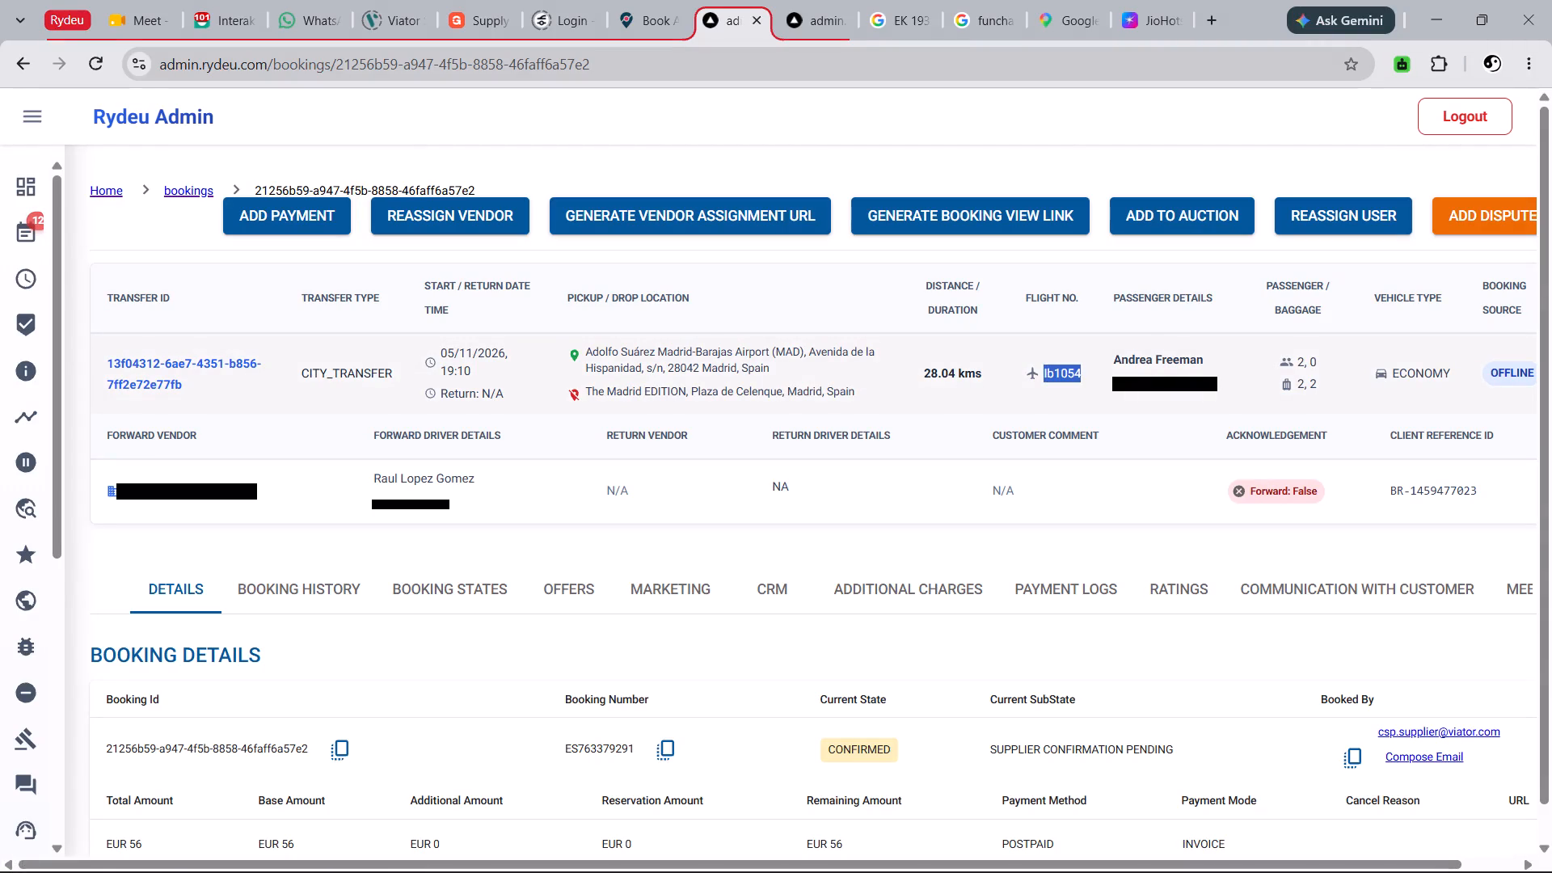
{"action": "key", "text": "ctrl+c"}
{"action": "left_click", "coordinate": [901, 0]}
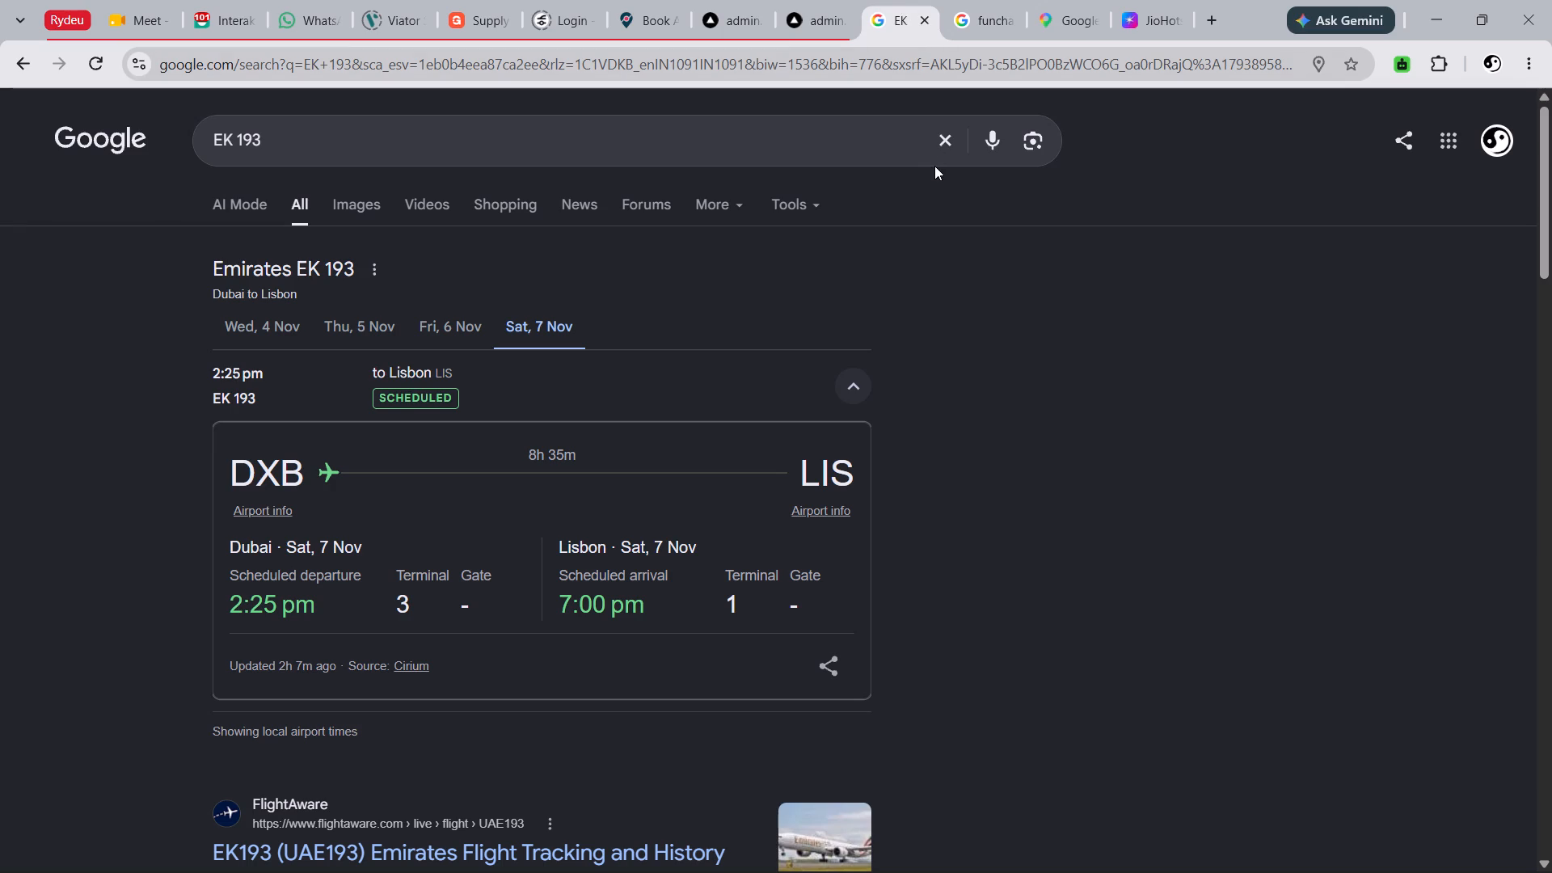
{"action": "left_click", "coordinate": [938, 151]}
{"action": "key", "text": "ctrl+v"}
{"action": "key", "text": "Return"}
{"action": "key", "text": "alt+Tab"}
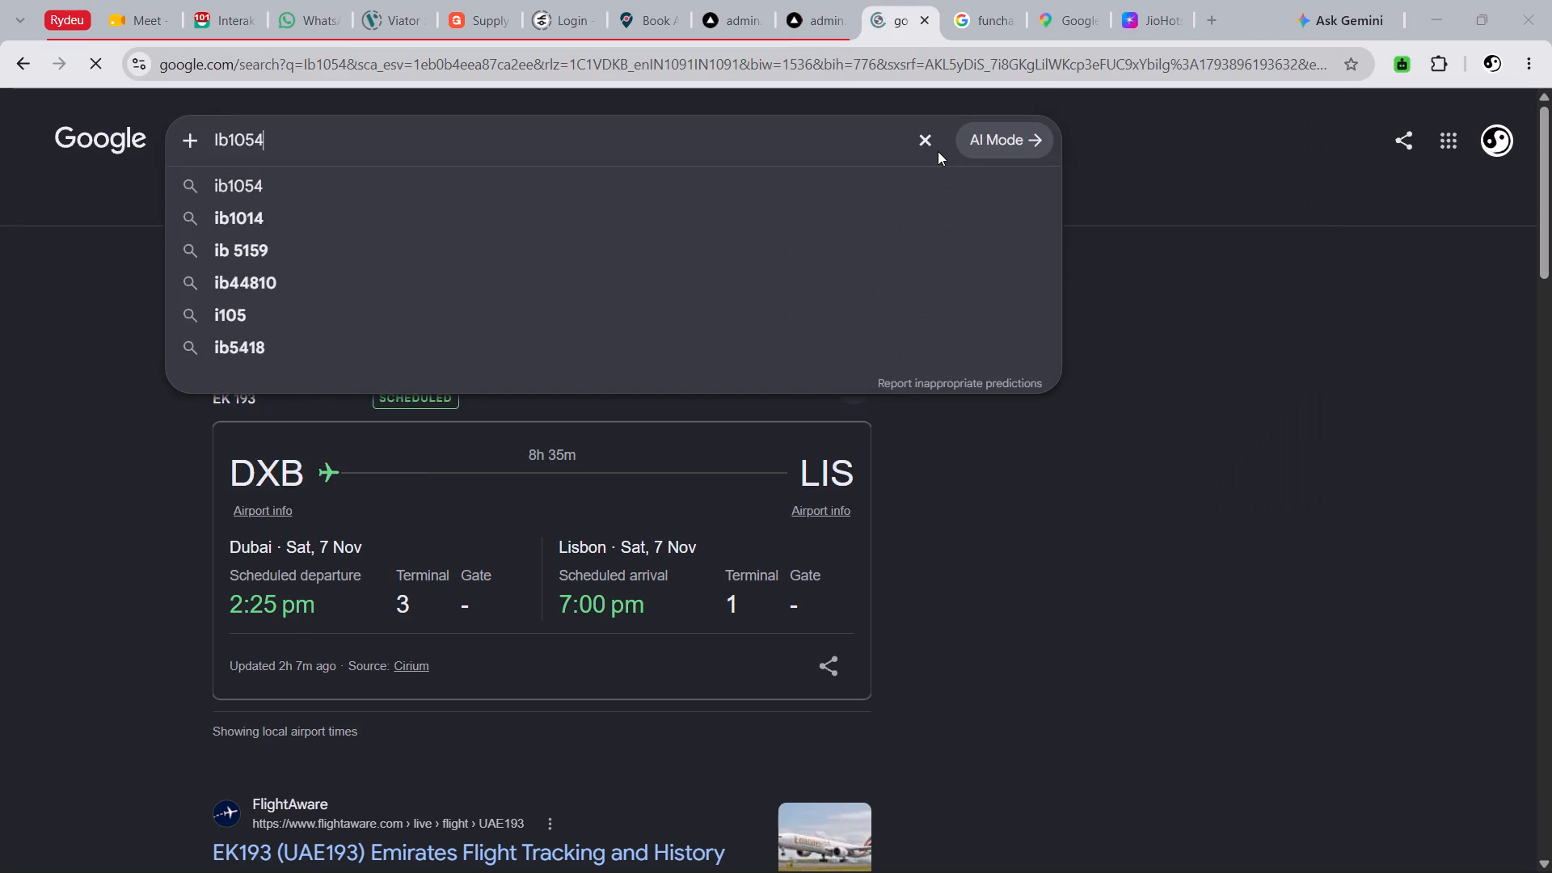